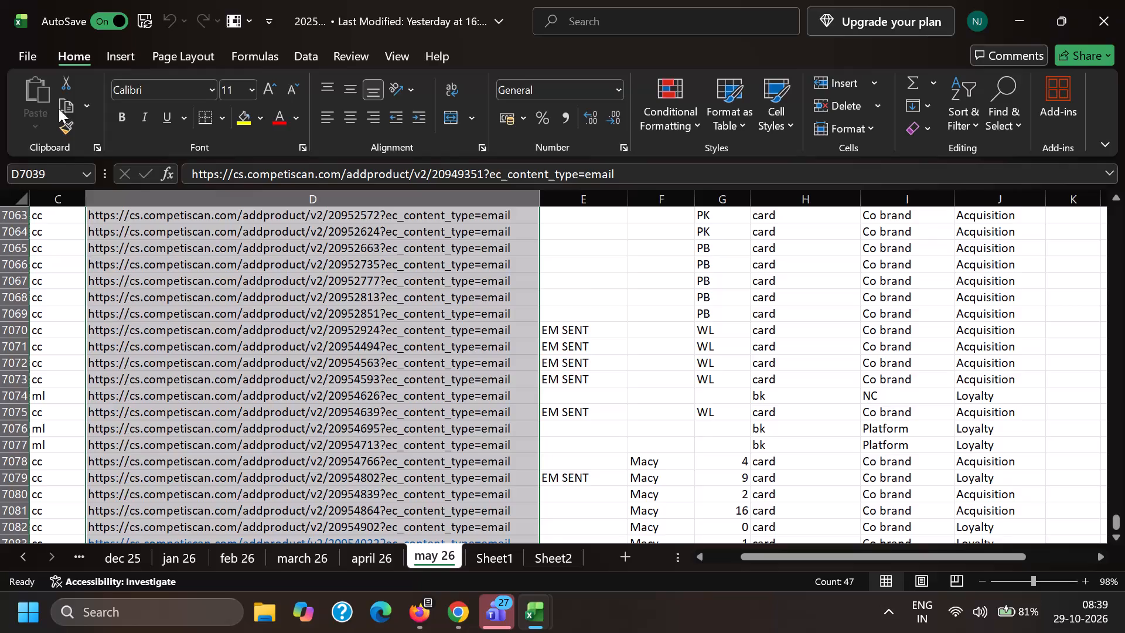
Copy the three-row header block of the 28-Nov-26 table, A7036 through column J of row 7038, on the may 26 sheet.
{"action": "scroll", "coordinate": [200, 408], "scroll_direction": "up", "scroll_amount": 14}
{"action": "scroll", "coordinate": [189, 399], "scroll_direction": "down", "scroll_amount": 2}
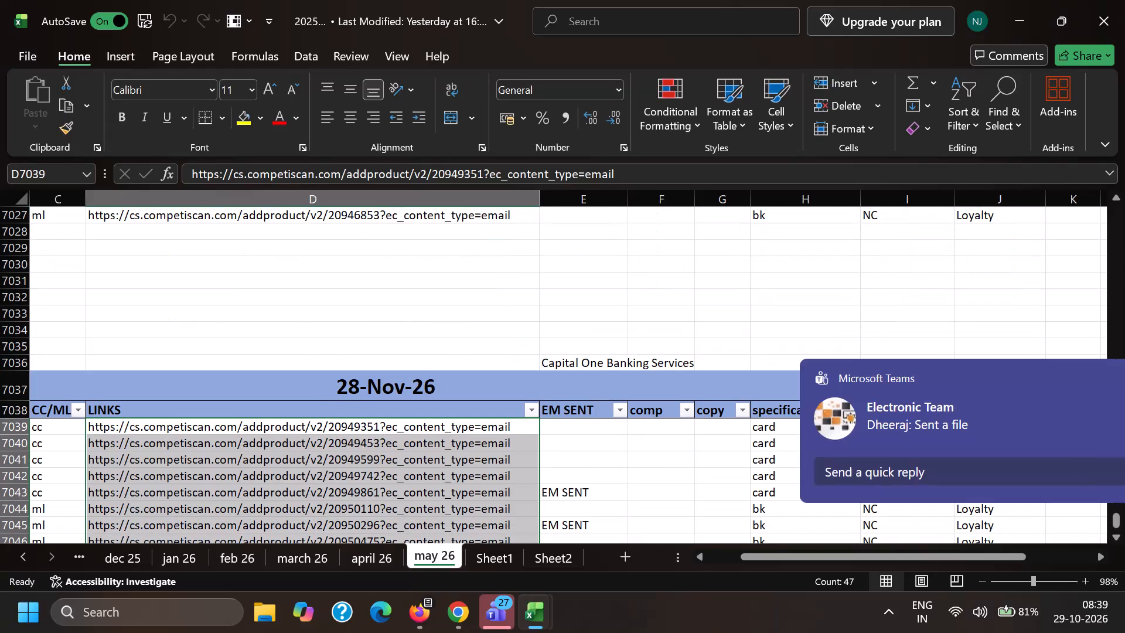
{"action": "left_click", "coordinate": [194, 361]}
{"action": "key", "text": "Left"}
{"action": "key", "text": "Left"}
{"action": "key", "text": "Left"}
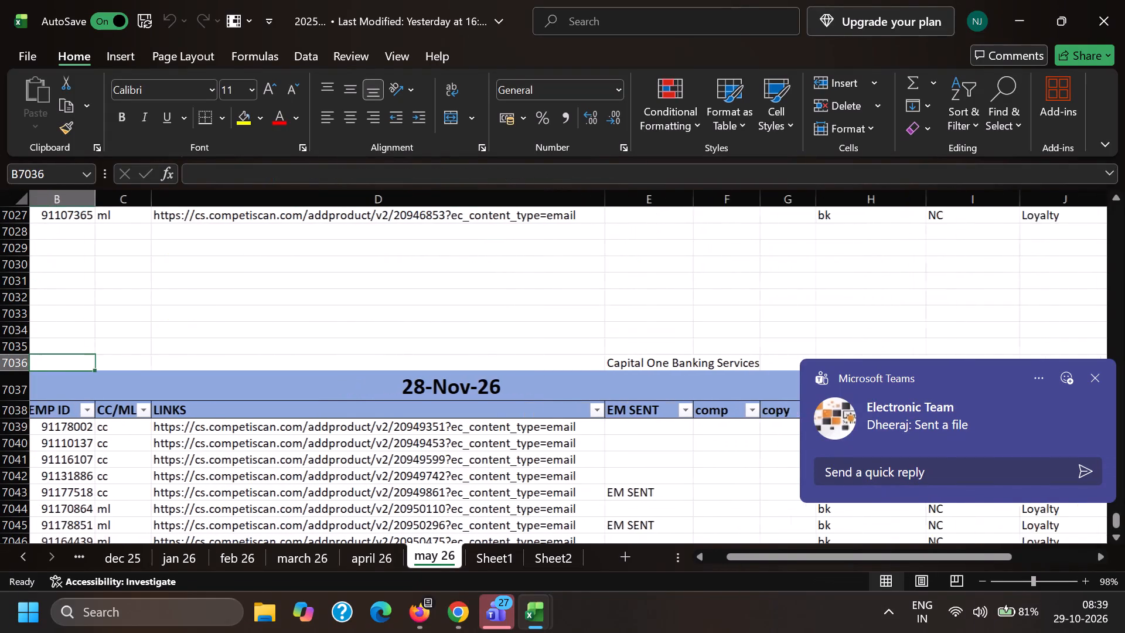
{"action": "key", "text": "Left"}
{"action": "key", "text": "shift+Down"}
{"action": "key", "text": "shift+Down"}
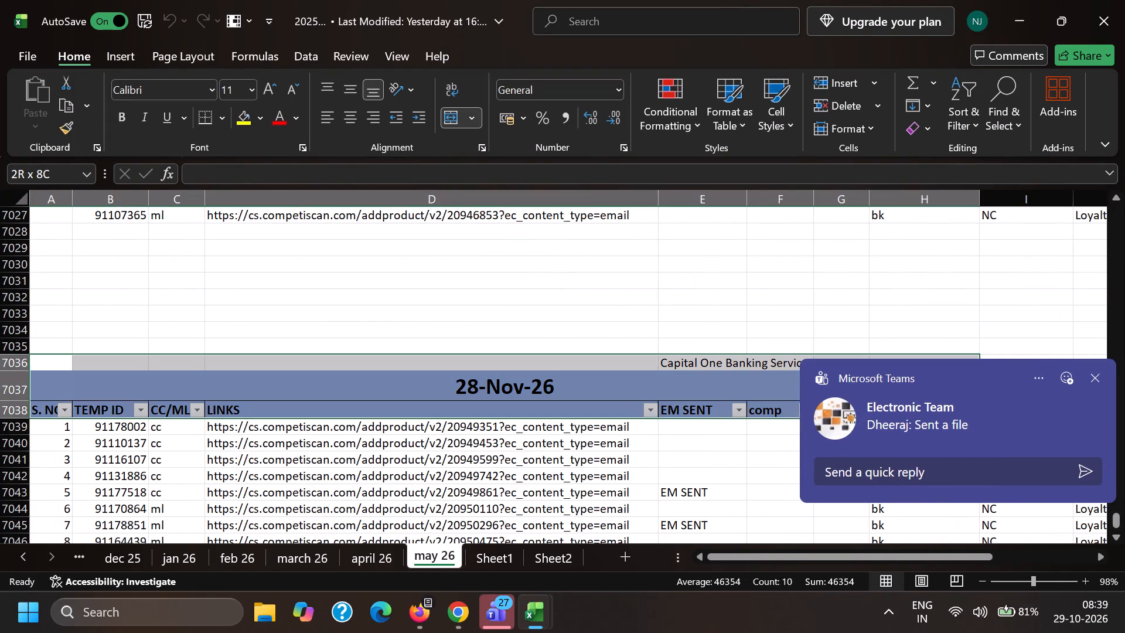
{"action": "key", "text": "shift+Right"}
{"action": "key", "text": "shift+Right"}
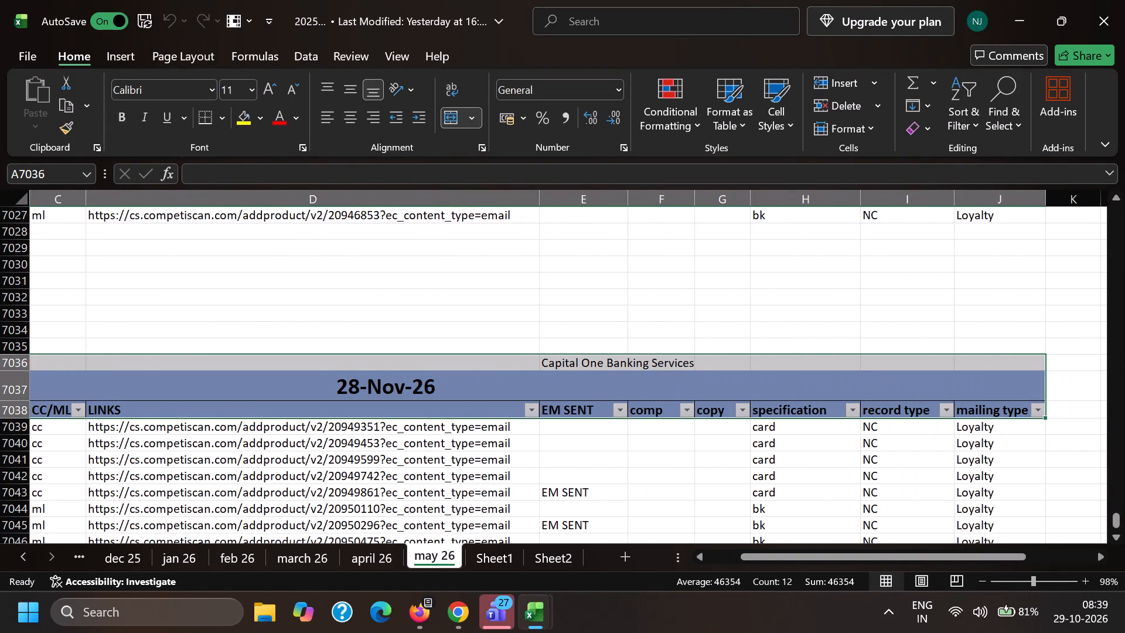
{"action": "key", "text": "ctrl+c"}
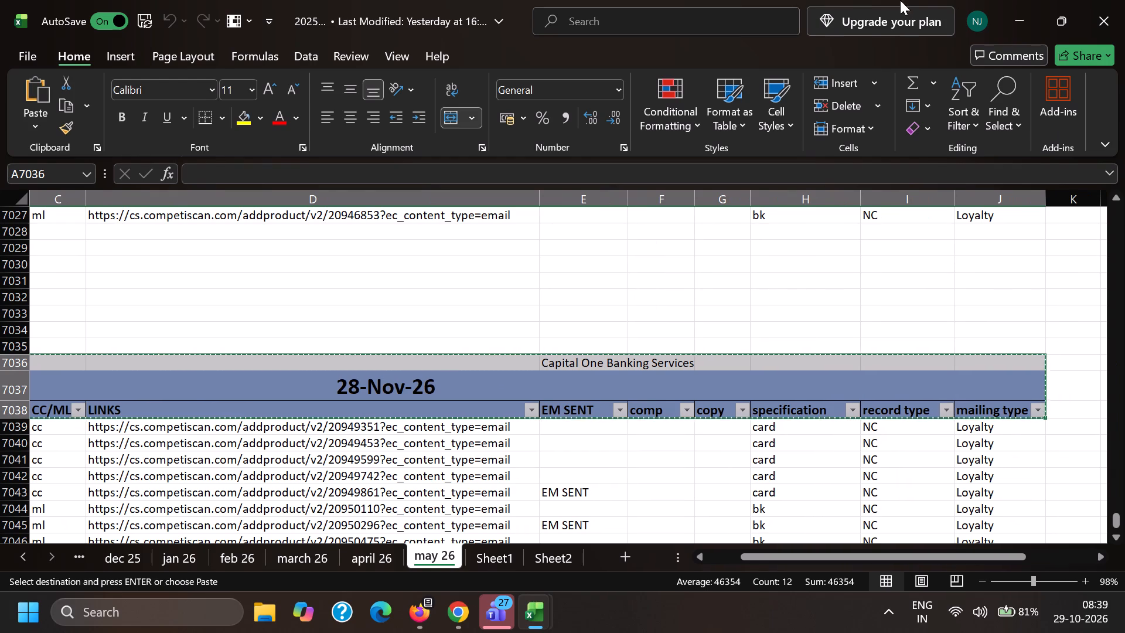
Paste the copied header block into the empty area below the last record, starting at cell A7095.
{"action": "scroll", "coordinate": [343, 508], "scroll_direction": "down", "scroll_amount": 15}
{"action": "scroll", "coordinate": [216, 397], "scroll_direction": "down", "scroll_amount": 3}
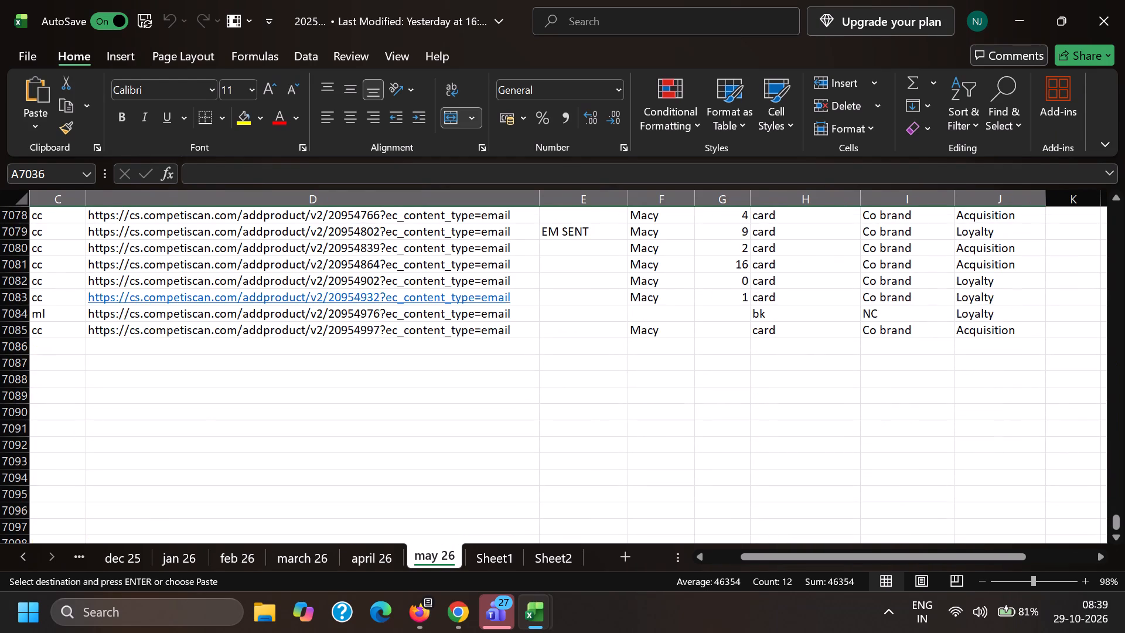
{"action": "left_click", "coordinate": [223, 398]}
{"action": "key", "text": "Left"}
{"action": "key", "text": "Left"}
{"action": "key", "text": "Left"}
{"action": "key", "text": "Left"}
{"action": "key", "text": "Left"}
{"action": "key", "text": "Left"}
{"action": "key", "text": "Left"}
{"action": "key", "text": "Left"}
{"action": "key", "text": "Left"}
{"action": "key", "text": "Left"}
{"action": "key", "text": "Left"}
{"action": "key", "text": "Left"}
{"action": "key", "text": "Left"}
{"action": "key", "text": "Left"}
{"action": "key", "text": "Left"}
{"action": "key", "text": "Left"}
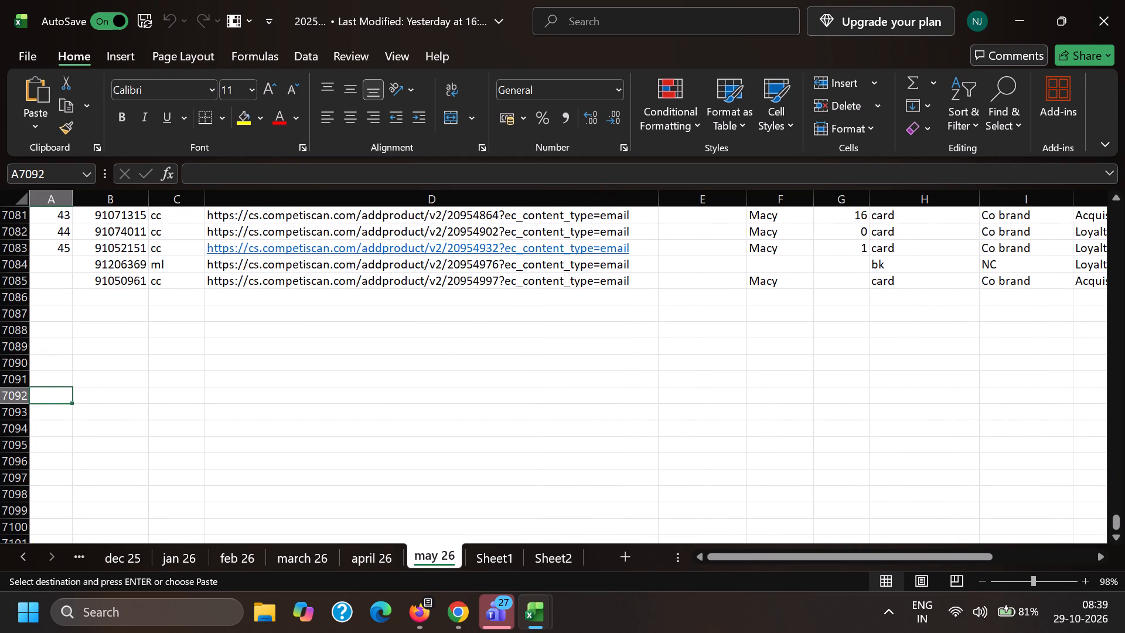
{"action": "key", "text": "ctrl+space"}
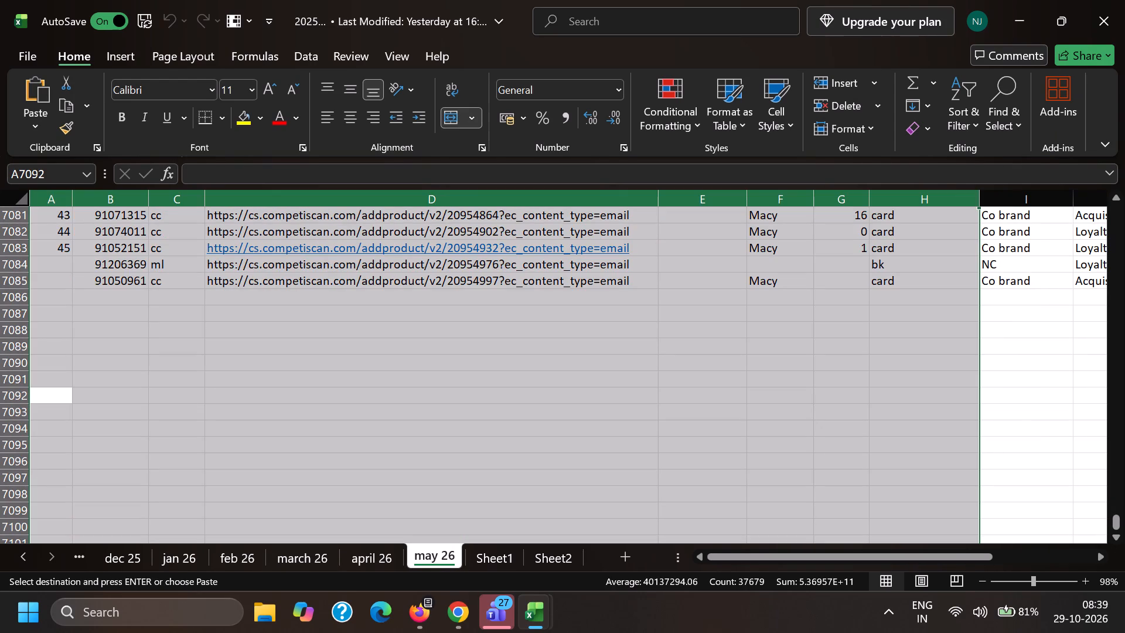
{"action": "left_click", "coordinate": [326, 448]}
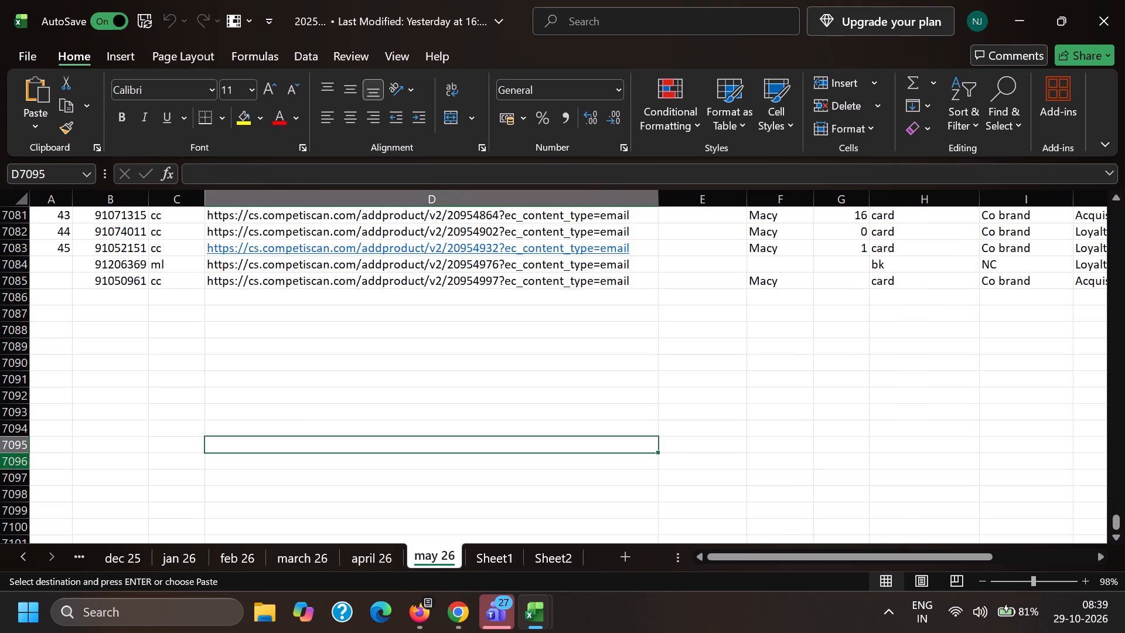
{"action": "left_click", "coordinate": [47, 448]}
{"action": "key", "text": "ctrl+v"}
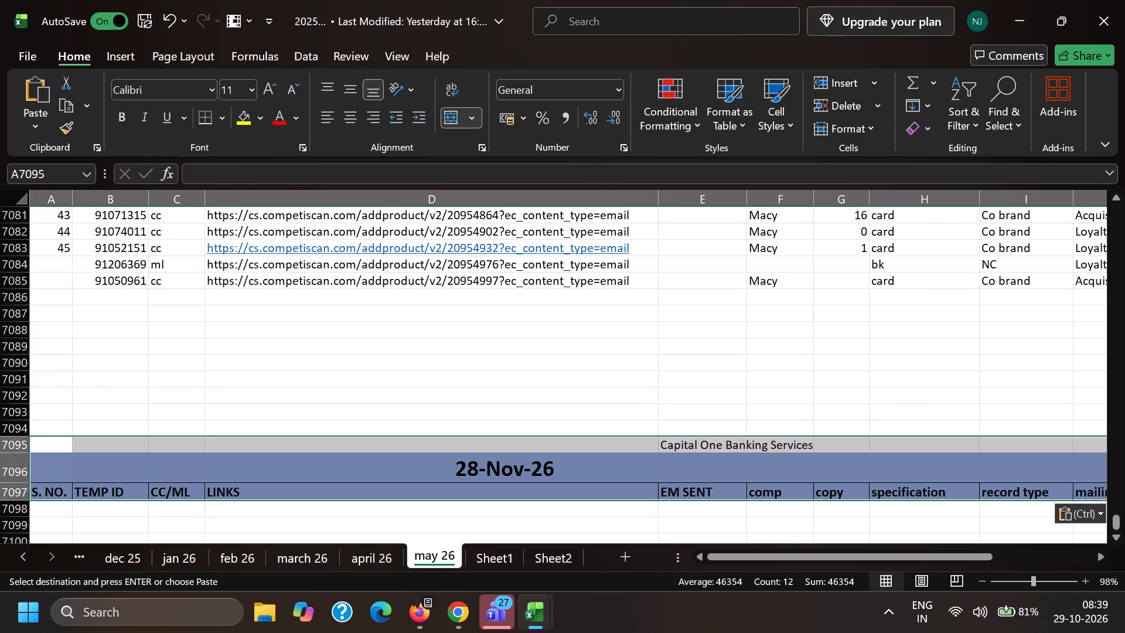
Change the date in the pasted header block to 29-Nov-26.
{"action": "scroll", "coordinate": [128, 386], "scroll_direction": "down", "scroll_amount": 3}
{"action": "left_click", "coordinate": [285, 437]}
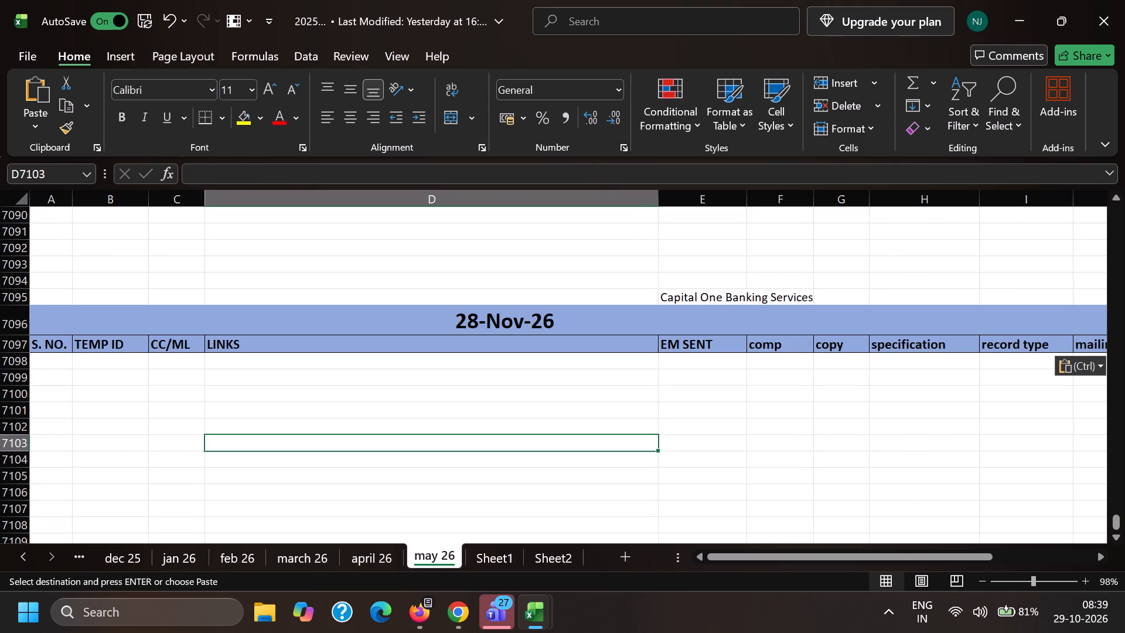
{"action": "double_click", "coordinate": [476, 319]}
{"action": "key", "text": "BackSpace"}
{"action": "key", "text": "9"}
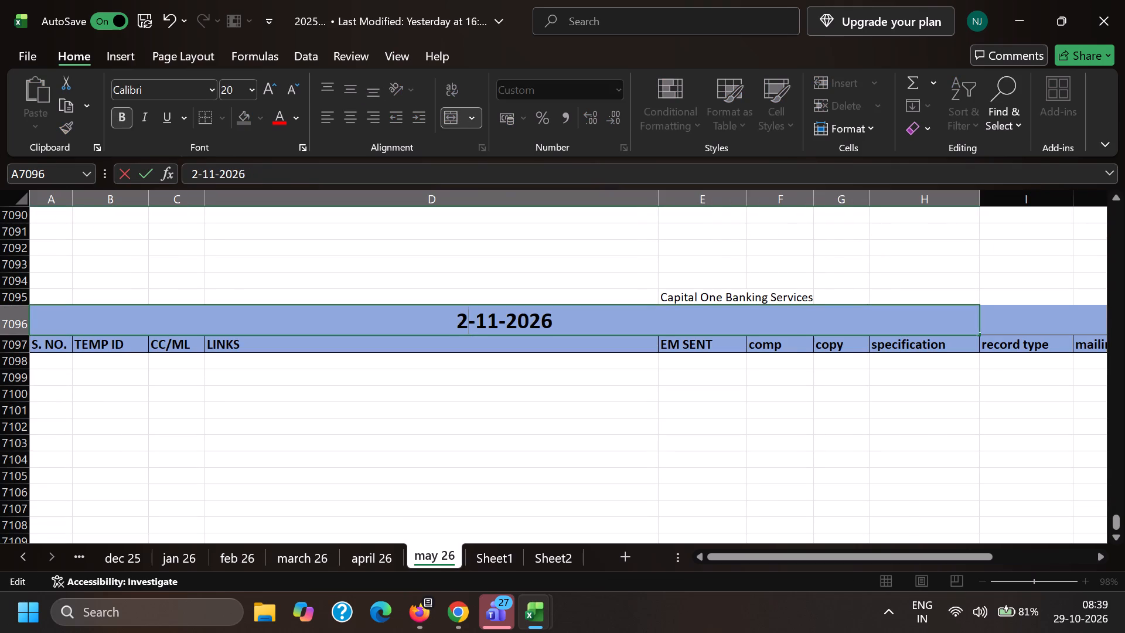
{"action": "key", "text": "Return"}
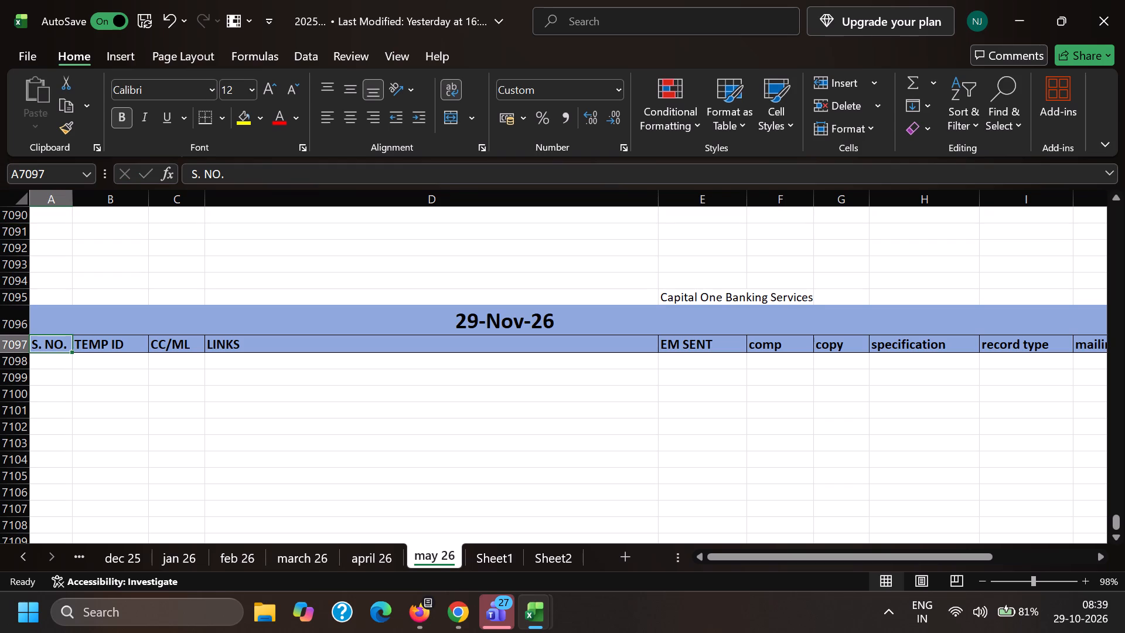
Switch to Firefox, load the bookmarked Content Portal, and minimize the browser while it loads.
{"action": "left_click", "coordinate": [436, 624]}
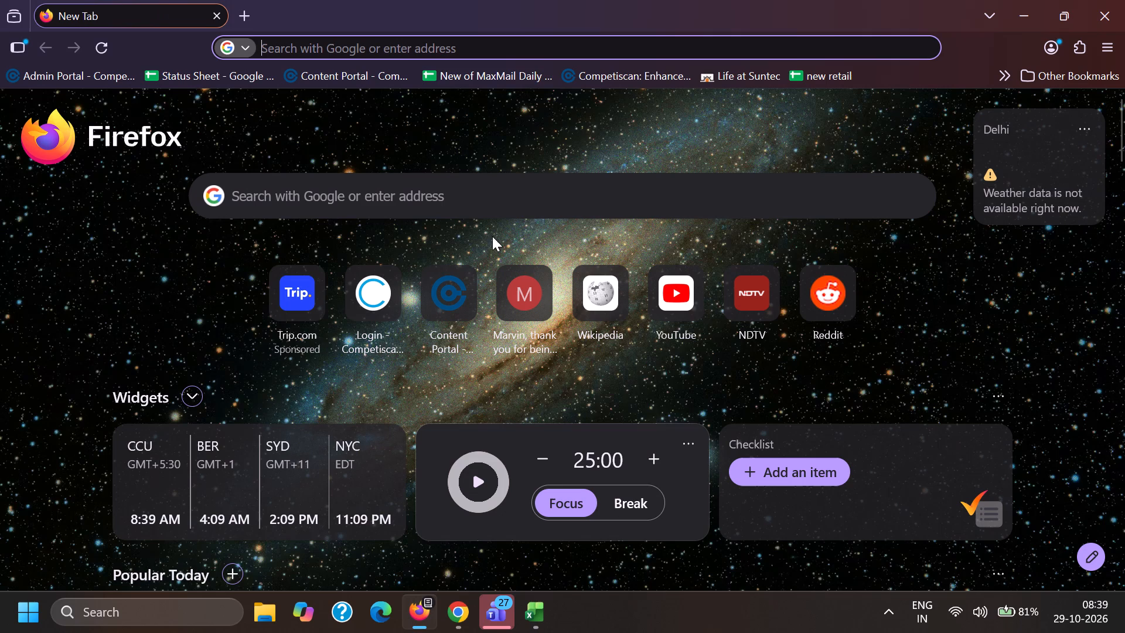
{"action": "left_click", "coordinate": [377, 74]}
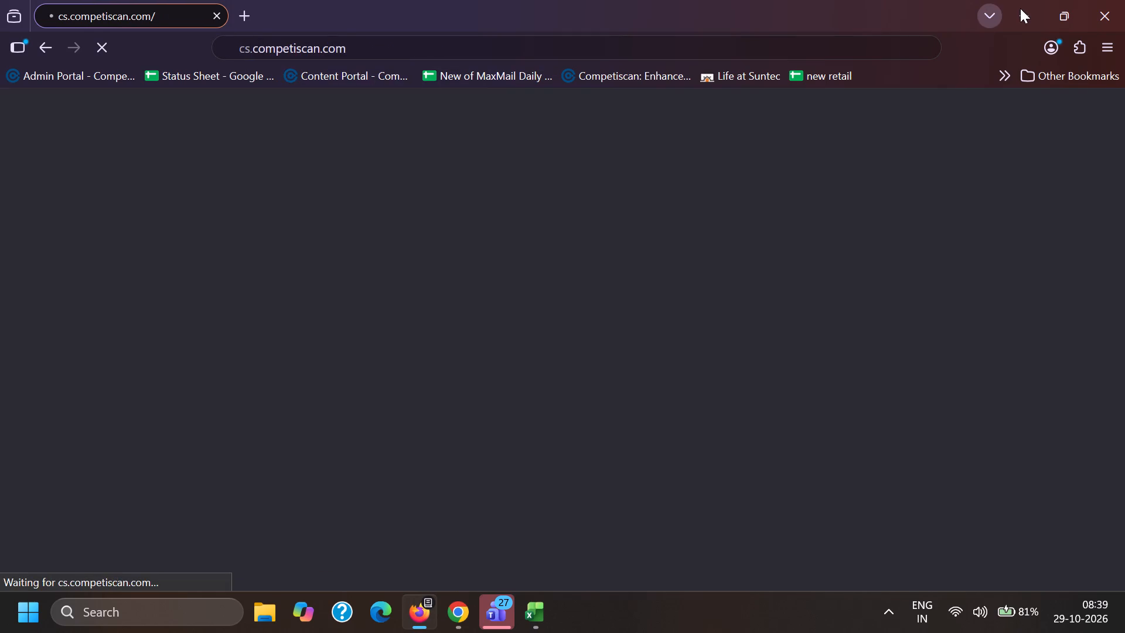
{"action": "left_click", "coordinate": [1020, 8]}
Switch to Chrome.
{"action": "left_click", "coordinate": [458, 631]}
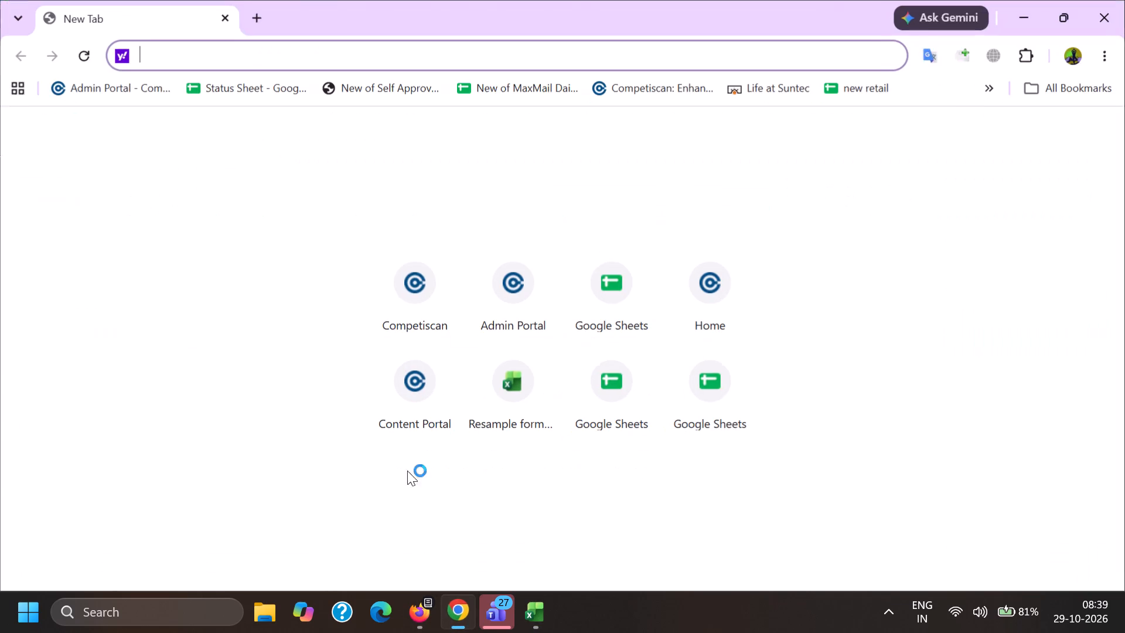
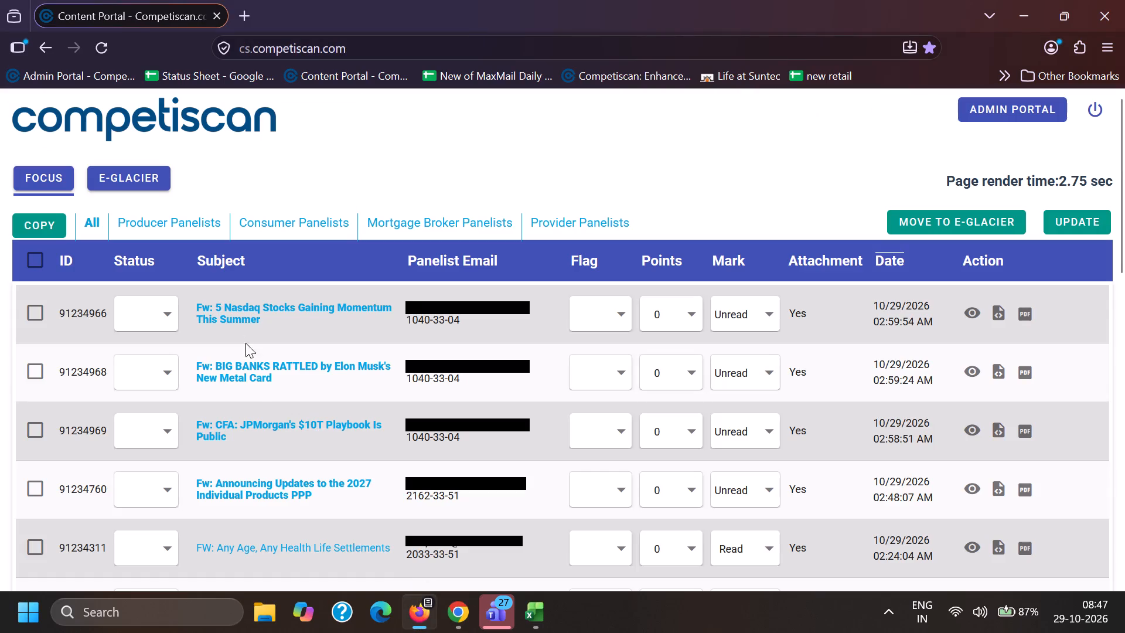
Open the bookmarked Content Portal in four additional Firefox tabs.
{"action": "scroll", "coordinate": [255, 386], "scroll_direction": "down", "scroll_amount": 2}
{"action": "left_click", "coordinate": [246, 12]}
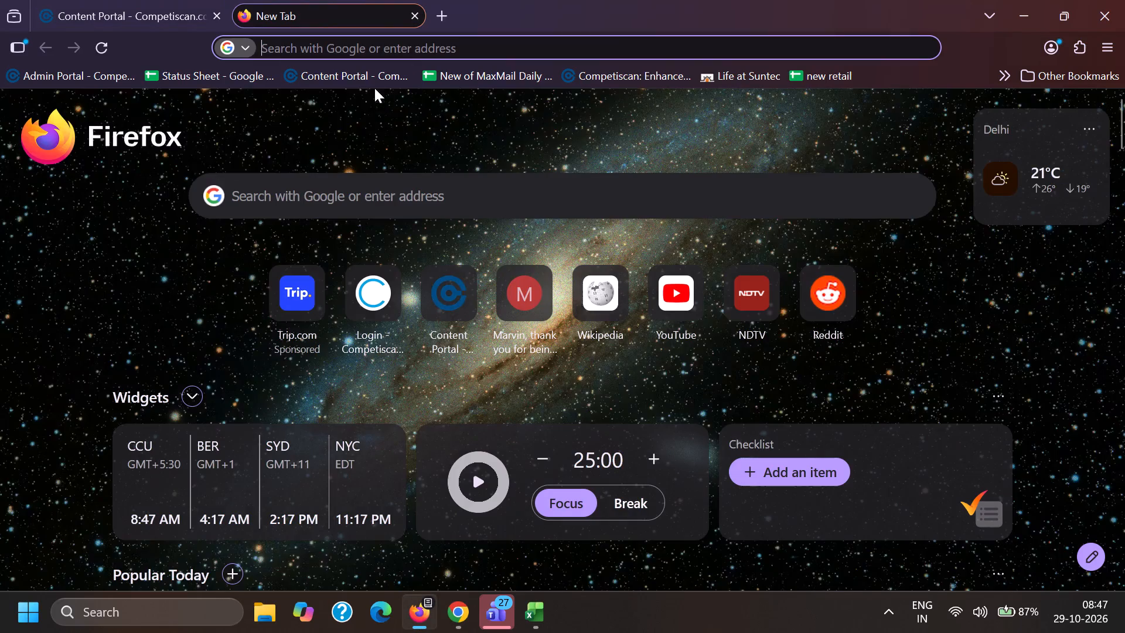
{"action": "left_click", "coordinate": [360, 74]}
{"action": "left_click", "coordinate": [439, 2]}
{"action": "left_click", "coordinate": [390, 80]}
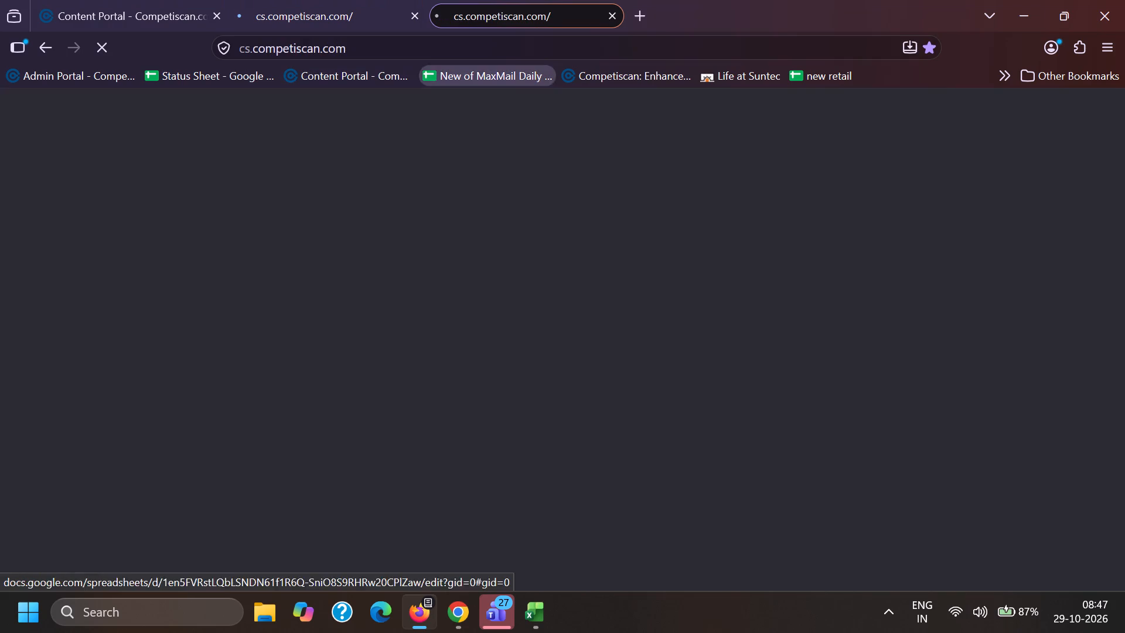
{"action": "left_click", "coordinate": [635, 15]}
{"action": "left_click", "coordinate": [374, 73]}
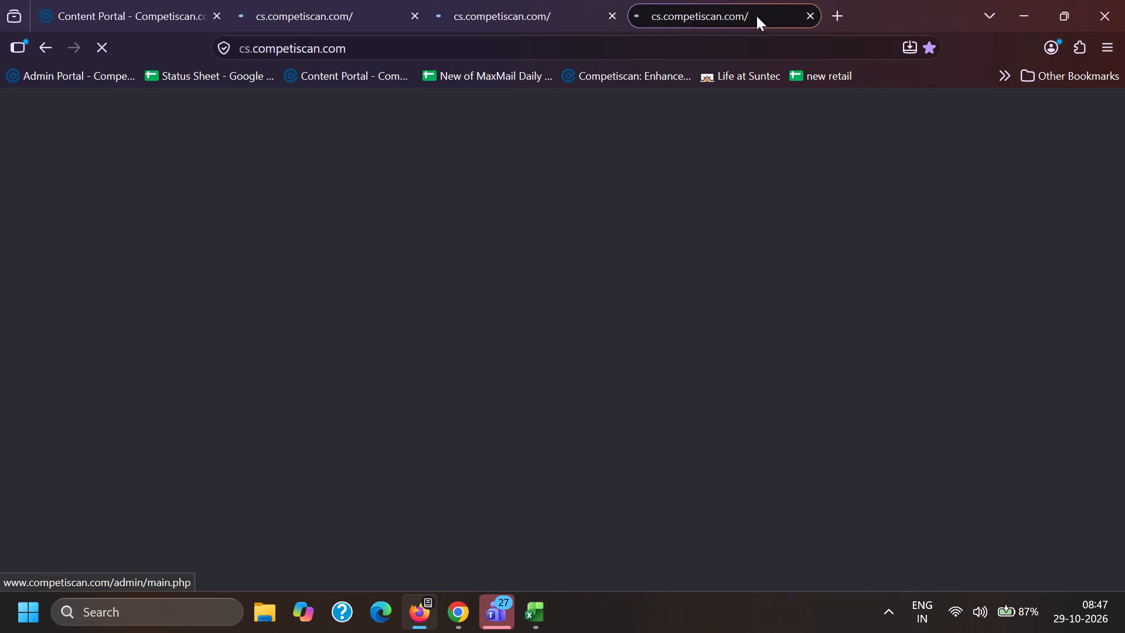
{"action": "left_click", "coordinate": [837, 2]}
{"action": "left_click", "coordinate": [339, 76]}
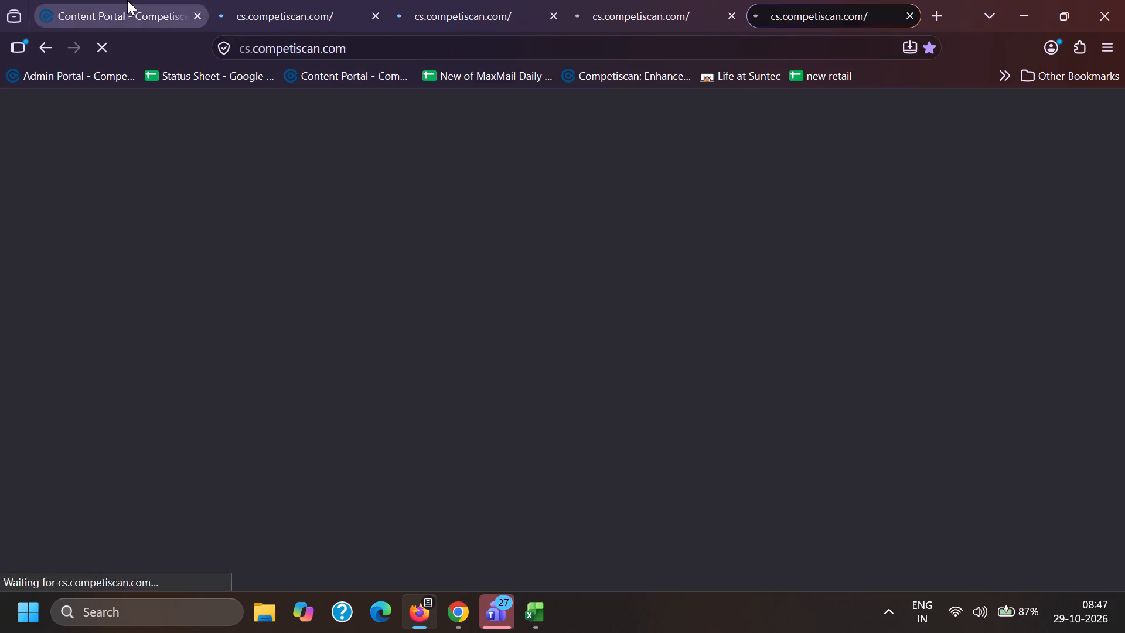
In the first portal tab, include Body in the search, set the region to All, and search for "Capital one".
{"action": "left_click", "coordinate": [127, 0]}
{"action": "scroll", "coordinate": [292, 399], "scroll_direction": "down", "scroll_amount": 3}
{"action": "left_click", "coordinate": [200, 394]}
{"action": "scroll", "coordinate": [200, 394], "scroll_direction": "down", "scroll_amount": 4}
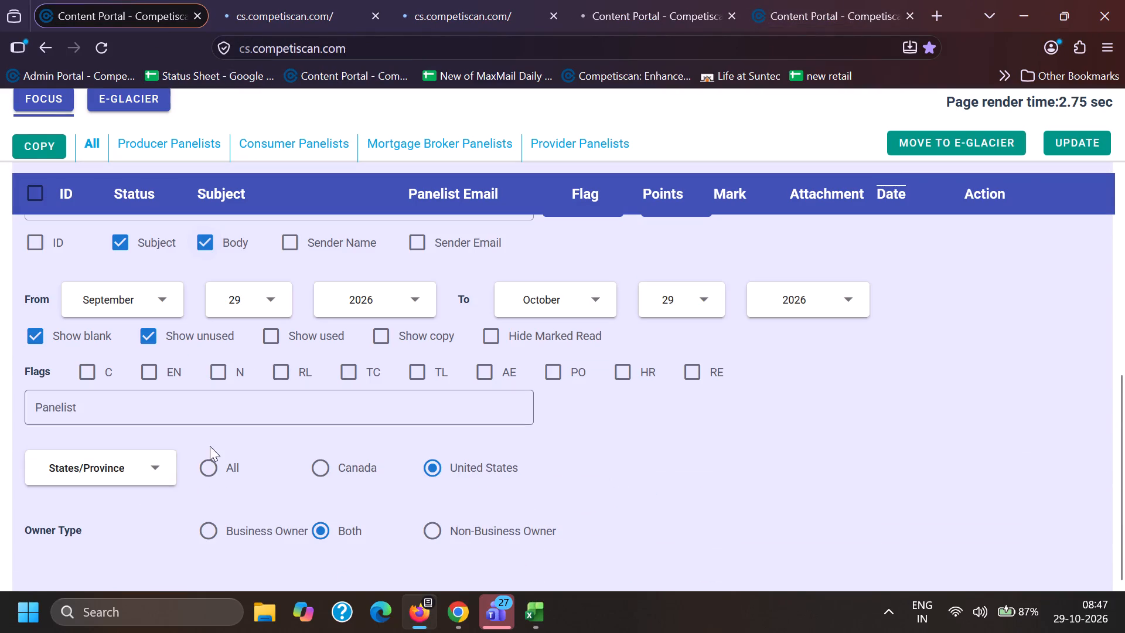
{"action": "left_click", "coordinate": [214, 473]}
{"action": "scroll", "coordinate": [214, 473], "scroll_direction": "up", "scroll_amount": 2}
{"action": "left_click", "coordinate": [214, 389]}
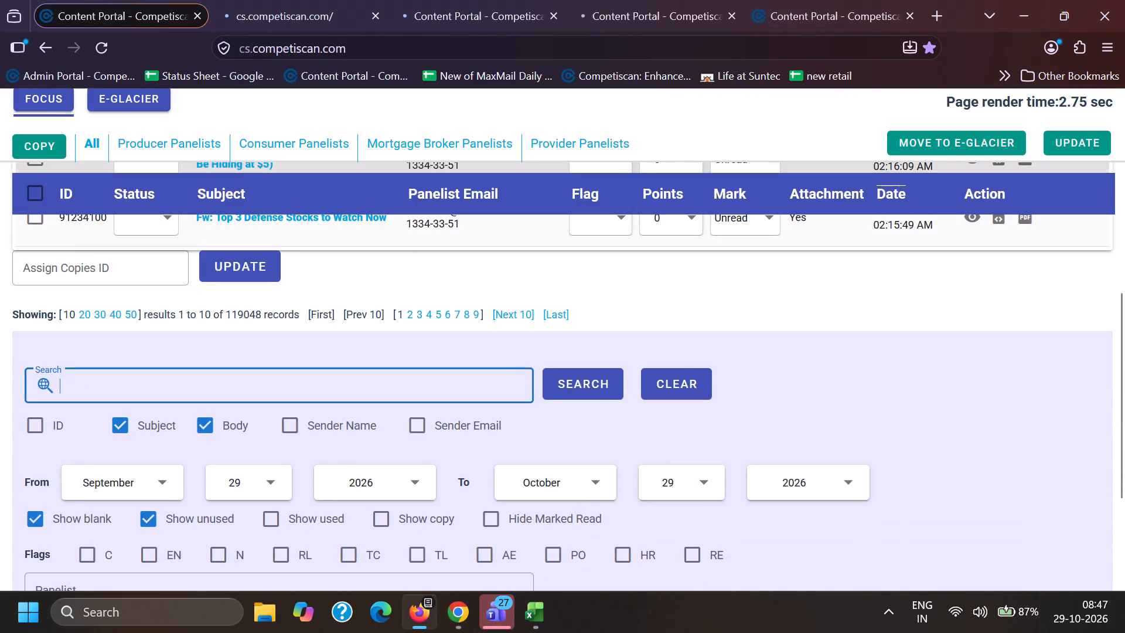
{"action": "key", "text": "p"}
{"action": "type", "text": "ita"}
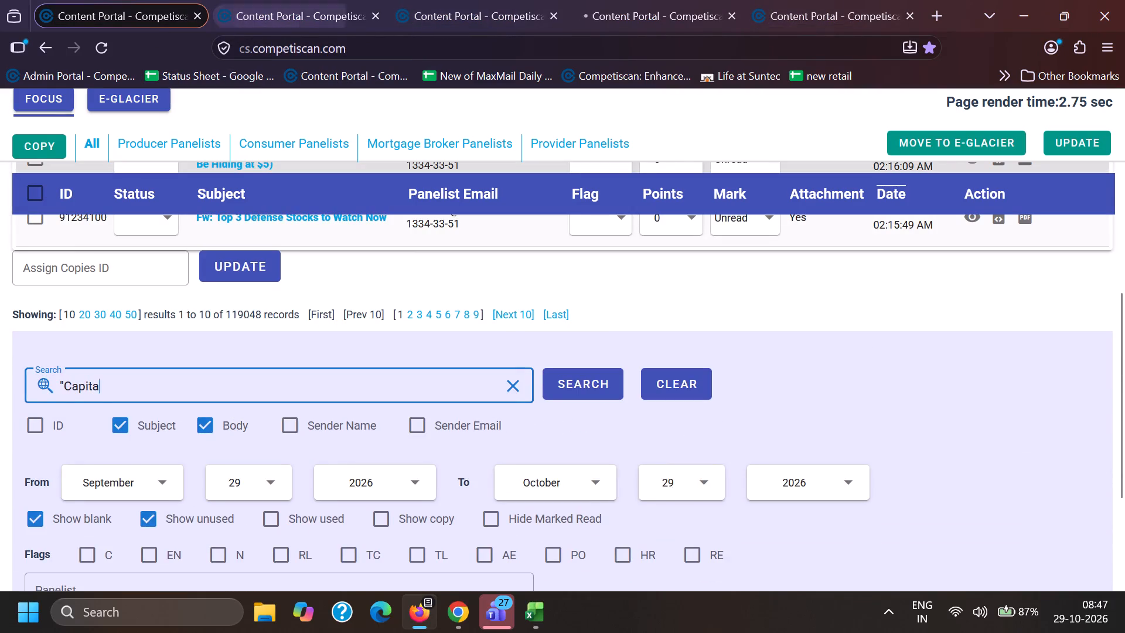
{"action": "type", "text": "l"}
{"action": "key", "text": "space"}
{"action": "type", "text": "on"}
{"action": "type", "text": "e\""}
{"action": "key", "text": "Return"}
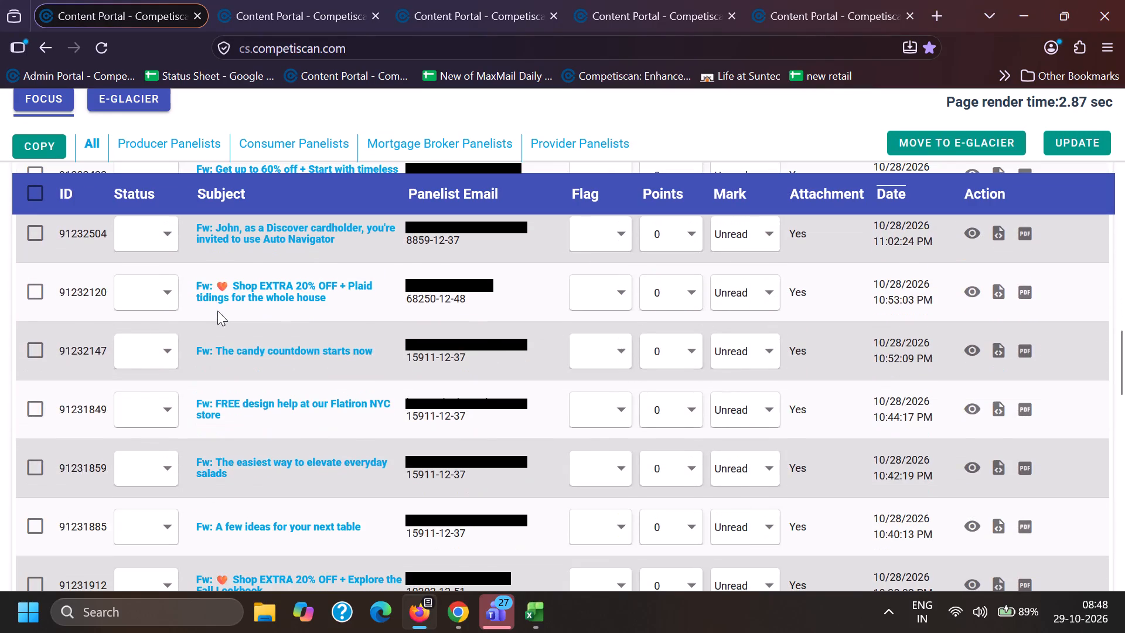
{"action": "scroll", "coordinate": [217, 311], "scroll_direction": "down", "scroll_amount": 3}
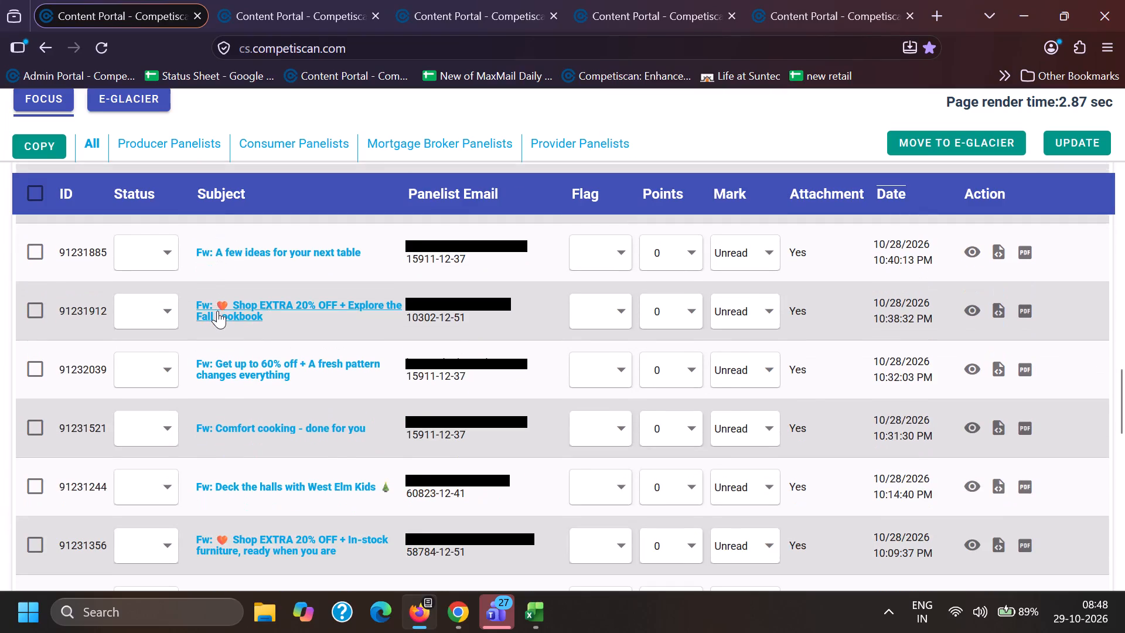
{"action": "scroll", "coordinate": [217, 311], "scroll_direction": "down", "scroll_amount": 4}
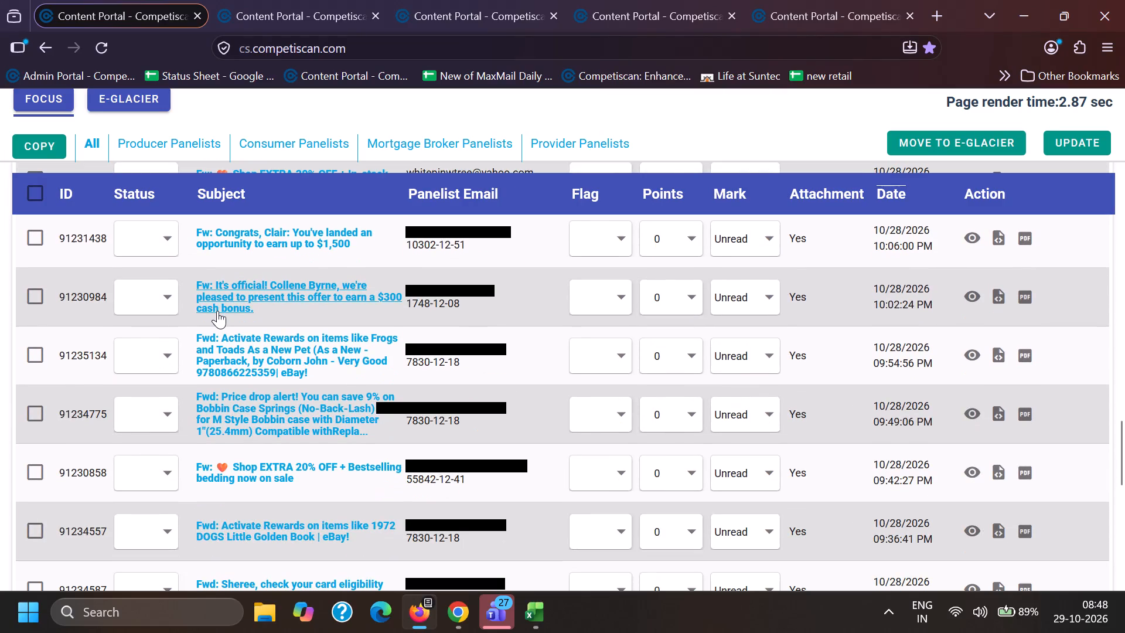
{"action": "scroll", "coordinate": [217, 311], "scroll_direction": "down", "scroll_amount": 2}
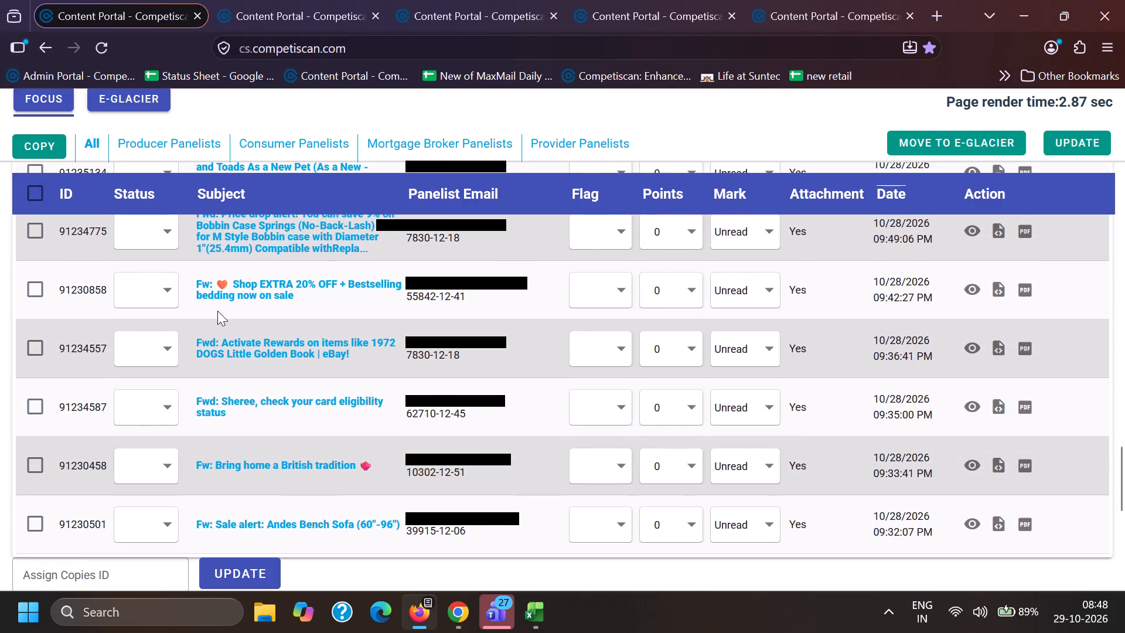
{"action": "left_click", "coordinate": [264, 22]}
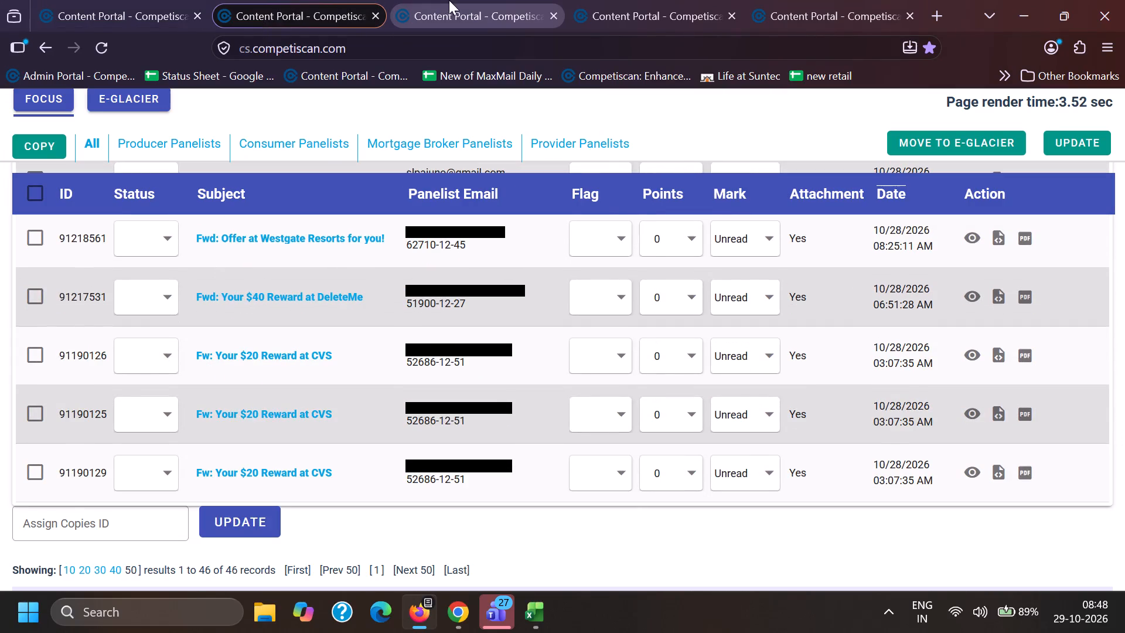
{"action": "left_click", "coordinate": [461, 0]}
{"action": "scroll", "coordinate": [408, 469], "scroll_direction": "down", "scroll_amount": 2}
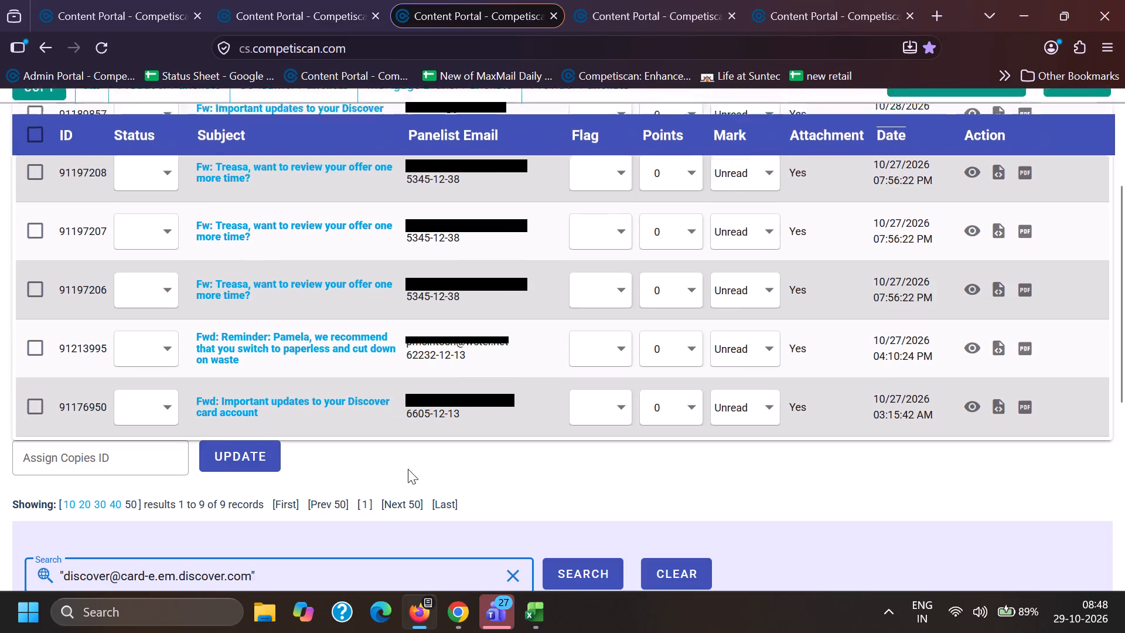
{"action": "scroll", "coordinate": [408, 469], "scroll_direction": "up", "scroll_amount": 1}
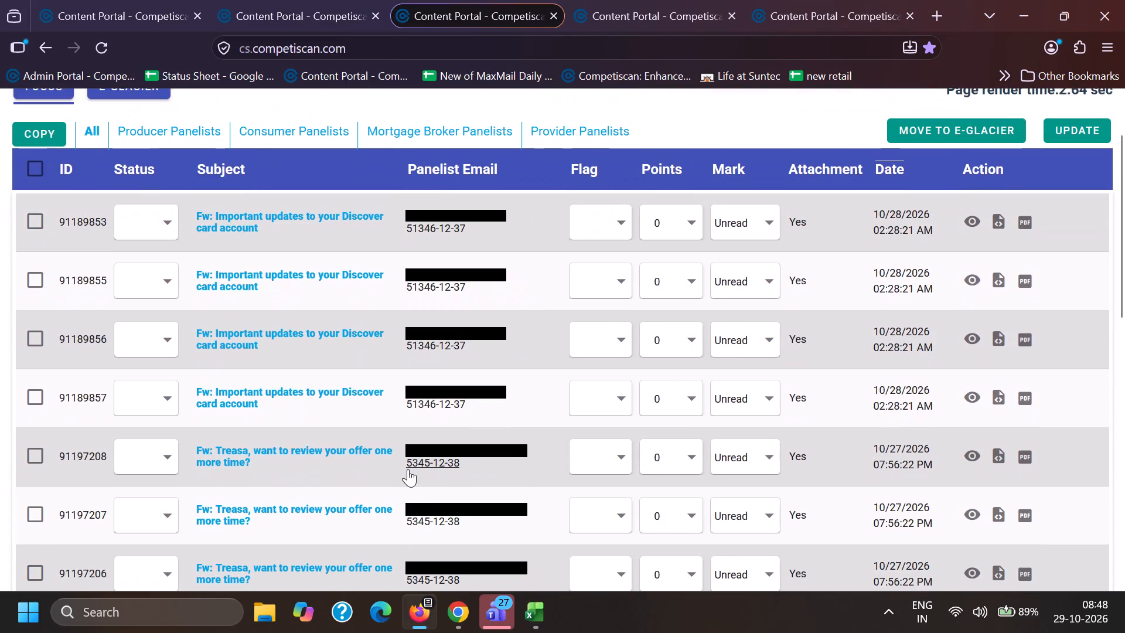
{"action": "left_click", "coordinate": [701, 0]}
Examine the Chase email subjects, flags and read status through the whole listing in the last portal tab.
{"action": "left_click", "coordinate": [807, 0]}
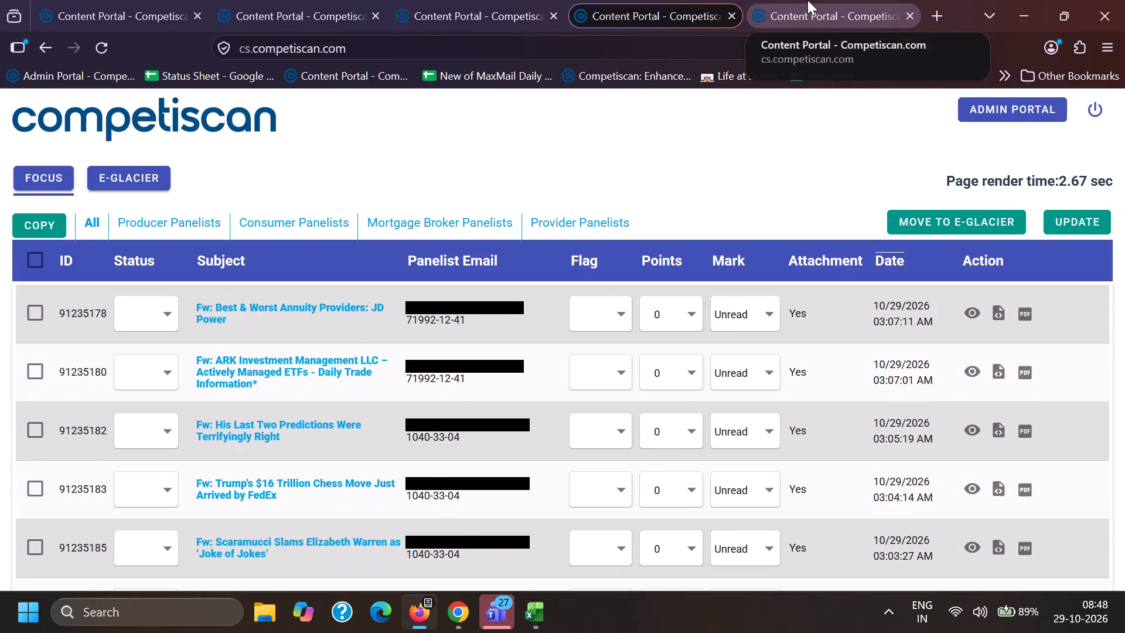
{"action": "scroll", "coordinate": [407, 393], "scroll_direction": "down", "scroll_amount": 4}
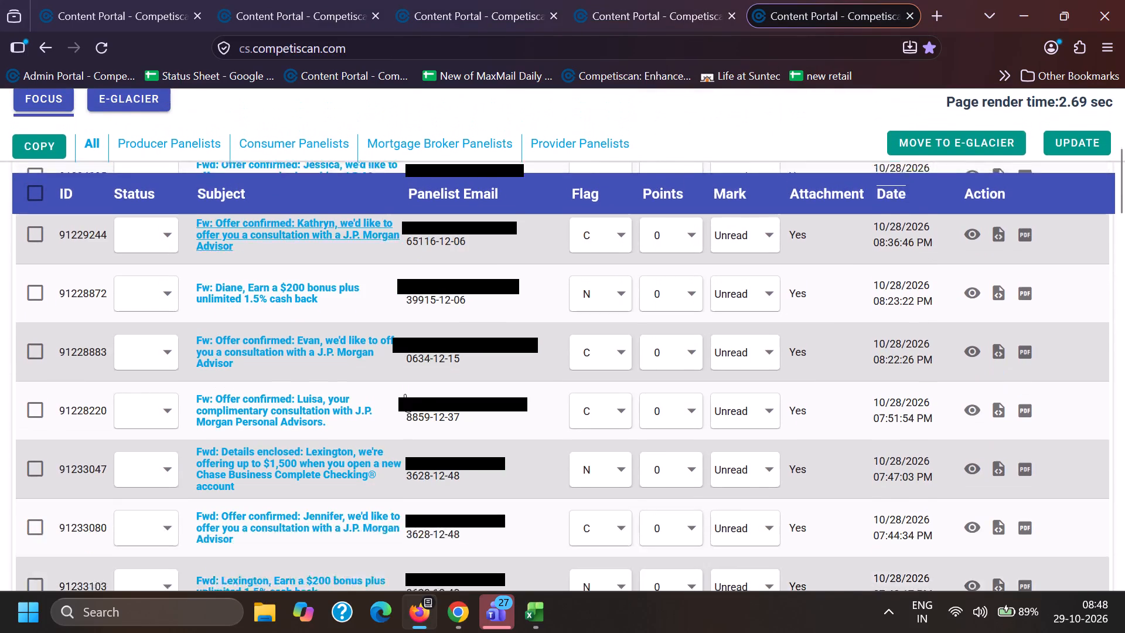
{"action": "scroll", "coordinate": [405, 394], "scroll_direction": "down", "scroll_amount": 7}
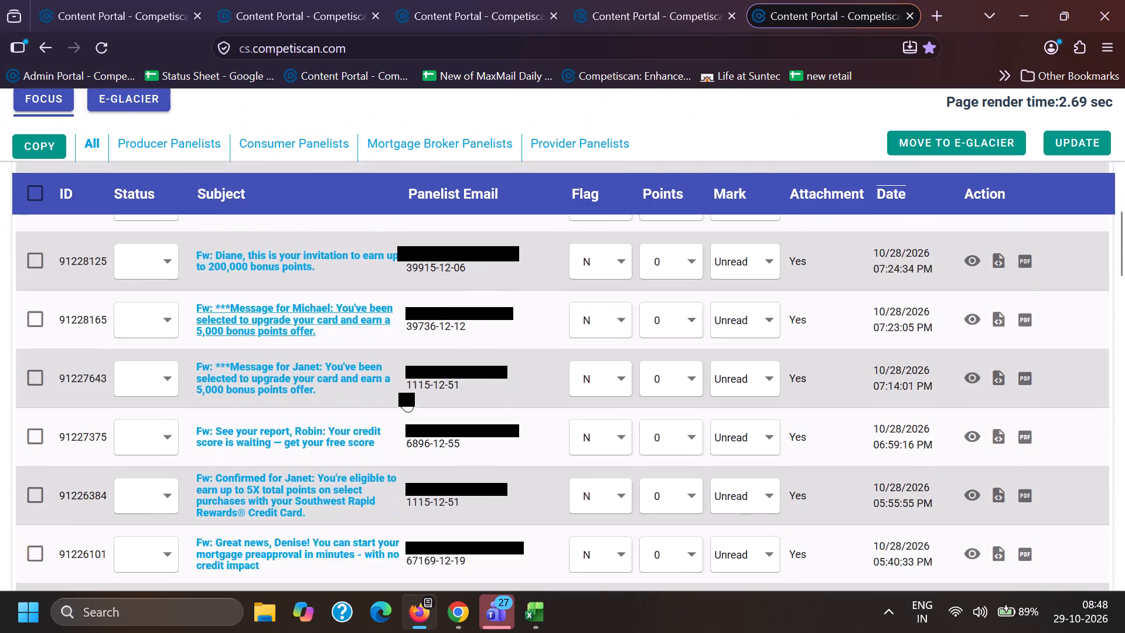
{"action": "scroll", "coordinate": [405, 394], "scroll_direction": "down", "scroll_amount": 3}
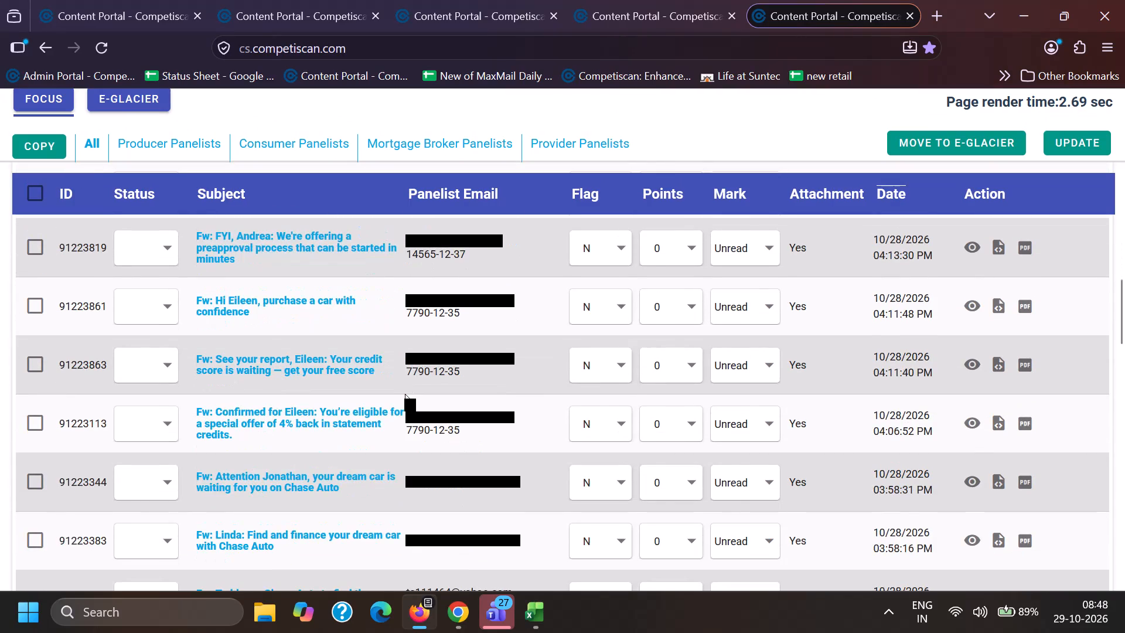
{"action": "scroll", "coordinate": [405, 394], "scroll_direction": "down", "scroll_amount": 2}
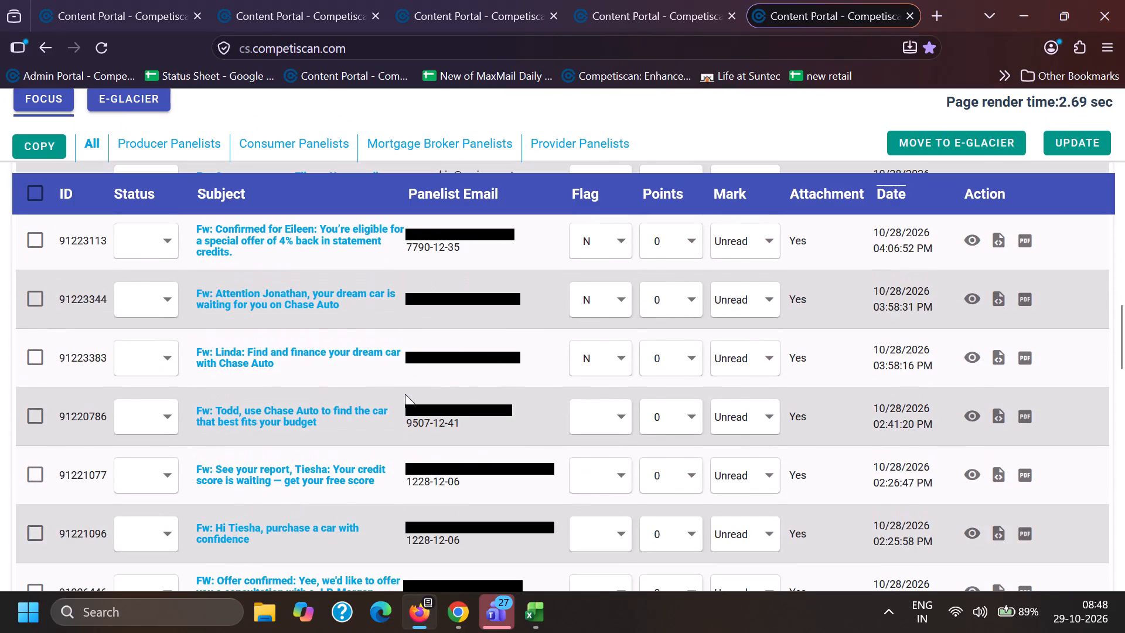
{"action": "scroll", "coordinate": [405, 394], "scroll_direction": "down", "scroll_amount": 2}
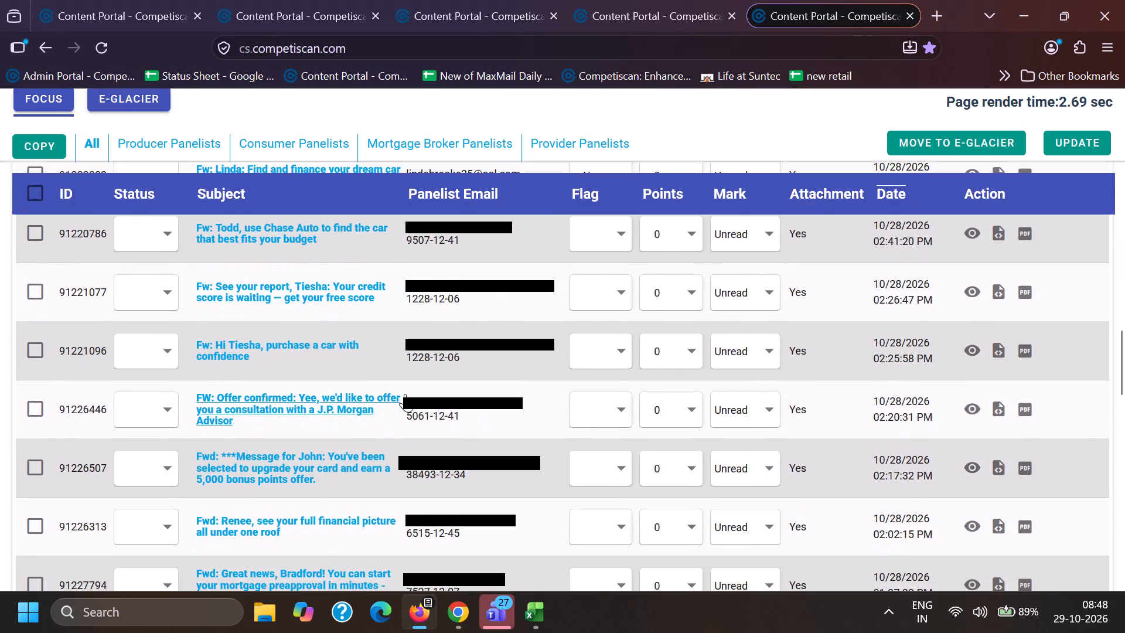
{"action": "scroll", "coordinate": [405, 394], "scroll_direction": "down", "scroll_amount": 5}
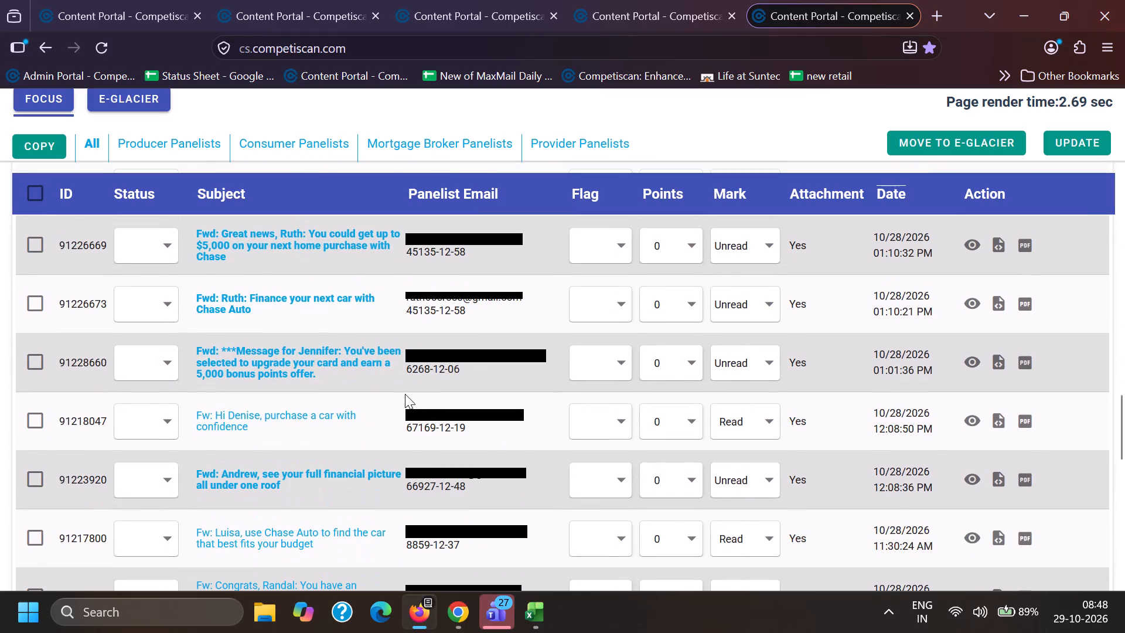
{"action": "scroll", "coordinate": [392, 394], "scroll_direction": "down", "scroll_amount": 2}
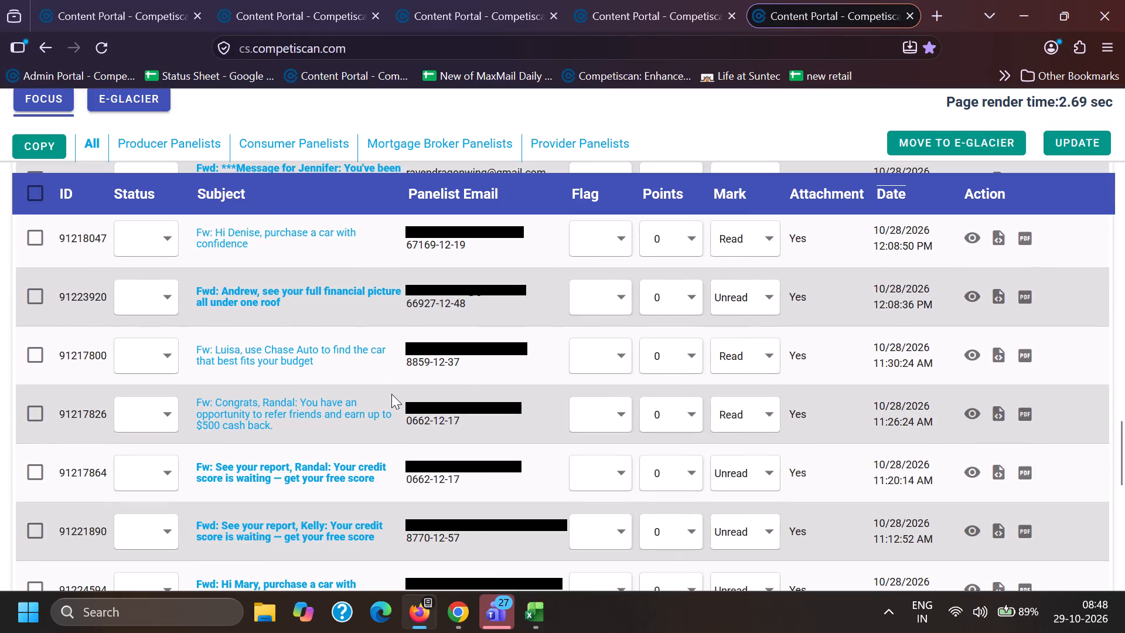
{"action": "scroll", "coordinate": [374, 396], "scroll_direction": "down", "scroll_amount": 2}
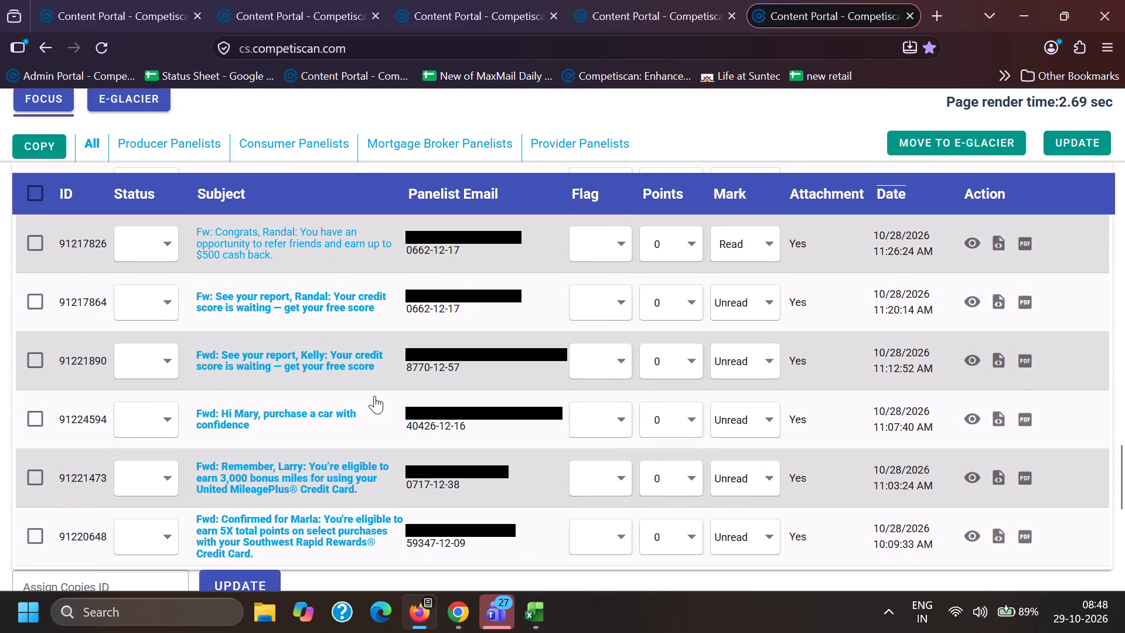
Copy the subject text "want to review your offer one more time?" from record 91197208 in the Discover results.
{"action": "left_click", "coordinate": [469, 0]}
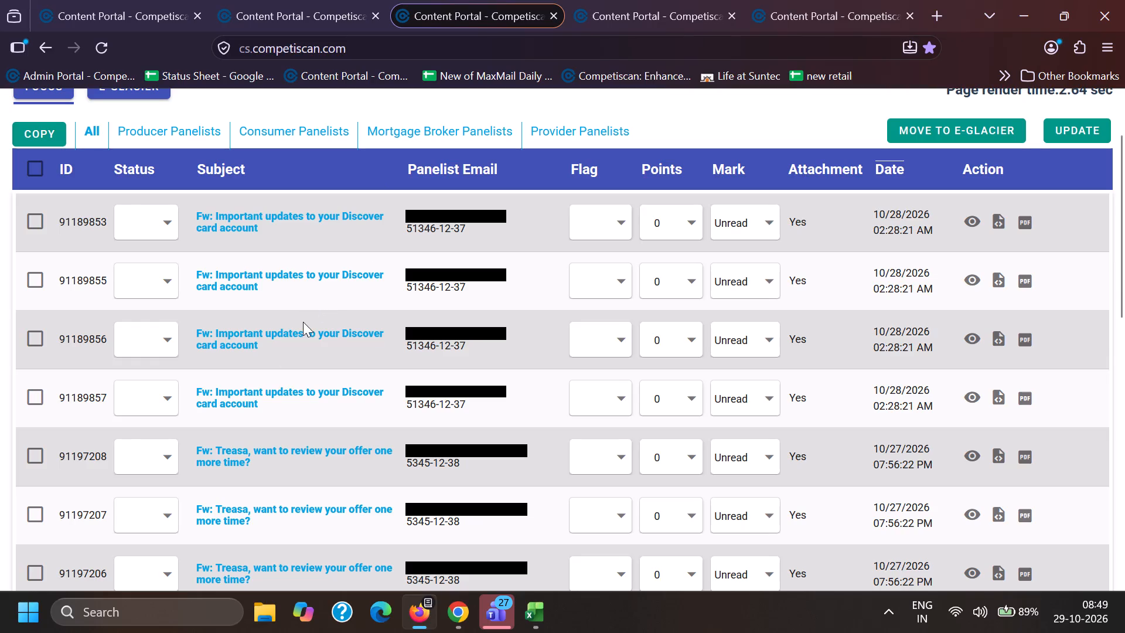
{"action": "left_click_drag", "start_coordinate": [248, 454], "coordinate": [270, 464]}
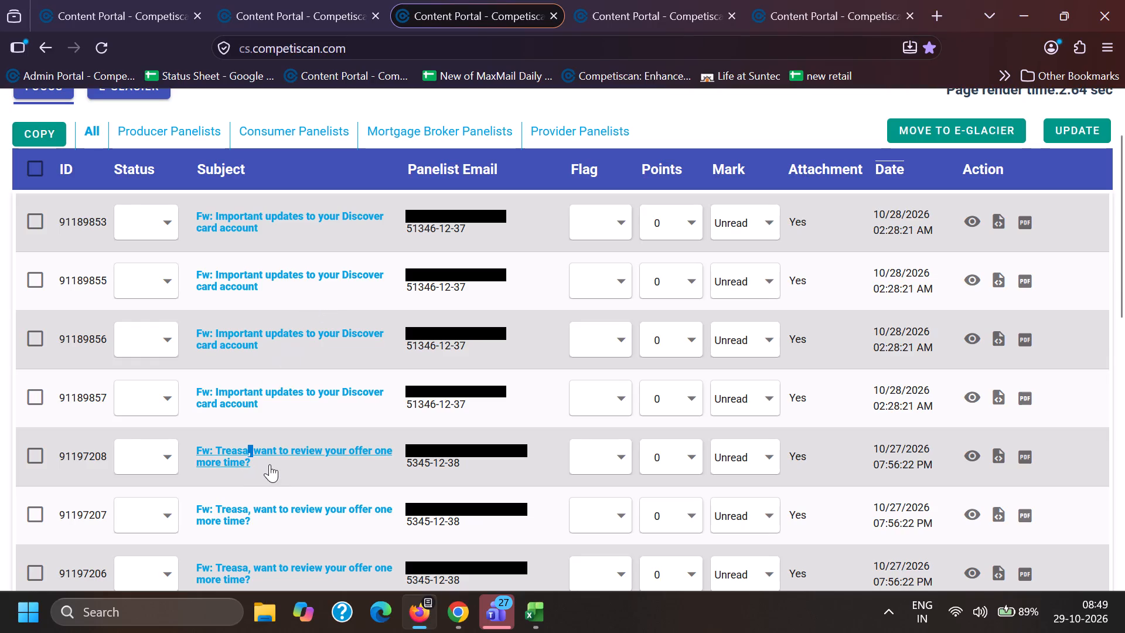
{"action": "key", "text": "ctrl+c"}
In Chrome's Content Portal, blank the From and To dates, set the region to All and include used records.
{"action": "left_click", "coordinate": [460, 605]}
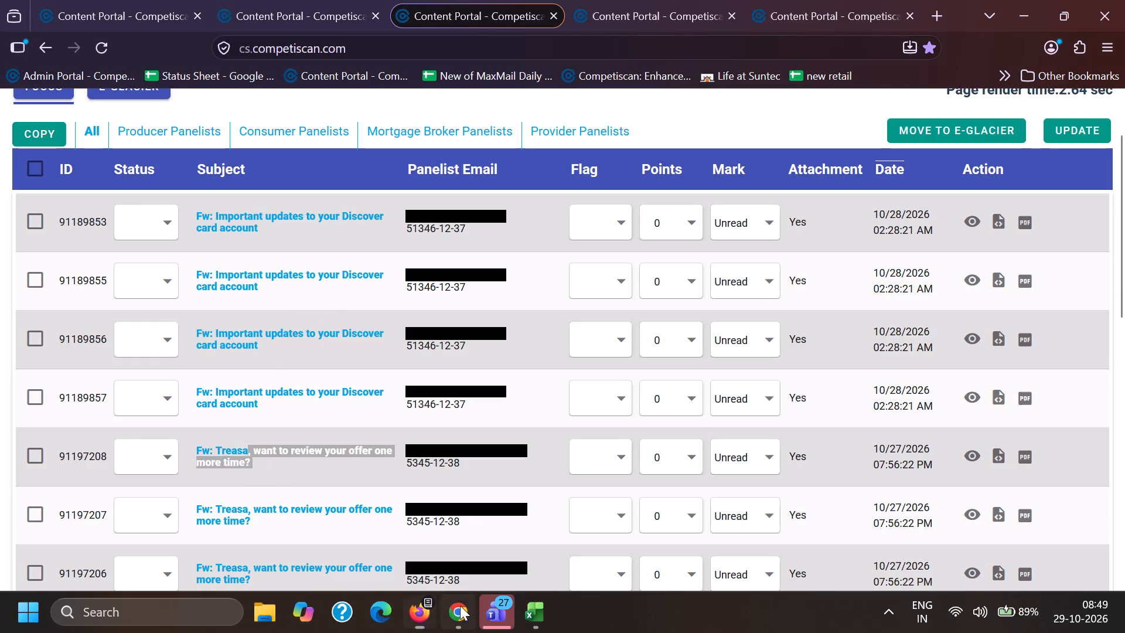
{"action": "scroll", "coordinate": [220, 374], "scroll_direction": "down", "scroll_amount": 12}
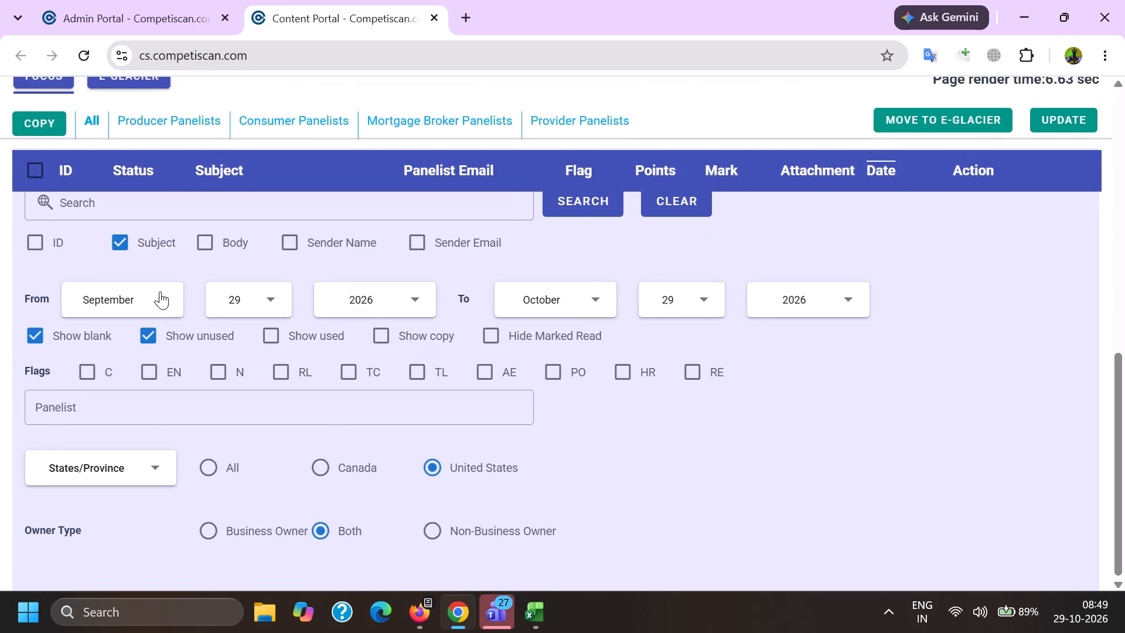
{"action": "left_click", "coordinate": [151, 287]}
{"action": "left_click", "coordinate": [148, 288]}
{"action": "left_click", "coordinate": [251, 283]}
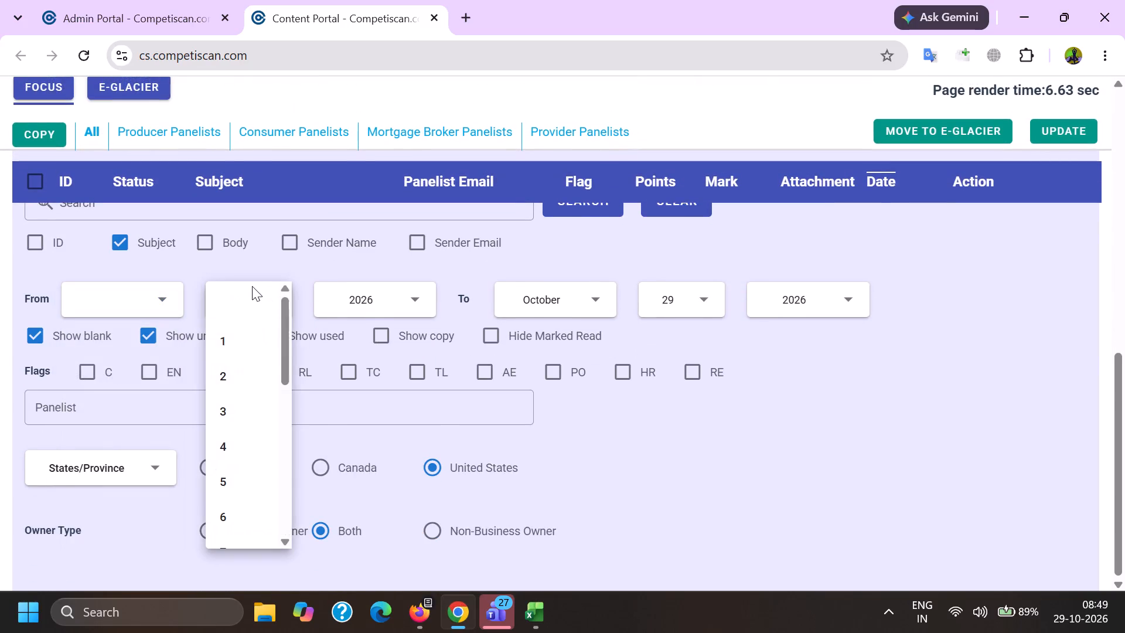
{"action": "left_click", "coordinate": [252, 286]}
{"action": "left_click", "coordinate": [243, 294]}
{"action": "left_click", "coordinate": [380, 290]}
{"action": "left_click", "coordinate": [380, 290]}
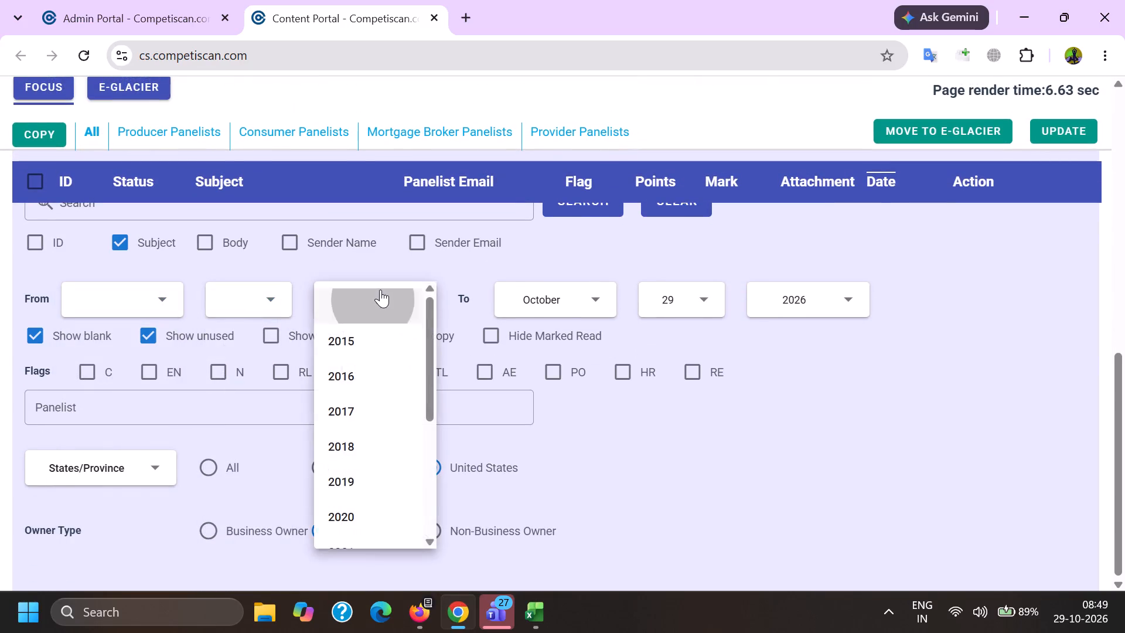
{"action": "left_click", "coordinate": [568, 310]}
{"action": "left_click", "coordinate": [568, 309]}
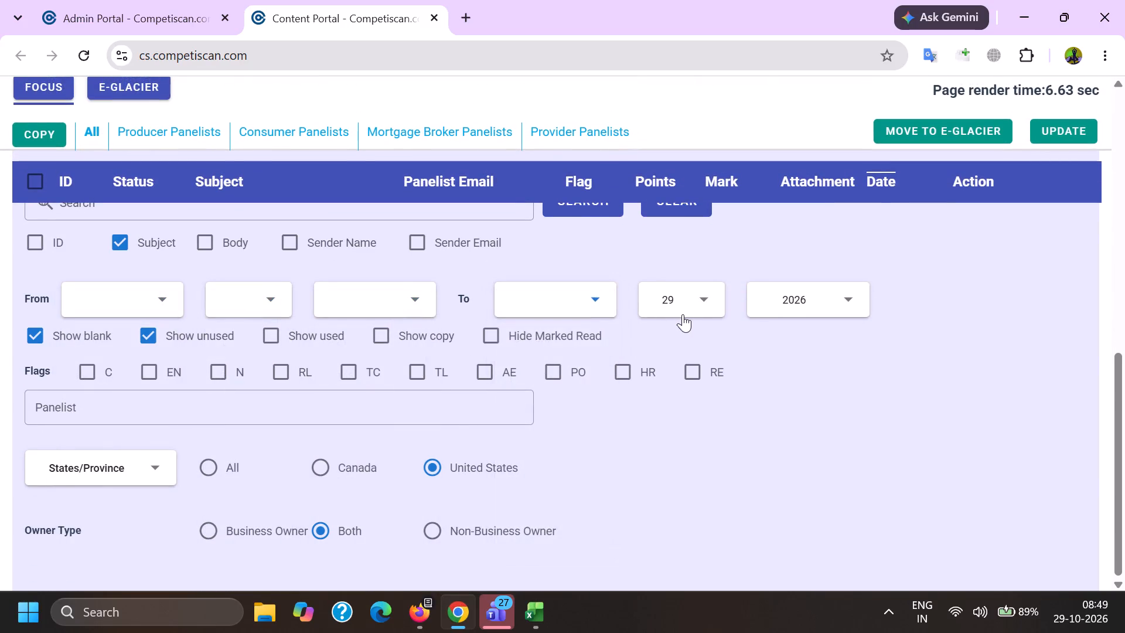
{"action": "left_click", "coordinate": [683, 309]}
{"action": "left_click", "coordinate": [683, 309]}
{"action": "left_click", "coordinate": [815, 301]}
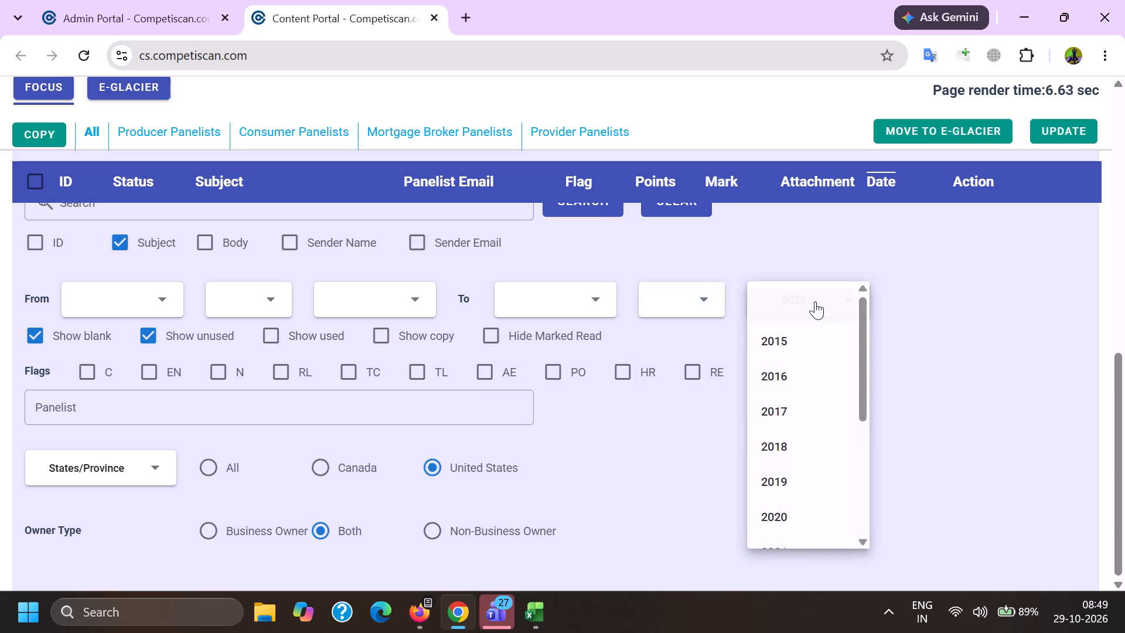
{"action": "left_click", "coordinate": [814, 302]}
{"action": "left_click", "coordinate": [217, 471]}
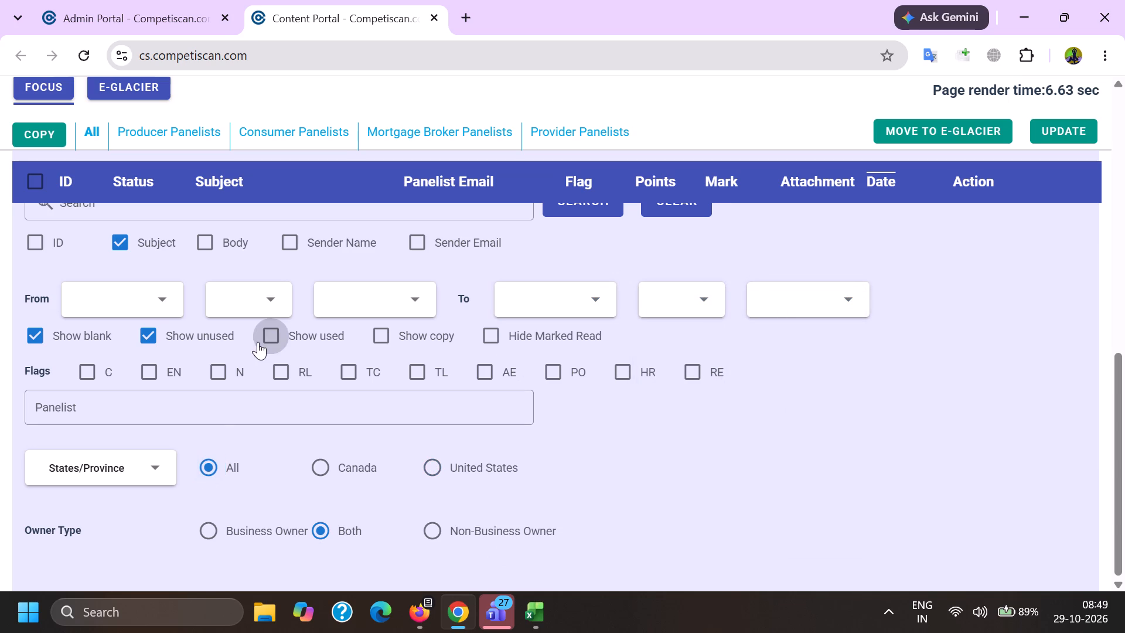
{"action": "left_click", "coordinate": [258, 341]}
Search record subjects for the copied exact phrase "want to review your offer one more time?".
{"action": "scroll", "coordinate": [223, 426], "scroll_direction": "up", "scroll_amount": 2}
{"action": "left_click", "coordinate": [210, 377]}
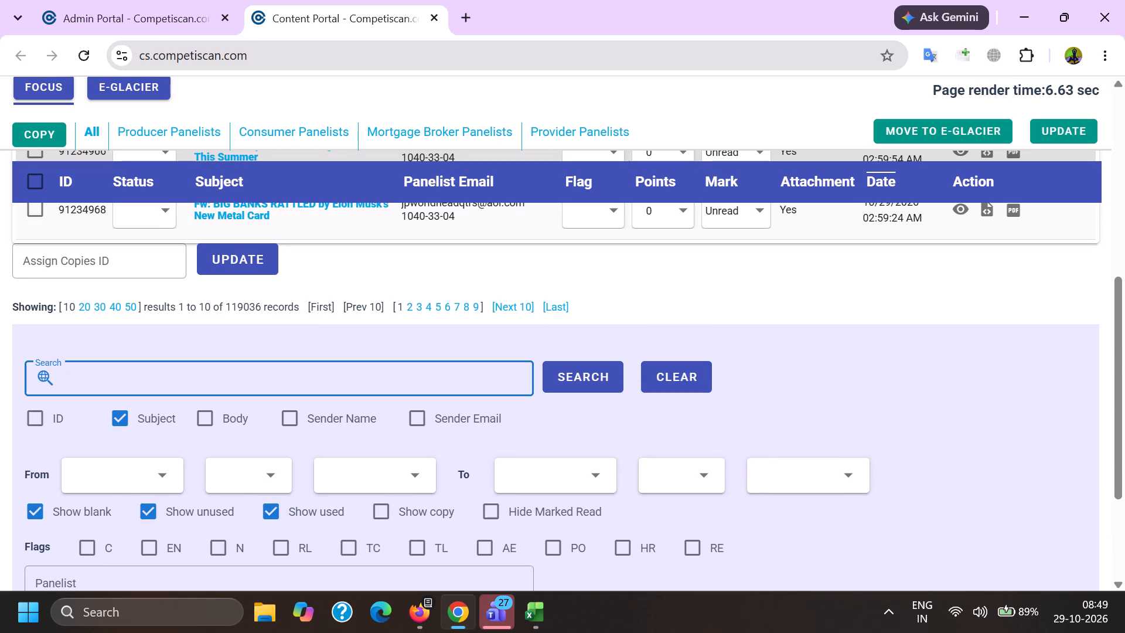
{"action": "key", "text": "shift+quotedbl"}
{"action": "key", "text": "ctrl+v"}
{"action": "key", "text": "shift+quotedbl"}
{"action": "key", "text": "Return"}
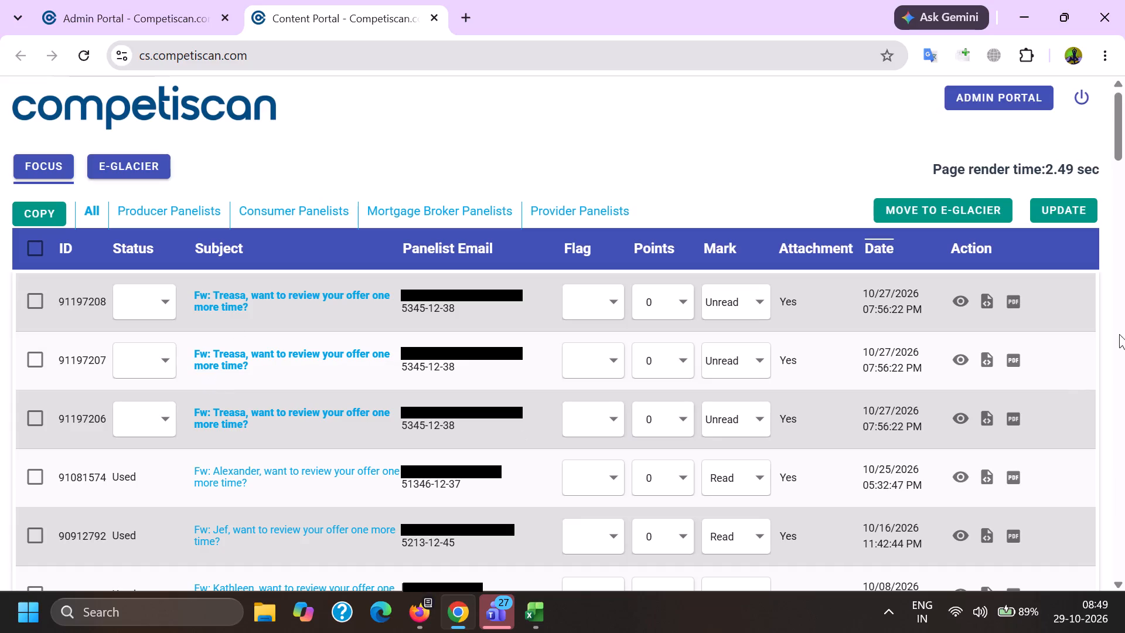
{"action": "scroll", "coordinate": [926, 426], "scroll_direction": "down", "scroll_amount": 1}
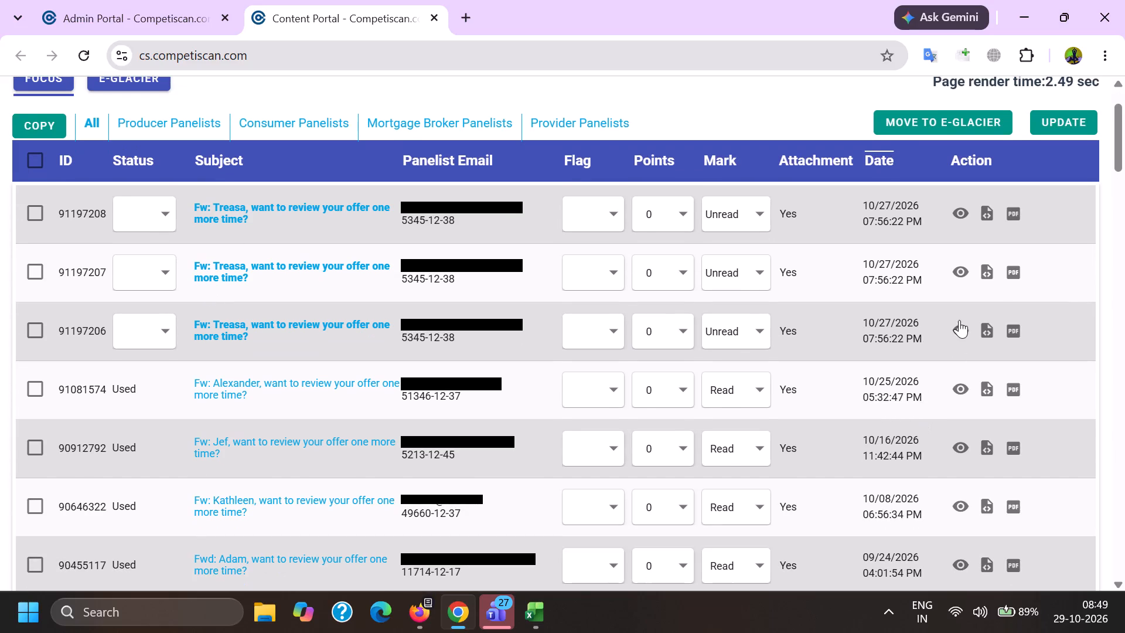
{"action": "left_click", "coordinate": [959, 320]}
{"action": "left_click", "coordinate": [959, 324]}
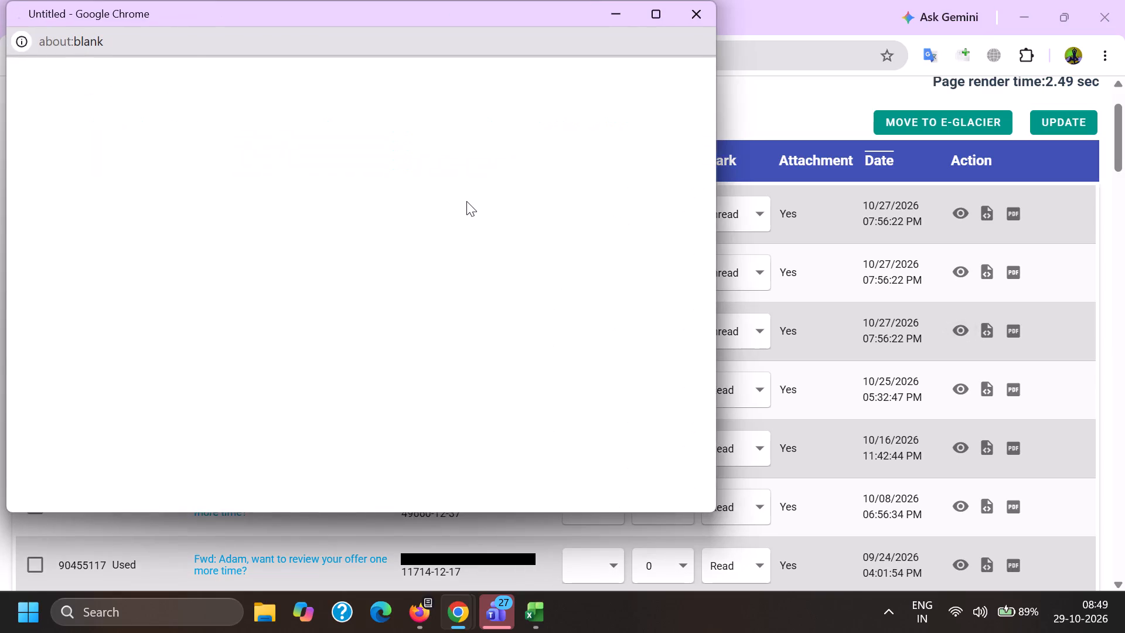
{"action": "scroll", "coordinate": [466, 200], "scroll_direction": "down", "scroll_amount": 16}
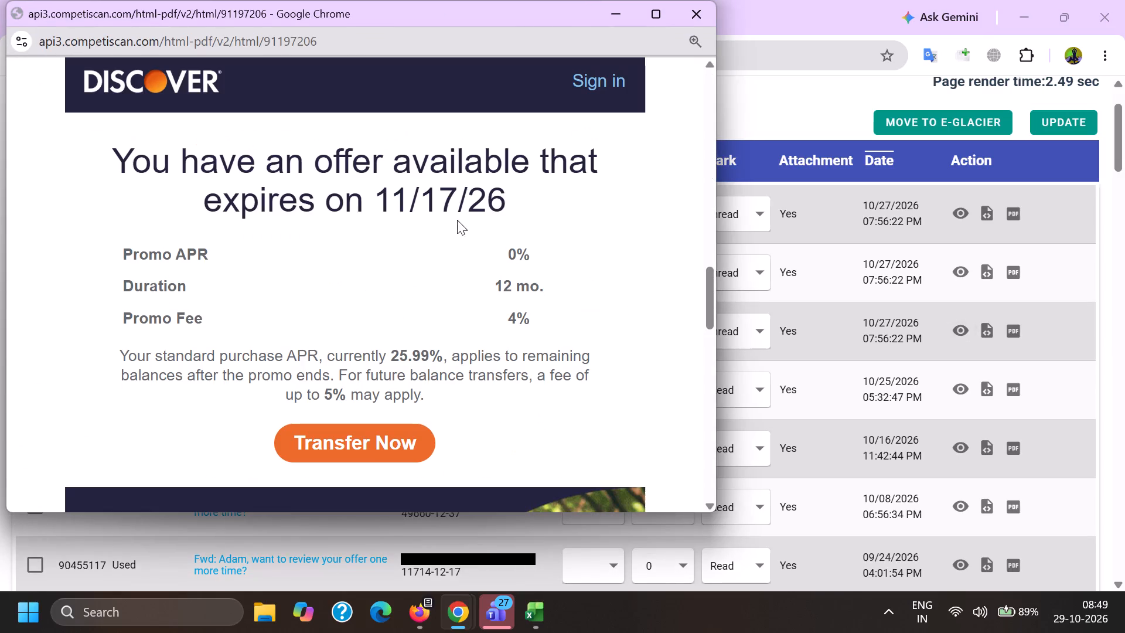
{"action": "left_click", "coordinate": [687, 15]}
{"action": "left_click", "coordinate": [964, 392]}
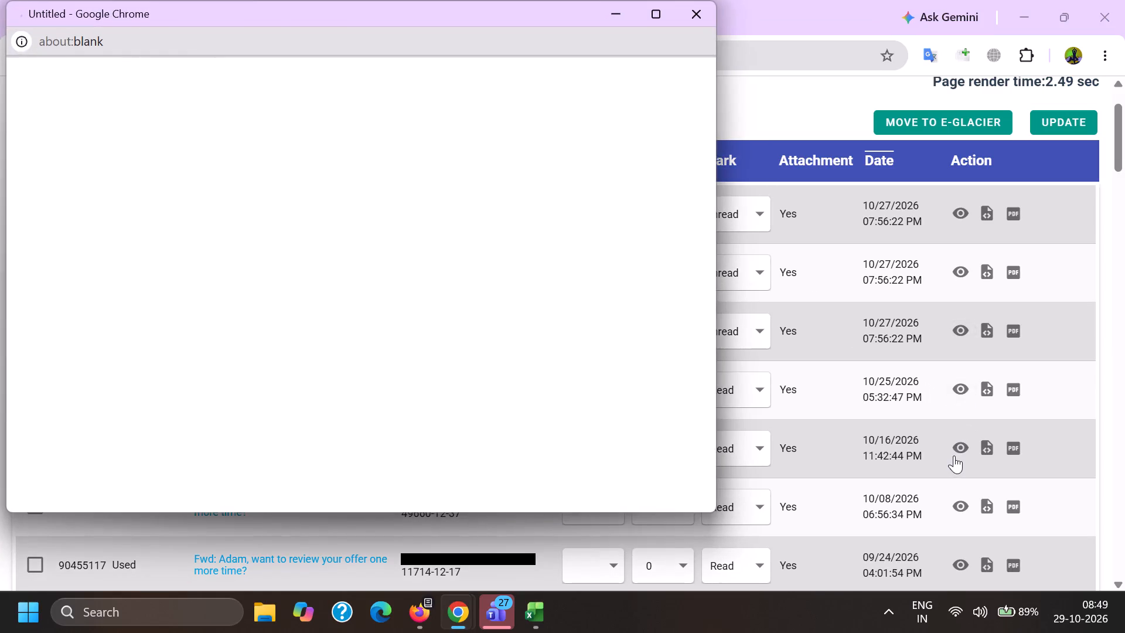
{"action": "scroll", "coordinate": [468, 295], "scroll_direction": "down", "scroll_amount": 5}
{"action": "left_click", "coordinate": [701, 14]}
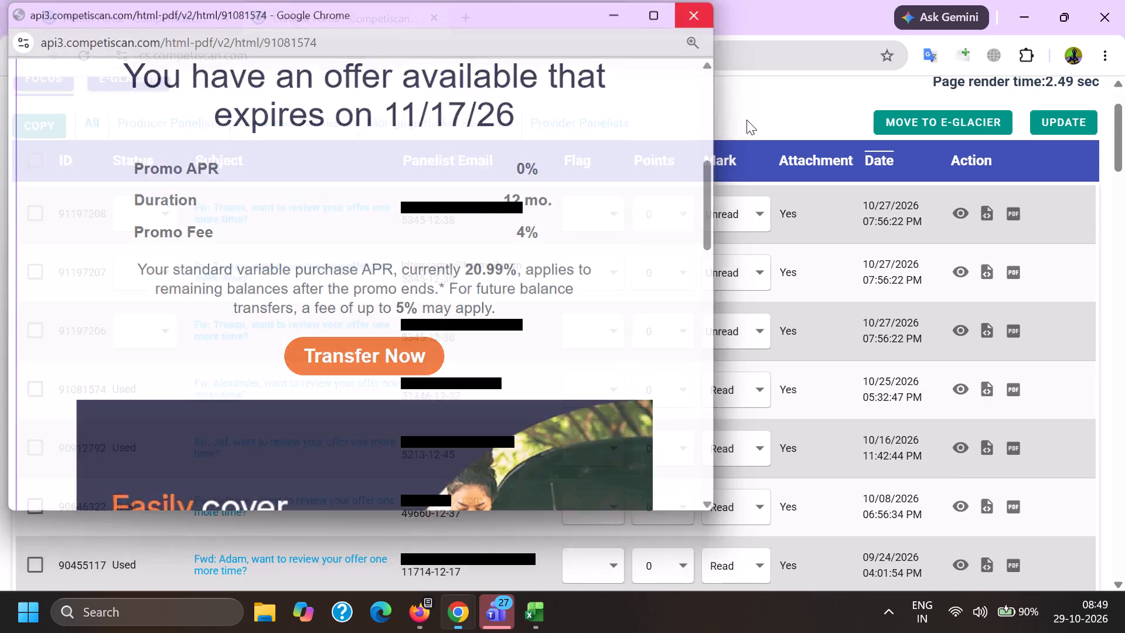
{"action": "left_click", "coordinate": [960, 264]}
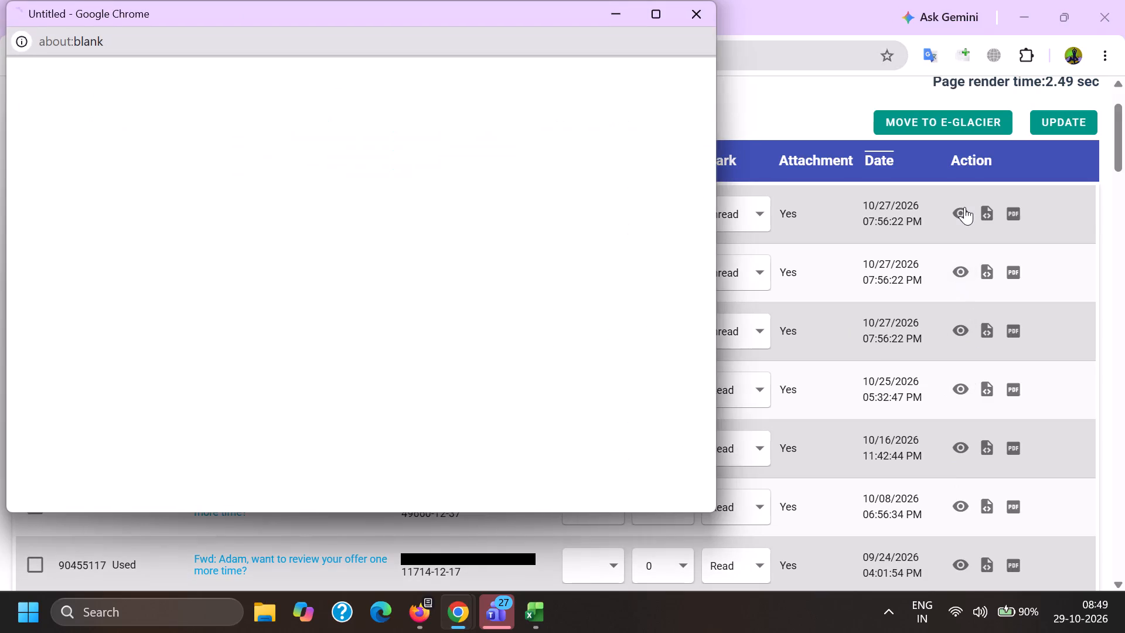
{"action": "scroll", "coordinate": [318, 244], "scroll_direction": "down", "scroll_amount": 12}
{"action": "scroll", "coordinate": [397, 295], "scroll_direction": "down", "scroll_amount": 4}
{"action": "scroll", "coordinate": [401, 295], "scroll_direction": "up", "scroll_amount": 8}
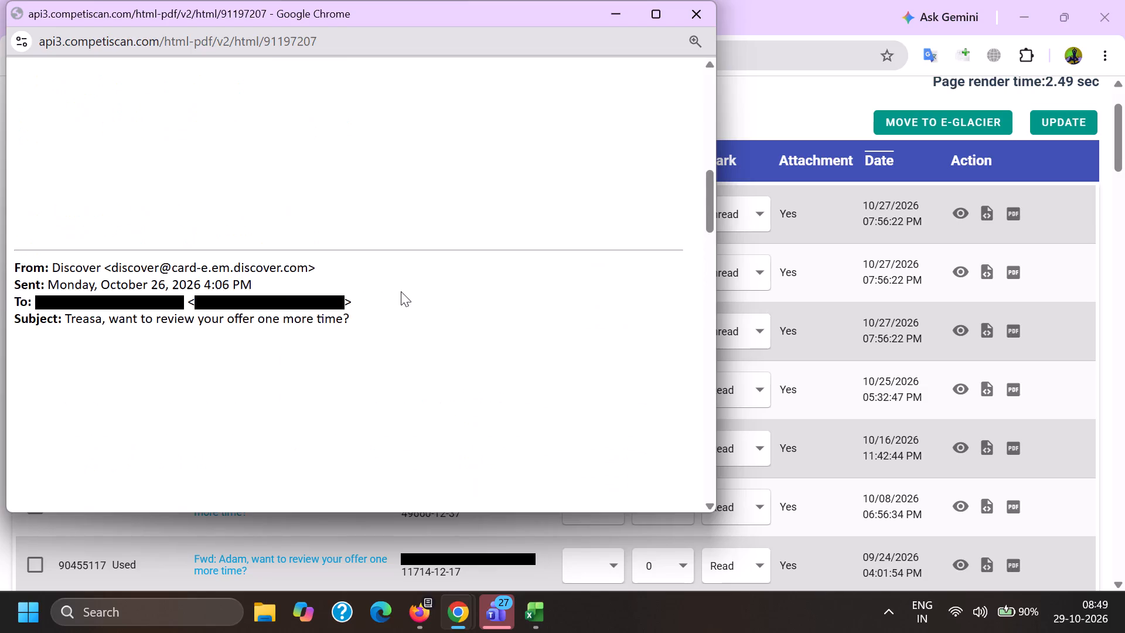
{"action": "scroll", "coordinate": [401, 291], "scroll_direction": "down", "scroll_amount": 13}
{"action": "scroll", "coordinate": [401, 294], "scroll_direction": "up", "scroll_amount": 3}
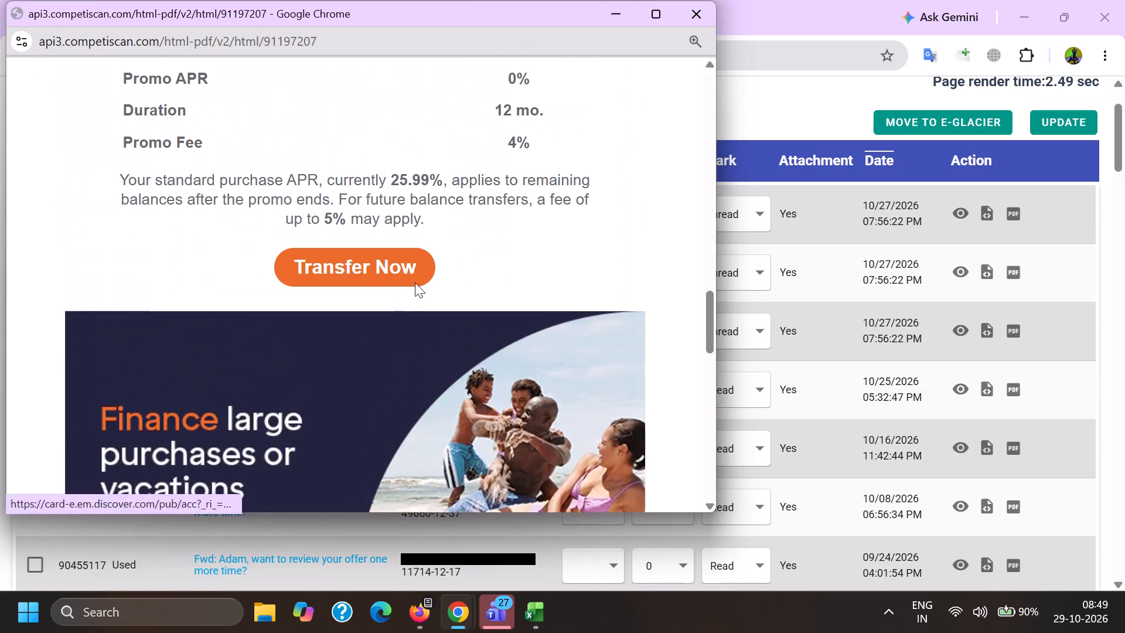
{"action": "left_click", "coordinate": [697, 5]}
Preview record 91197208 and examine its forwarded header and offer content.
{"action": "left_click", "coordinate": [963, 206]}
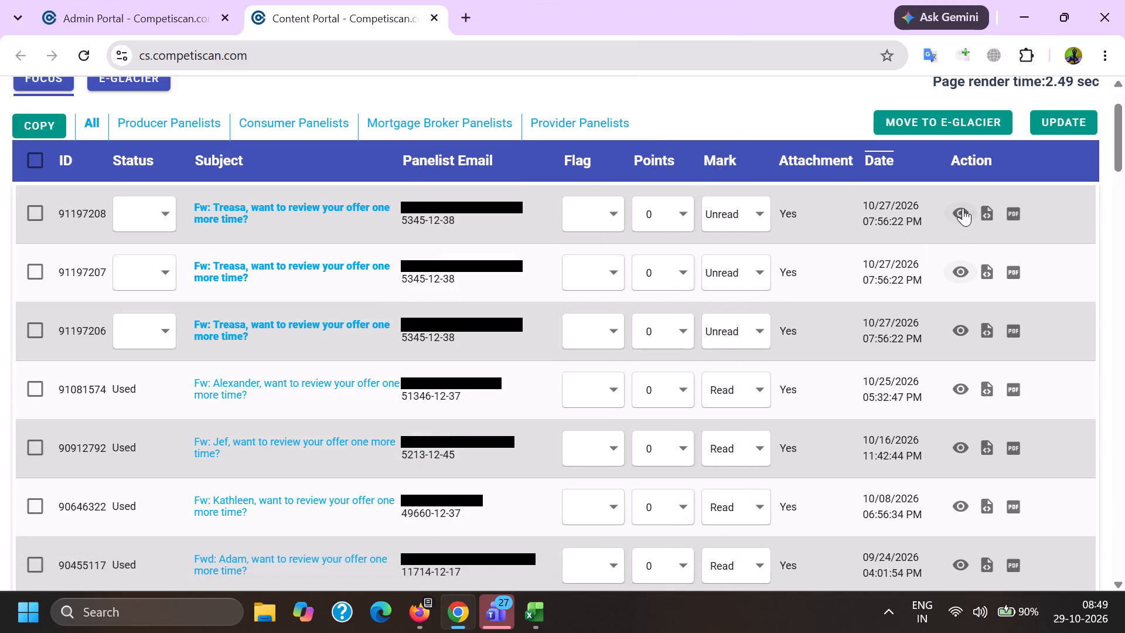
{"action": "scroll", "coordinate": [711, 229], "scroll_direction": "down", "scroll_amount": 14}
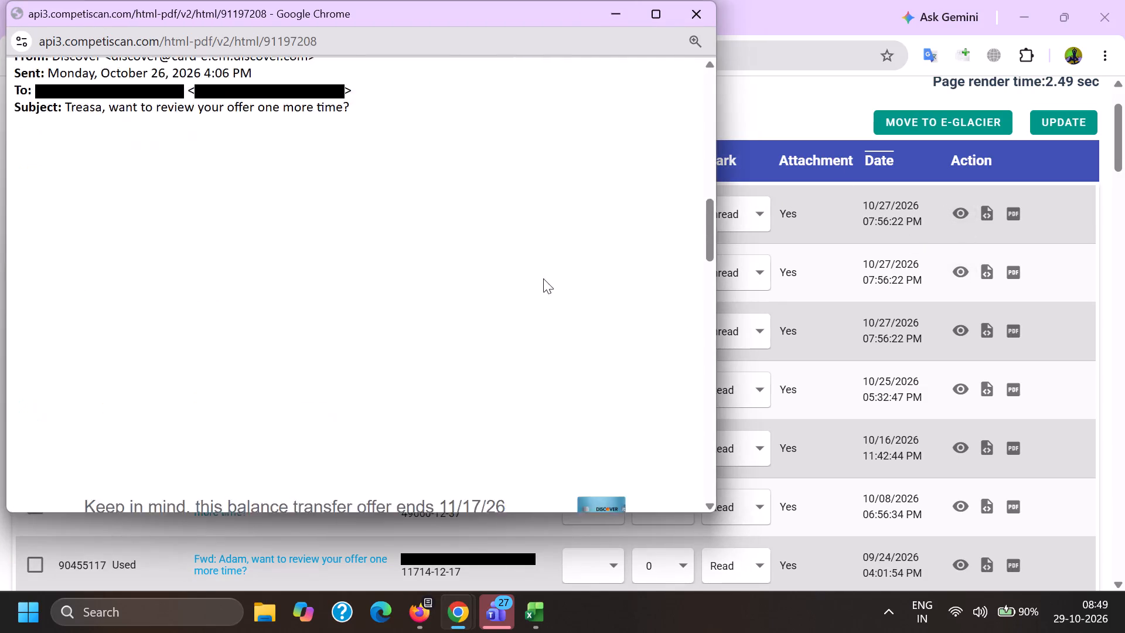
{"action": "scroll", "coordinate": [543, 277], "scroll_direction": "down", "scroll_amount": 3}
{"action": "scroll", "coordinate": [543, 276], "scroll_direction": "up", "scroll_amount": 5}
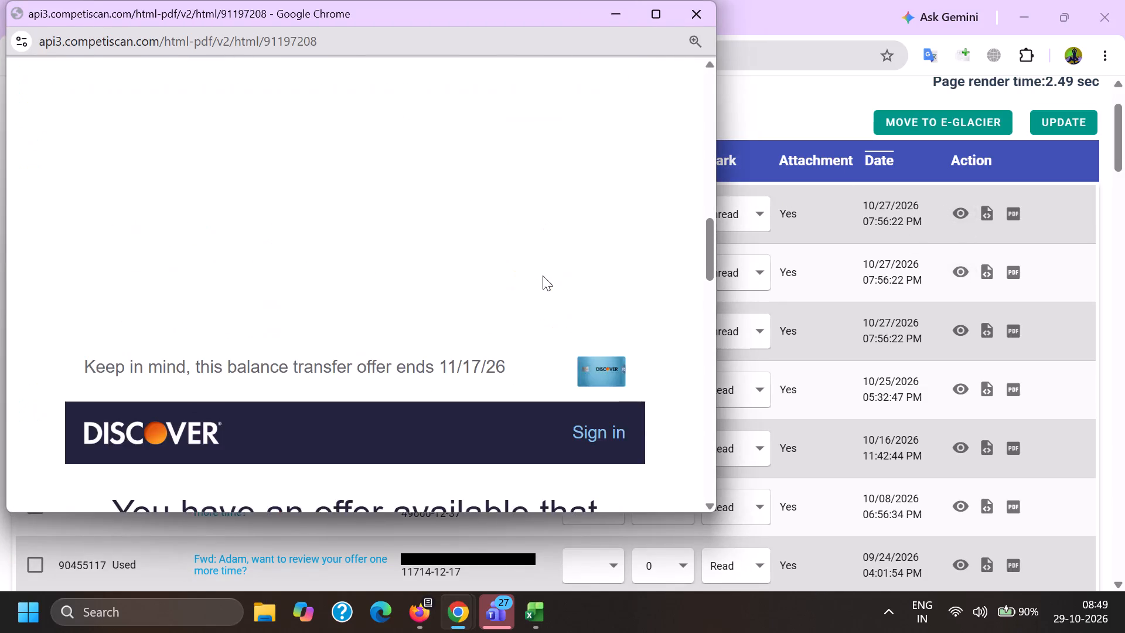
{"action": "scroll", "coordinate": [543, 275], "scroll_direction": "up", "scroll_amount": 3}
{"action": "left_click", "coordinate": [695, 19]}
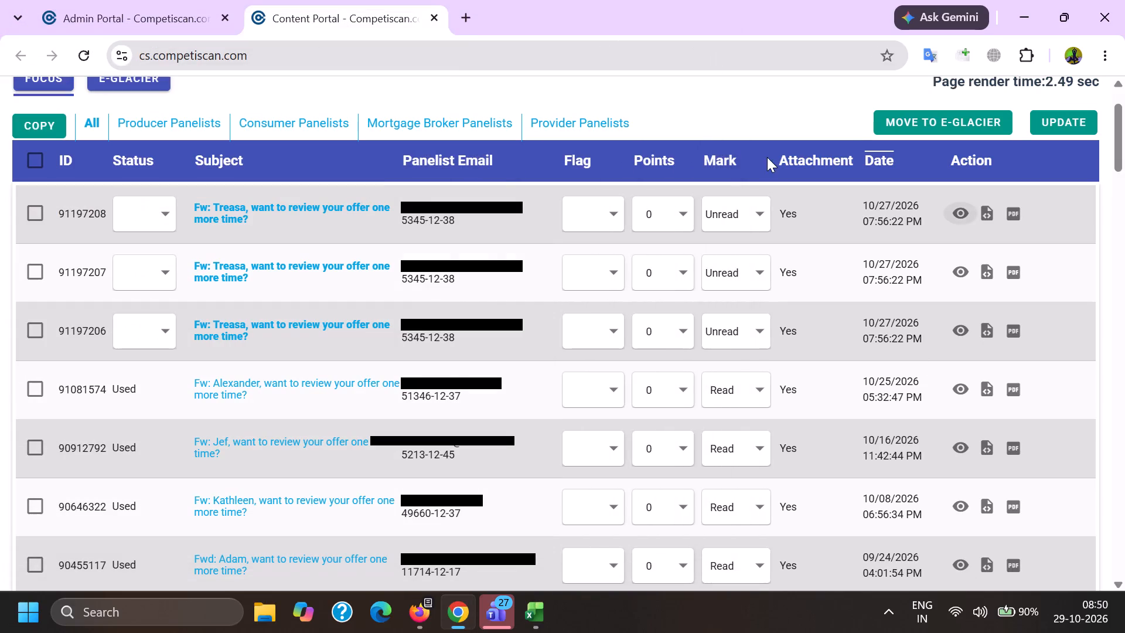
Find Notepad through Windows search and open it with the saved subject-line notes.
{"action": "left_click", "coordinate": [544, 612]}
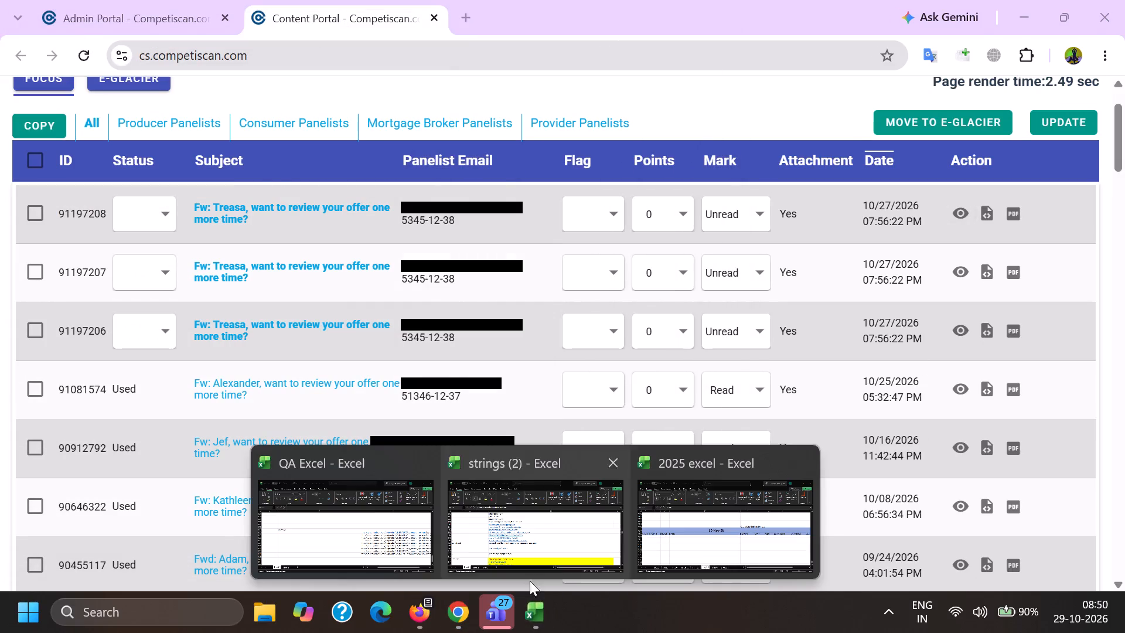
{"action": "left_click", "coordinate": [189, 616]}
{"action": "key", "text": "n"}
{"action": "key", "text": "o"}
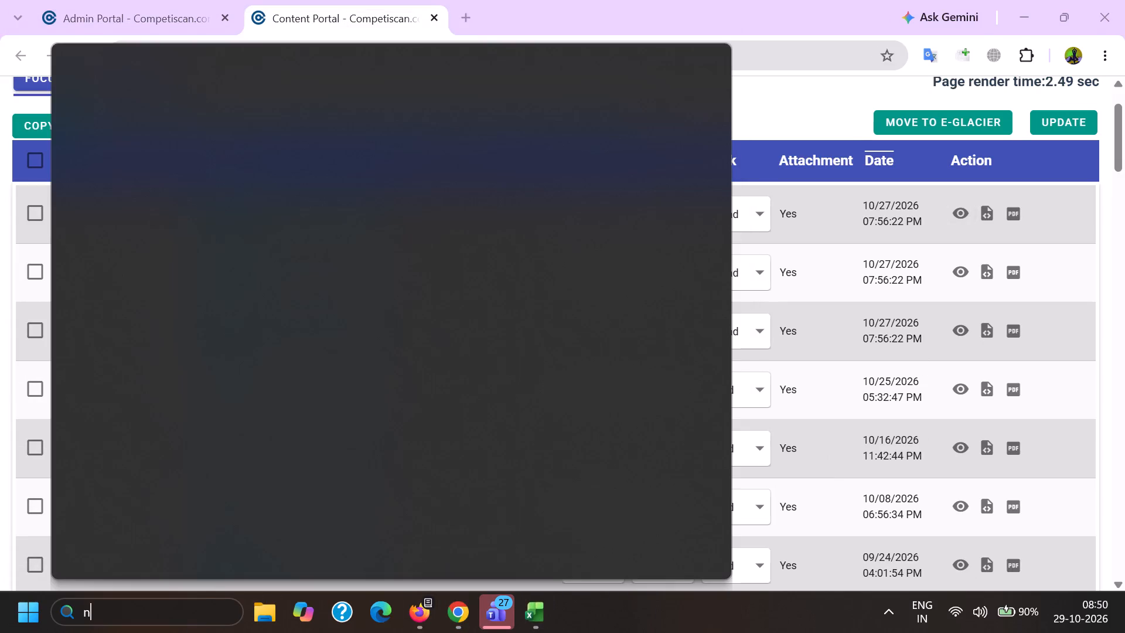
{"action": "key", "text": "t"}
{"action": "key", "text": "e"}
{"action": "key", "text": "p"}
{"action": "key", "text": "a"}
{"action": "key", "text": "d"}
{"action": "key", "text": "Return"}
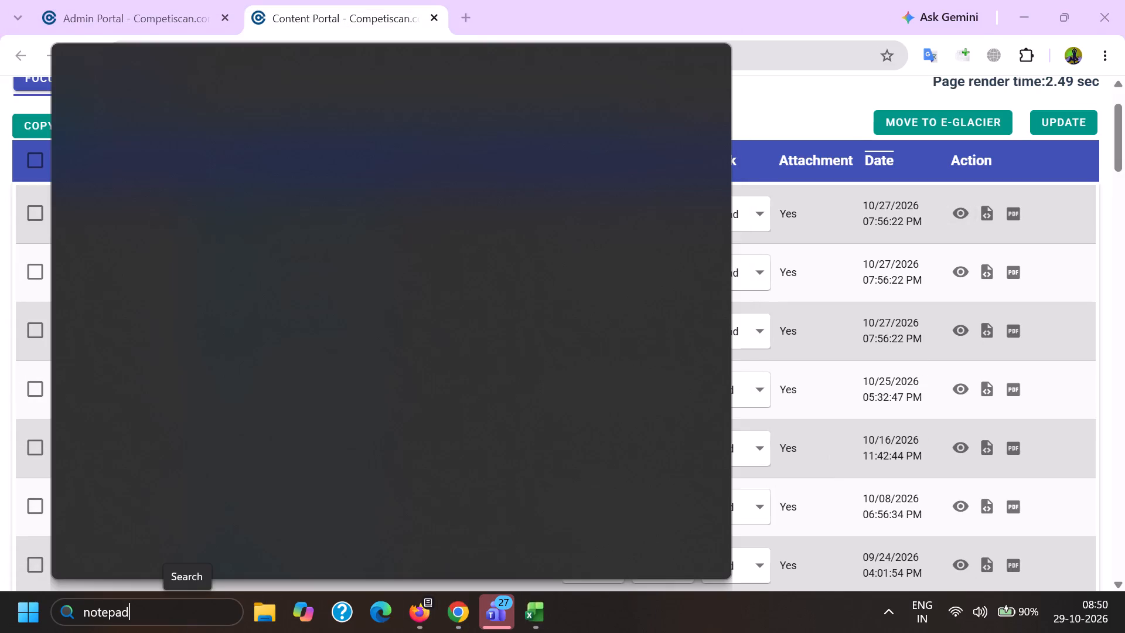
{"action": "key", "text": "alt+Tab"}
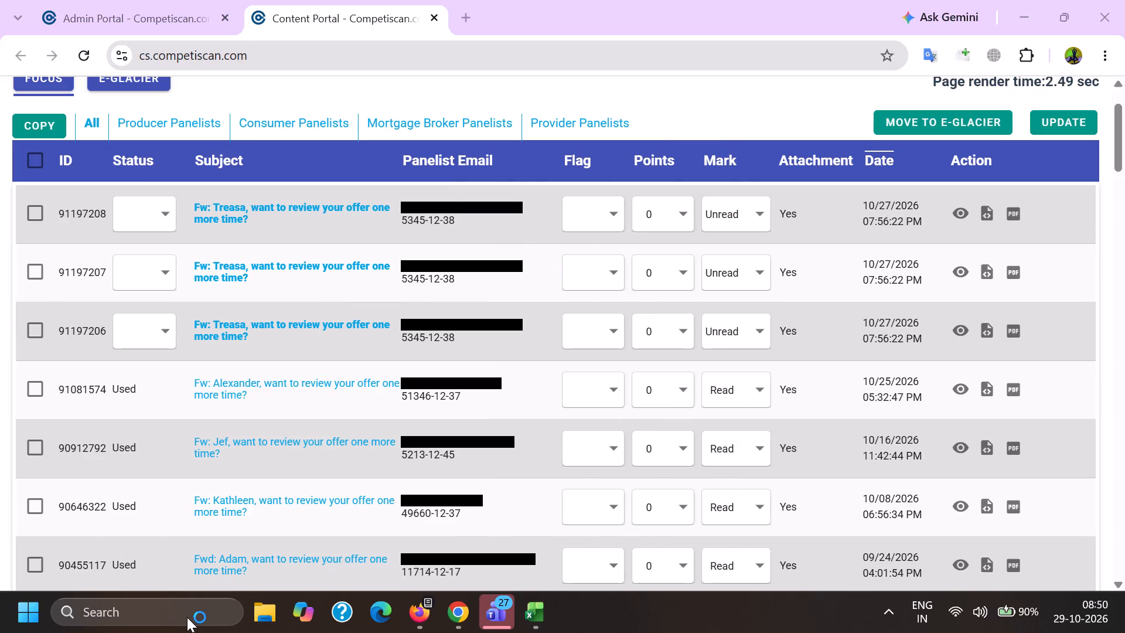
{"action": "left_click", "coordinate": [571, 608]}
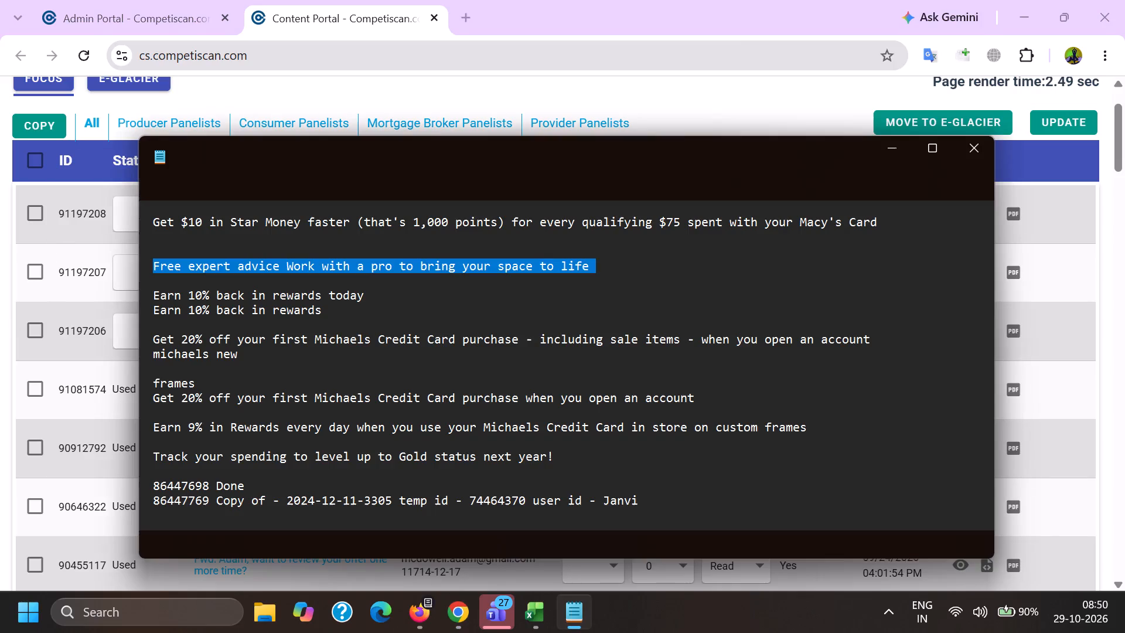
Copy the phrase "your credit score has improved" from the Halloween note in Notepad.
{"action": "left_click", "coordinate": [196, 162]}
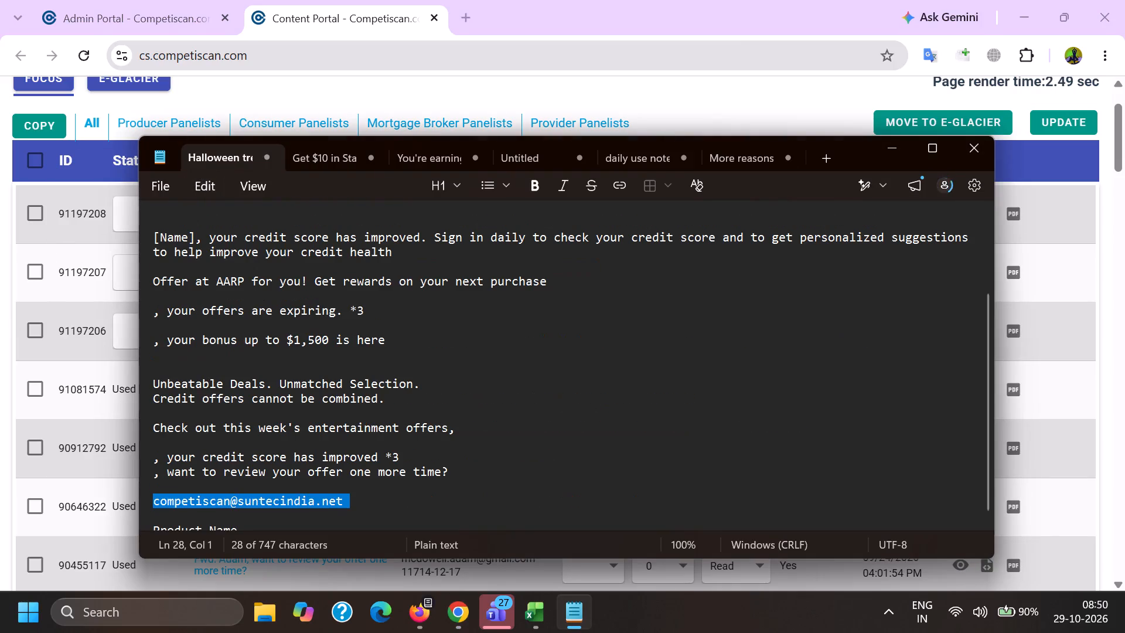
{"action": "scroll", "coordinate": [214, 448], "scroll_direction": "down", "scroll_amount": 3}
{"action": "double_click", "coordinate": [180, 451]}
{"action": "left_click", "coordinate": [354, 447], "text": "shift"}
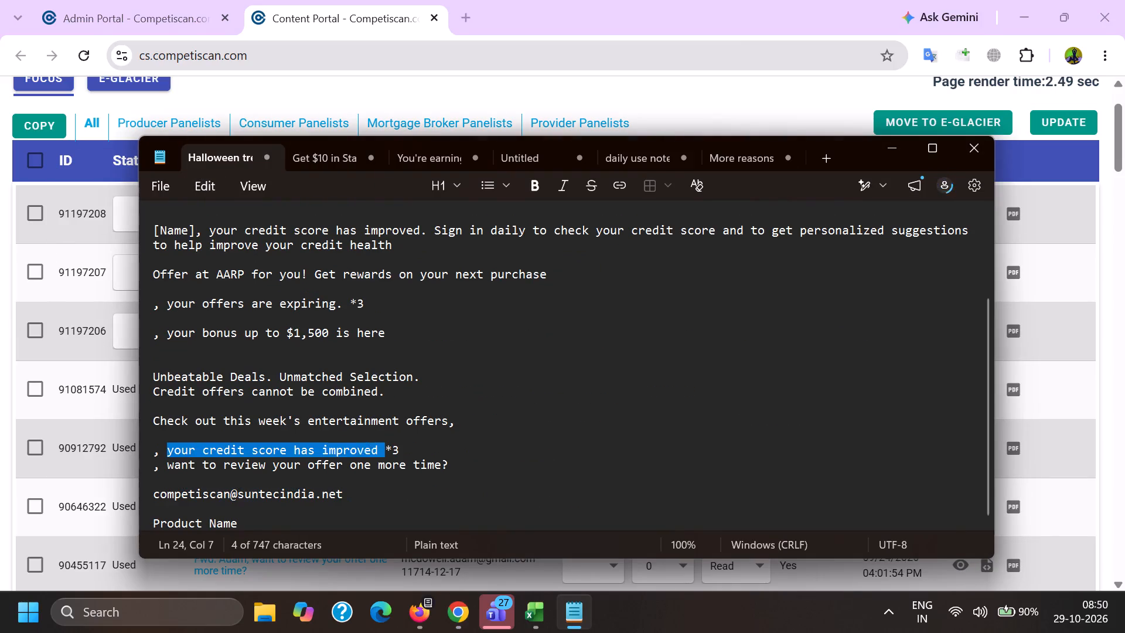
{"action": "key", "text": "ctrl+c"}
Back in Chrome, replace the portal search with the exact phrase "your credit score has improved" and run it.
{"action": "left_click", "coordinate": [452, 619]}
{"action": "scroll", "coordinate": [280, 432], "scroll_direction": "down", "scroll_amount": 11}
{"action": "scroll", "coordinate": [251, 460], "scroll_direction": "up", "scroll_amount": 1}
{"action": "scroll", "coordinate": [251, 461], "scroll_direction": "down", "scroll_amount": 5}
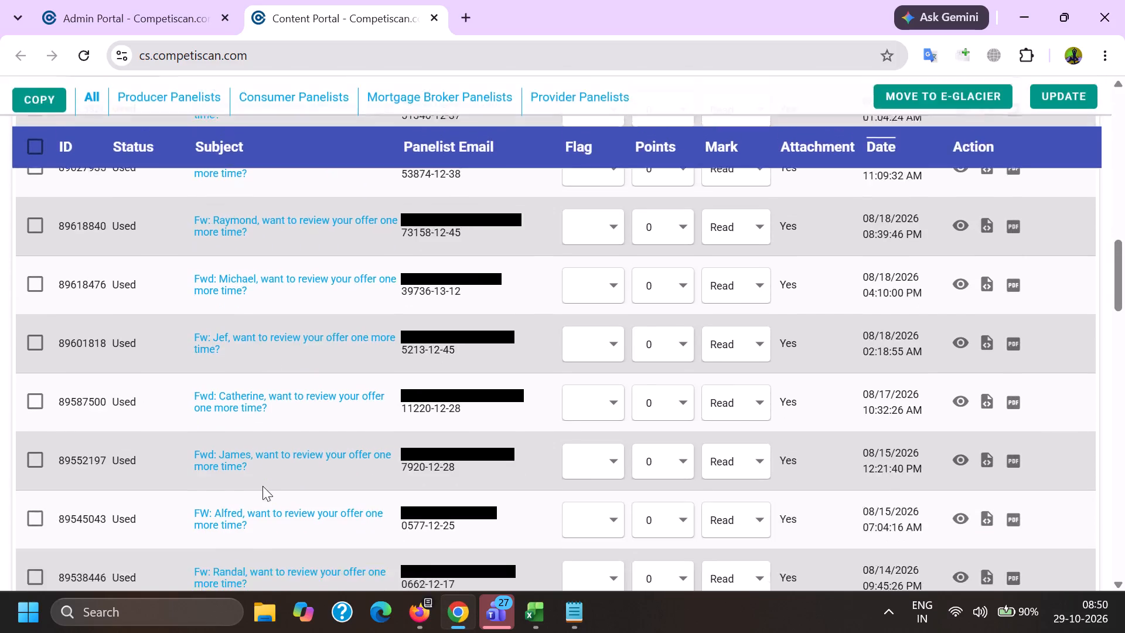
{"action": "scroll", "coordinate": [262, 486], "scroll_direction": "down", "scroll_amount": 10}
{"action": "scroll", "coordinate": [292, 435], "scroll_direction": "down", "scroll_amount": 6}
{"action": "left_click_drag", "start_coordinate": [355, 333], "coordinate": [1, 301]}
{"action": "key", "text": "BackSpace"}
{"action": "key", "text": "shift+quotedbl"}
{"action": "key", "text": "ctrl+v"}
{"action": "key", "text": "shift+quotedbl"}
{"action": "key", "text": "Return"}
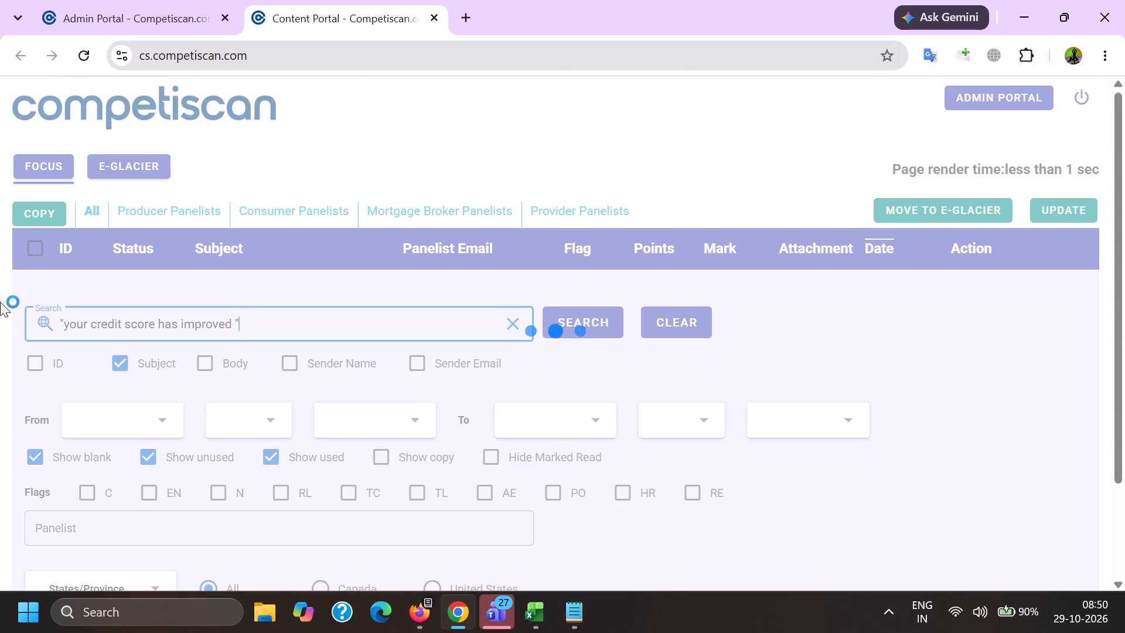
In Firefox, load page 2 of the "Capital one" results in the first portal tab.
{"action": "left_click", "coordinate": [414, 614]}
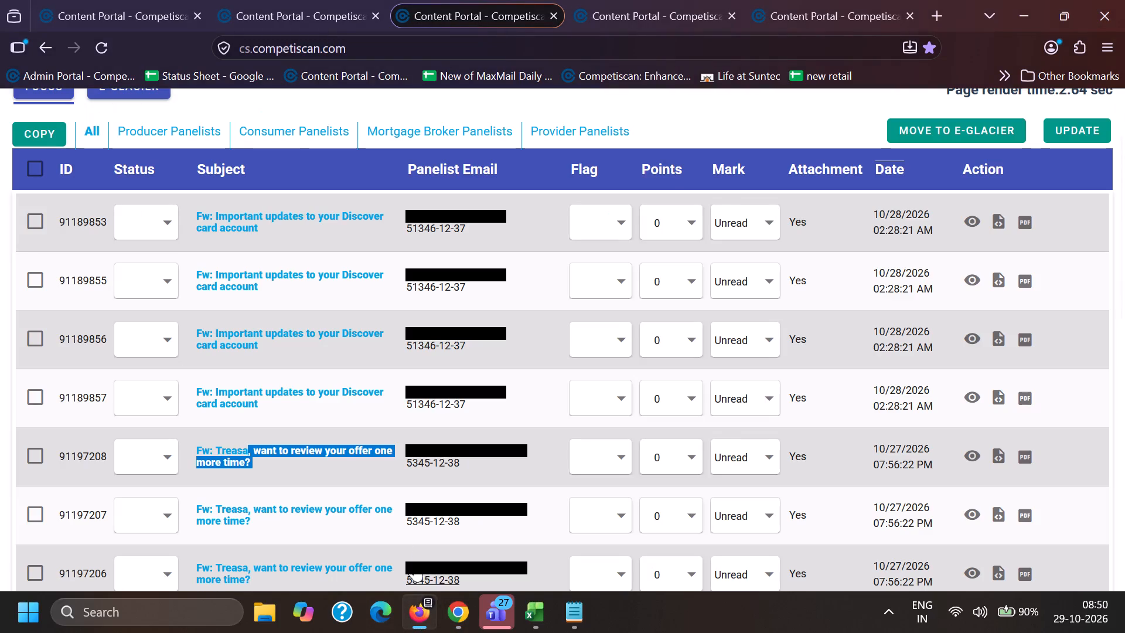
{"action": "left_click", "coordinate": [147, 0]}
{"action": "scroll", "coordinate": [334, 383], "scroll_direction": "down", "scroll_amount": 2}
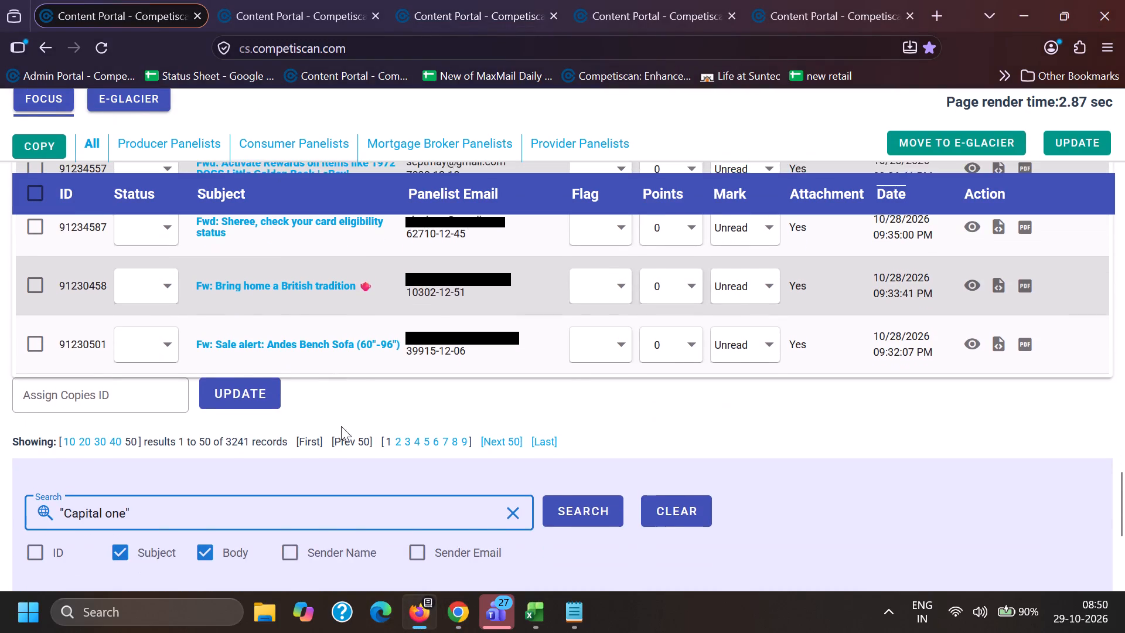
{"action": "left_click", "coordinate": [398, 443]}
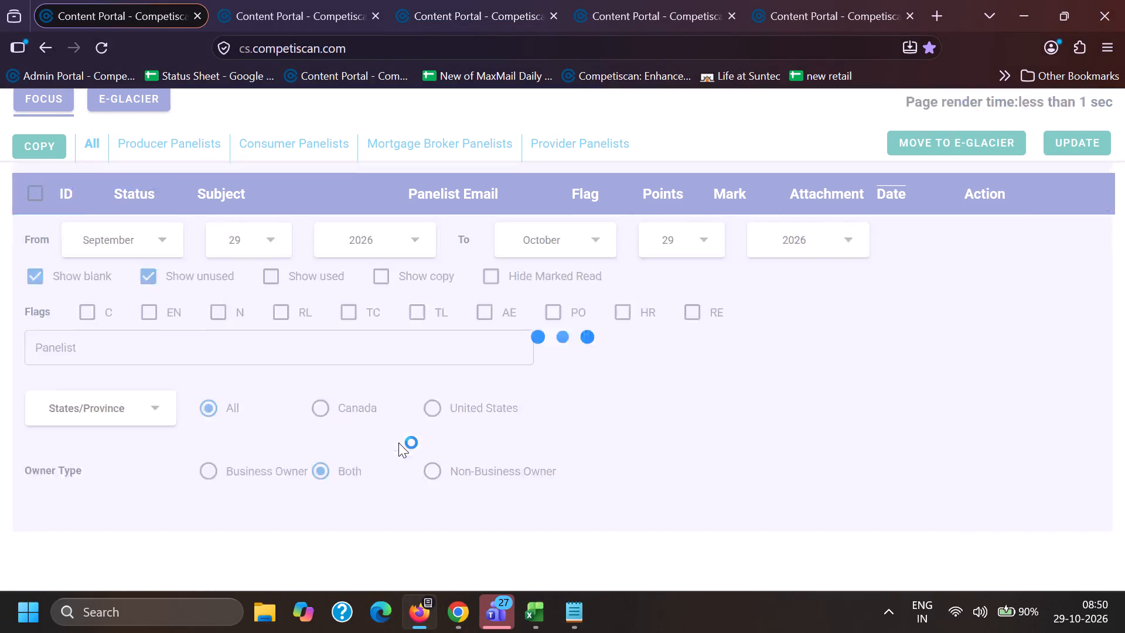
{"action": "left_click", "coordinate": [292, 0]}
In Chrome, preview and read the two unread "your credit score has improved" emails, records 91231111 and 91234077.
{"action": "key", "text": "alt+Tab"}
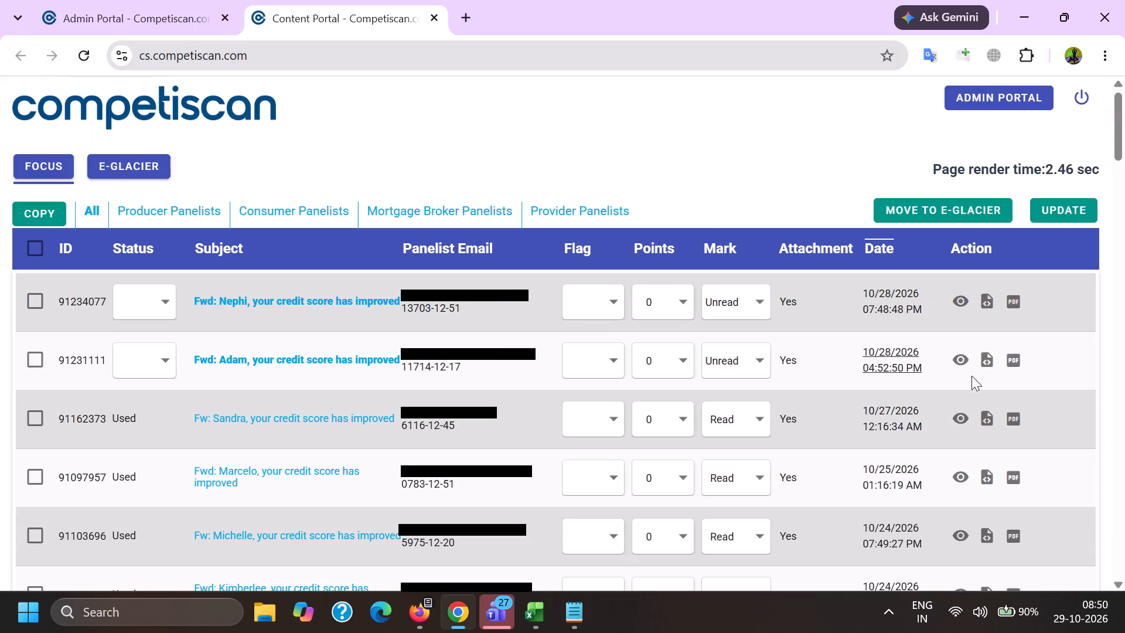
{"action": "left_click", "coordinate": [972, 360]}
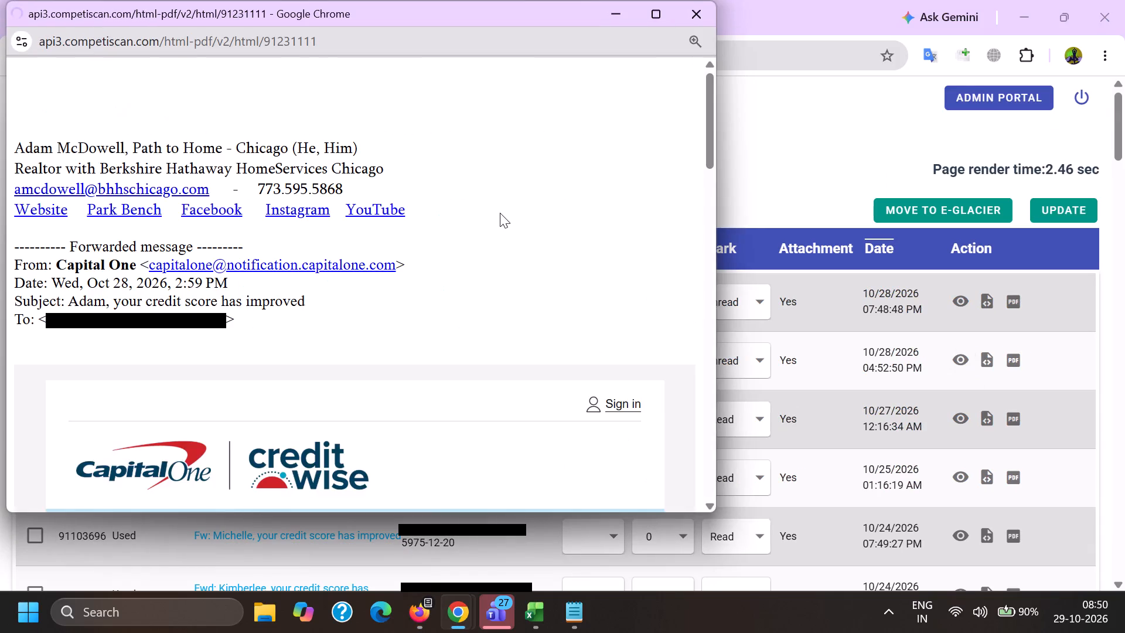
{"action": "scroll", "coordinate": [500, 213], "scroll_direction": "down", "scroll_amount": 8}
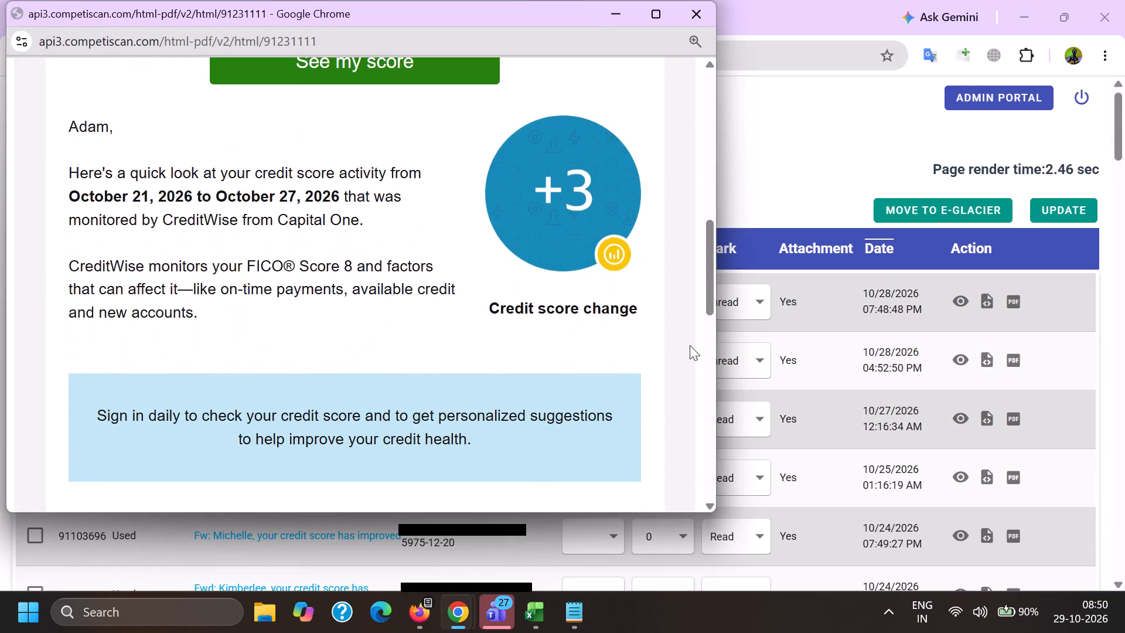
{"action": "left_click", "coordinate": [959, 299]}
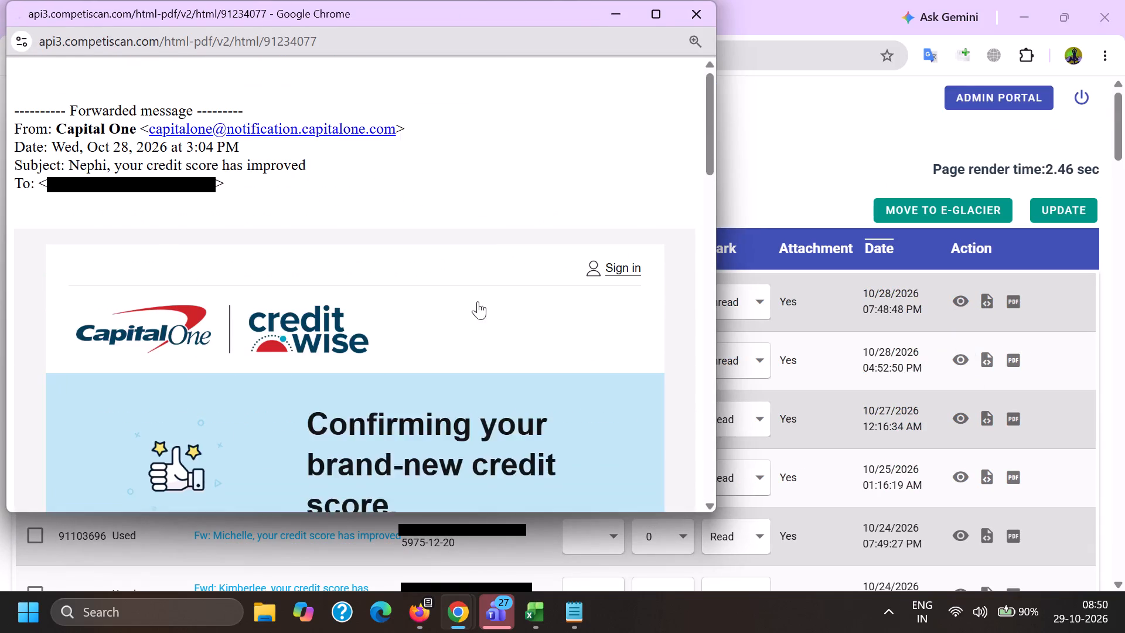
{"action": "scroll", "coordinate": [405, 290], "scroll_direction": "down", "scroll_amount": 8}
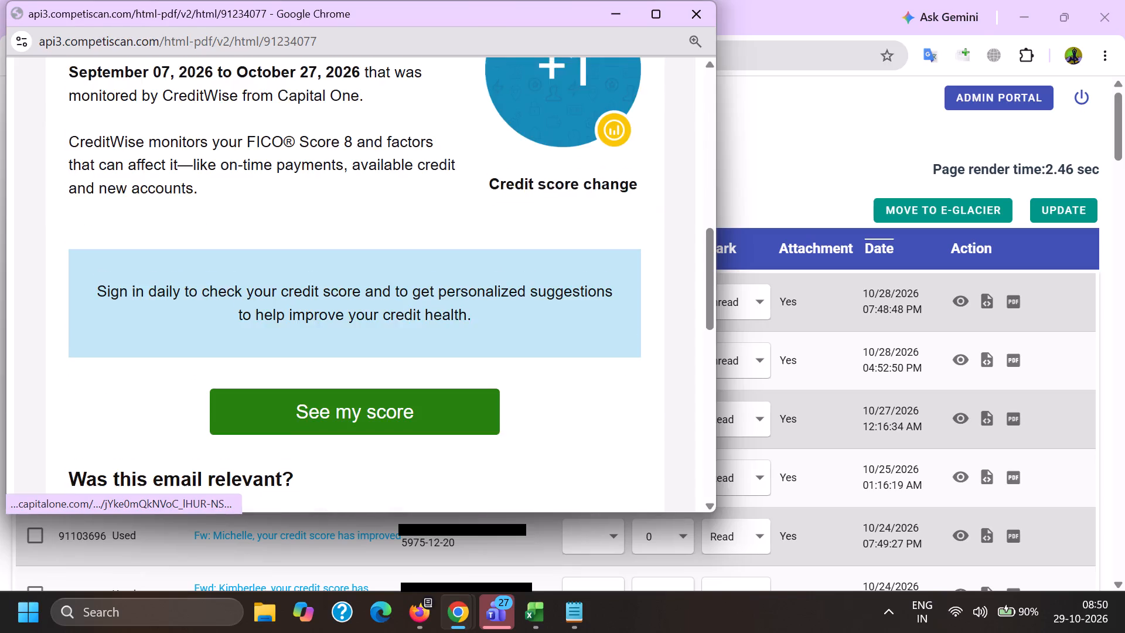
{"action": "key", "text": "alt+Tab"}
{"action": "left_click", "coordinate": [305, 301], "text": "ctrl"}
{"action": "left_click", "coordinate": [323, 359], "text": "ctrl"}
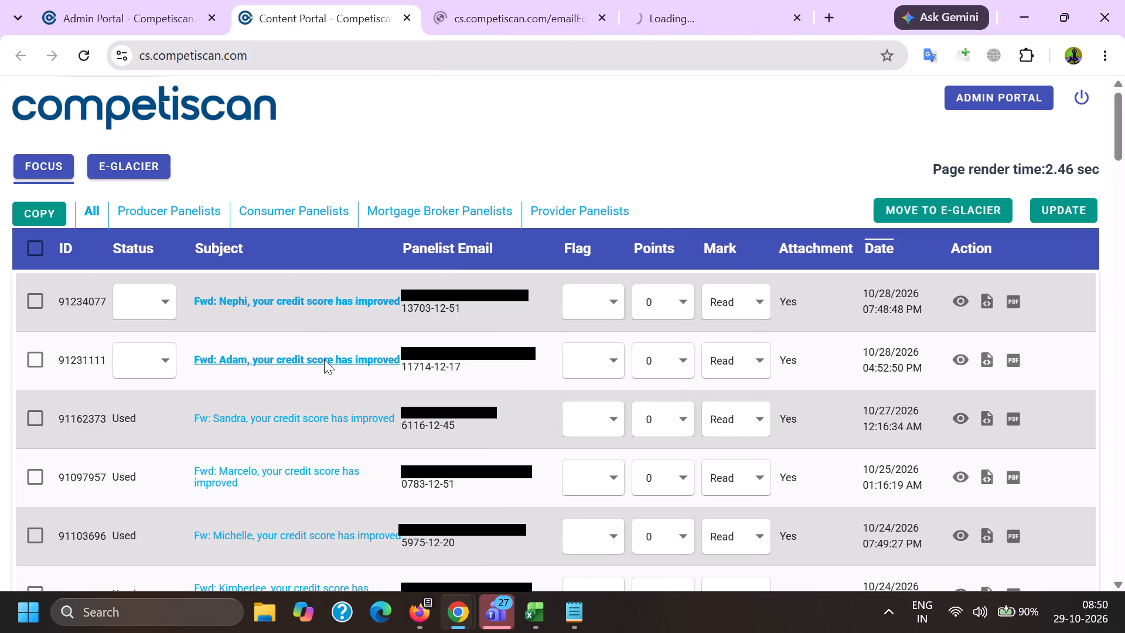
Back in Firefox, review the email subjects on page 2 of the "Capital one" results in the first portal tab.
{"action": "key", "text": "alt+Tab"}
{"action": "key", "text": "alt+Tab"}
{"action": "key", "text": "alt+Tab"}
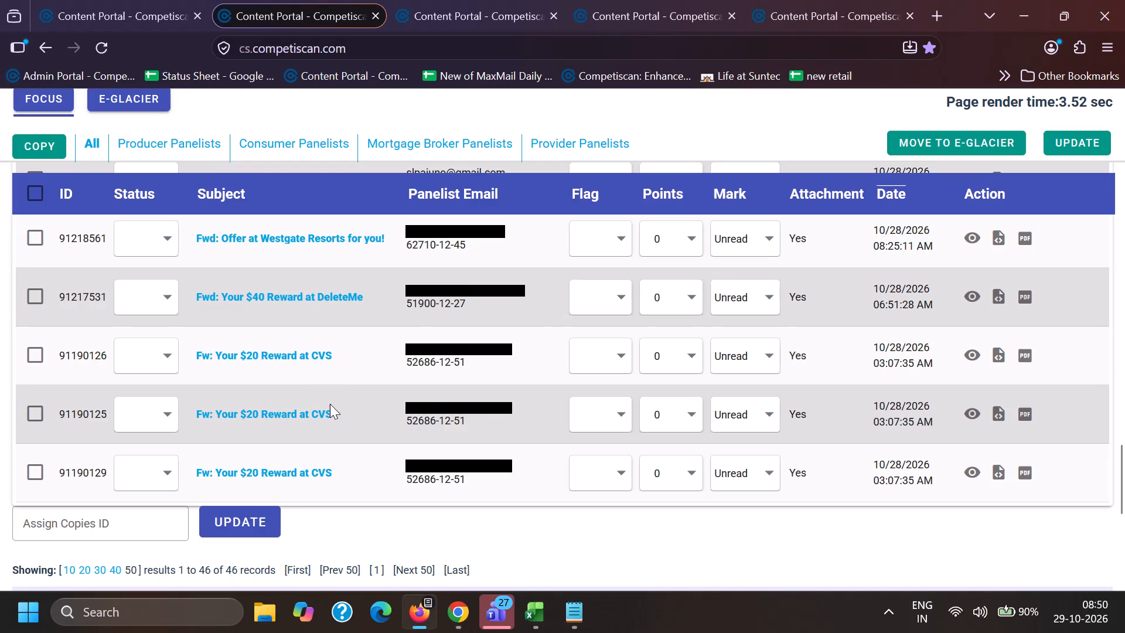
{"action": "left_click", "coordinate": [157, 0]}
{"action": "scroll", "coordinate": [285, 356], "scroll_direction": "down", "scroll_amount": 2}
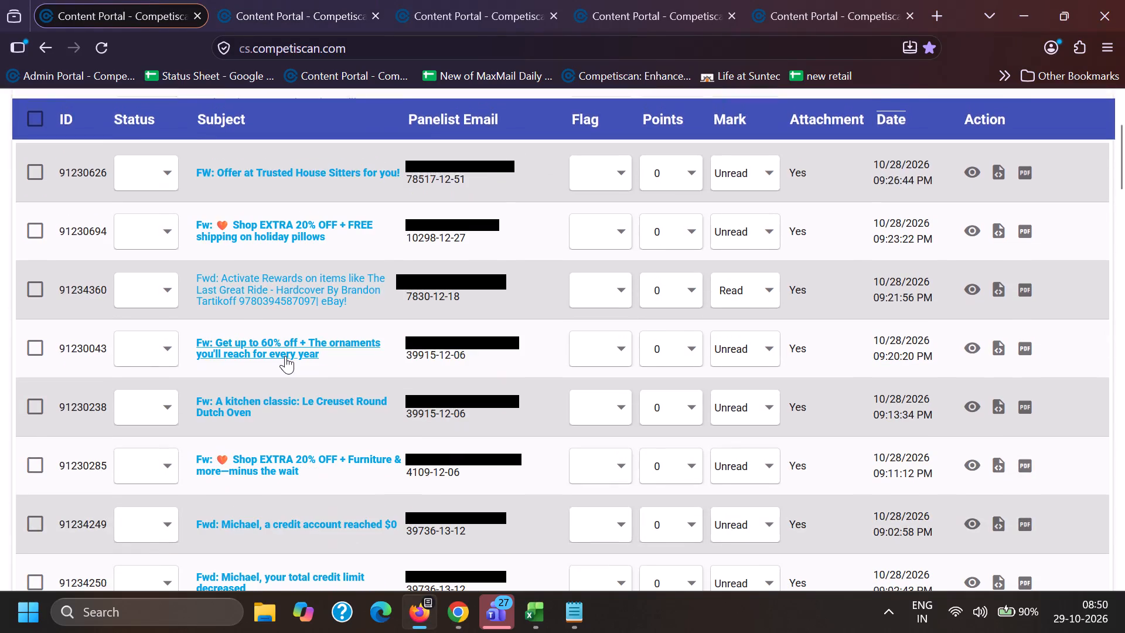
{"action": "scroll", "coordinate": [285, 356], "scroll_direction": "down", "scroll_amount": 3}
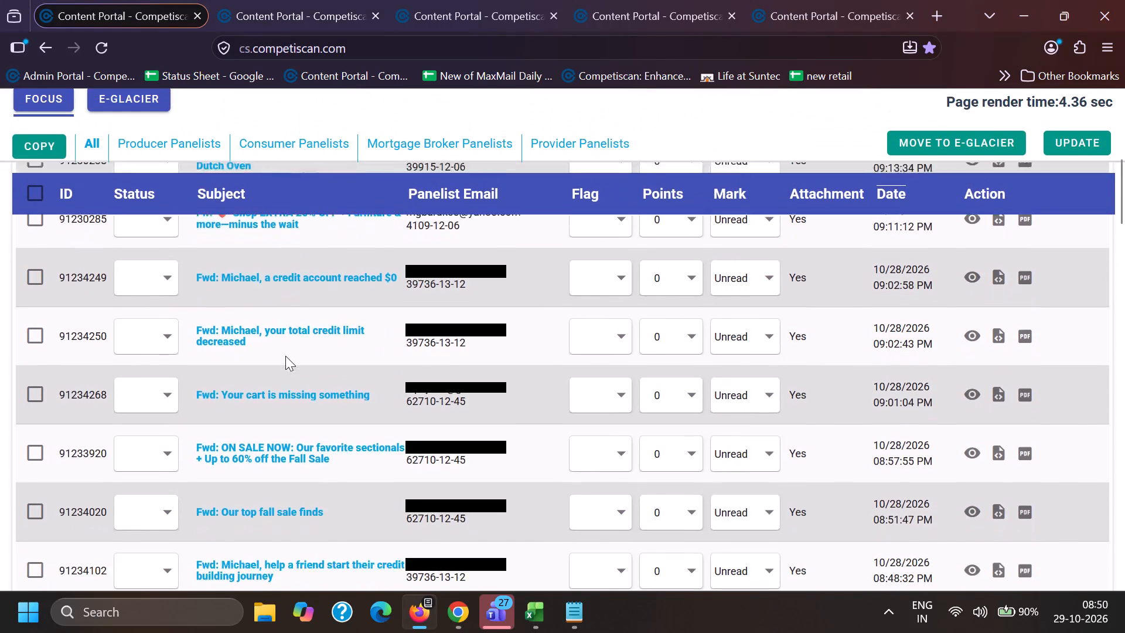
{"action": "scroll", "coordinate": [285, 356], "scroll_direction": "down", "scroll_amount": 2}
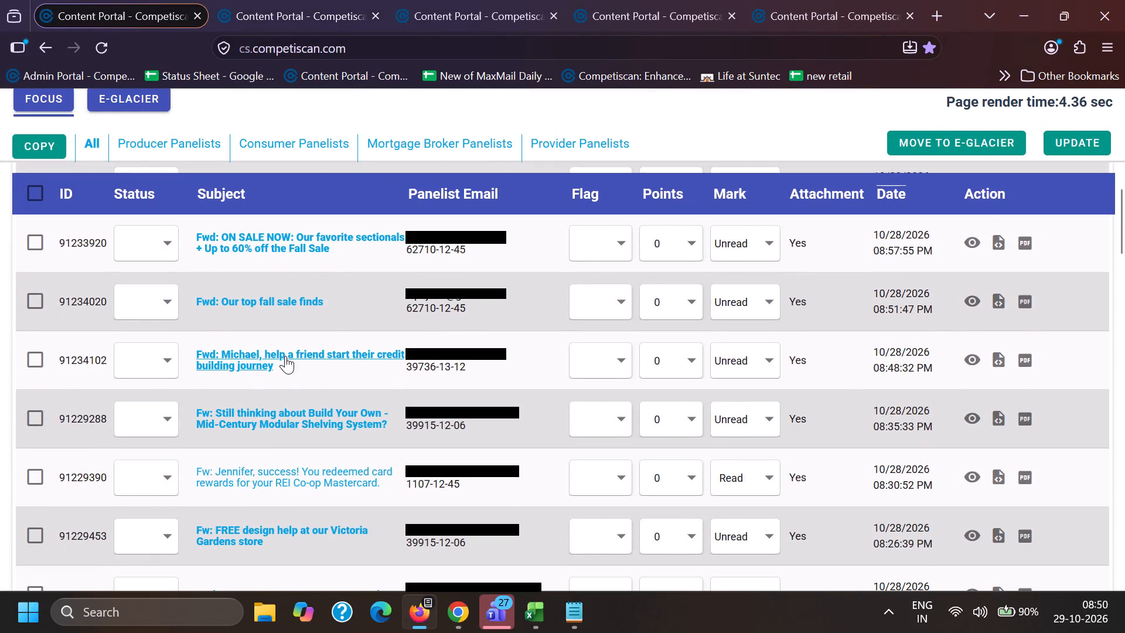
{"action": "scroll", "coordinate": [285, 356], "scroll_direction": "down", "scroll_amount": 3}
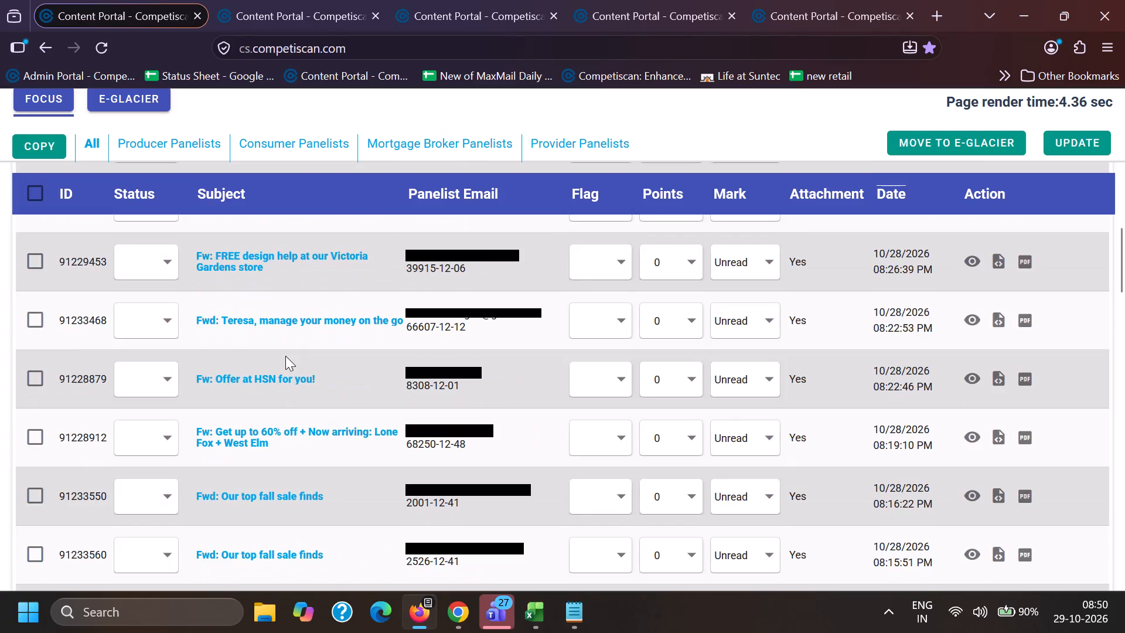
{"action": "scroll", "coordinate": [285, 356], "scroll_direction": "down", "scroll_amount": 4}
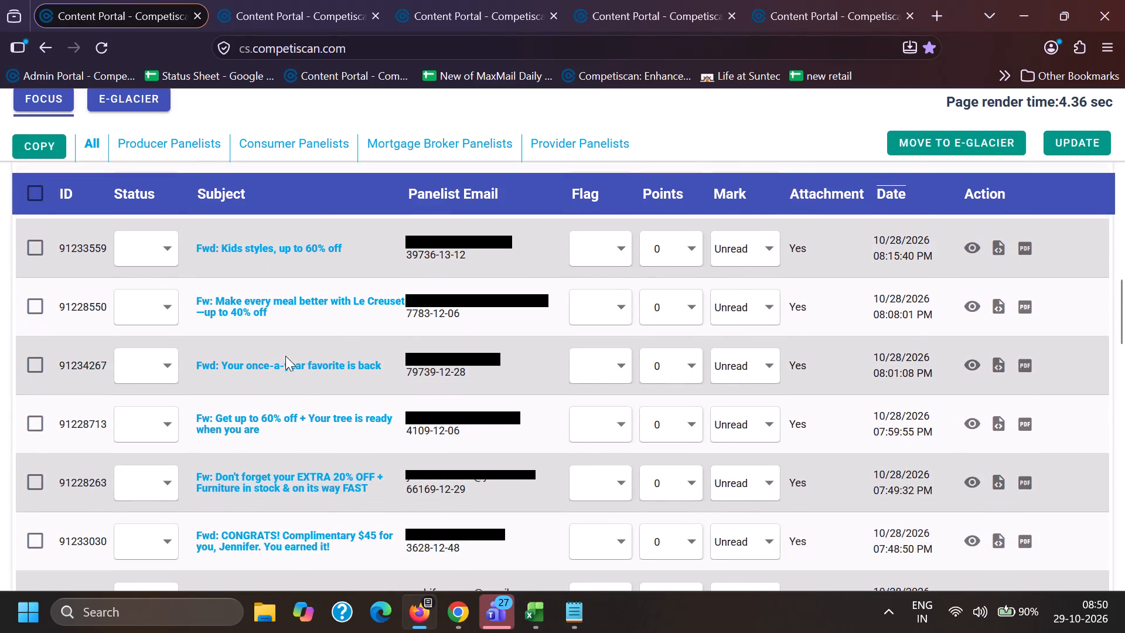
{"action": "scroll", "coordinate": [285, 356], "scroll_direction": "down", "scroll_amount": 4}
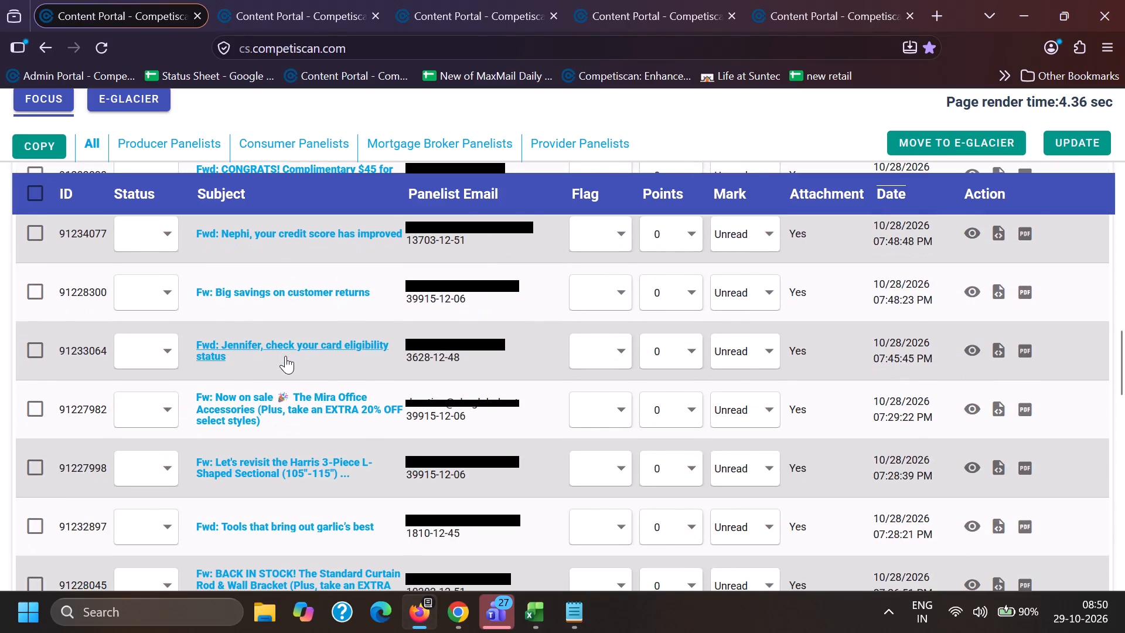
{"action": "scroll", "coordinate": [285, 356], "scroll_direction": "down", "scroll_amount": 5}
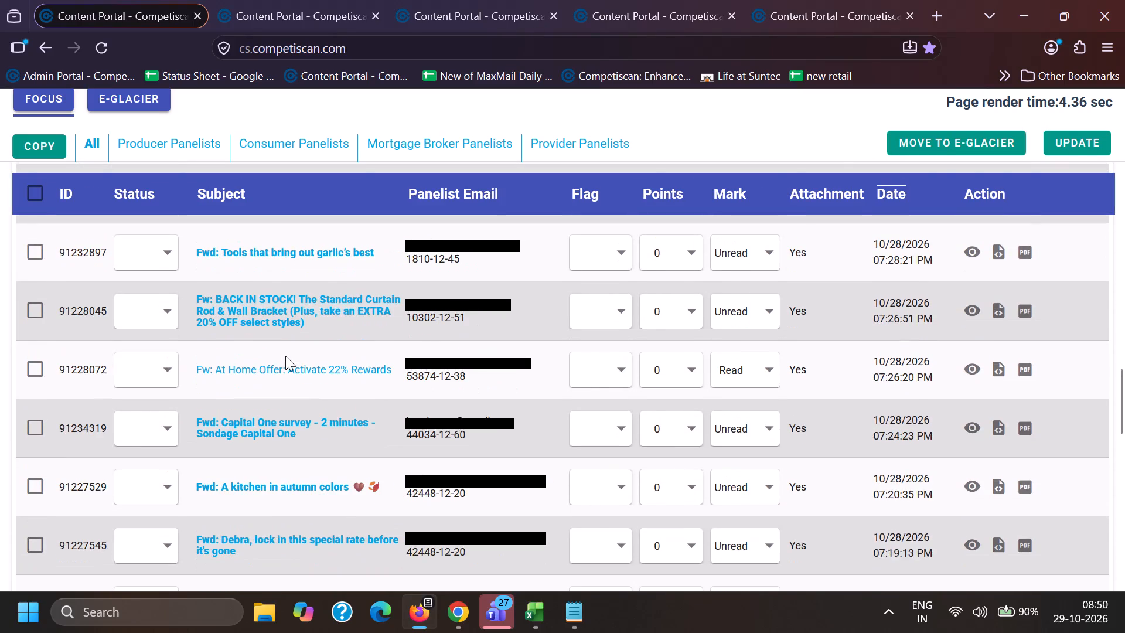
{"action": "scroll", "coordinate": [285, 356], "scroll_direction": "down", "scroll_amount": 4}
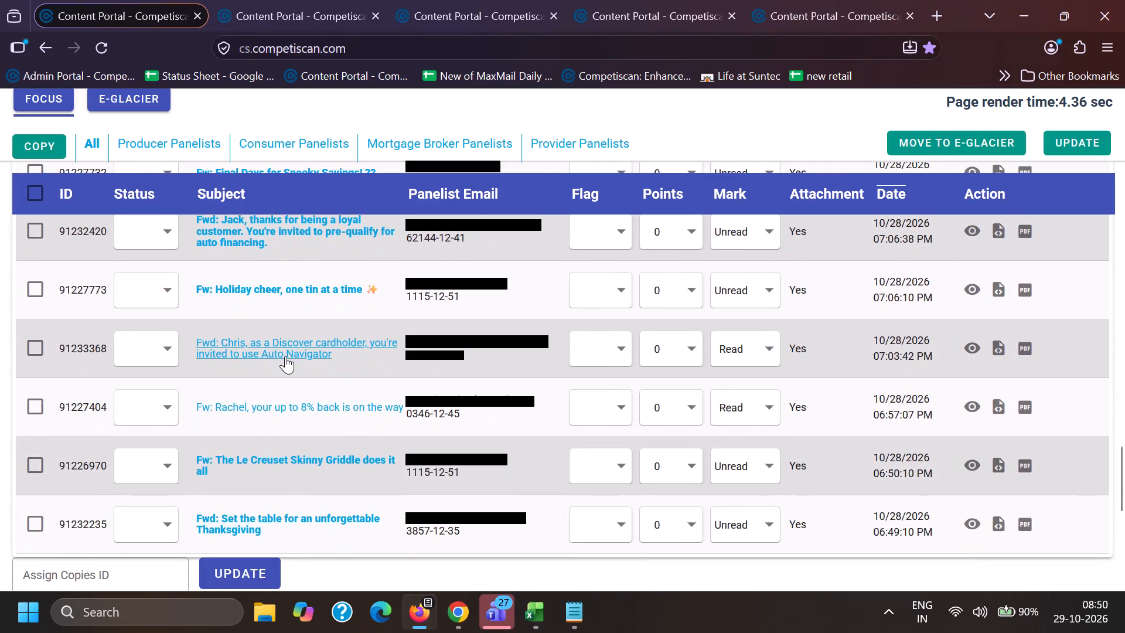
{"action": "scroll", "coordinate": [285, 356], "scroll_direction": "down", "scroll_amount": 2}
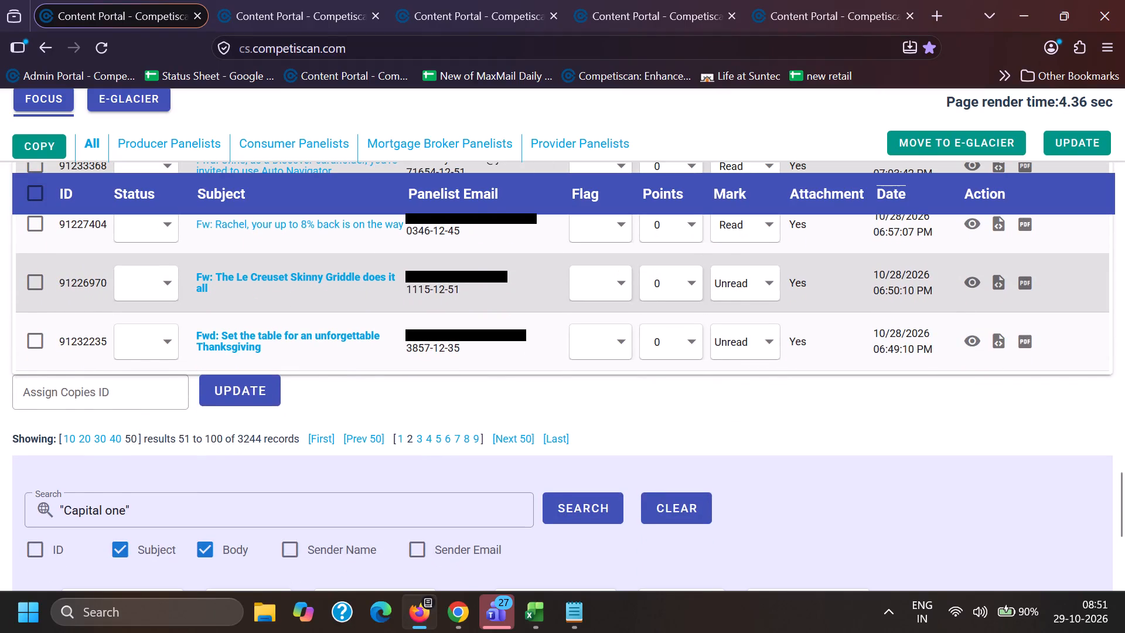
Load page 3 of the "Capital one" results.
{"action": "left_click", "coordinate": [419, 438]}
In the third portal tab's Discover card results, preview the paperless reminder email, record 91213995.
{"action": "left_click", "coordinate": [282, 0]}
{"action": "left_click", "coordinate": [438, 0]}
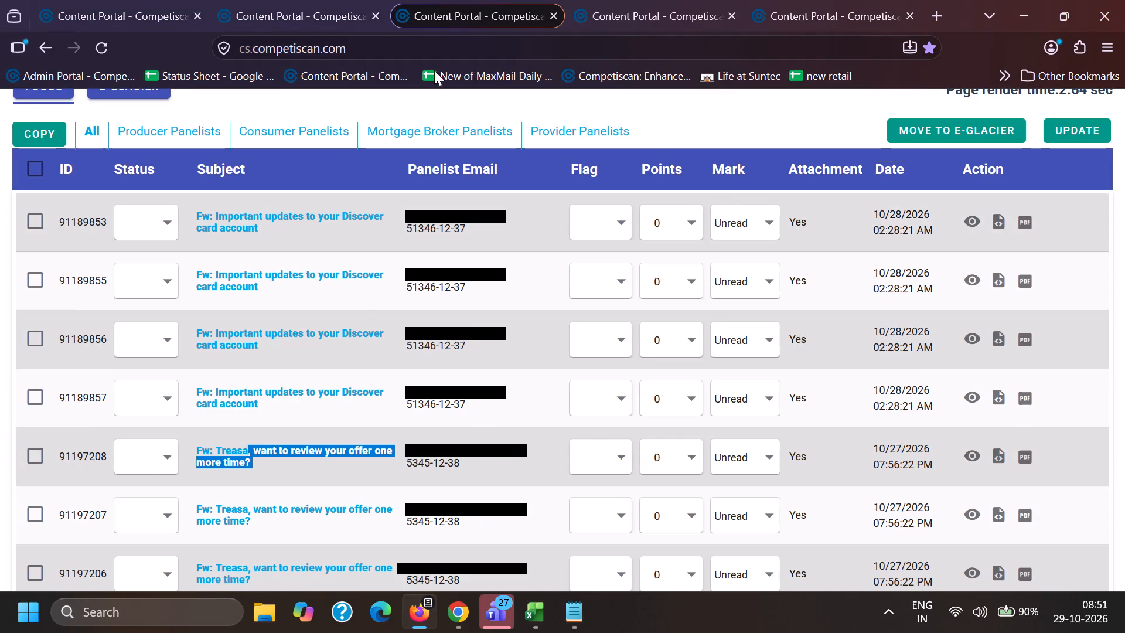
{"action": "scroll", "coordinate": [335, 363], "scroll_direction": "down", "scroll_amount": 2}
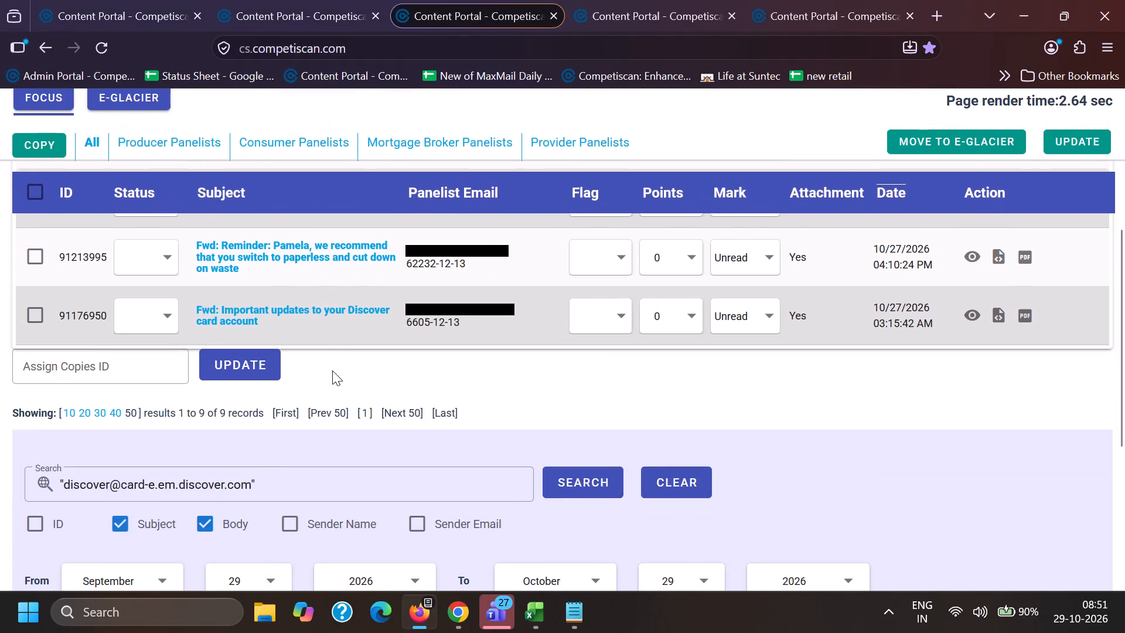
{"action": "scroll", "coordinate": [332, 370], "scroll_direction": "up", "scroll_amount": 1}
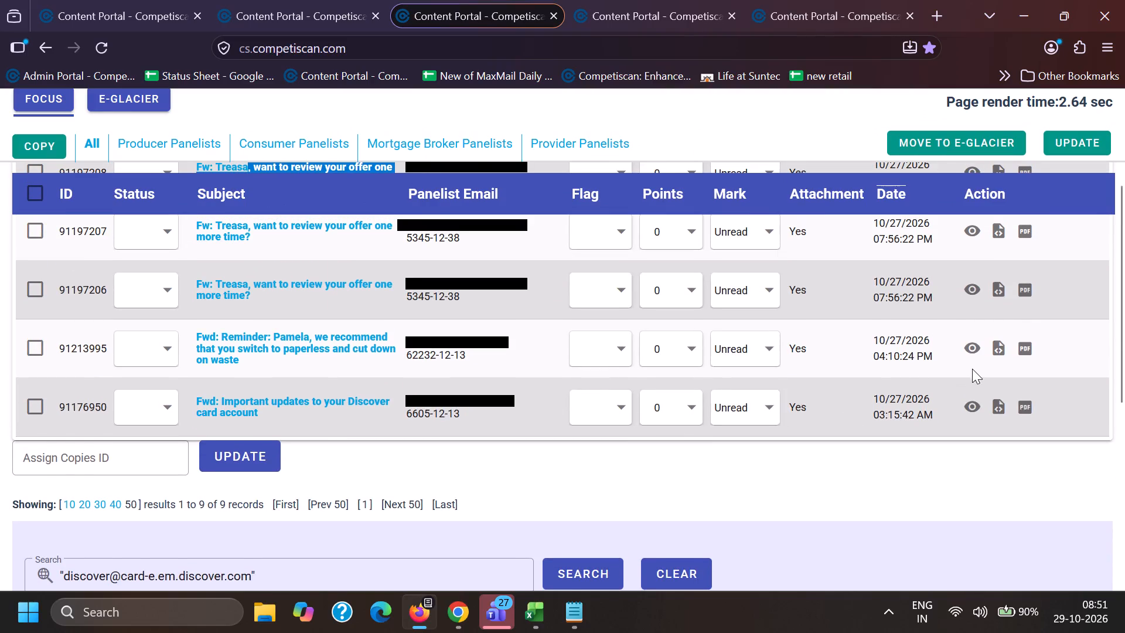
{"action": "left_click", "coordinate": [974, 355]}
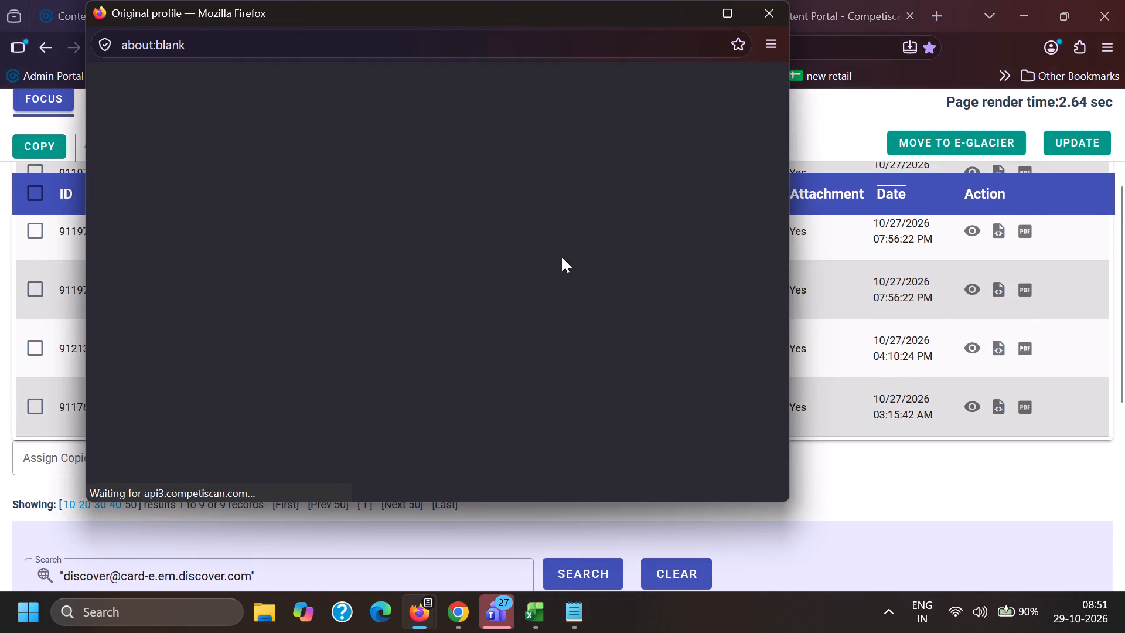
{"action": "scroll", "coordinate": [562, 256], "scroll_direction": "down", "scroll_amount": 7}
{"action": "left_click", "coordinate": [1001, 514]}
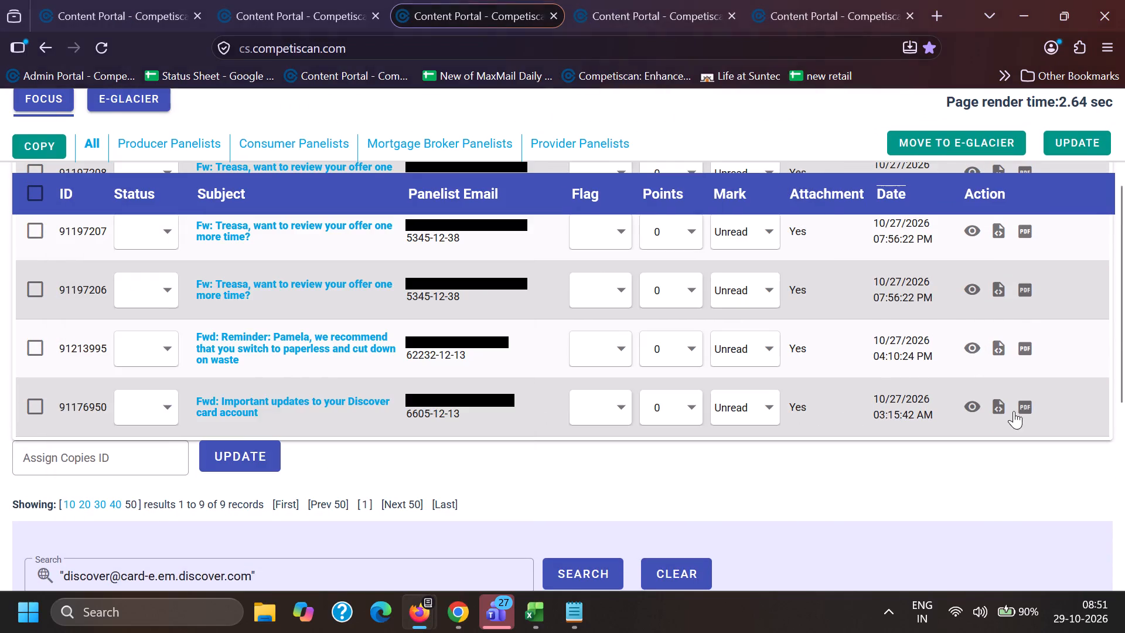
{"action": "left_click", "coordinate": [982, 400]}
{"action": "scroll", "coordinate": [693, 331], "scroll_direction": "down", "scroll_amount": 5}
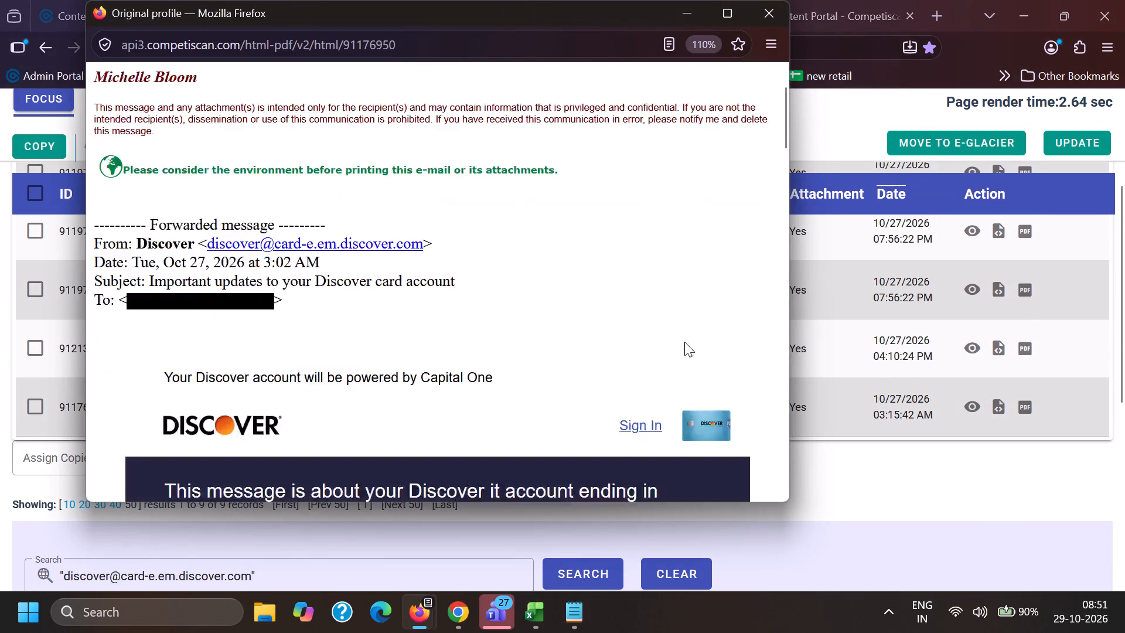
{"action": "scroll", "coordinate": [684, 342], "scroll_direction": "up", "scroll_amount": 4}
{"action": "scroll", "coordinate": [684, 342], "scroll_direction": "down", "scroll_amount": 9}
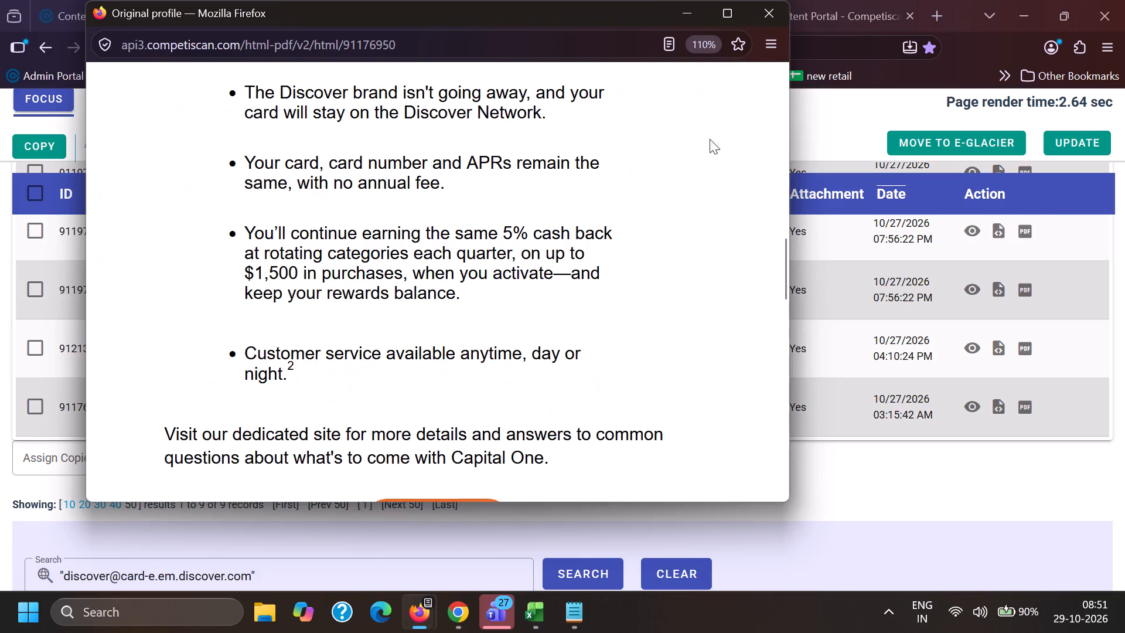
{"action": "left_click", "coordinate": [773, 16]}
Preview the 10/28/2026 "Important updates to your Discover card account" emails in records 91189853 and 91189855 for comparison.
{"action": "scroll", "coordinate": [904, 375], "scroll_direction": "up", "scroll_amount": 8}
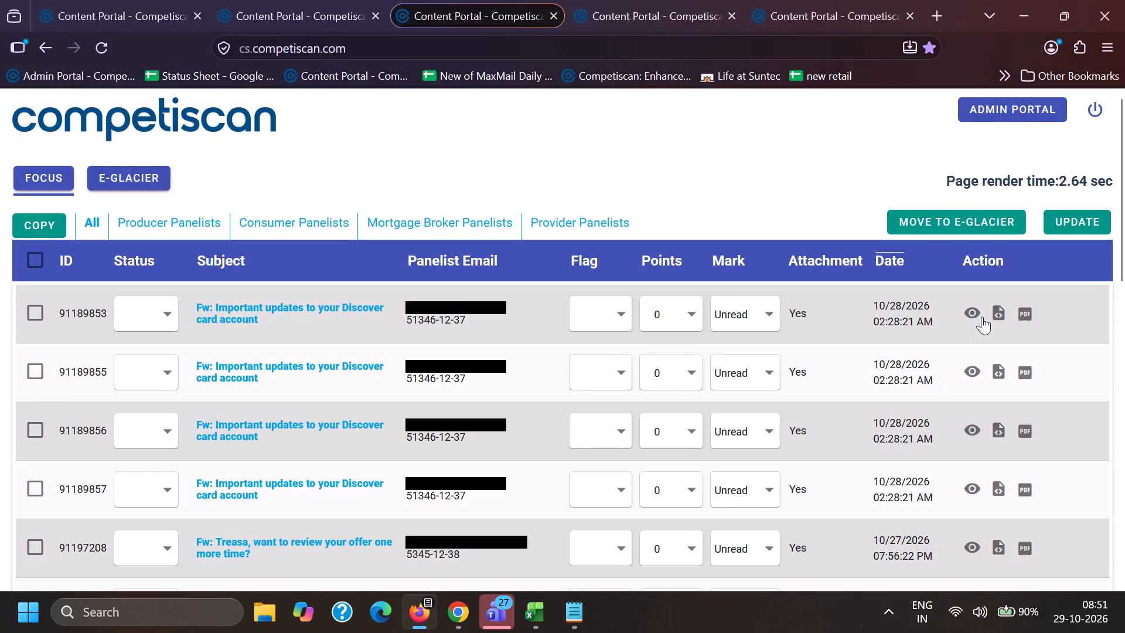
{"action": "left_click", "coordinate": [981, 313]}
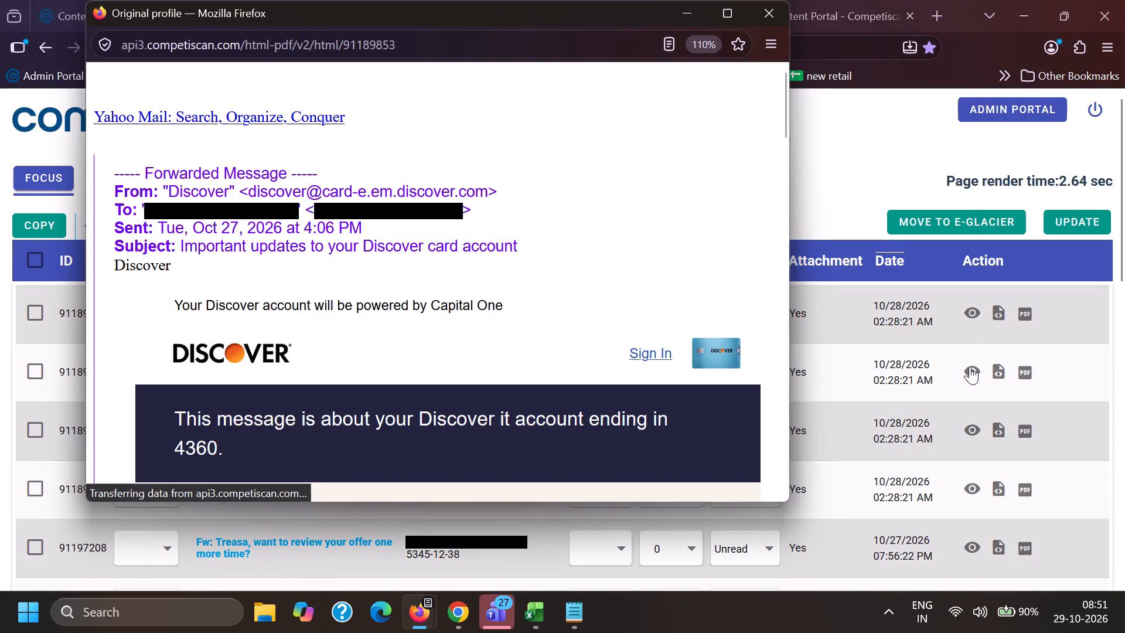
{"action": "left_click", "coordinate": [970, 366]}
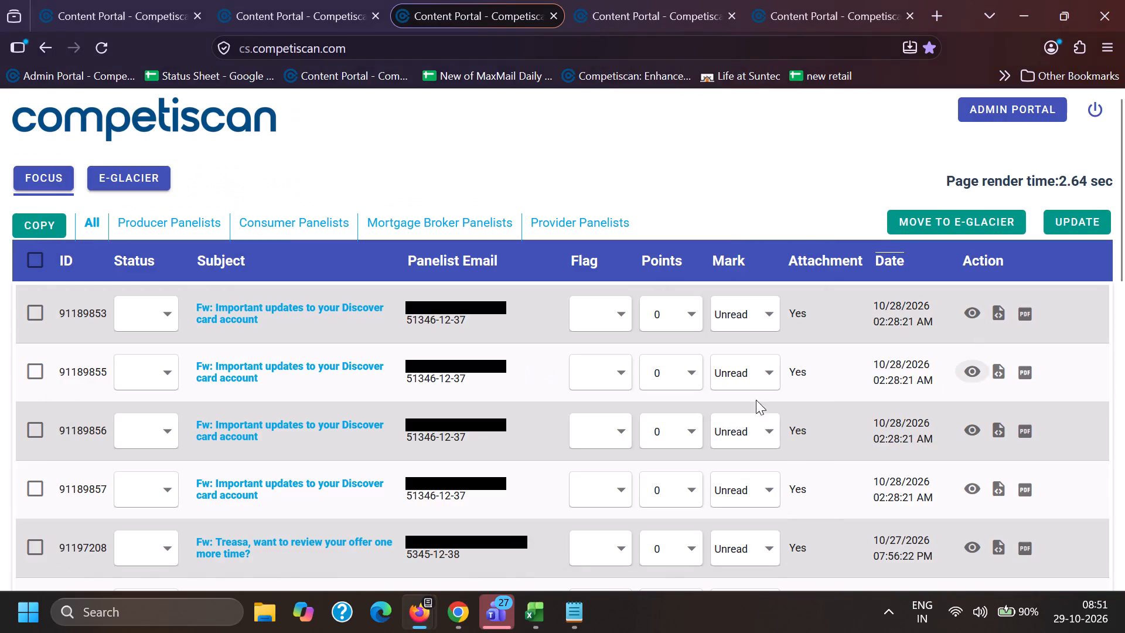
{"action": "left_click", "coordinate": [969, 375]}
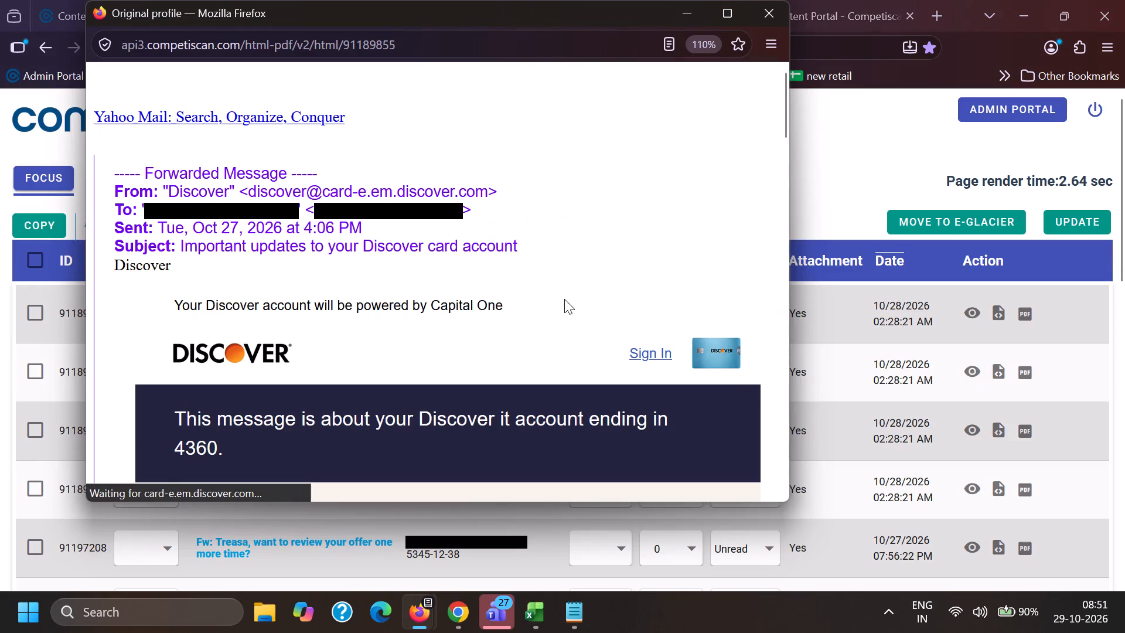
{"action": "scroll", "coordinate": [564, 299], "scroll_direction": "down", "scroll_amount": 9}
{"action": "left_click", "coordinate": [849, 224]}
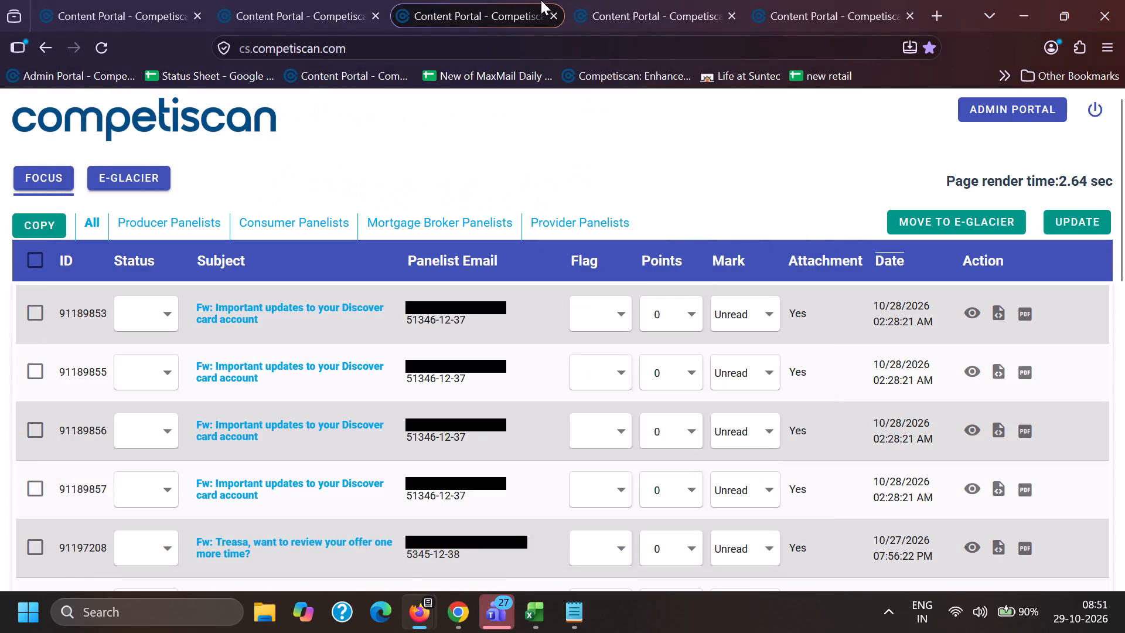
Bring up the fourth portal tab, and in Excel's strings (2) workbook copy the Capital One auto-offers sender address in cell B205.
{"action": "left_click", "coordinate": [631, 0]}
{"action": "left_click", "coordinate": [543, 623]}
{"action": "left_click", "coordinate": [544, 564]}
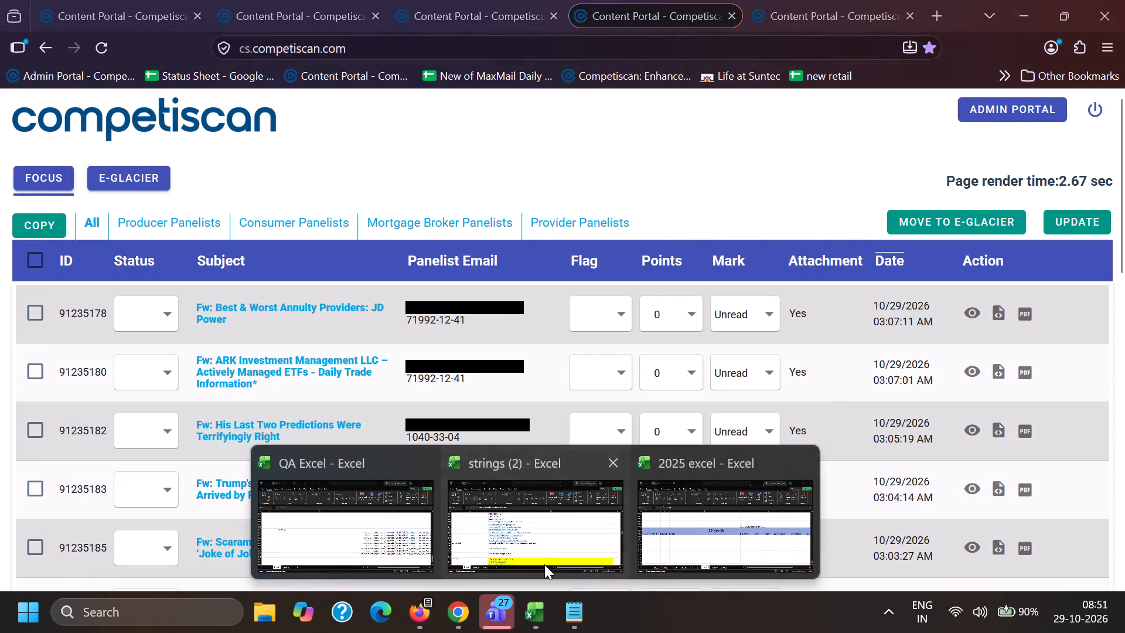
{"action": "left_click", "coordinate": [576, 384]}
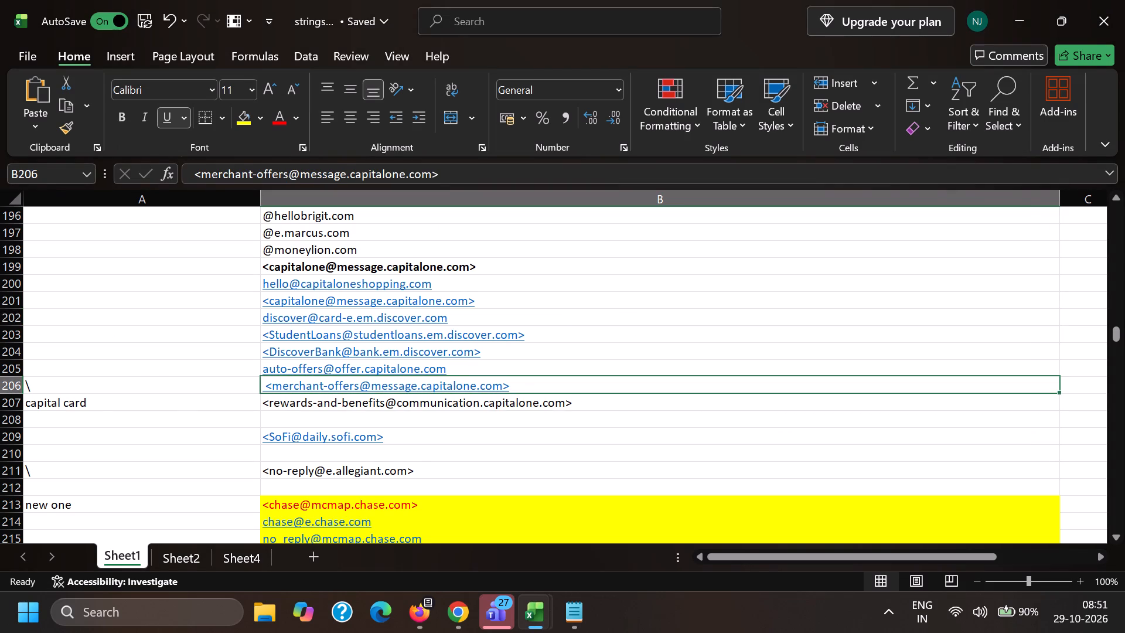
{"action": "left_click", "coordinate": [562, 370]}
{"action": "key", "text": "ctrl+c"}
Back in Firefox, search subject and body across all countries for the copied auto-offers address enclosed in double quotes.
{"action": "key", "text": "alt+Tab"}
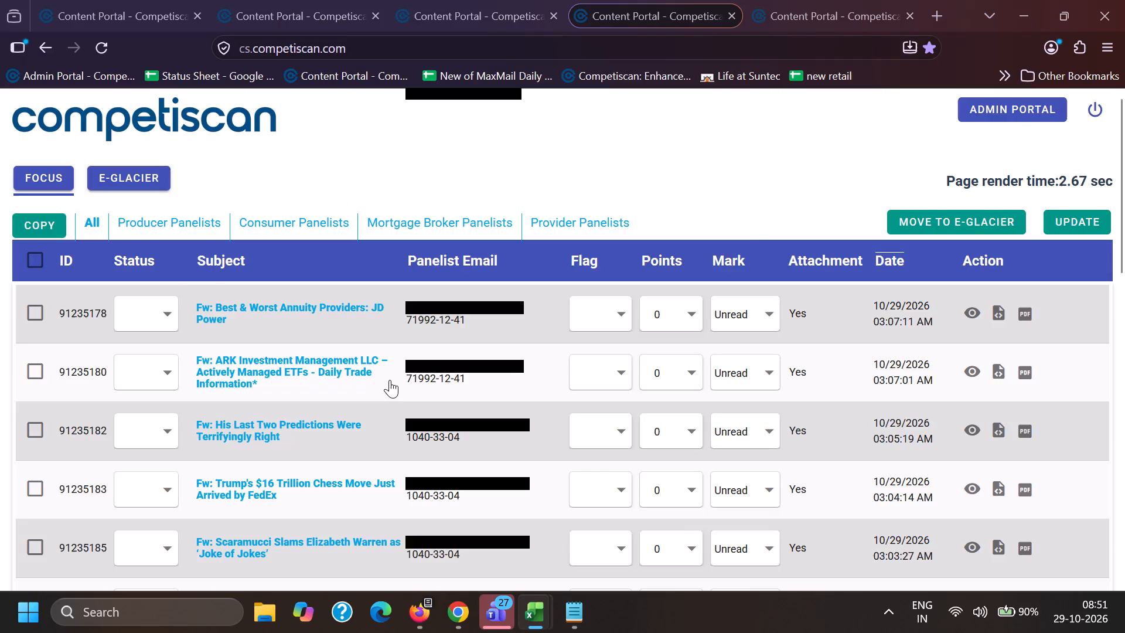
{"action": "scroll", "coordinate": [329, 353], "scroll_direction": "down", "scroll_amount": 6}
{"action": "left_click", "coordinate": [219, 313]}
{"action": "left_click", "coordinate": [234, 529]}
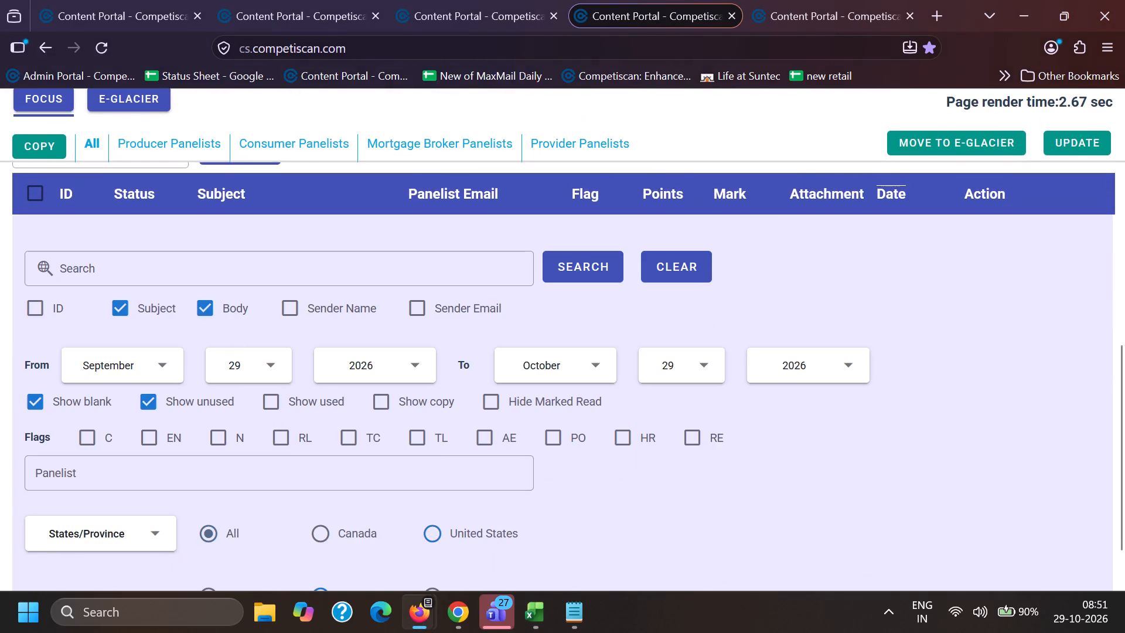
{"action": "left_click", "coordinate": [230, 272]}
{"action": "key", "text": "shift+quotedbl"}
{"action": "key", "text": "ctrl+v"}
{"action": "key", "text": "shift+quotedbl"}
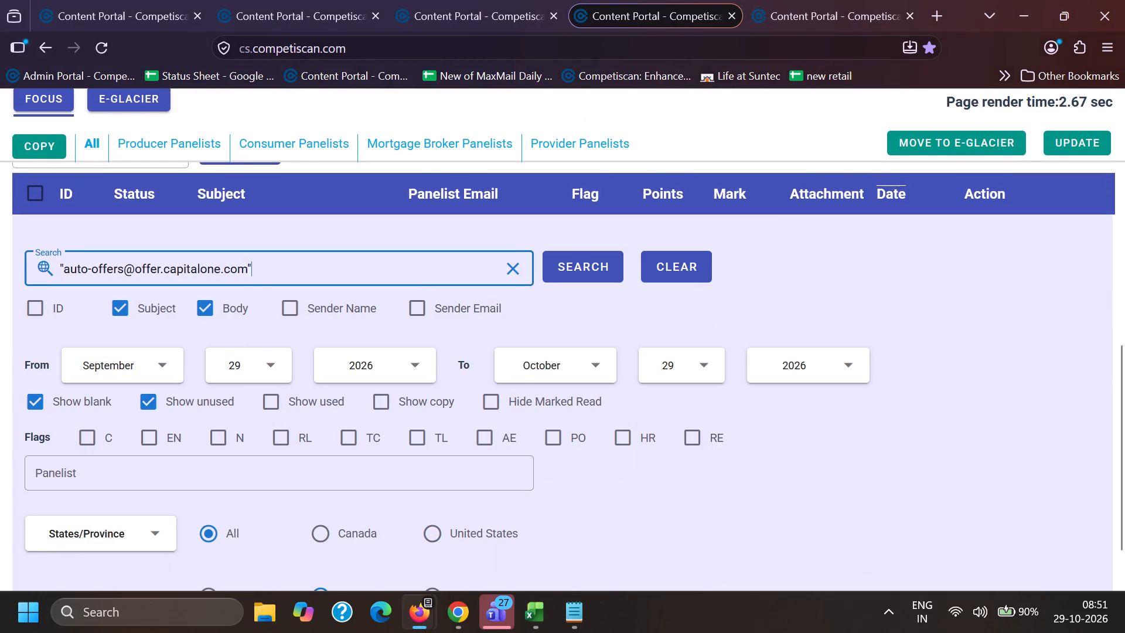
{"action": "key", "text": "Return"}
In the Excel strings workbook, copy the Capital One merchant-offers sender address in cell B206.
{"action": "key", "text": "alt+Tab"}
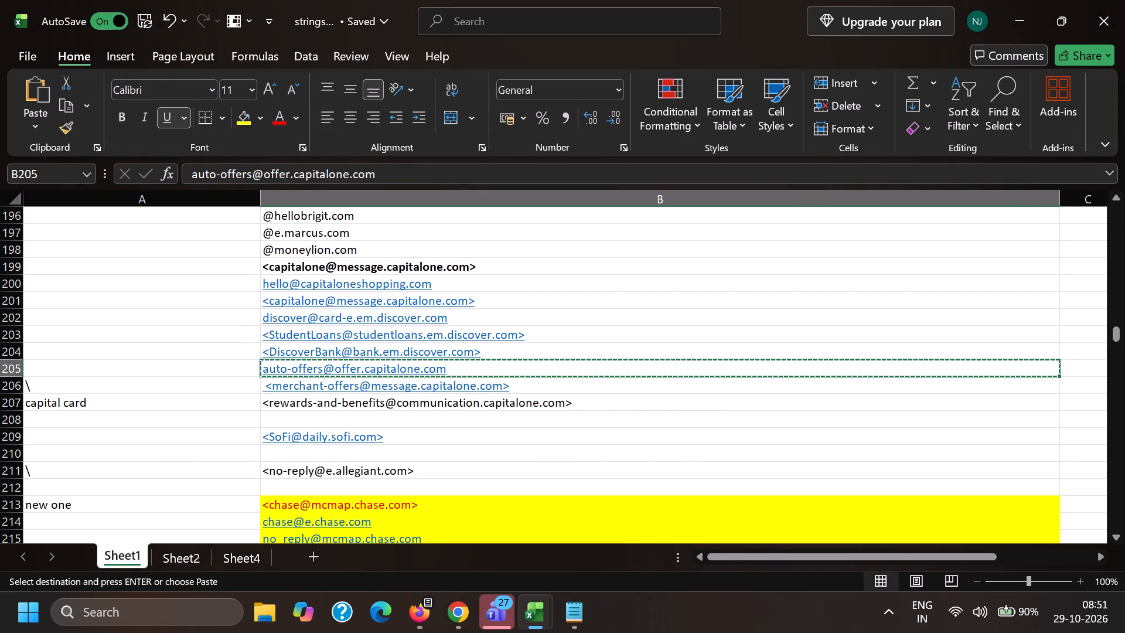
{"action": "left_click", "coordinate": [611, 385]}
{"action": "key", "text": "ctrl+c"}
{"action": "key", "text": "alt+Tab"}
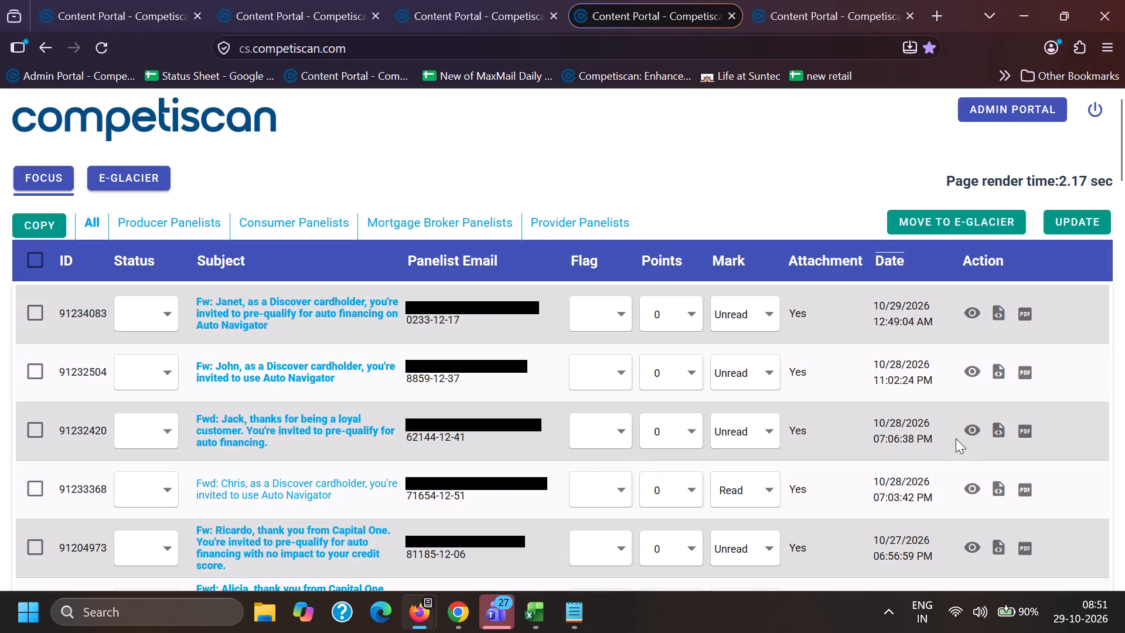
{"action": "left_click", "coordinate": [964, 434]}
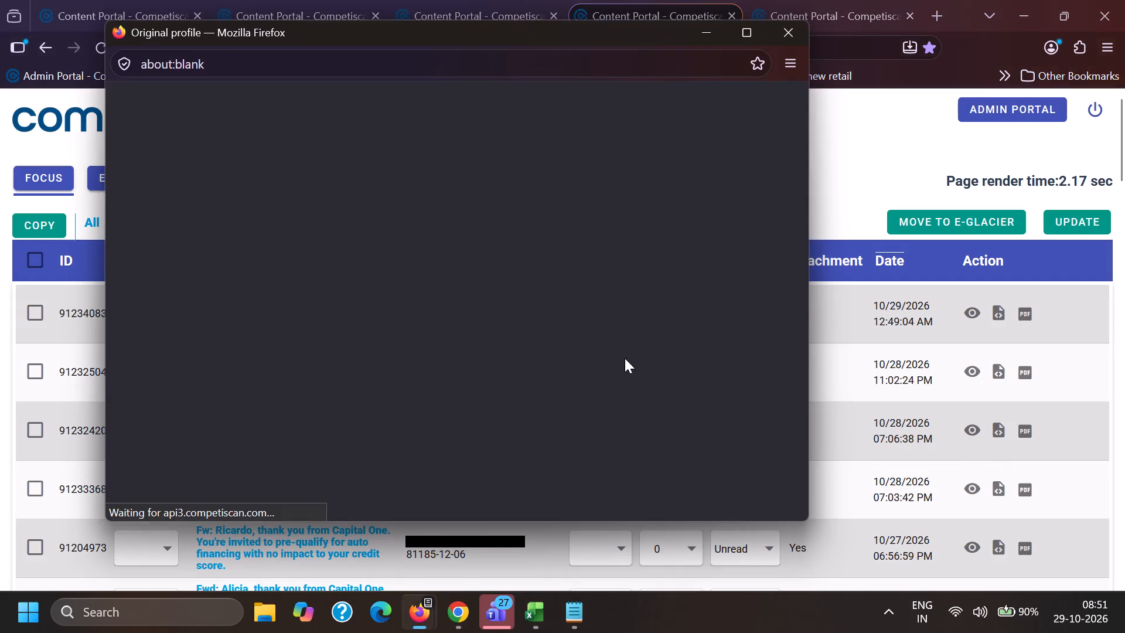
{"action": "scroll", "coordinate": [622, 358], "scroll_direction": "down", "scroll_amount": 14}
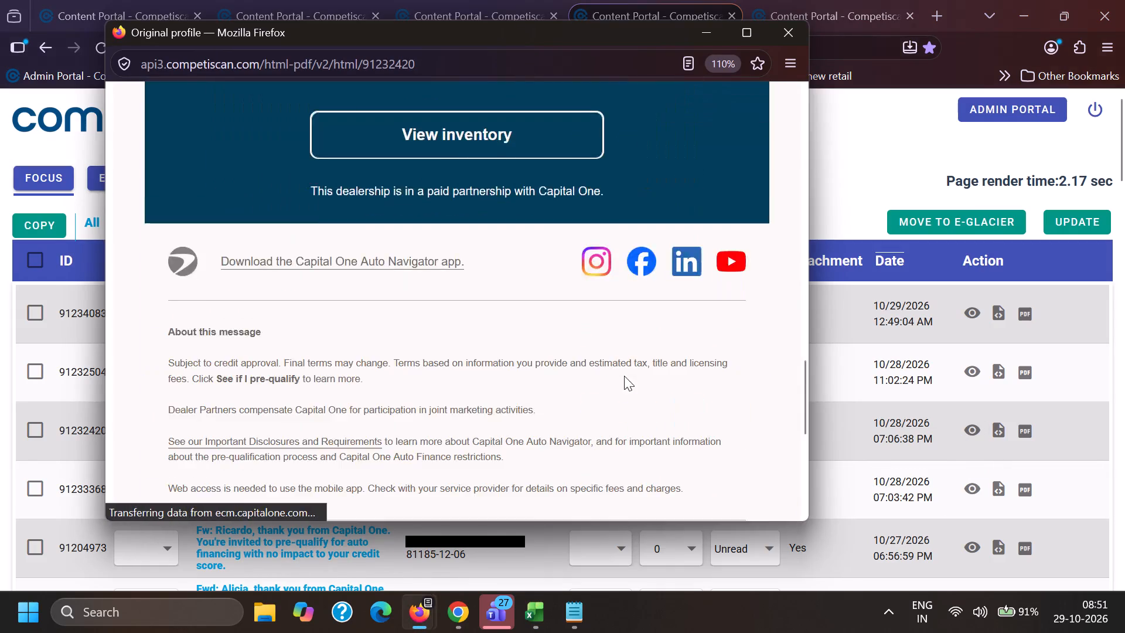
{"action": "key", "text": "alt+Tab"}
{"action": "left_click", "coordinate": [966, 482]}
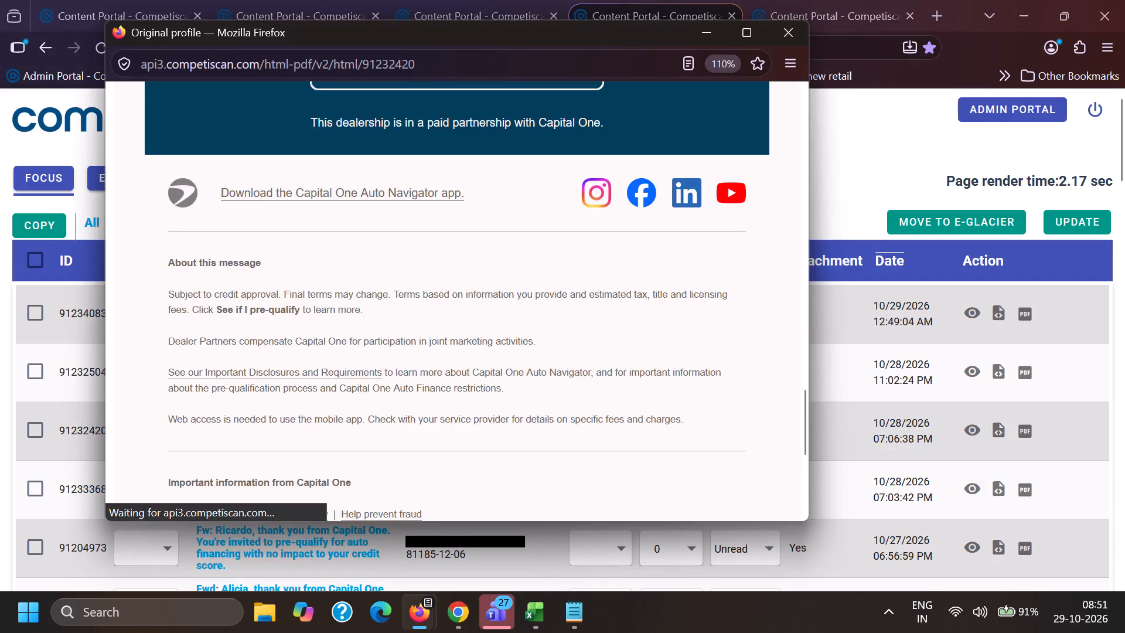
{"action": "scroll", "coordinate": [557, 290], "scroll_direction": "up", "scroll_amount": 4}
{"action": "scroll", "coordinate": [557, 296], "scroll_direction": "down", "scroll_amount": 14}
{"action": "key", "text": "alt+Tab"}
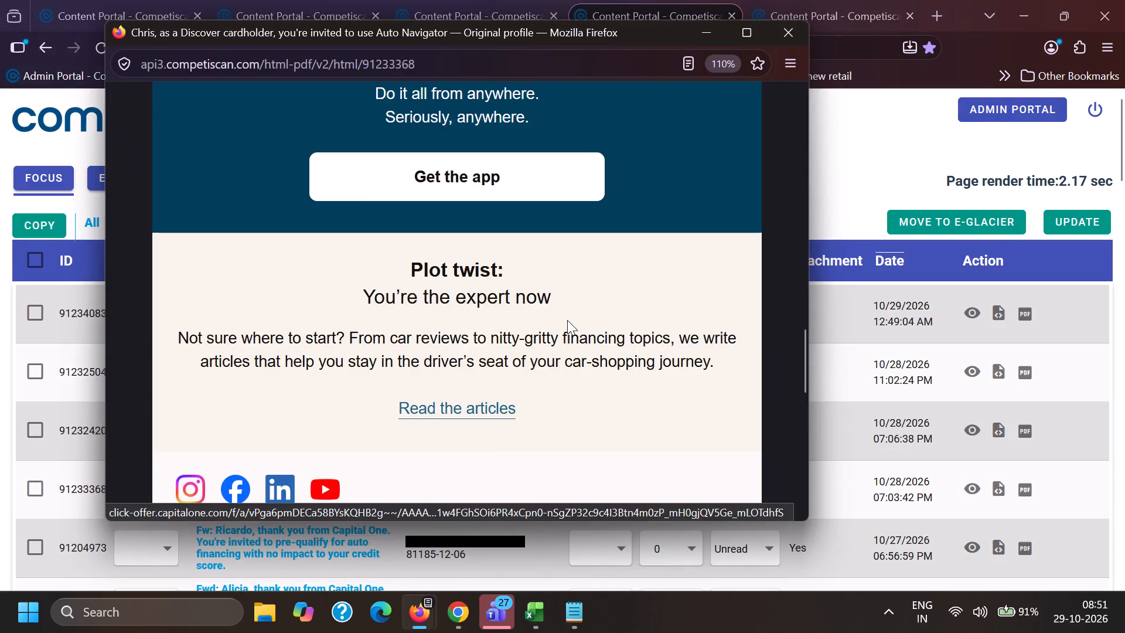
{"action": "left_click", "coordinate": [980, 366]}
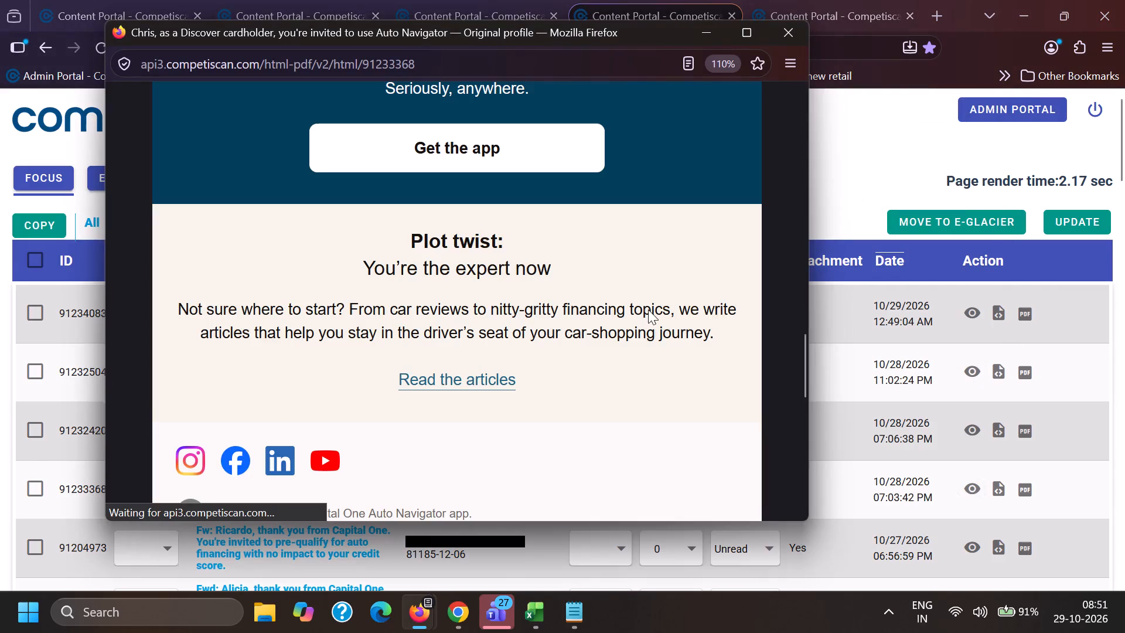
{"action": "scroll", "coordinate": [536, 295], "scroll_direction": "down", "scroll_amount": 11}
{"action": "key", "text": "alt+Tab"}
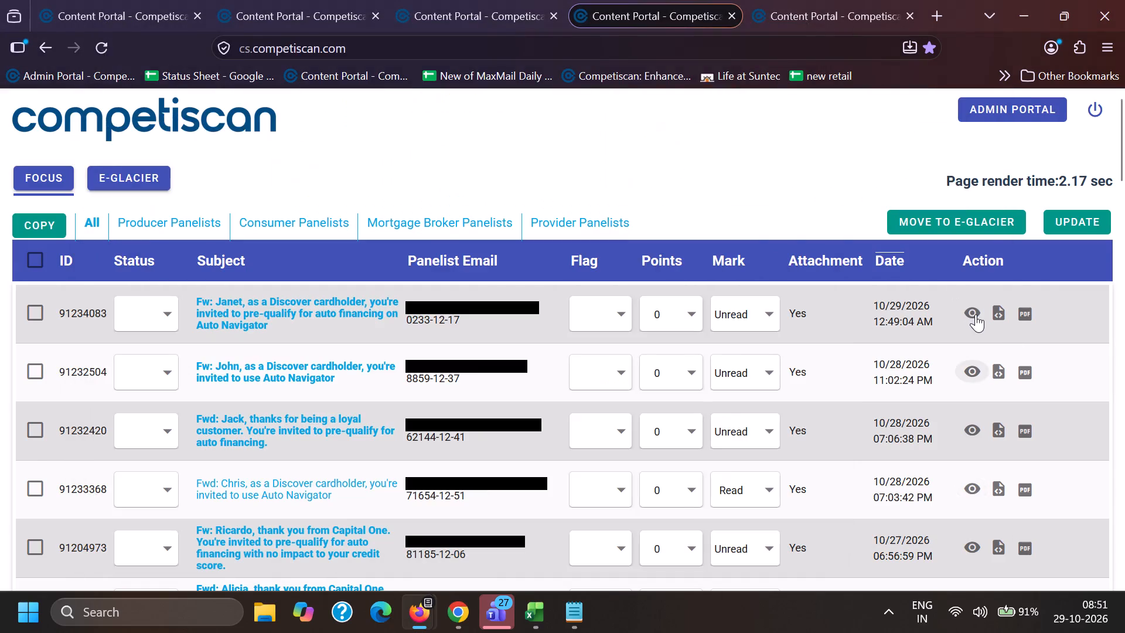
Preview record 91234083, the Discover cardholder auto financing pre-qualification email, and read through its content.
{"action": "left_click", "coordinate": [976, 314]}
{"action": "scroll", "coordinate": [539, 270], "scroll_direction": "down", "scroll_amount": 11}
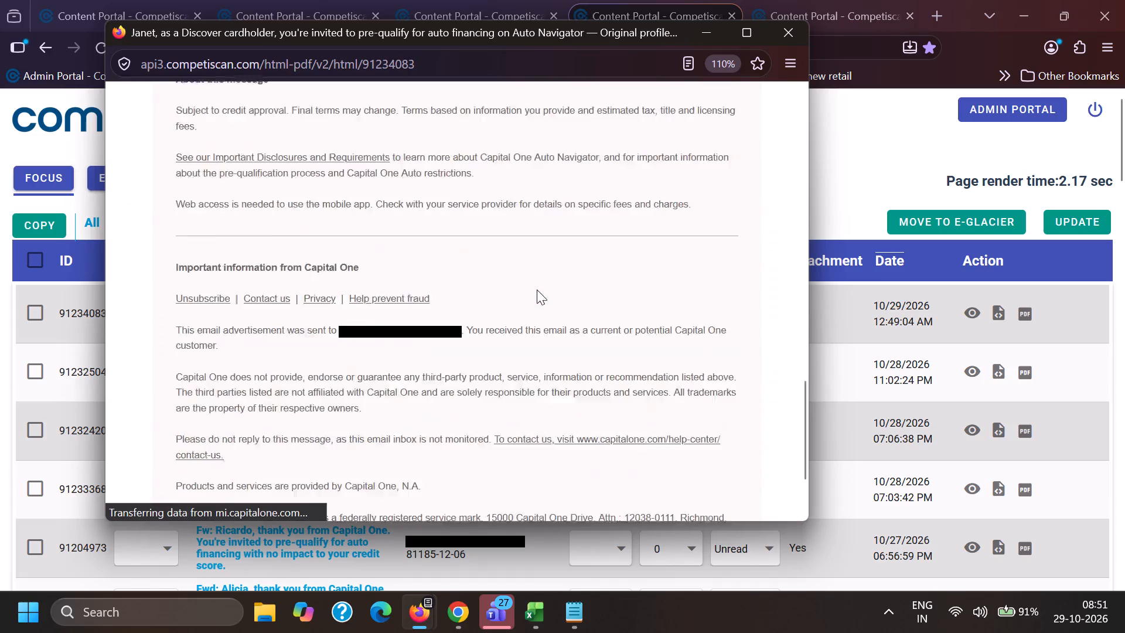
{"action": "scroll", "coordinate": [536, 287], "scroll_direction": "up", "scroll_amount": 15}
{"action": "scroll", "coordinate": [528, 289], "scroll_direction": "down", "scroll_amount": 8}
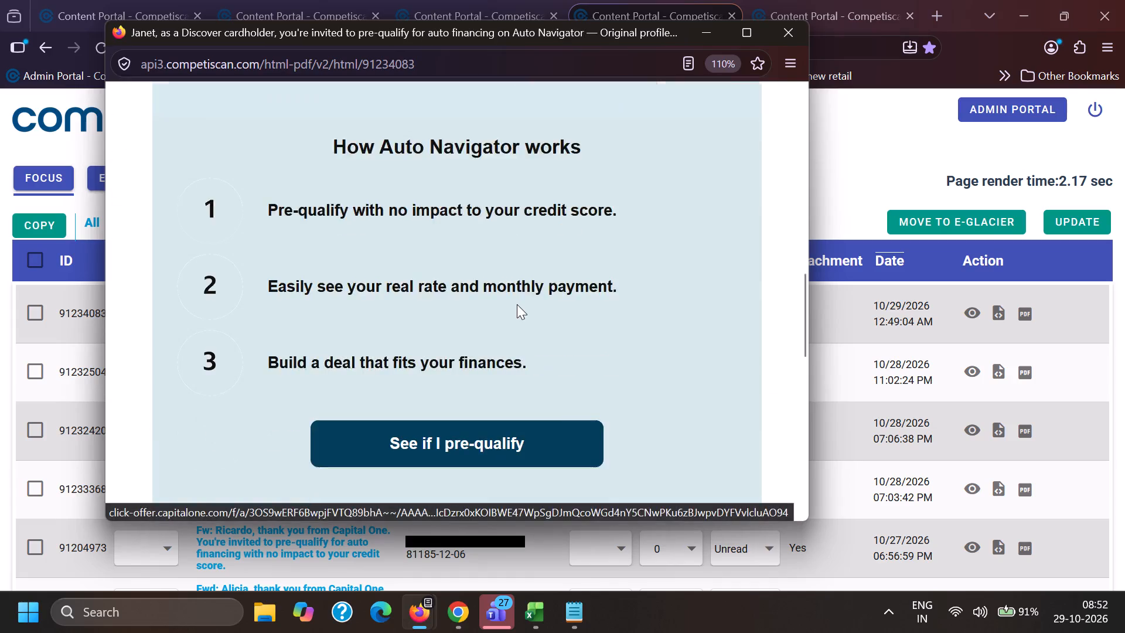
{"action": "scroll", "coordinate": [517, 303], "scroll_direction": "down", "scroll_amount": 4}
{"action": "scroll", "coordinate": [514, 303], "scroll_direction": "up", "scroll_amount": 5}
{"action": "key", "text": "alt+Tab"}
Finish reading record 91234083 and search email subjects and bodies for the quoted Capital One merchant-offers sender address.
{"action": "scroll", "coordinate": [452, 399], "scroll_direction": "down", "scroll_amount": 1}
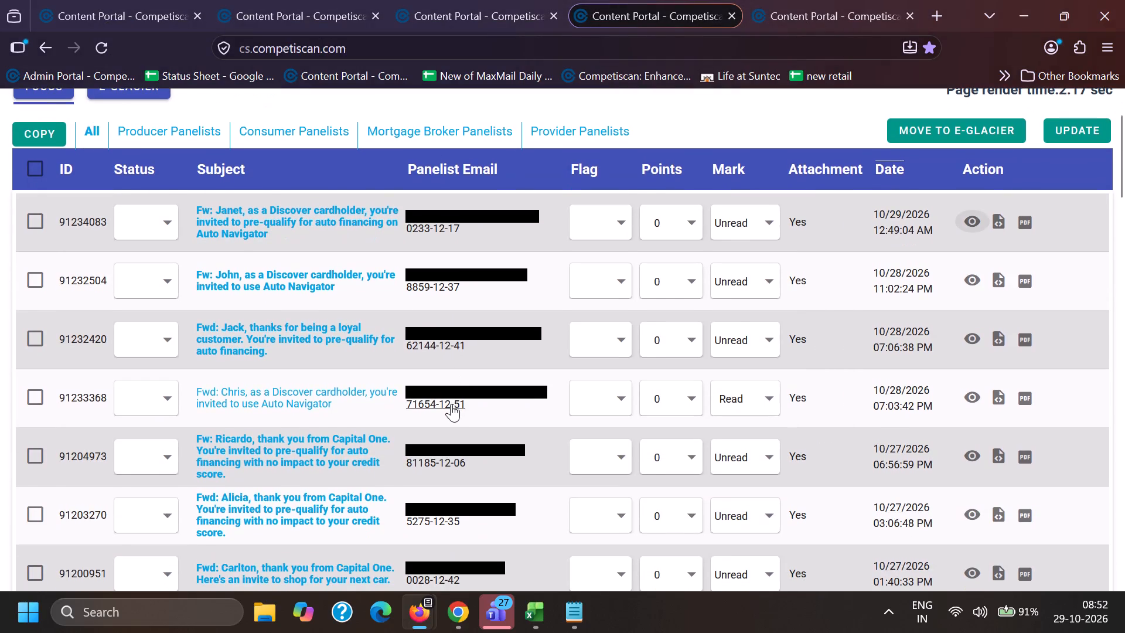
{"action": "scroll", "coordinate": [451, 404], "scroll_direction": "down", "scroll_amount": 6}
{"action": "scroll", "coordinate": [378, 429], "scroll_direction": "down", "scroll_amount": 6}
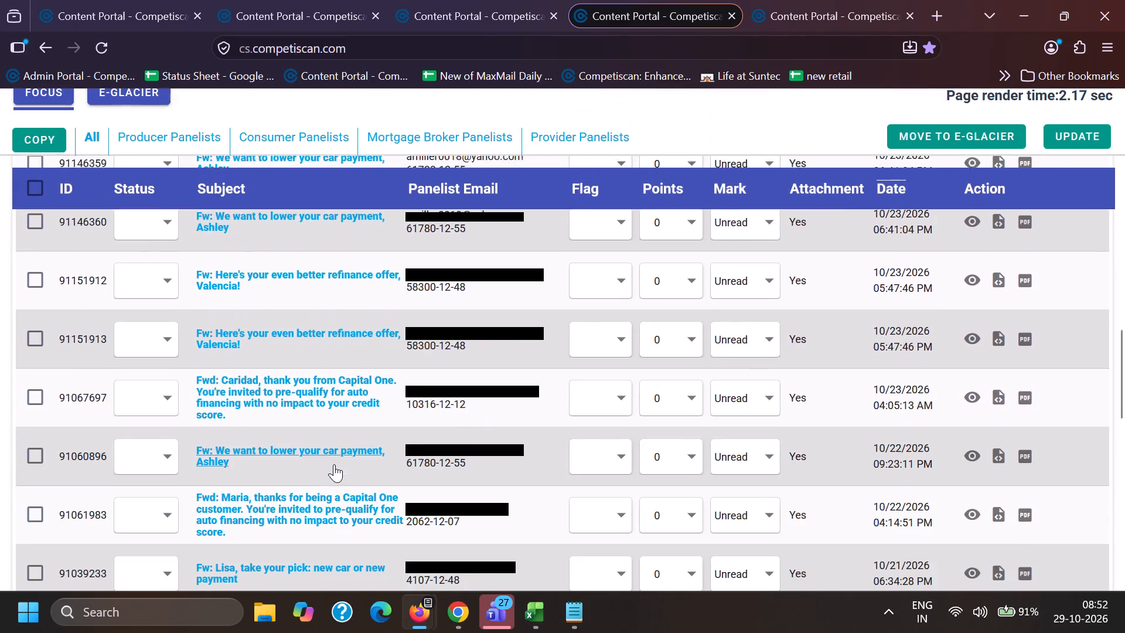
{"action": "scroll", "coordinate": [334, 464], "scroll_direction": "down", "scroll_amount": 7}
{"action": "left_click_drag", "start_coordinate": [337, 397], "coordinate": [0, 359]}
{"action": "key", "text": "BackSpace"}
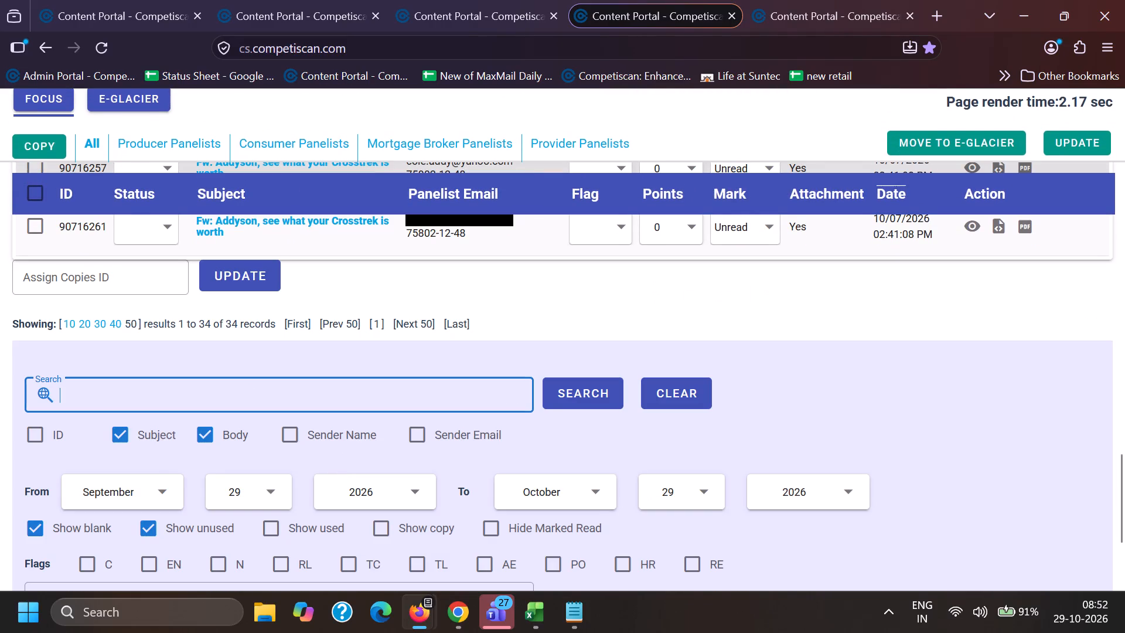
{"action": "key", "text": "shift+quotedbl"}
{"action": "key", "text": "ctrl+v"}
{"action": "key", "text": "shift+quotedbl"}
{"action": "key", "text": "Return"}
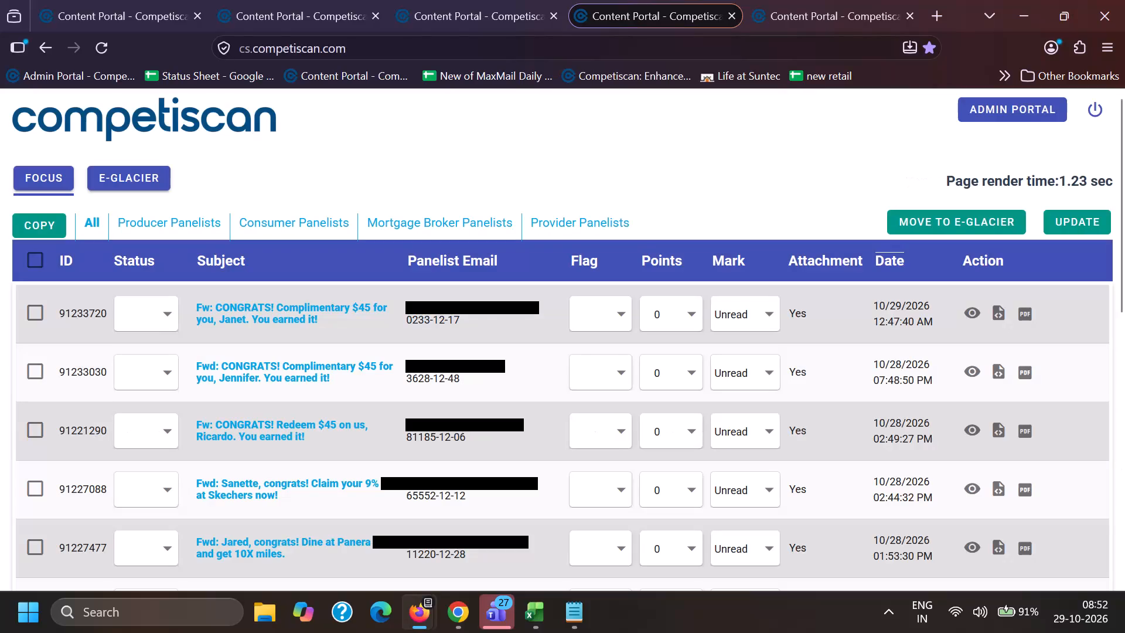
Look over the merchant-offers results and preview the "CONGRATS! Redeem $45 on us" email in record 91221290.
{"action": "scroll", "coordinate": [248, 460], "scroll_direction": "down", "scroll_amount": 2}
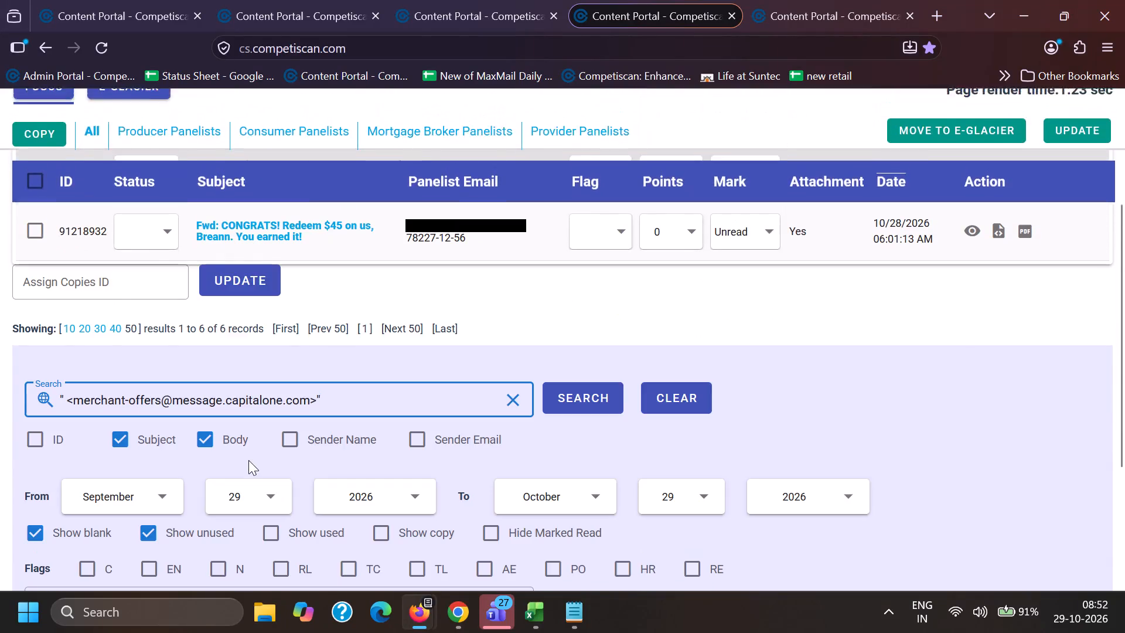
{"action": "scroll", "coordinate": [248, 460], "scroll_direction": "up", "scroll_amount": 2}
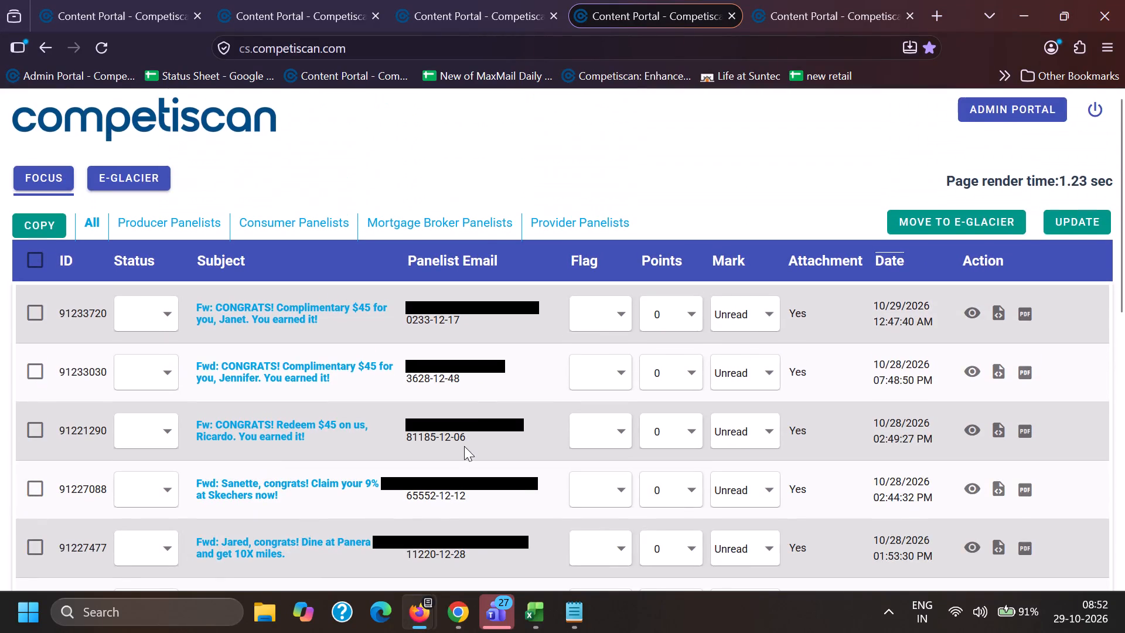
{"action": "left_click", "coordinate": [971, 435]}
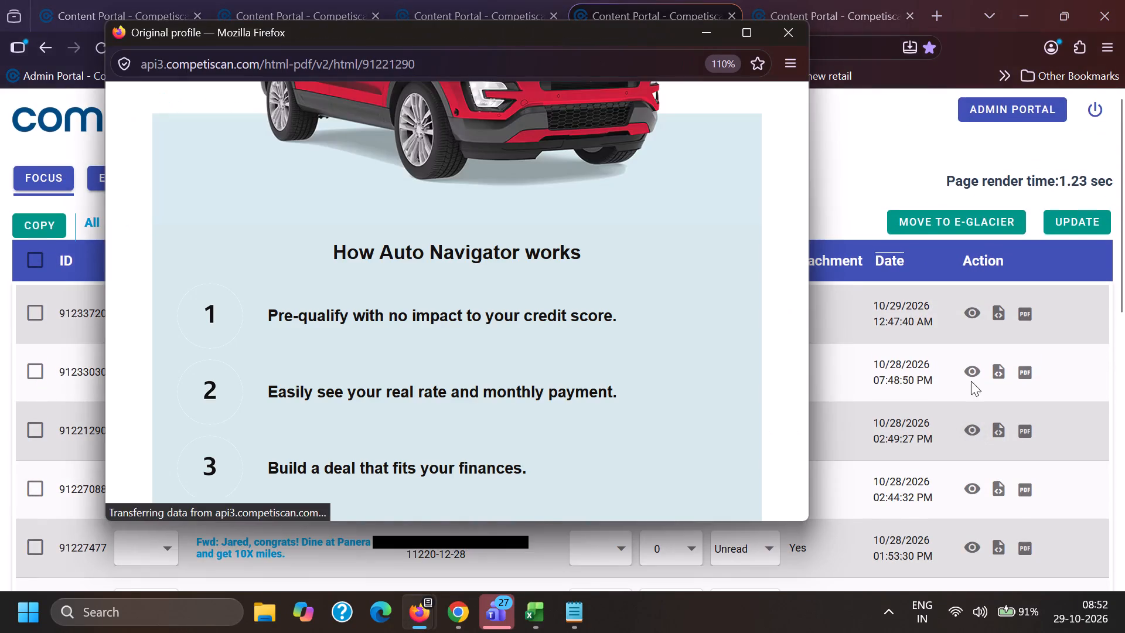
{"action": "scroll", "coordinate": [548, 377], "scroll_direction": "down", "scroll_amount": 8}
{"action": "scroll", "coordinate": [556, 382], "scroll_direction": "up", "scroll_amount": 3}
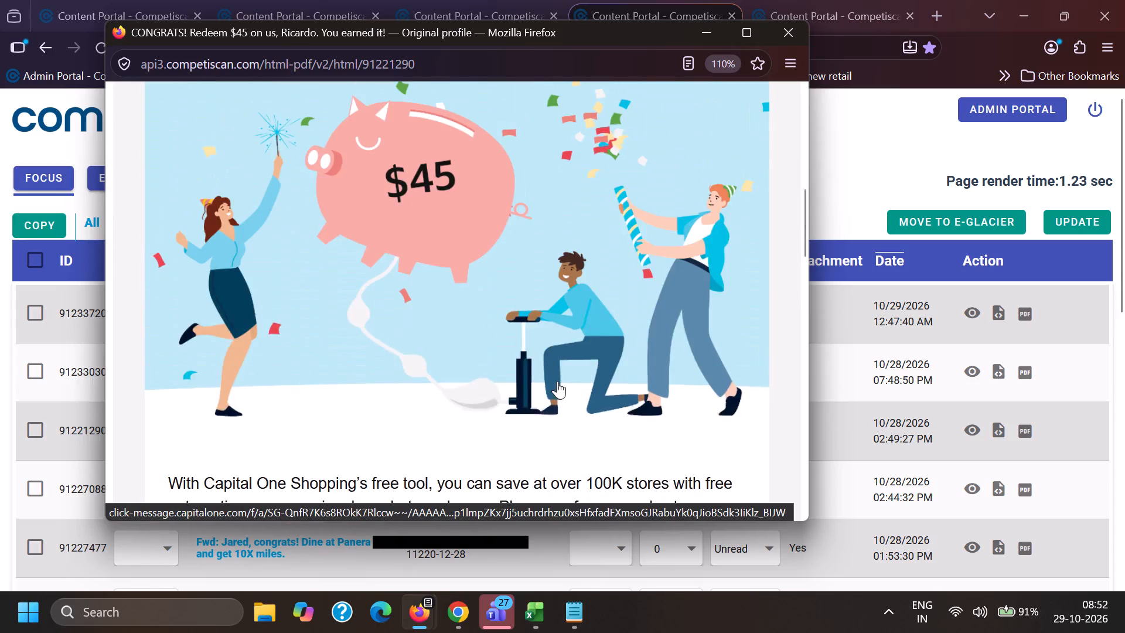
{"action": "scroll", "coordinate": [602, 315], "scroll_direction": "up", "scroll_amount": 3}
{"action": "left_click", "coordinate": [786, 39]}
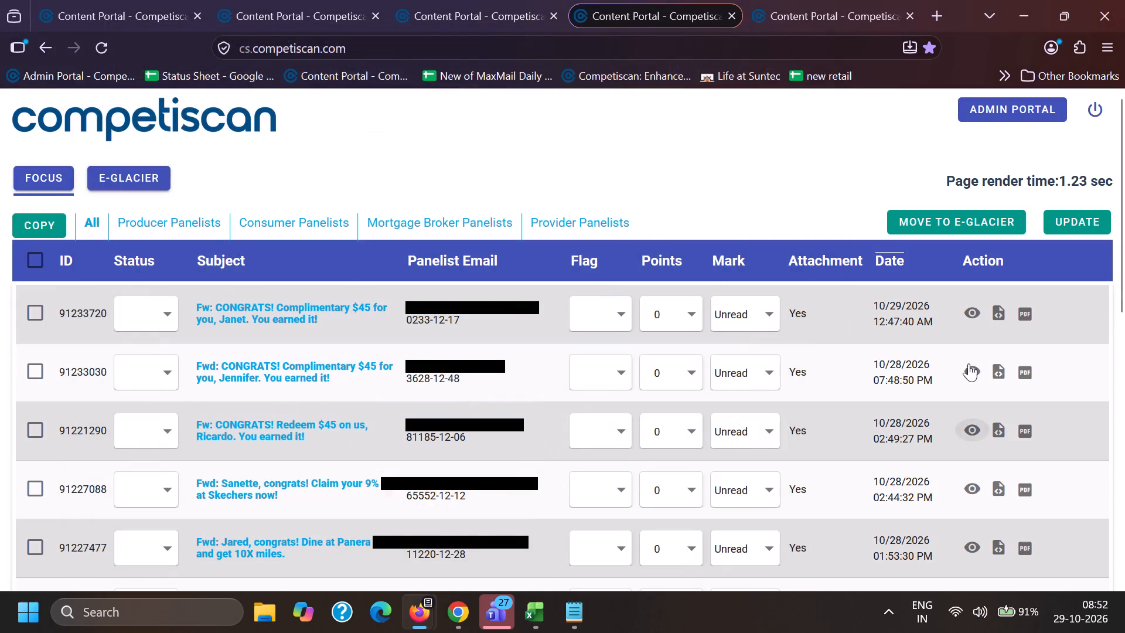
Preview the "CONGRATS! Complimentary $45 for you" emails in records 91233030 and 91233720 and compare their content.
{"action": "left_click", "coordinate": [970, 370]}
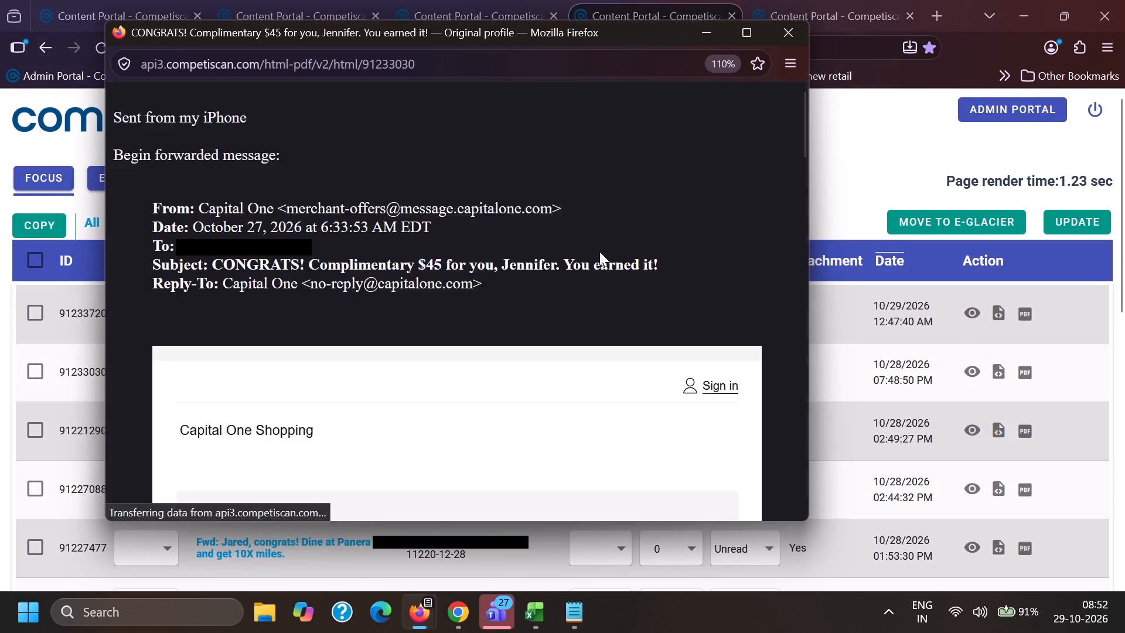
{"action": "scroll", "coordinate": [599, 252], "scroll_direction": "down", "scroll_amount": 10}
{"action": "scroll", "coordinate": [595, 263], "scroll_direction": "up", "scroll_amount": 5}
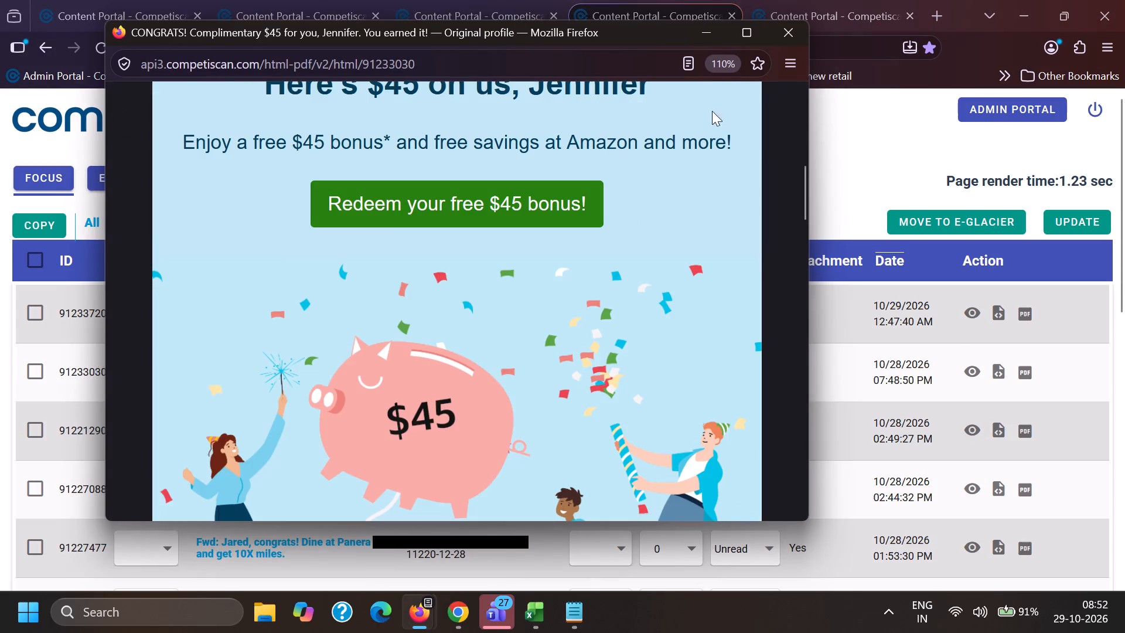
{"action": "left_click", "coordinate": [785, 29]}
{"action": "left_click", "coordinate": [972, 304]}
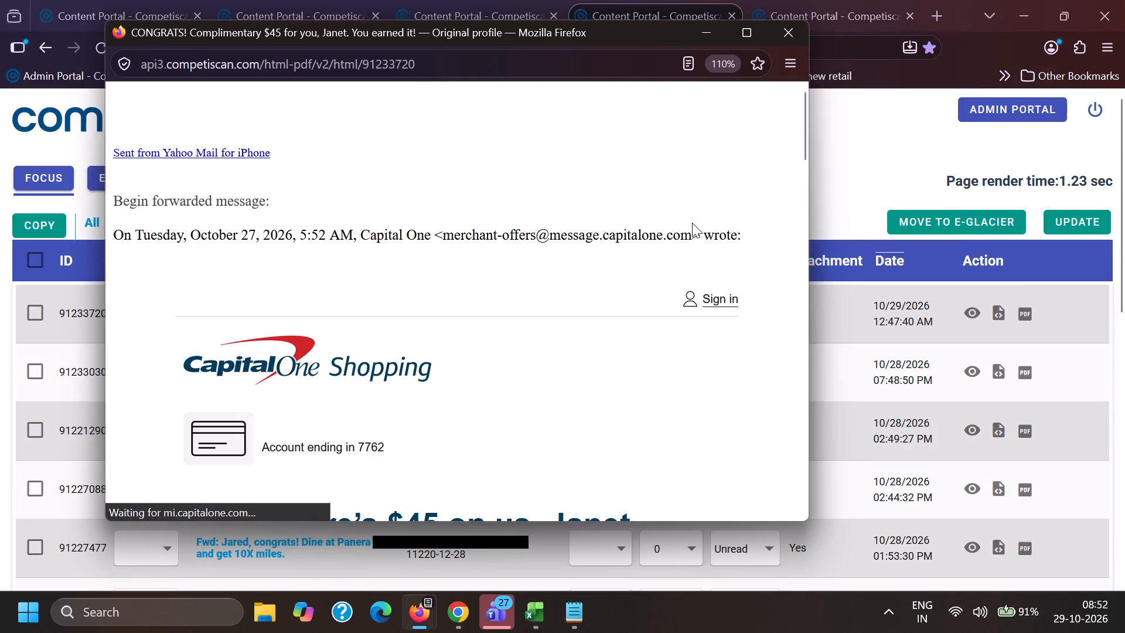
{"action": "scroll", "coordinate": [692, 222], "scroll_direction": "down", "scroll_amount": 15}
{"action": "scroll", "coordinate": [627, 258], "scroll_direction": "up", "scroll_amount": 7}
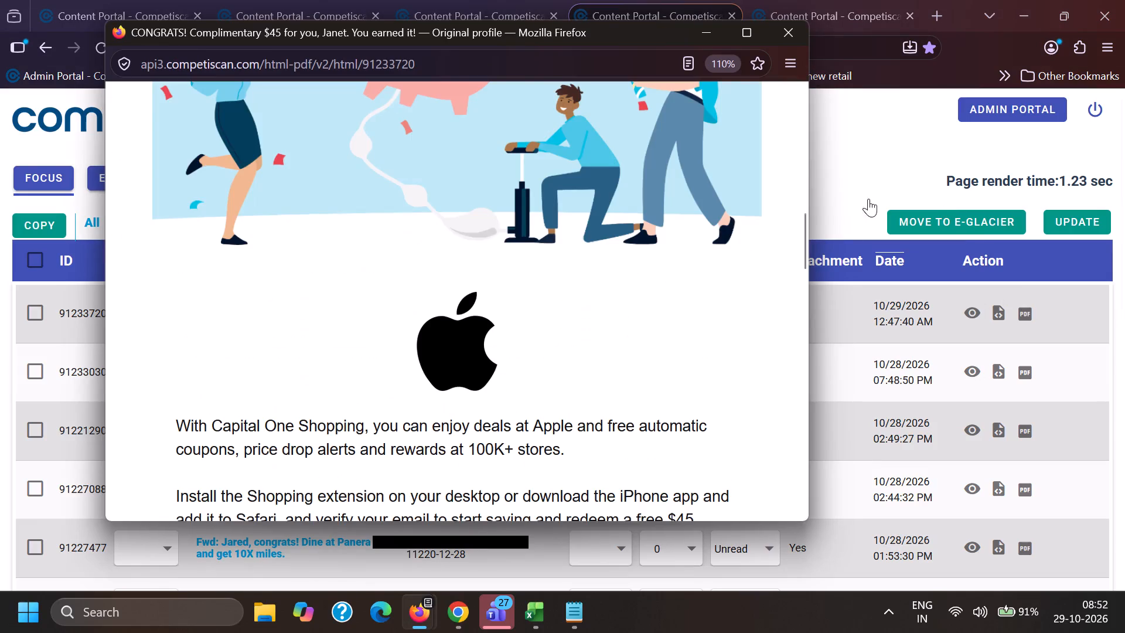
{"action": "left_click", "coordinate": [885, 163]}
In the strings (2) Excel workbook, find "equifax" and copy the Equifax info sender address from cell B475.
{"action": "left_click", "coordinate": [550, 616]}
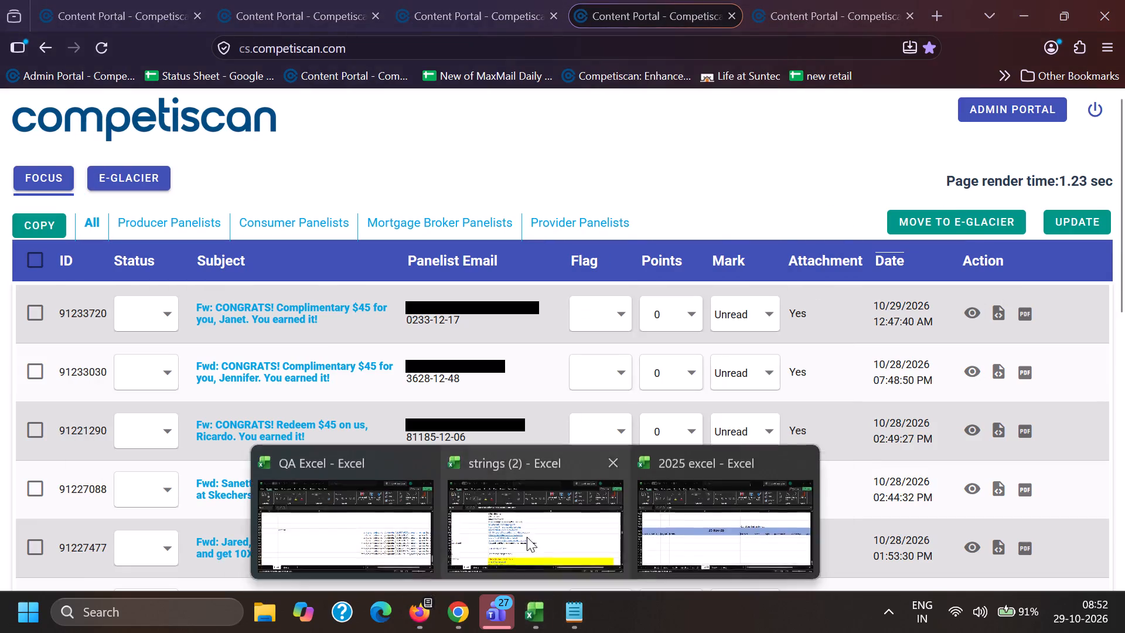
{"action": "left_click", "coordinate": [527, 537]}
{"action": "key", "text": "ctrl+f"}
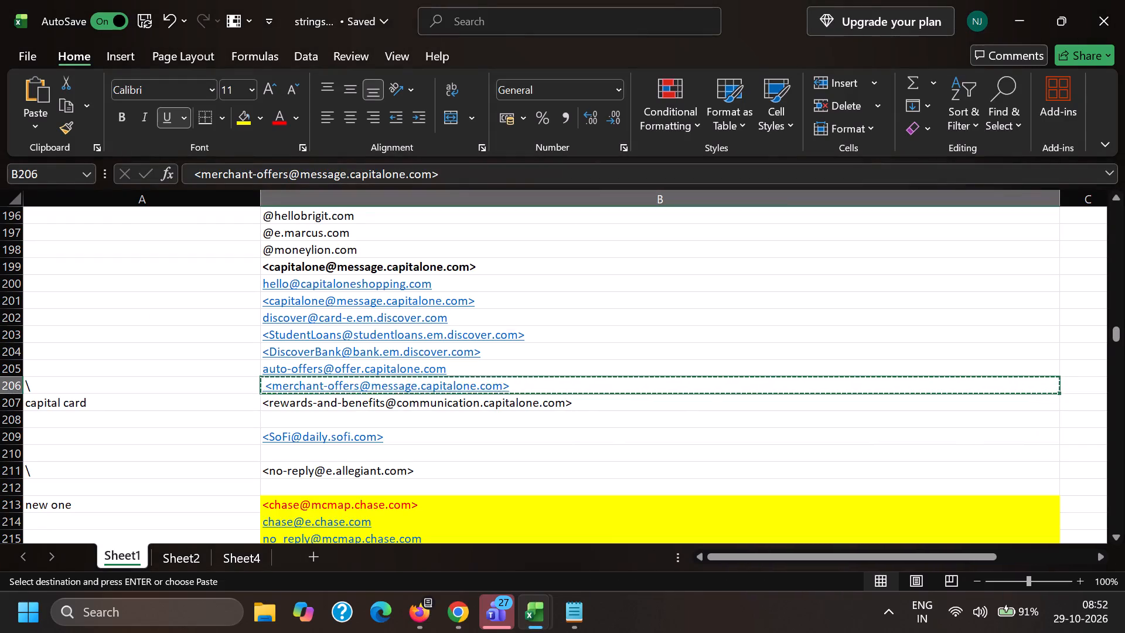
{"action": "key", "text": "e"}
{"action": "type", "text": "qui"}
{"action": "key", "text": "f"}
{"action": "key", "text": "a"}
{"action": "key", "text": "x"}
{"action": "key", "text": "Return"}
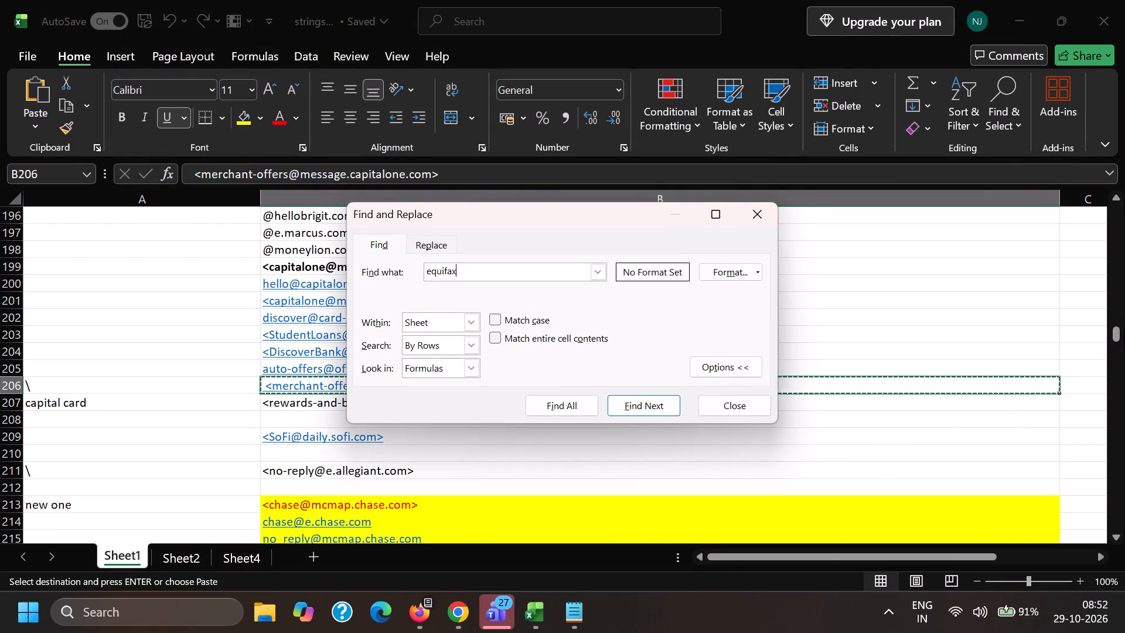
{"action": "left_click", "coordinate": [712, 341]}
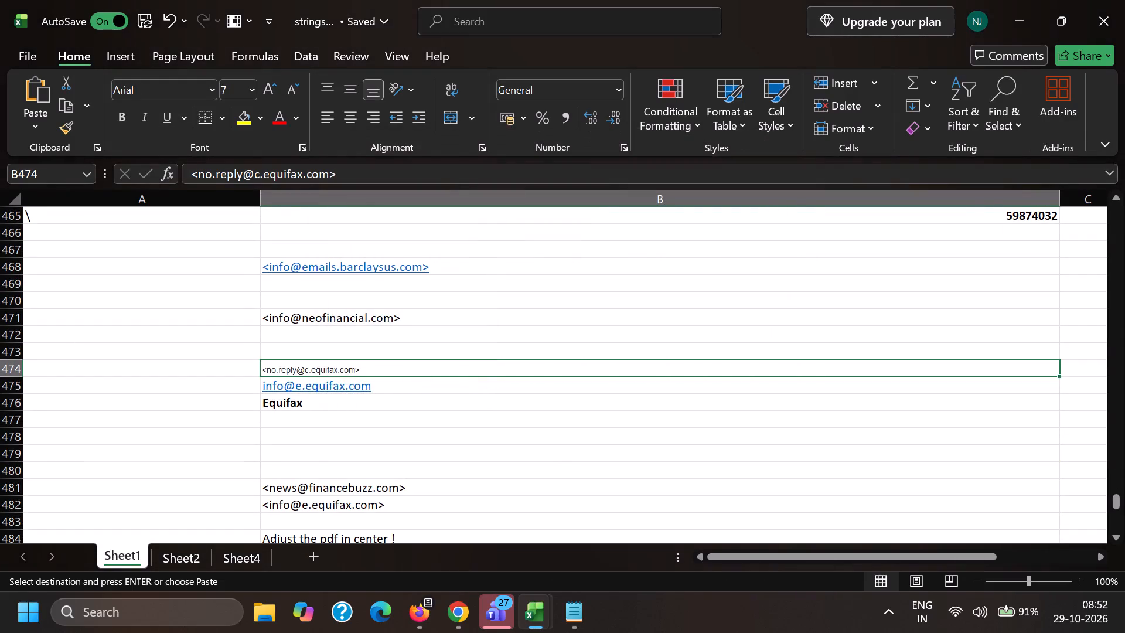
{"action": "left_click", "coordinate": [400, 389]}
{"action": "key", "text": "ctrl+c"}
In the last Content Portal tab in Firefox, search email subjects and bodies for the copied Equifax info sender address in double quotes.
{"action": "key", "text": "alt+Tab"}
{"action": "scroll", "coordinate": [302, 382], "scroll_direction": "down", "scroll_amount": 6}
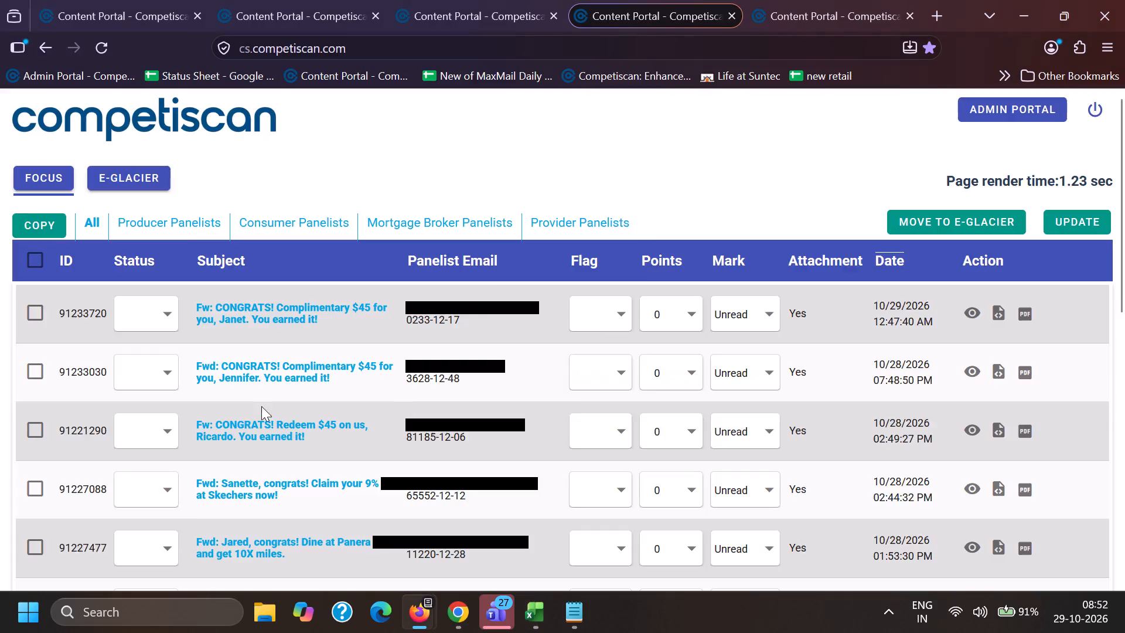
{"action": "scroll", "coordinate": [268, 400], "scroll_direction": "up", "scroll_amount": 1}
{"action": "left_click", "coordinate": [330, 294]}
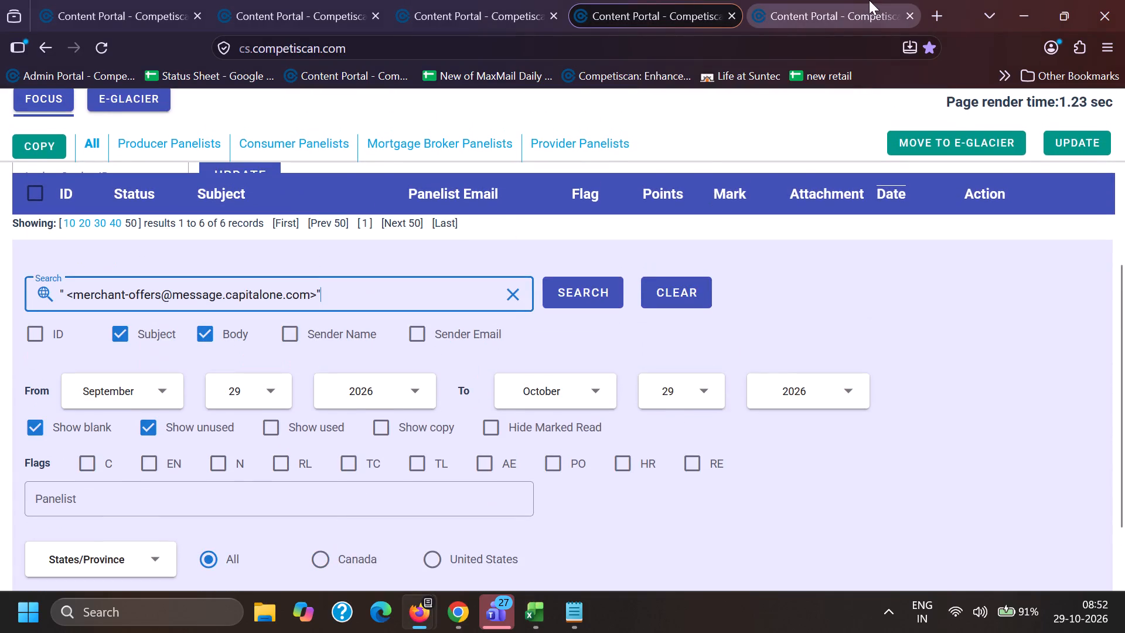
{"action": "left_click", "coordinate": [869, 0]}
{"action": "scroll", "coordinate": [270, 462], "scroll_direction": "down", "scroll_amount": 2}
{"action": "left_click_drag", "start_coordinate": [362, 512], "coordinate": [2, 470]}
{"action": "key", "text": "BackSpace"}
{"action": "key", "text": "shift+quotedbl"}
{"action": "key", "text": "ctrl+v"}
{"action": "key", "text": "ctrl+shift+apostrophe"}
{"action": "key", "text": "Return"}
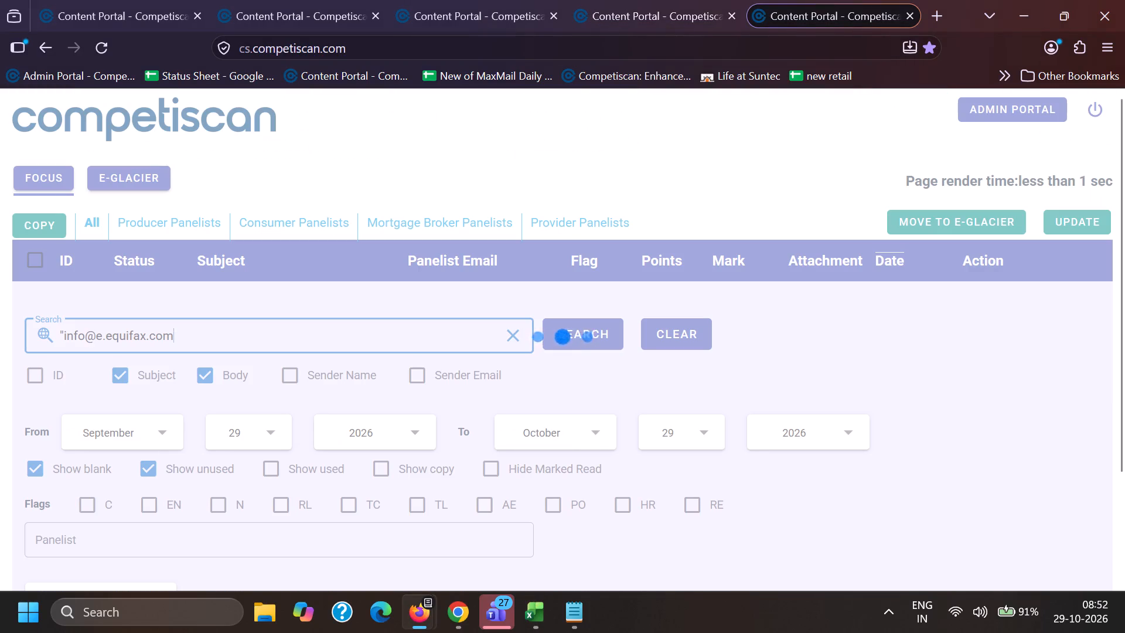
{"action": "key", "text": "shift+quotedbl"}
{"action": "key", "text": "Return"}
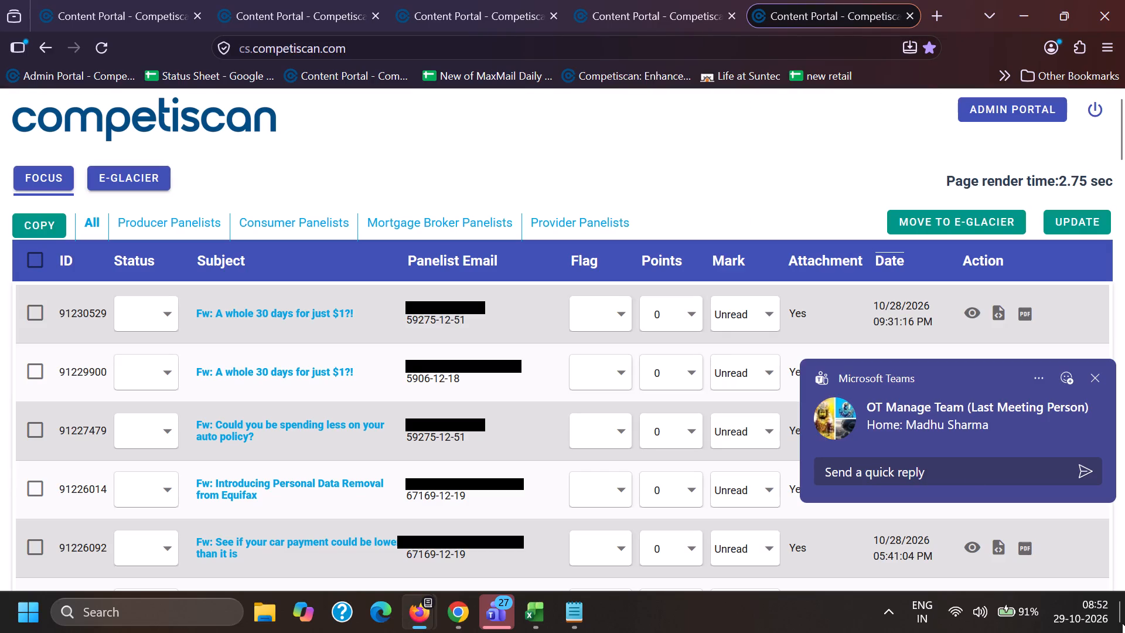
Preview record 91227103, the "Could you be spending less on your auto policy?" email, read its header and sponsored offer, and close it.
{"action": "scroll", "coordinate": [405, 388], "scroll_direction": "down", "scroll_amount": 2}
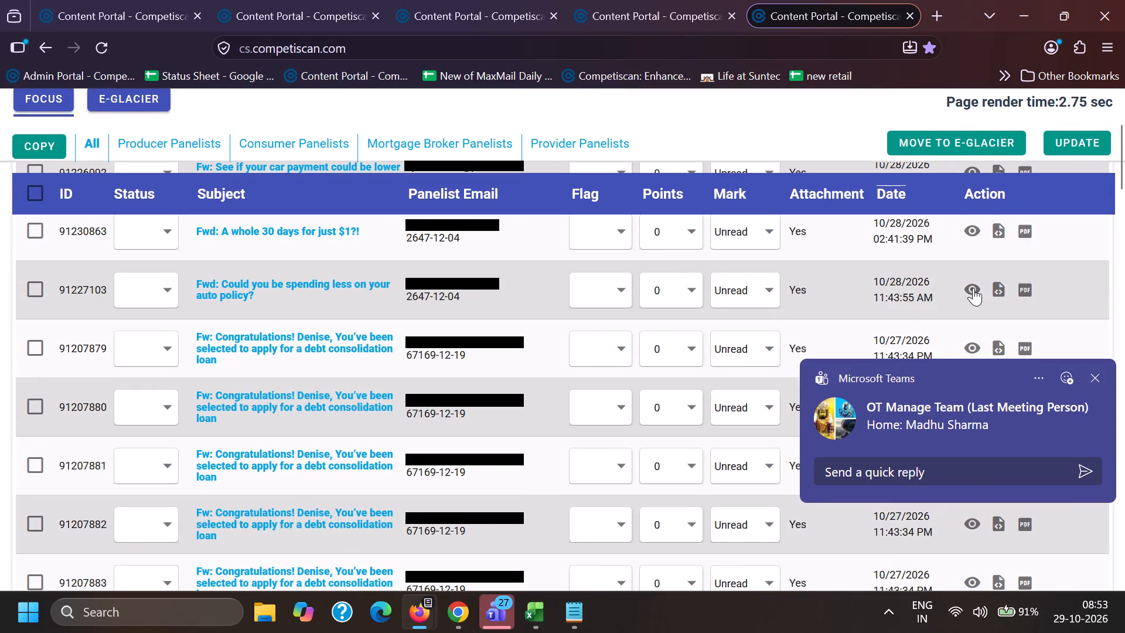
{"action": "left_click", "coordinate": [973, 287]}
{"action": "scroll", "coordinate": [547, 195], "scroll_direction": "down", "scroll_amount": 3}
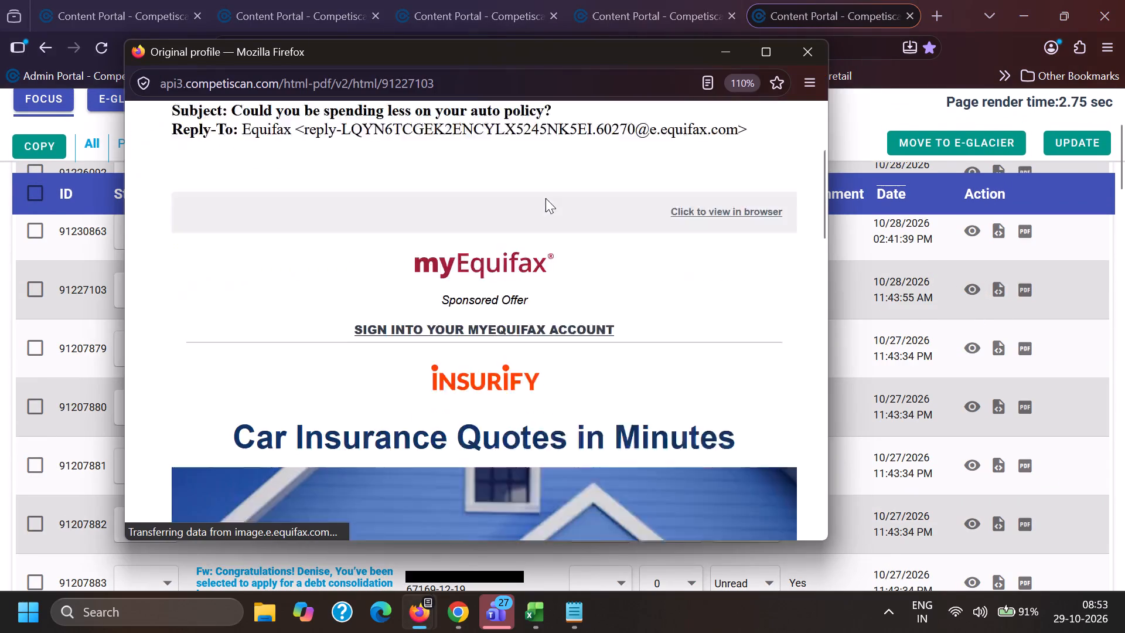
{"action": "scroll", "coordinate": [546, 198], "scroll_direction": "down", "scroll_amount": 6}
{"action": "scroll", "coordinate": [544, 234], "scroll_direction": "up", "scroll_amount": 9}
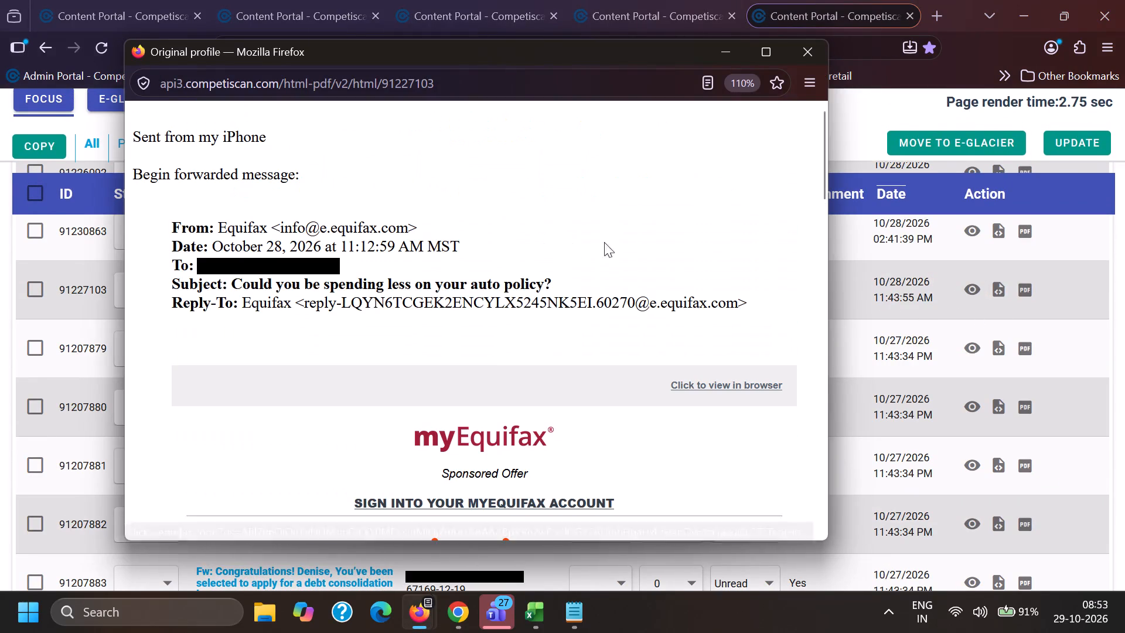
{"action": "scroll", "coordinate": [664, 201], "scroll_direction": "down", "scroll_amount": 2}
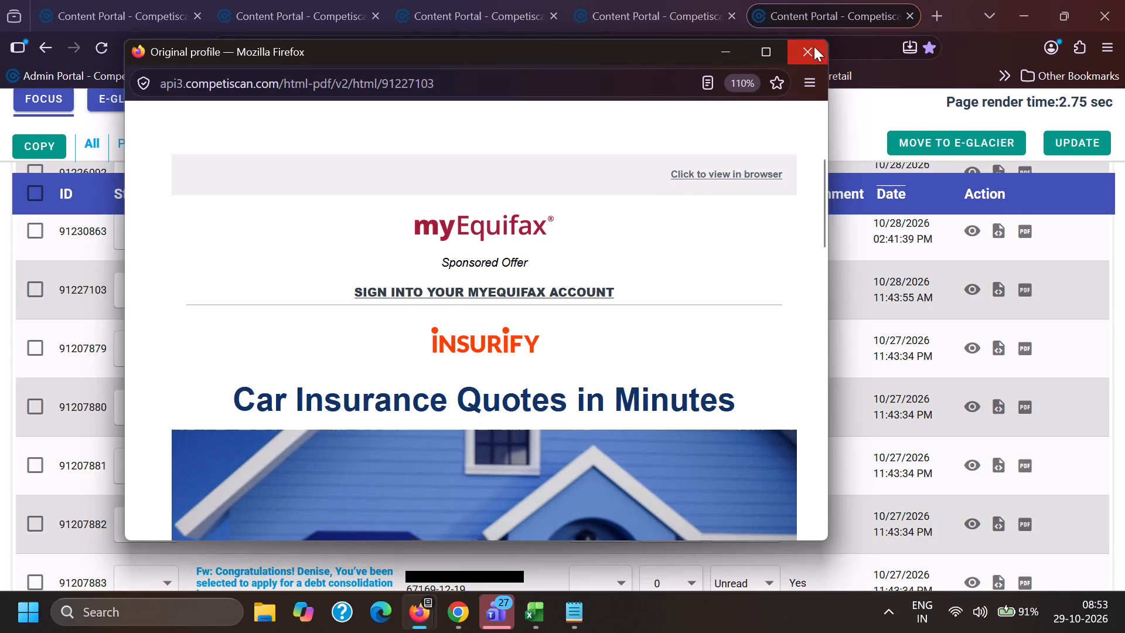
{"action": "left_click", "coordinate": [814, 45]}
Preview record 91226092, the "See if your car payment could be lower than it is" email, read its content, and return to the results.
{"action": "scroll", "coordinate": [922, 414], "scroll_direction": "up", "scroll_amount": 1}
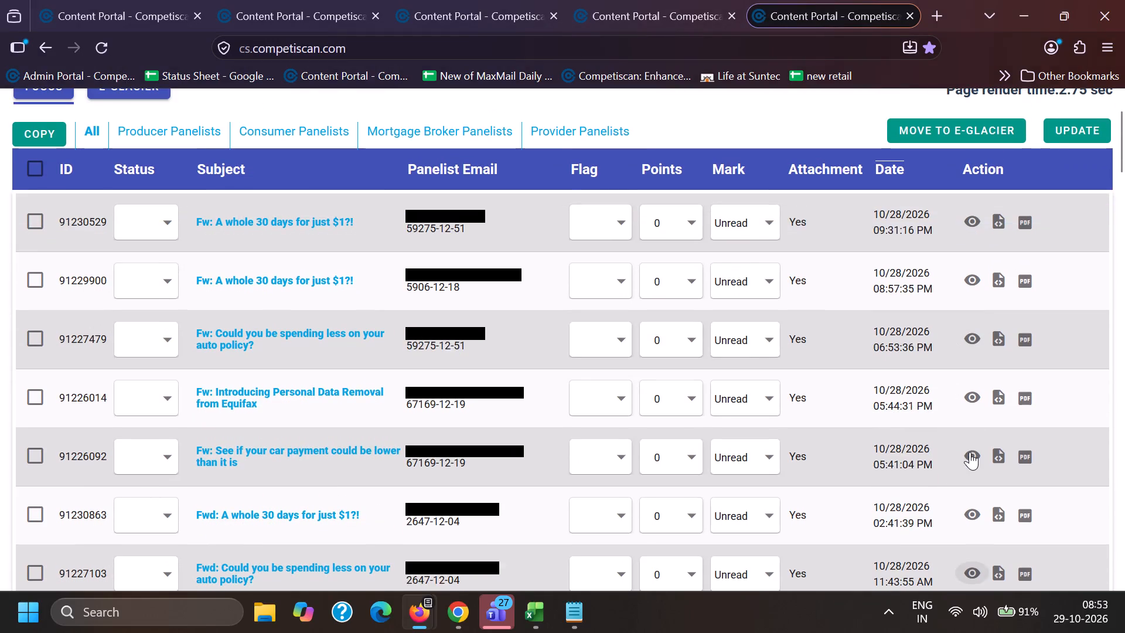
{"action": "left_click", "coordinate": [969, 450]}
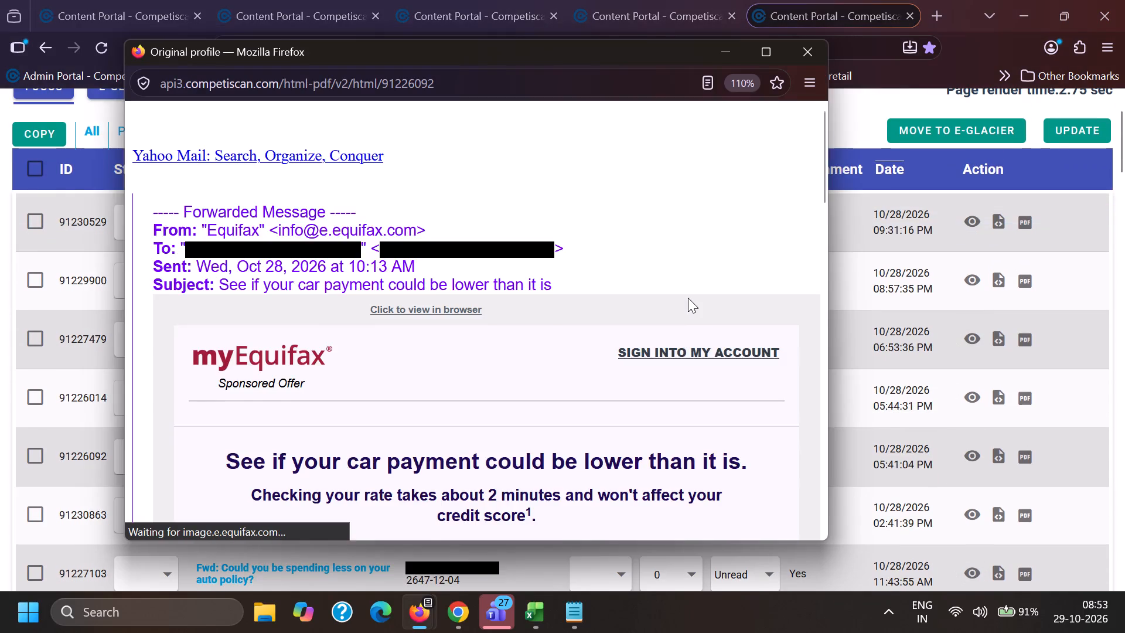
{"action": "scroll", "coordinate": [687, 297], "scroll_direction": "down", "scroll_amount": 3}
{"action": "scroll", "coordinate": [686, 301], "scroll_direction": "up", "scroll_amount": 2}
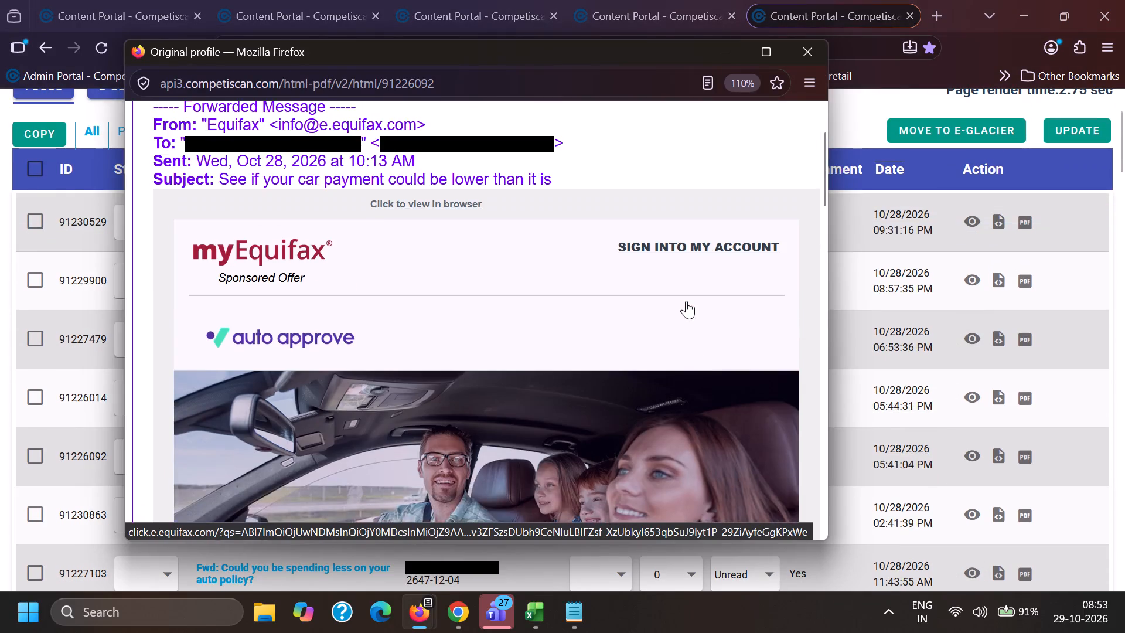
{"action": "scroll", "coordinate": [686, 301], "scroll_direction": "down", "scroll_amount": 8}
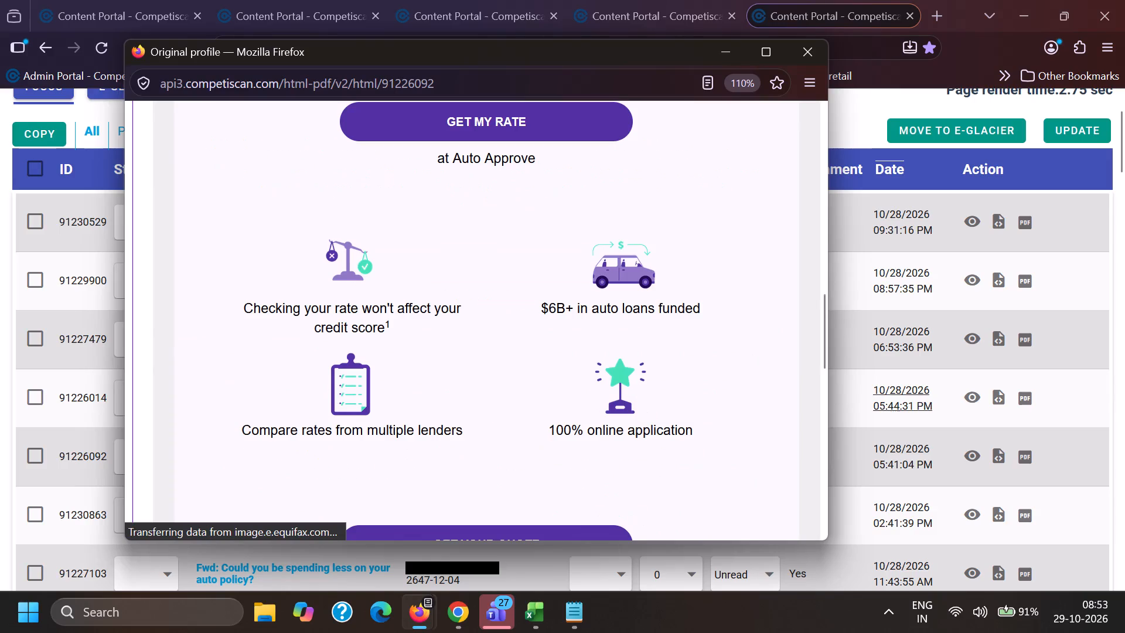
{"action": "left_click", "coordinate": [896, 423]}
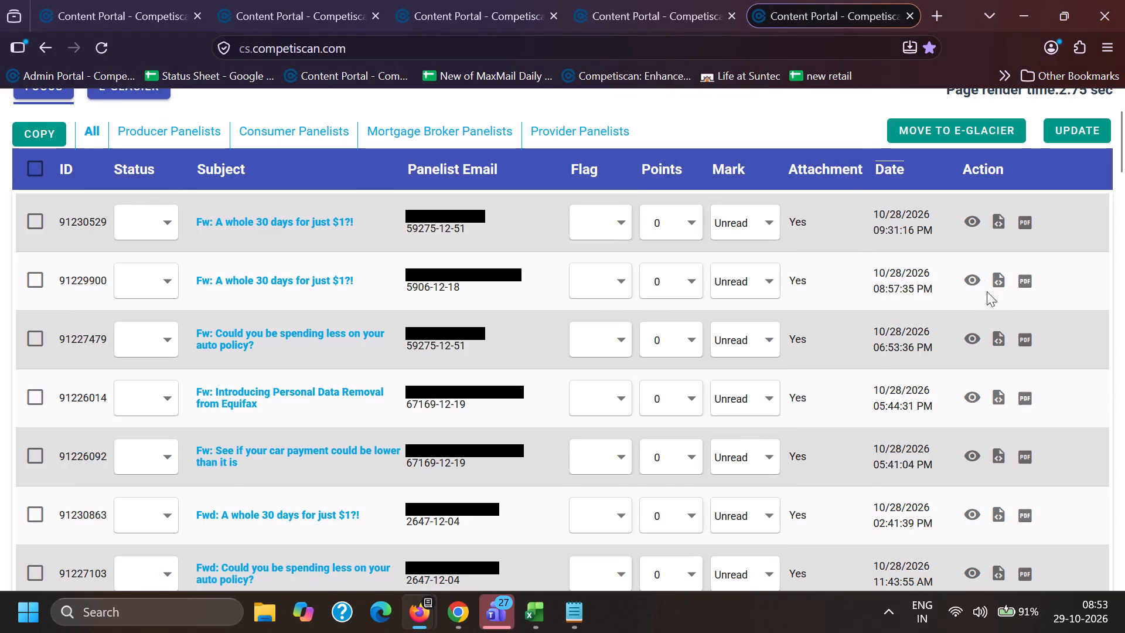
Preview the Equifax "A whole 30 days for just $1?!" emails in records 91229900 and 91230529 for comparison.
{"action": "left_click", "coordinate": [981, 276]}
{"action": "scroll", "coordinate": [637, 238], "scroll_direction": "down", "scroll_amount": 7}
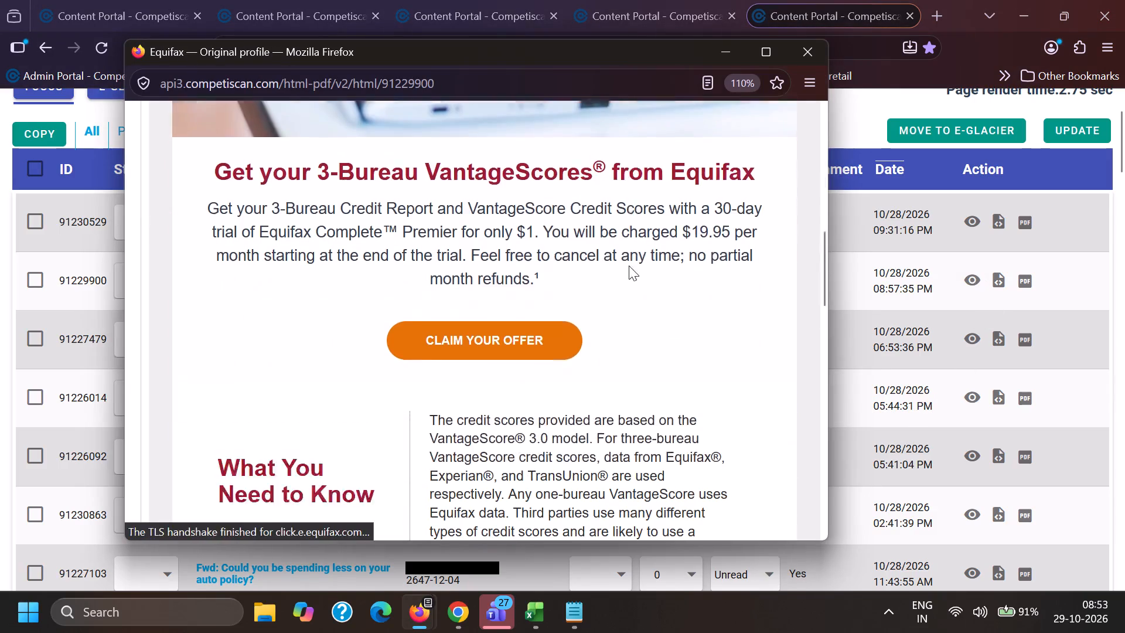
{"action": "left_click", "coordinate": [971, 225]}
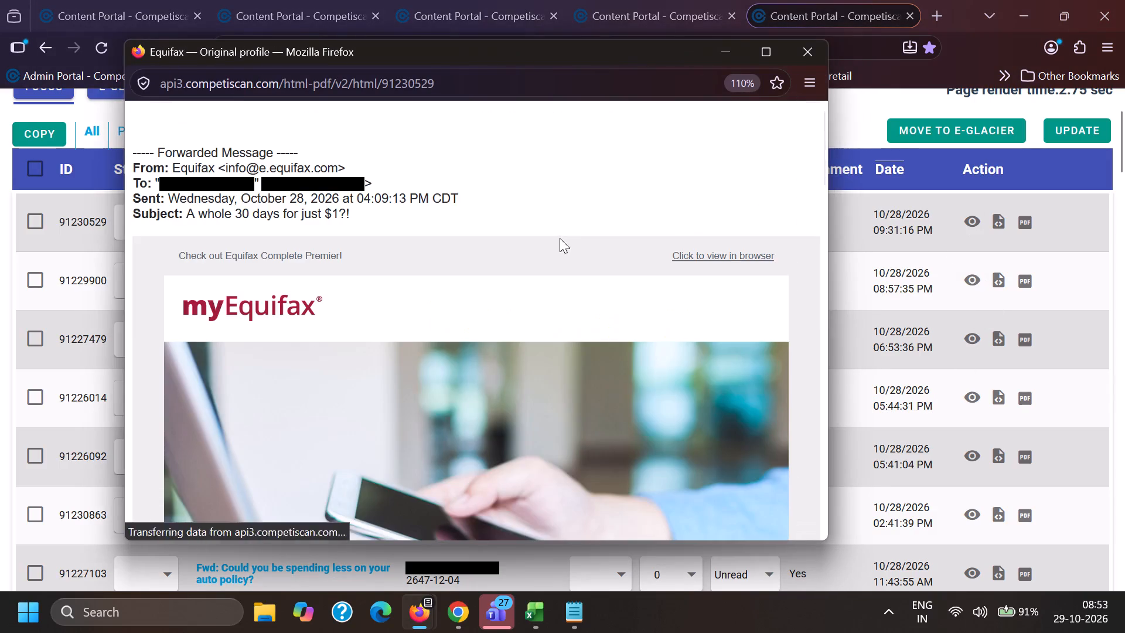
{"action": "scroll", "coordinate": [553, 251], "scroll_direction": "down", "scroll_amount": 10}
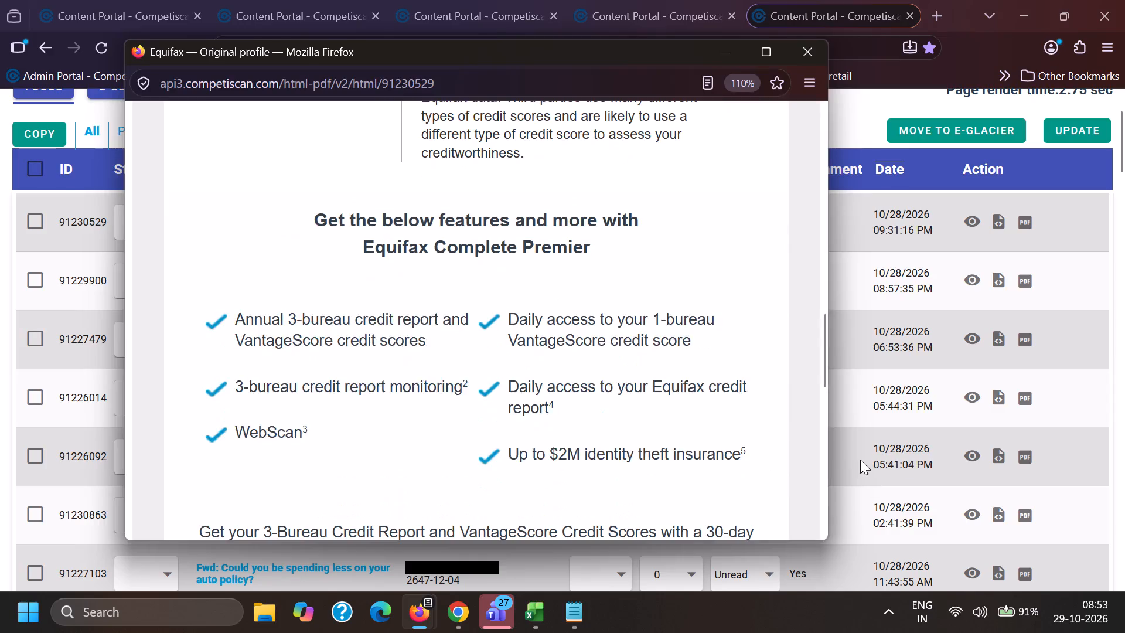
{"action": "left_click", "coordinate": [860, 460]}
Find the Equifax "You're Invited" email in record 91205083 and preview its content.
{"action": "scroll", "coordinate": [562, 424], "scroll_direction": "down", "scroll_amount": 1}
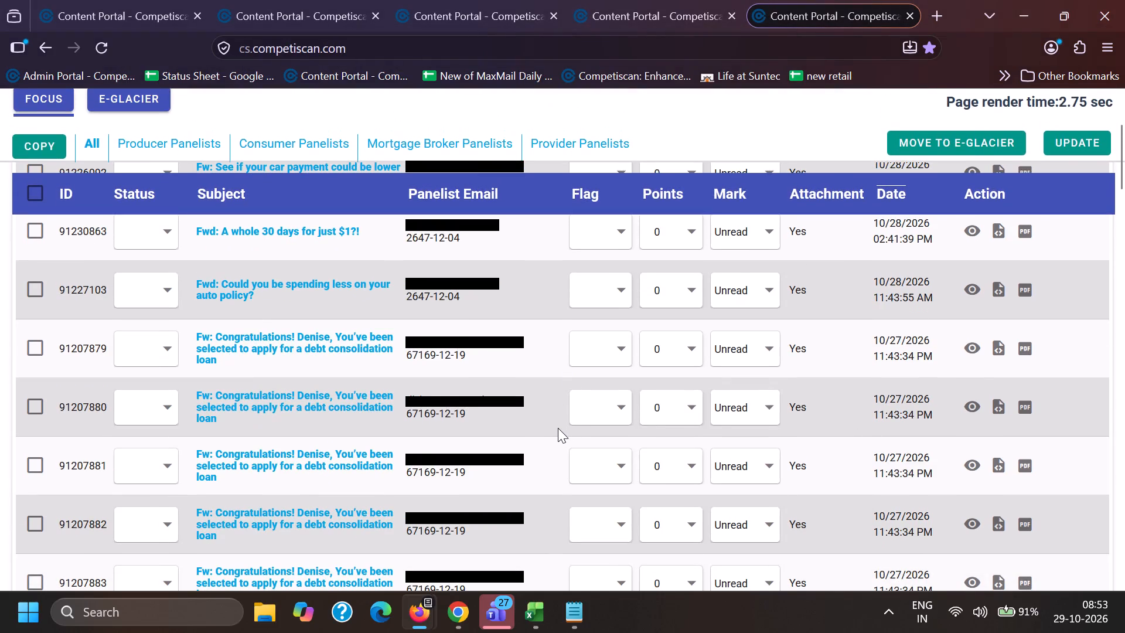
{"action": "scroll", "coordinate": [558, 428], "scroll_direction": "down", "scroll_amount": 4}
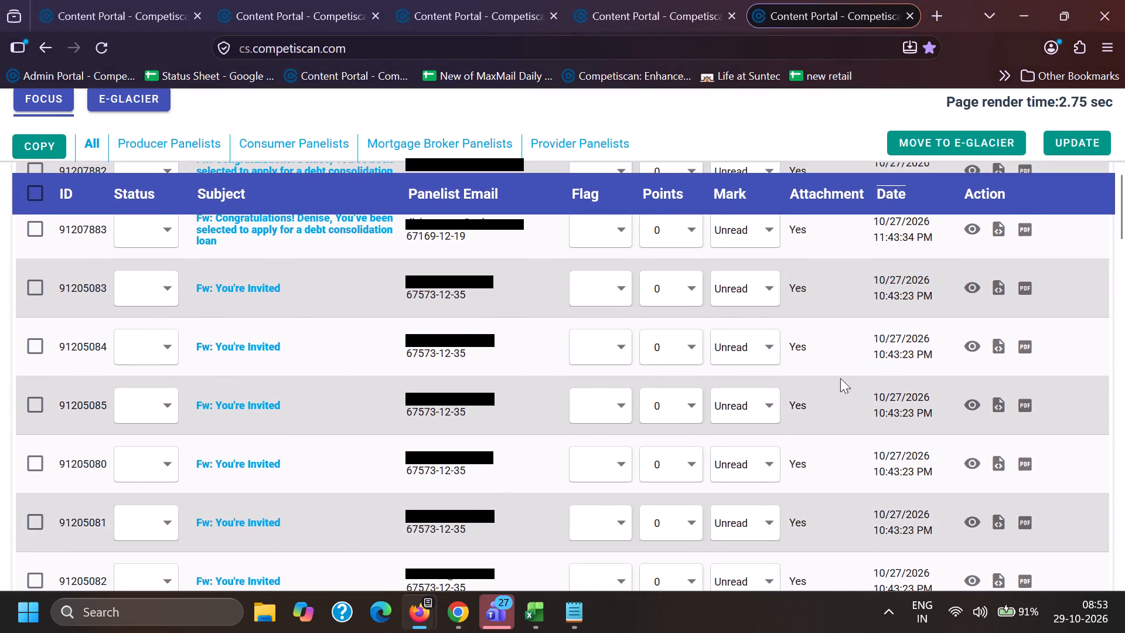
{"action": "left_click", "coordinate": [963, 280]}
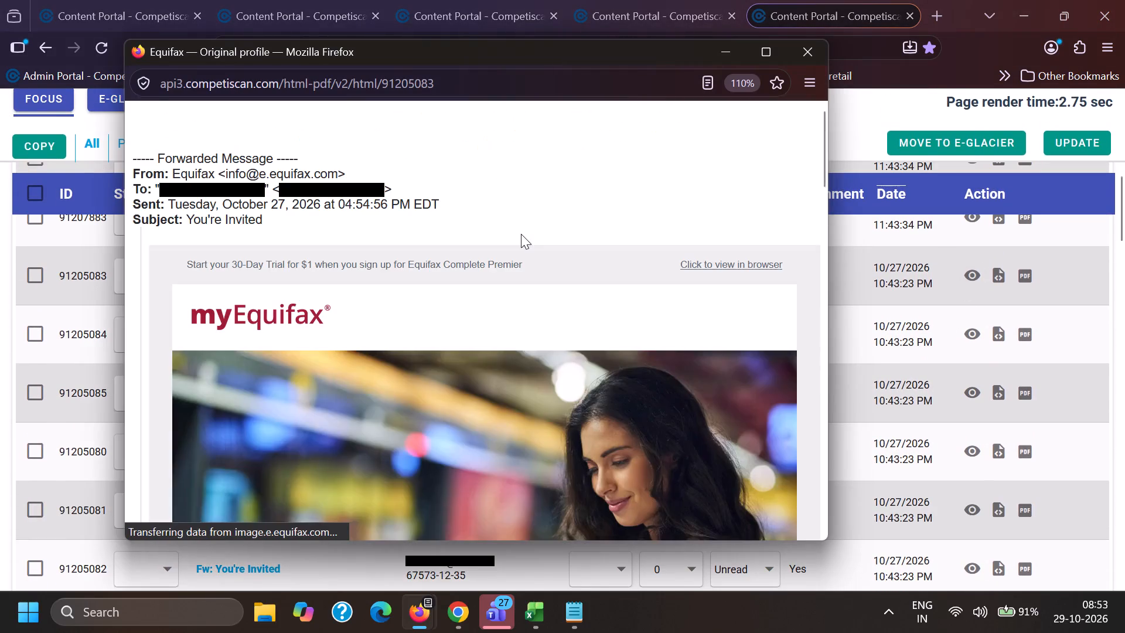
{"action": "scroll", "coordinate": [520, 235], "scroll_direction": "down", "scroll_amount": 10}
{"action": "left_click", "coordinate": [851, 395]}
Copy the subject "You're Invited" from record 91202856 and search email subjects for it, in quotes, in Chrome's second Content Portal tab.
{"action": "scroll", "coordinate": [575, 406], "scroll_direction": "down", "scroll_amount": 6}
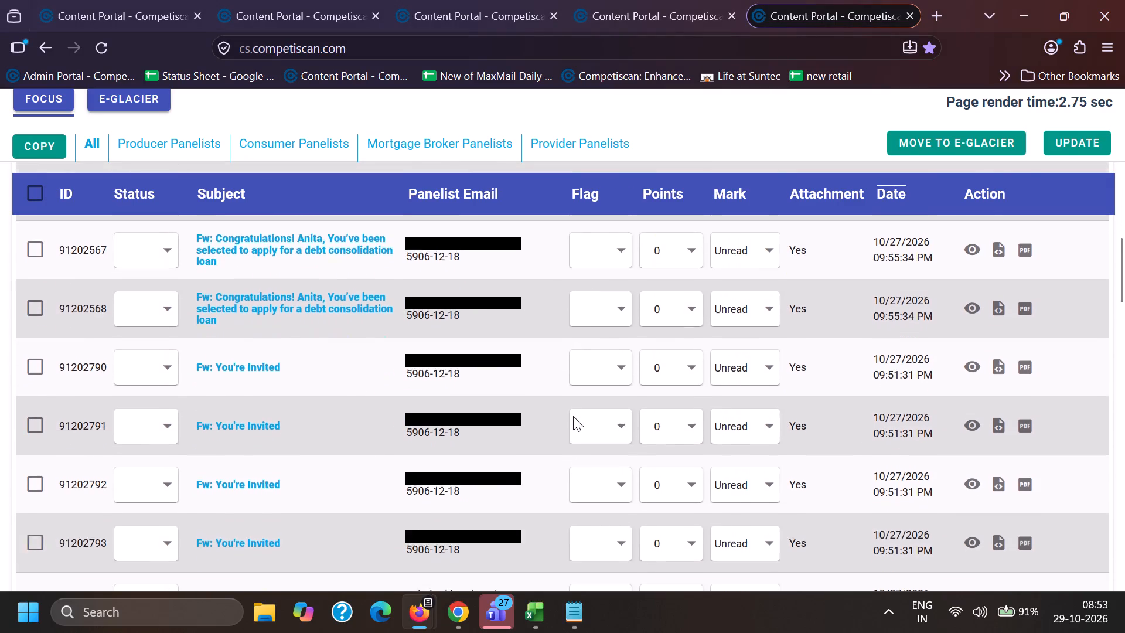
{"action": "scroll", "coordinate": [275, 406], "scroll_direction": "down", "scroll_amount": 2}
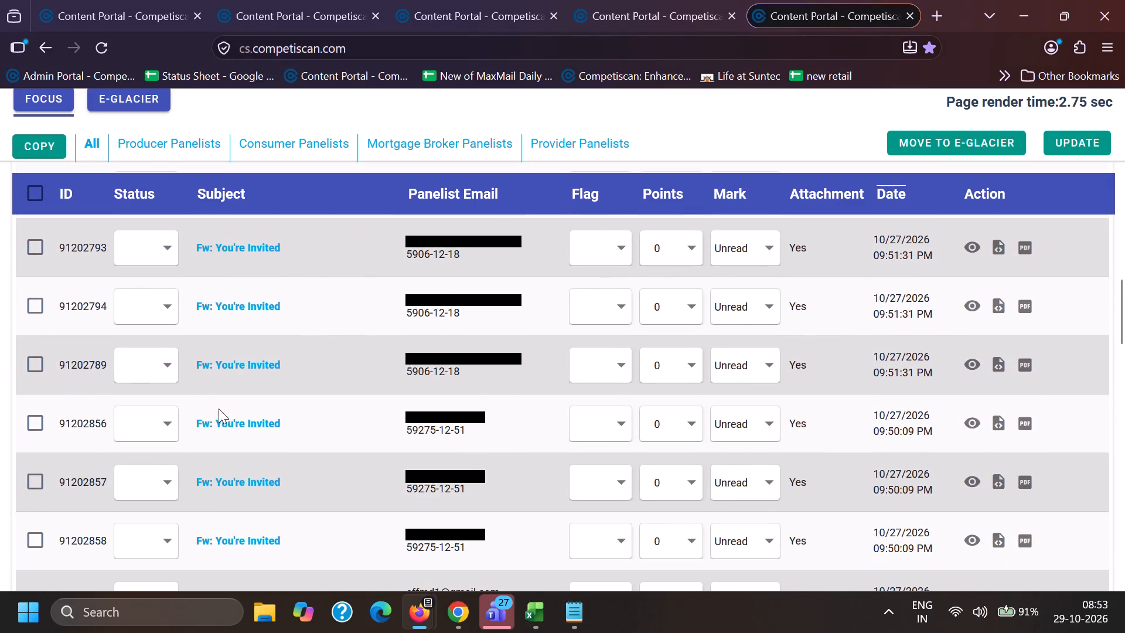
{"action": "left_click_drag", "start_coordinate": [219, 407], "coordinate": [306, 431]}
{"action": "left_click_drag", "start_coordinate": [215, 405], "coordinate": [332, 444]}
{"action": "key", "text": "ctrl+c"}
{"action": "left_click", "coordinate": [456, 602]}
{"action": "left_click", "coordinate": [364, 519]}
{"action": "scroll", "coordinate": [276, 301], "scroll_direction": "down", "scroll_amount": 11}
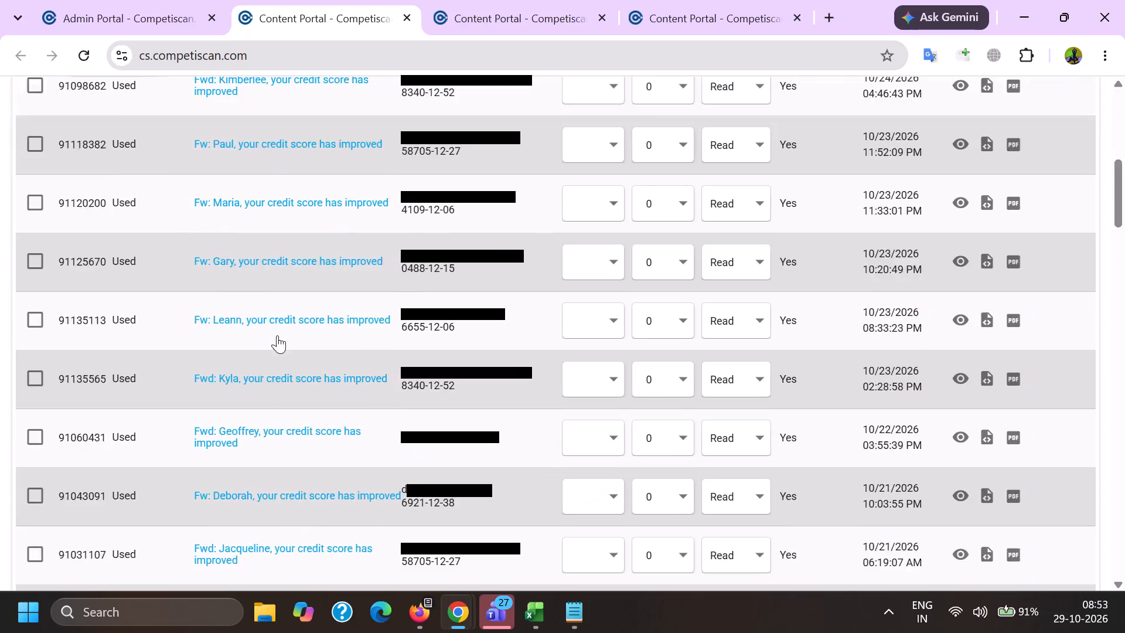
{"action": "scroll", "coordinate": [277, 335], "scroll_direction": "down", "scroll_amount": 18}
{"action": "scroll", "coordinate": [314, 438], "scroll_direction": "down", "scroll_amount": 2}
{"action": "left_click_drag", "start_coordinate": [379, 422], "coordinate": [0, 307]}
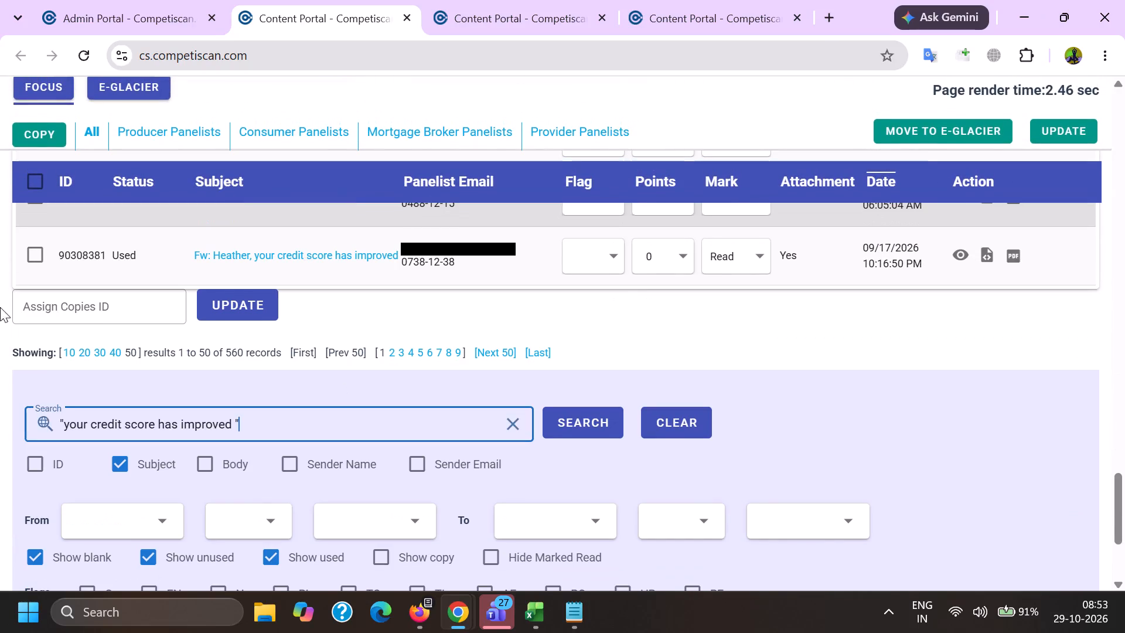
{"action": "left_click_drag", "start_coordinate": [0, 307], "coordinate": [0, 312]}
{"action": "key", "text": "BackSpace"}
{"action": "key", "text": "shift+quotedbl"}
{"action": "key", "text": "ctrl+v"}
{"action": "key", "text": "shift+quotedbl"}
{"action": "key", "text": "Return"}
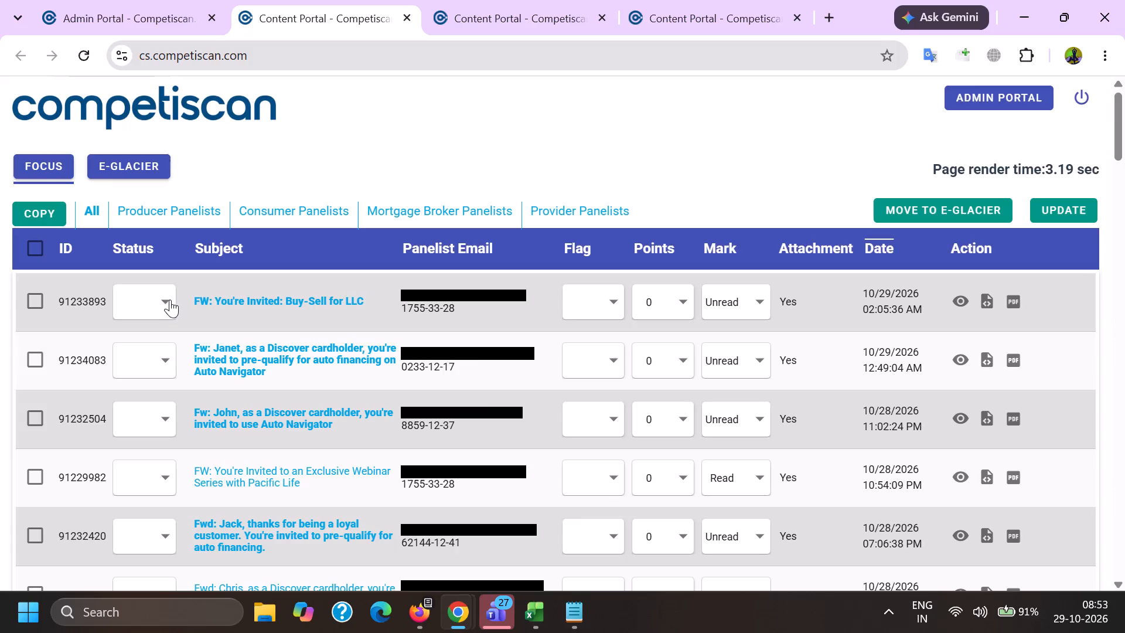
Examine the "You're Invited" search results for used records matching the Equifax email.
{"action": "scroll", "coordinate": [170, 300], "scroll_direction": "down", "scroll_amount": 4}
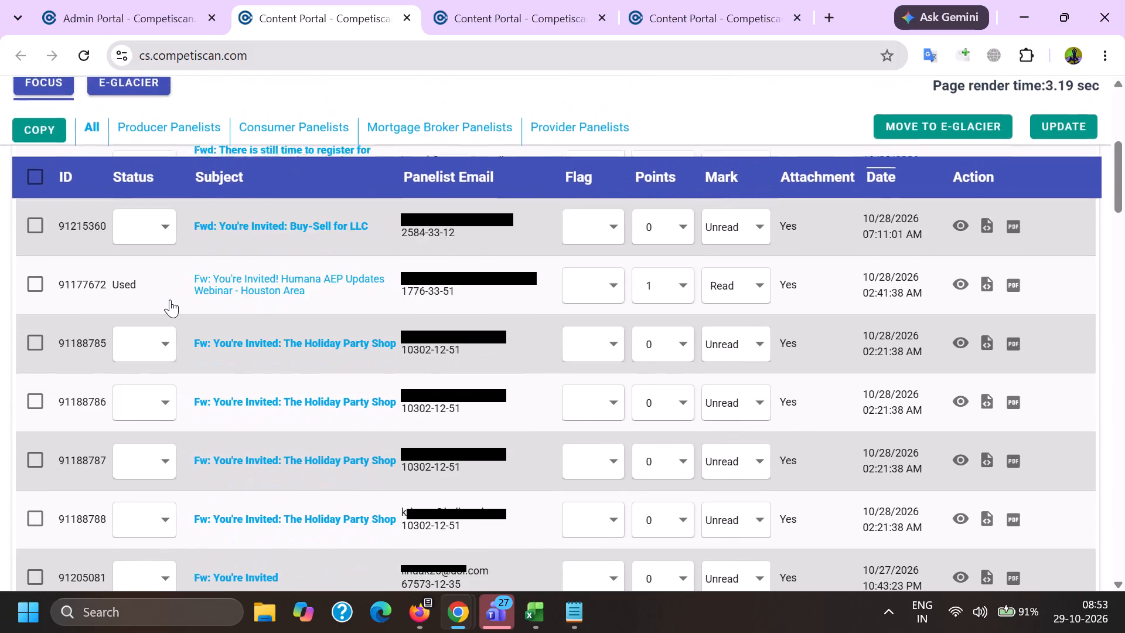
{"action": "scroll", "coordinate": [170, 300], "scroll_direction": "down", "scroll_amount": 3}
{"action": "scroll", "coordinate": [217, 331], "scroll_direction": "up", "scroll_amount": 1}
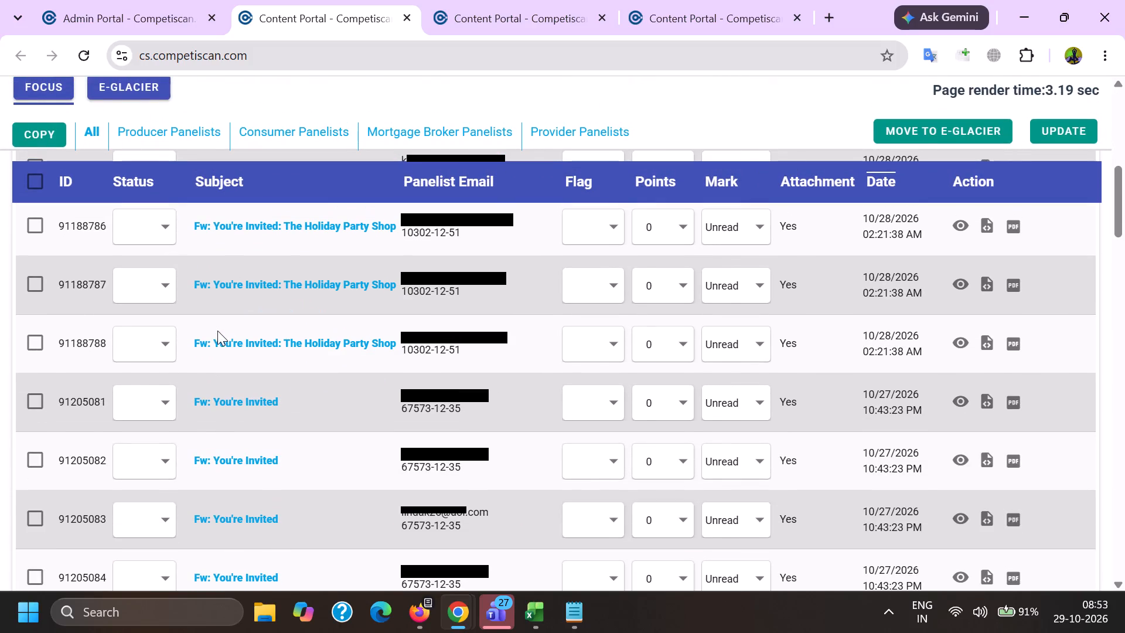
{"action": "scroll", "coordinate": [655, 368], "scroll_direction": "down", "scroll_amount": 6}
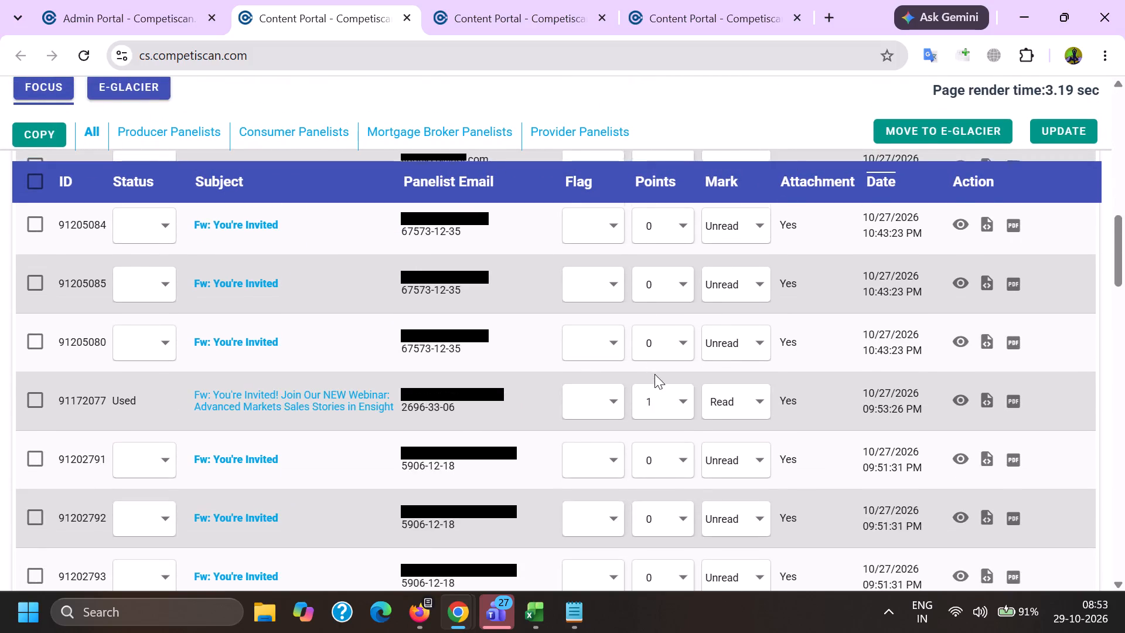
{"action": "scroll", "coordinate": [654, 374], "scroll_direction": "down", "scroll_amount": 6}
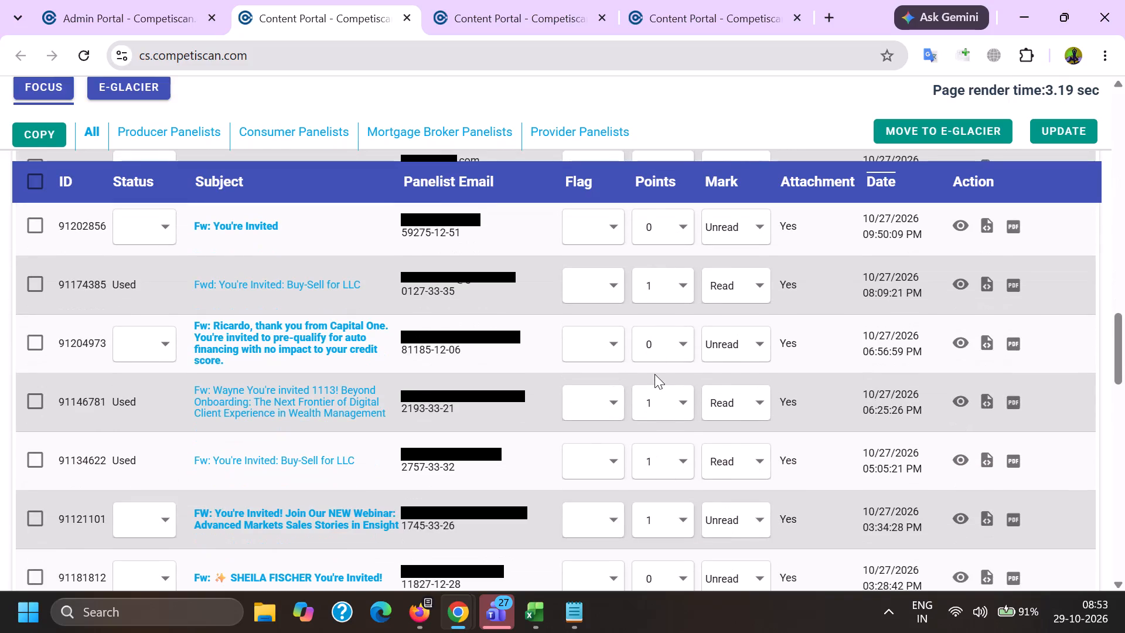
{"action": "scroll", "coordinate": [654, 374], "scroll_direction": "down", "scroll_amount": 7}
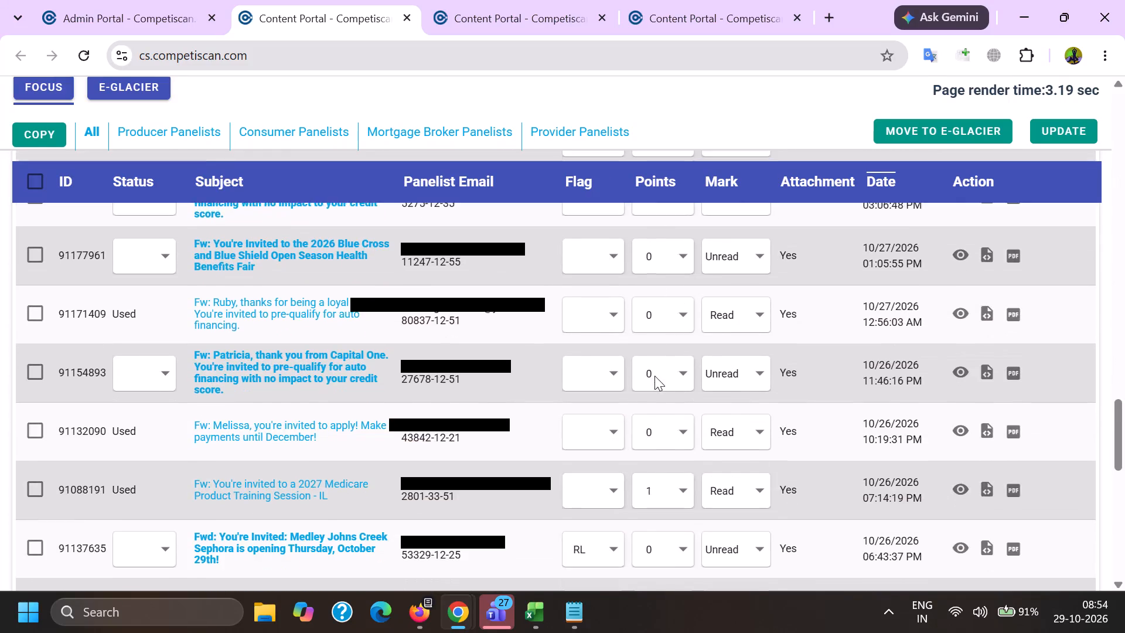
{"action": "scroll", "coordinate": [654, 376], "scroll_direction": "down", "scroll_amount": 5}
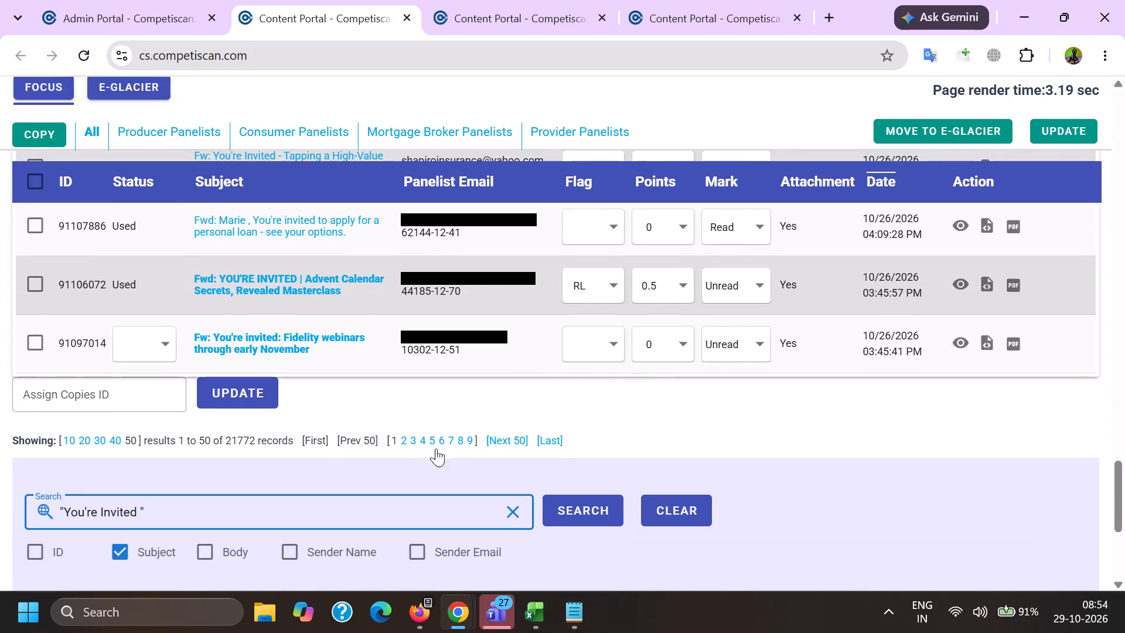
Examine page 2 of the "You're Invited" search results for used records matching the Equifax email.
{"action": "left_click", "coordinate": [403, 443]}
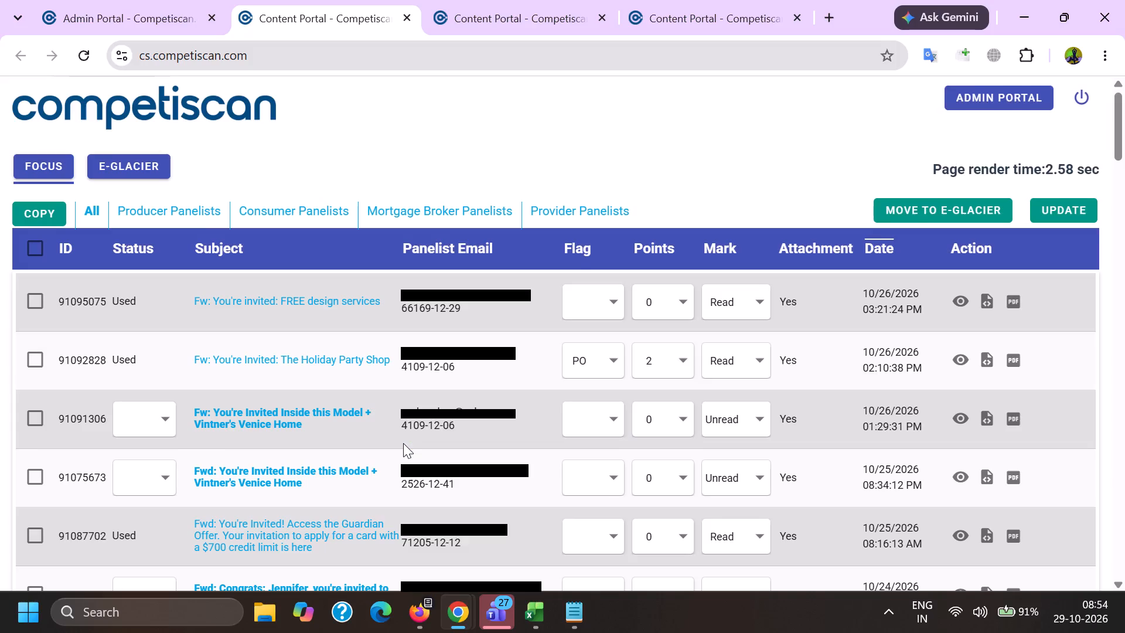
{"action": "scroll", "coordinate": [403, 443], "scroll_direction": "down", "scroll_amount": 4}
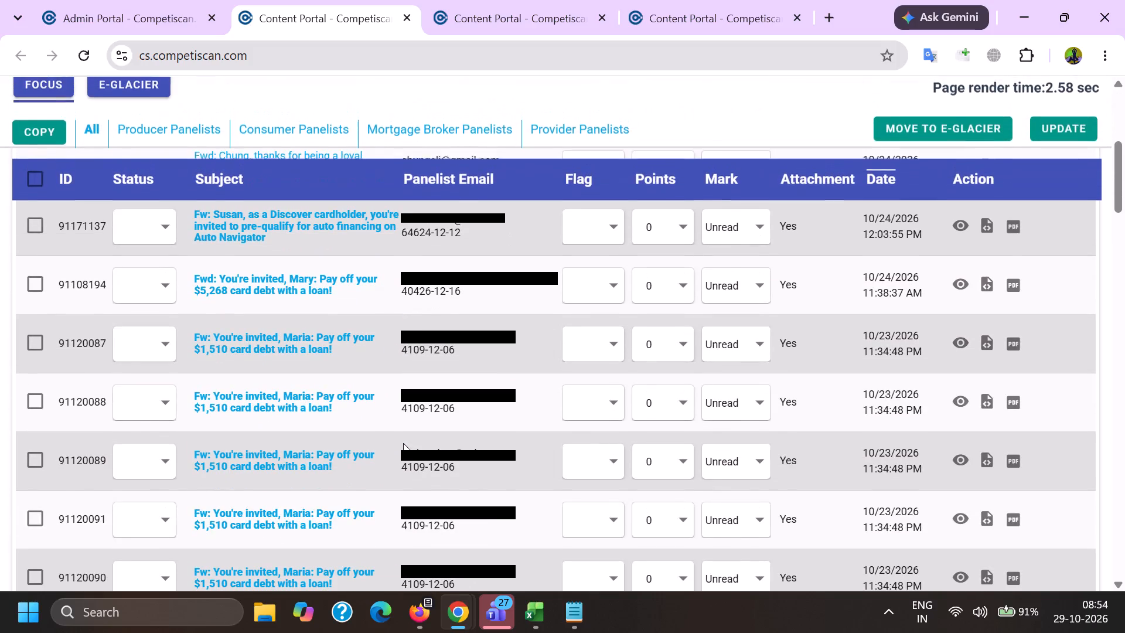
{"action": "scroll", "coordinate": [403, 443], "scroll_direction": "down", "scroll_amount": 4}
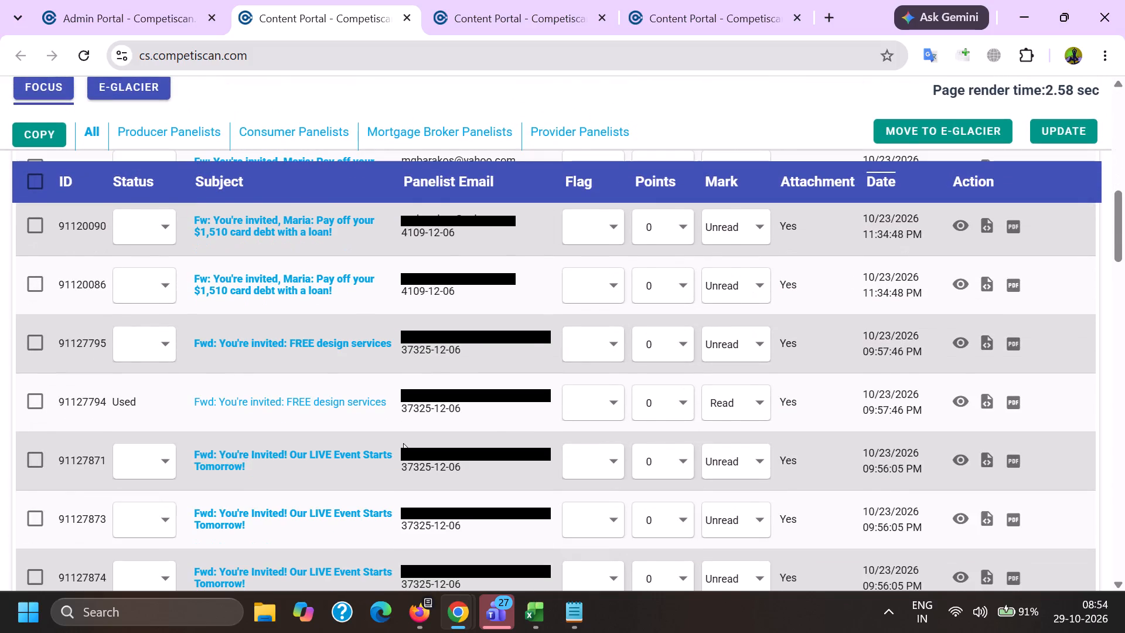
{"action": "scroll", "coordinate": [403, 443], "scroll_direction": "down", "scroll_amount": 8}
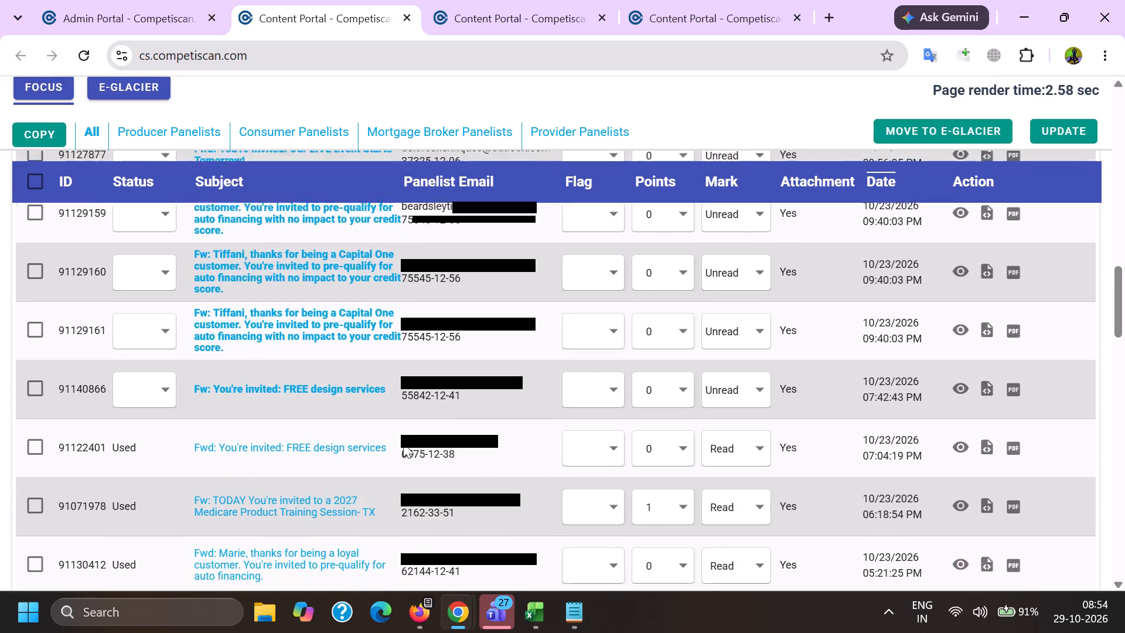
{"action": "scroll", "coordinate": [403, 443], "scroll_direction": "down", "scroll_amount": 6}
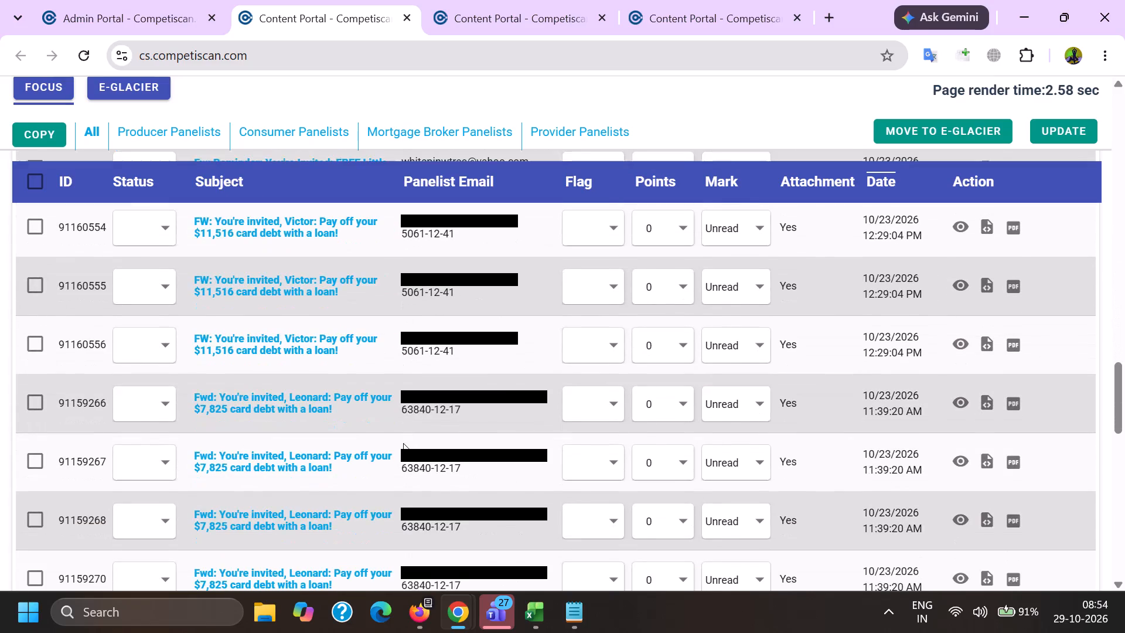
{"action": "scroll", "coordinate": [403, 443], "scroll_direction": "down", "scroll_amount": 5}
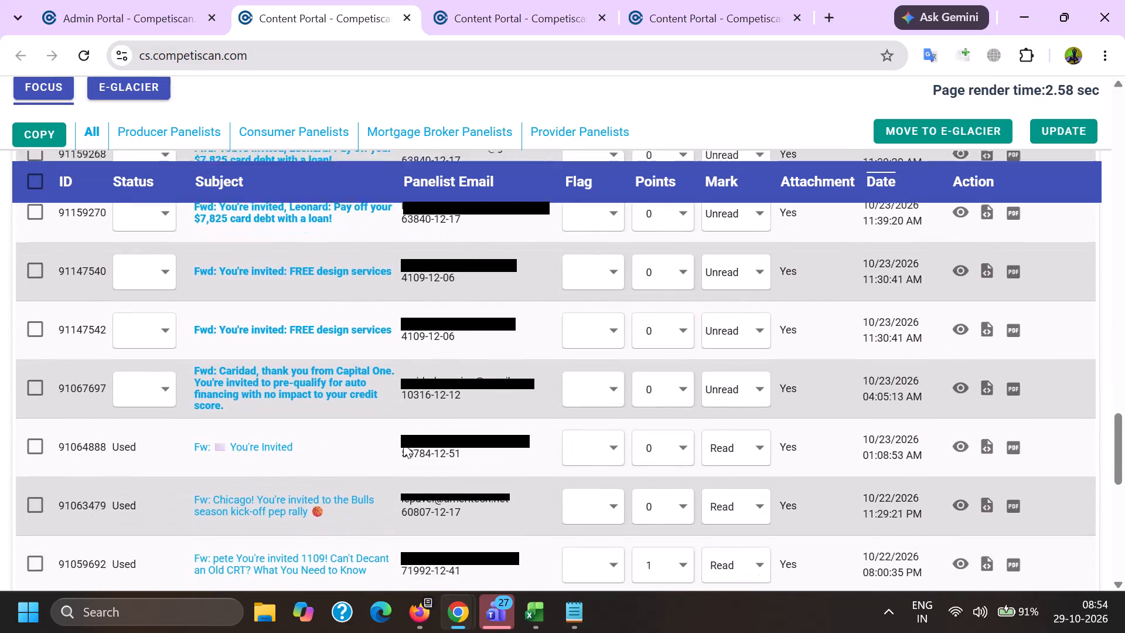
{"action": "scroll", "coordinate": [403, 443], "scroll_direction": "down", "scroll_amount": 3}
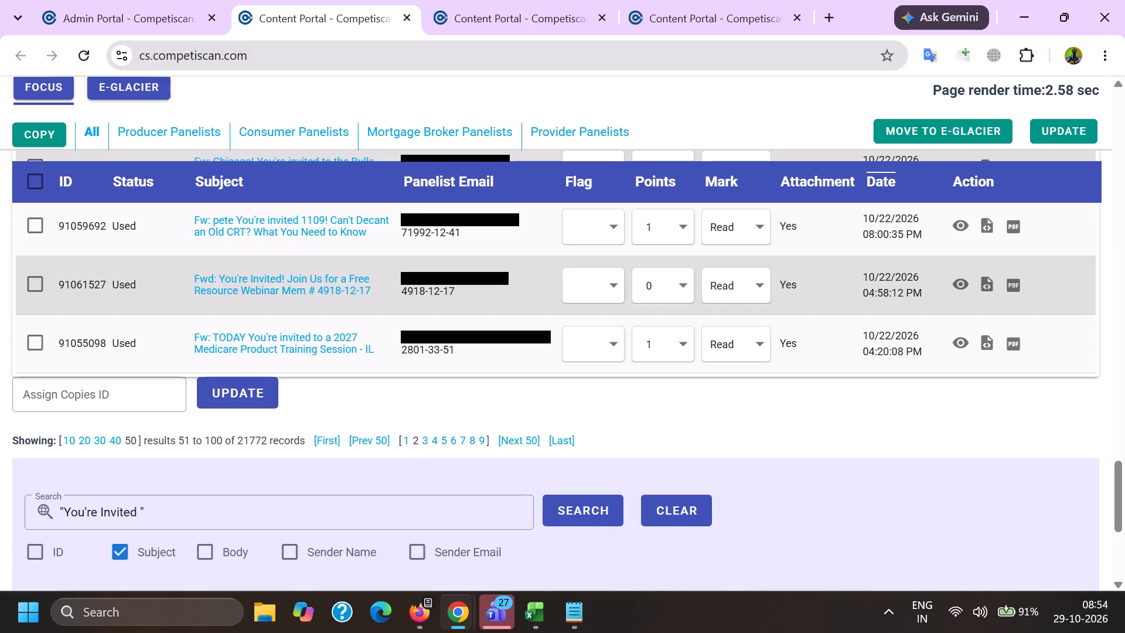
Find the used "You're Invited" record 90970423 on results page 3 and preview its Equifax content.
{"action": "left_click", "coordinate": [424, 444]}
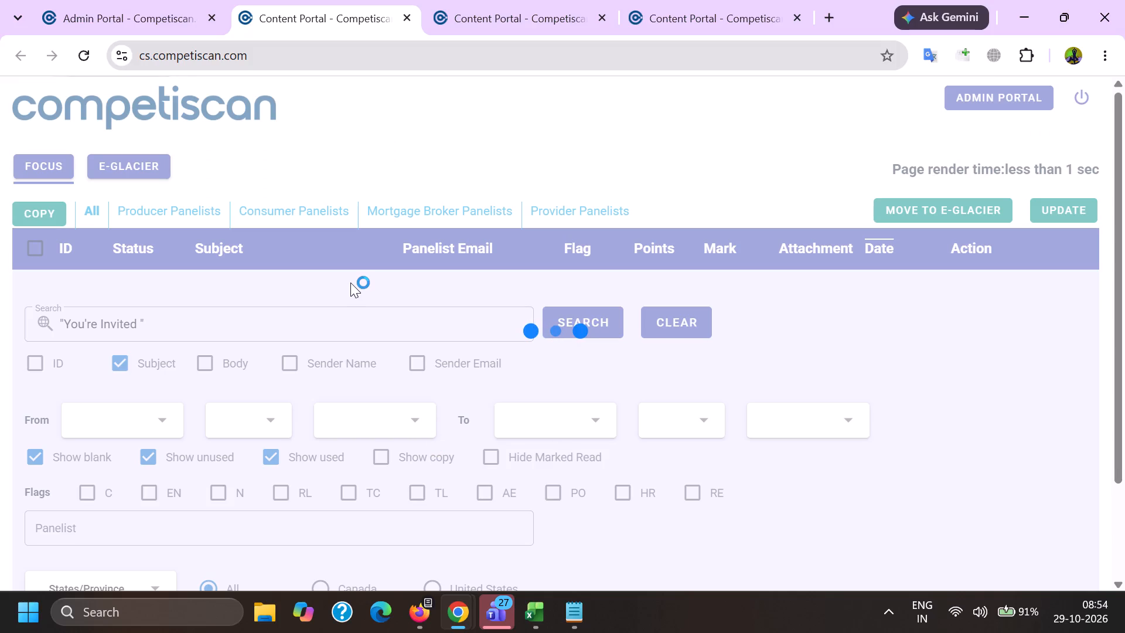
{"action": "scroll", "coordinate": [350, 284], "scroll_direction": "down", "scroll_amount": 2}
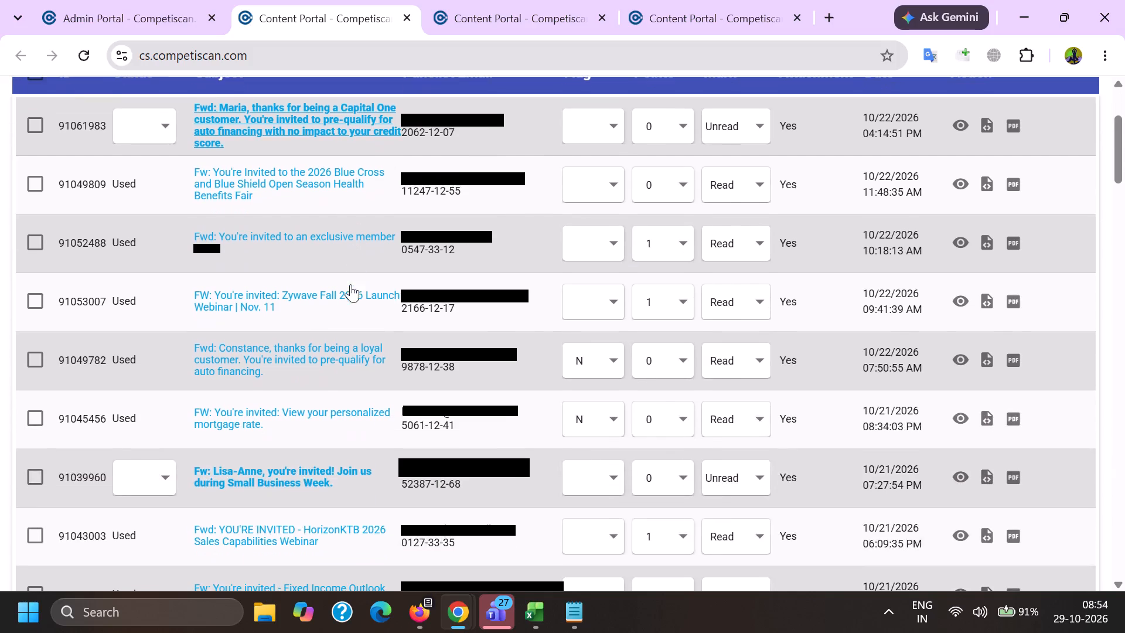
{"action": "scroll", "coordinate": [350, 293], "scroll_direction": "down", "scroll_amount": 11}
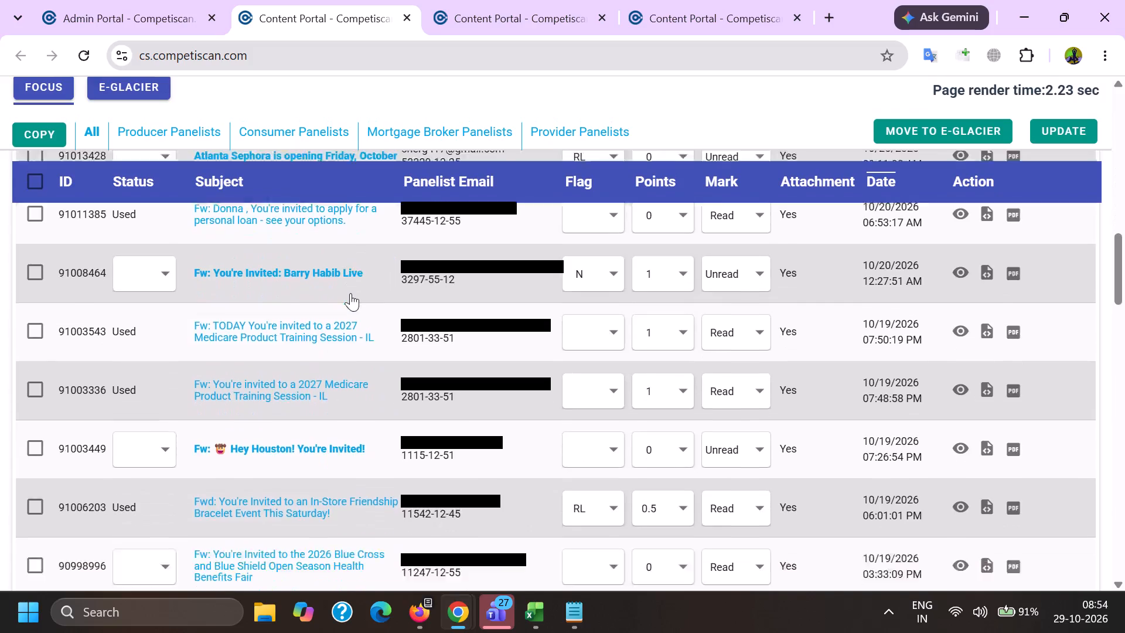
{"action": "scroll", "coordinate": [350, 293], "scroll_direction": "down", "scroll_amount": 5}
{"action": "scroll", "coordinate": [350, 293], "scroll_direction": "up", "scroll_amount": 1}
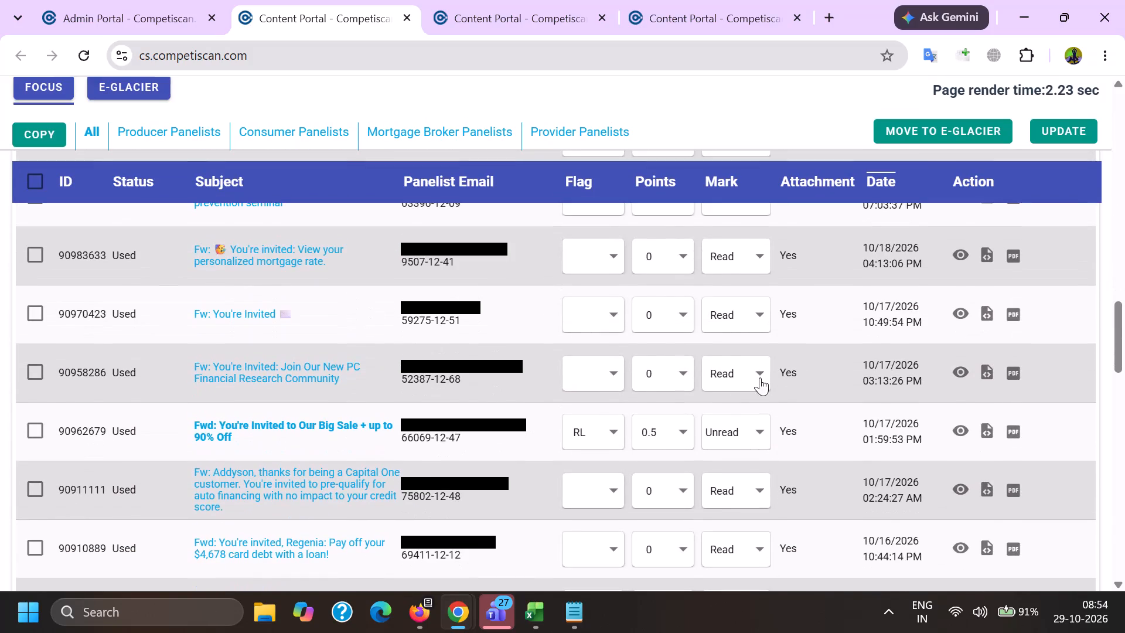
{"action": "left_click", "coordinate": [957, 311]}
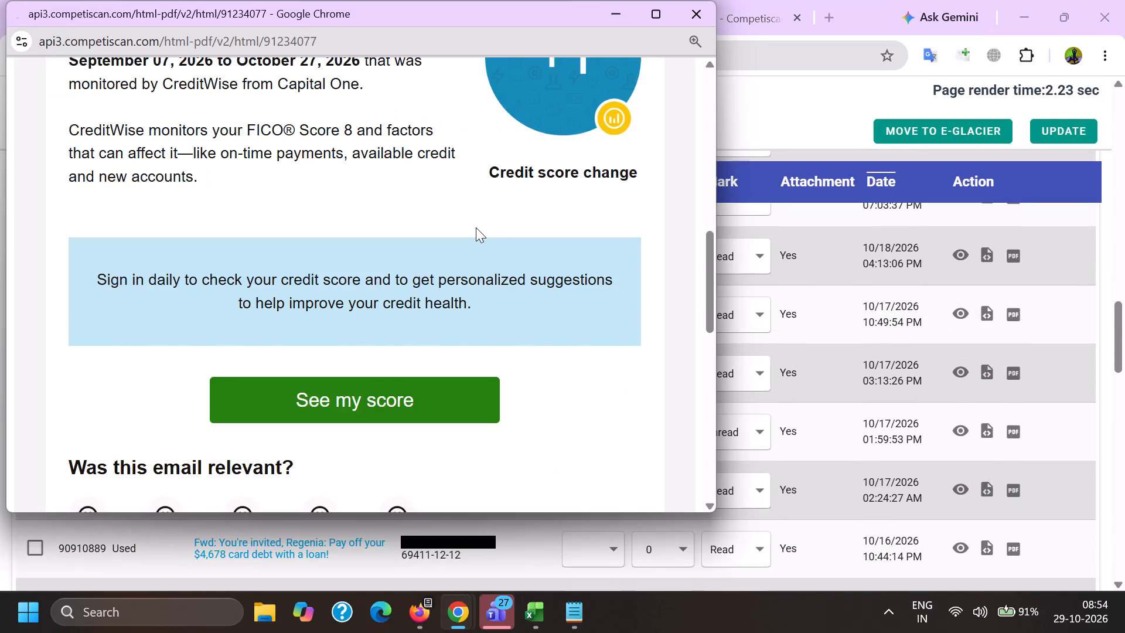
{"action": "scroll", "coordinate": [476, 229], "scroll_direction": "down", "scroll_amount": 1}
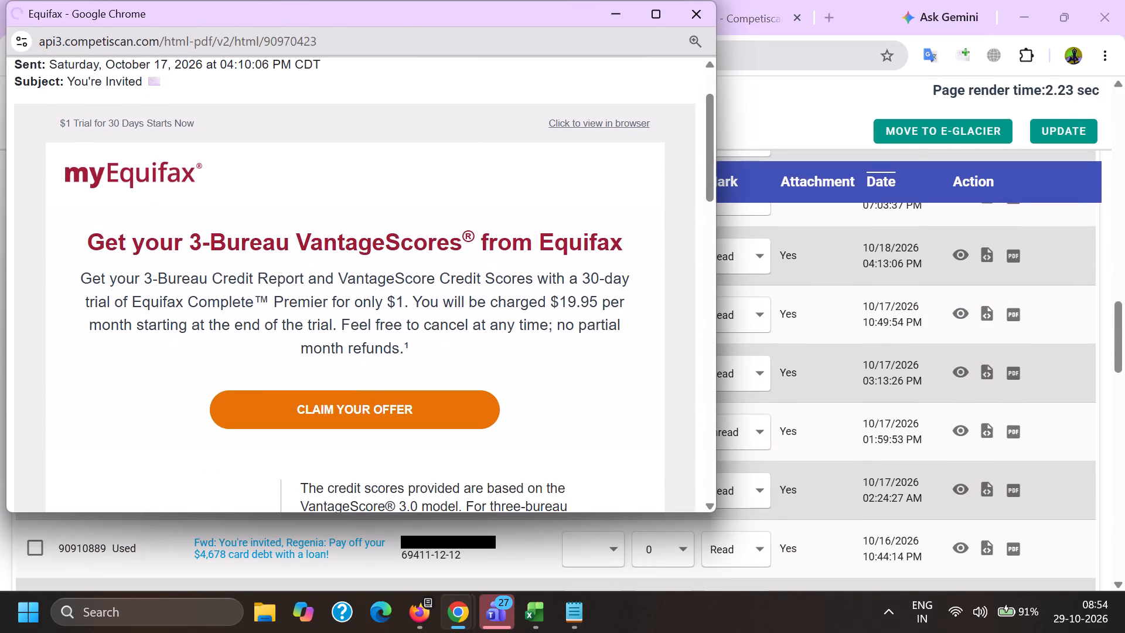
{"action": "scroll", "coordinate": [476, 238], "scroll_direction": "down", "scroll_amount": 5}
{"action": "left_click", "coordinate": [822, 417]}
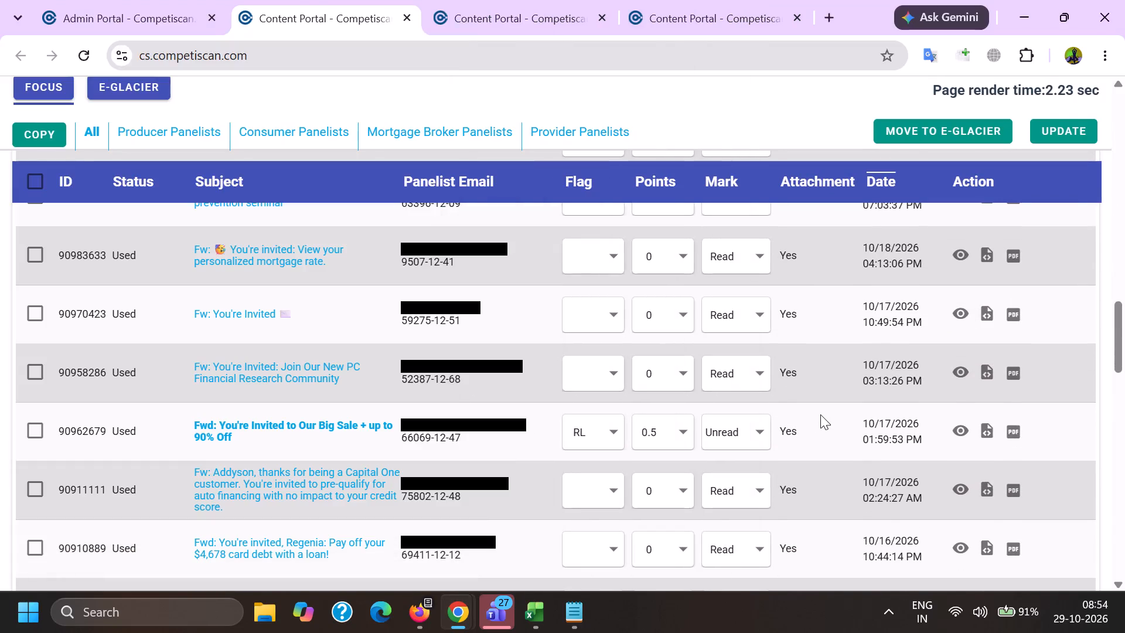
Examine the remaining page 3 results for used Equifax matches, and open results page 4.
{"action": "scroll", "coordinate": [820, 414], "scroll_direction": "down", "scroll_amount": 8}
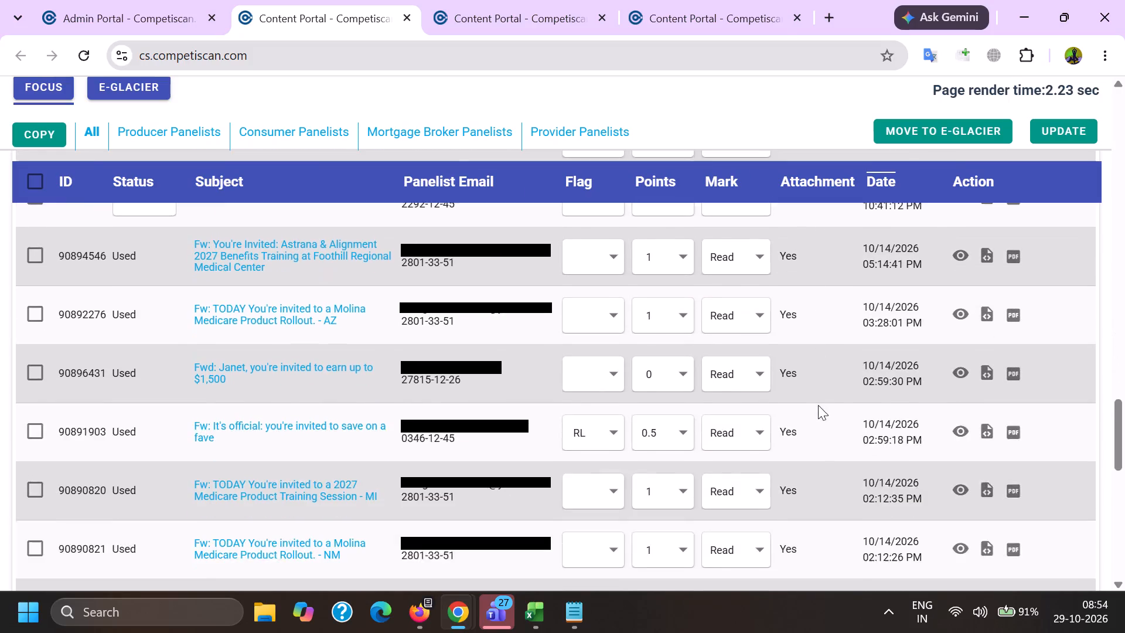
{"action": "scroll", "coordinate": [817, 404], "scroll_direction": "down", "scroll_amount": 6}
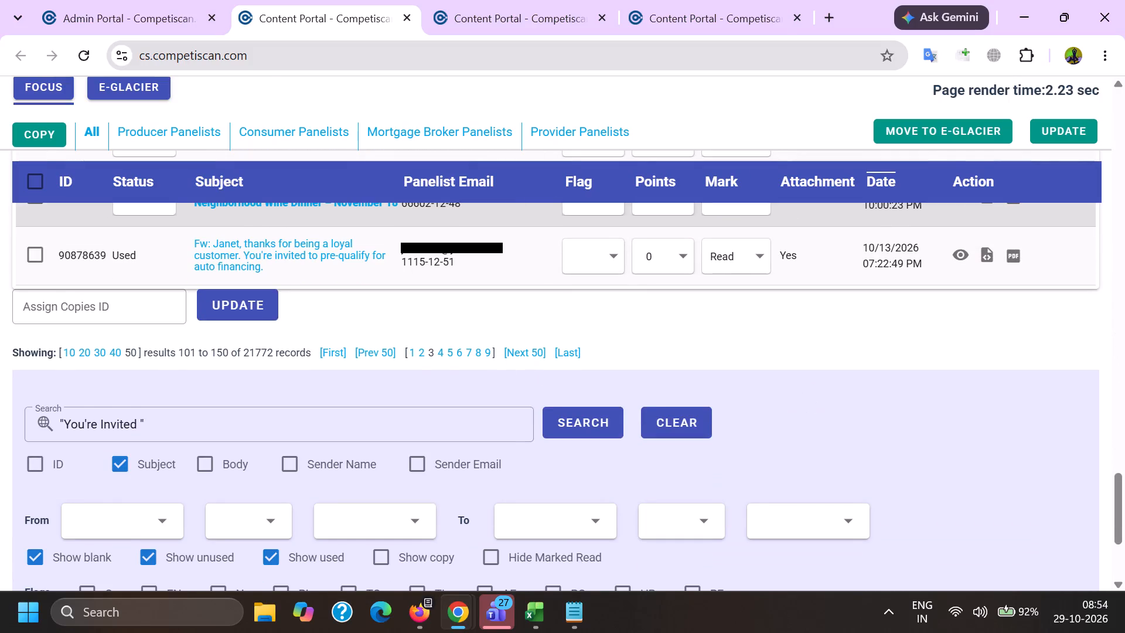
{"action": "left_click", "coordinate": [440, 352]}
Switch to the Firefox Content Portal and preview the Equifax "You're Invited" email in record 91202856 for comparison.
{"action": "left_click", "coordinate": [417, 617]}
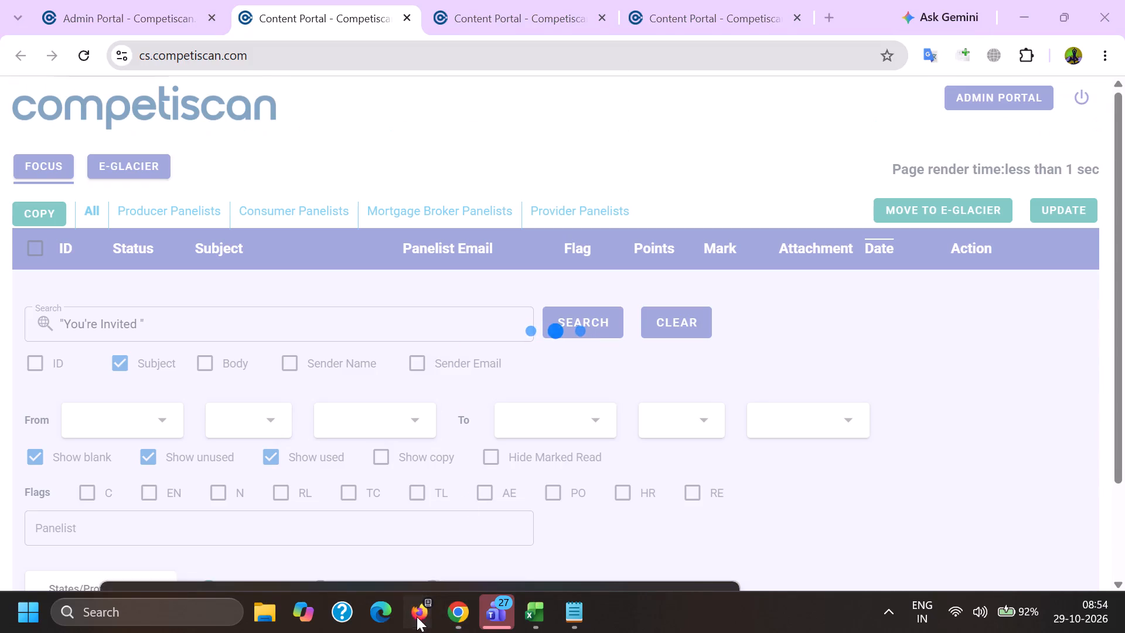
{"action": "left_click", "coordinate": [252, 523]}
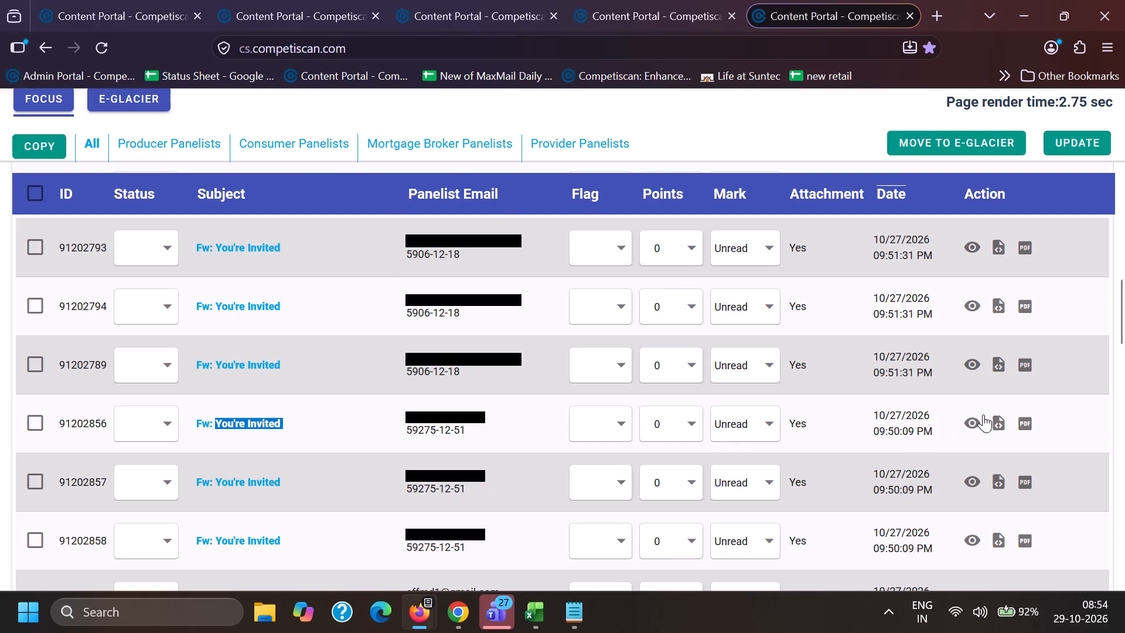
{"action": "left_click", "coordinate": [983, 414]}
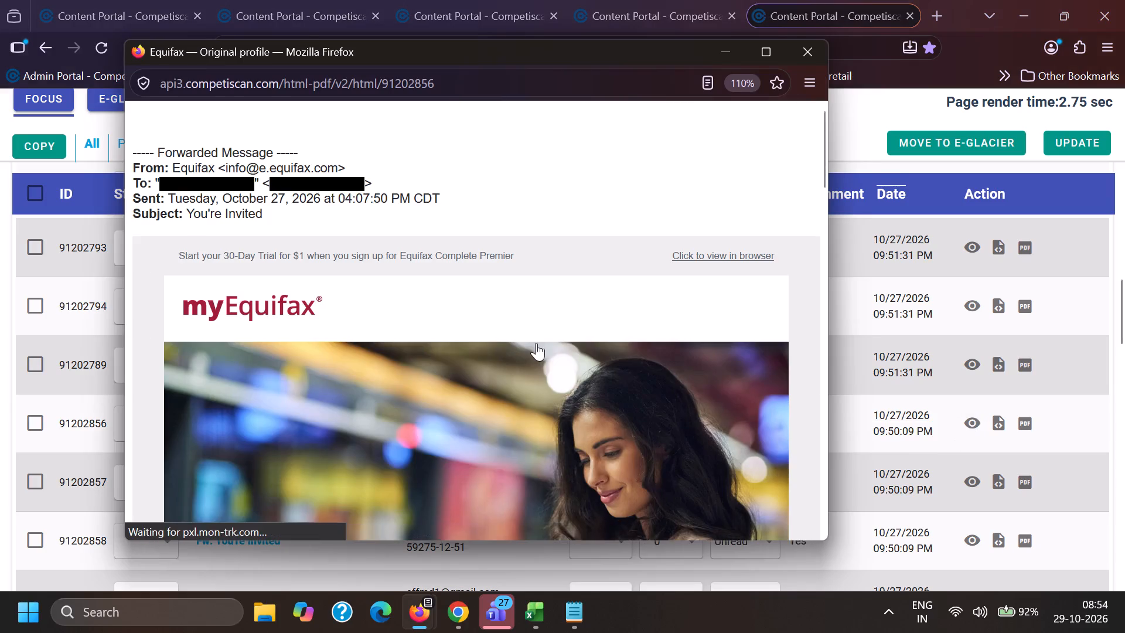
{"action": "scroll", "coordinate": [536, 343], "scroll_direction": "down", "scroll_amount": 5}
{"action": "scroll", "coordinate": [535, 353], "scroll_direction": "up", "scroll_amount": 10}
Return to Chrome and examine page 4 of the "You're Invited" results for used records matching the Equifax email.
{"action": "key", "text": "alt+Tab"}
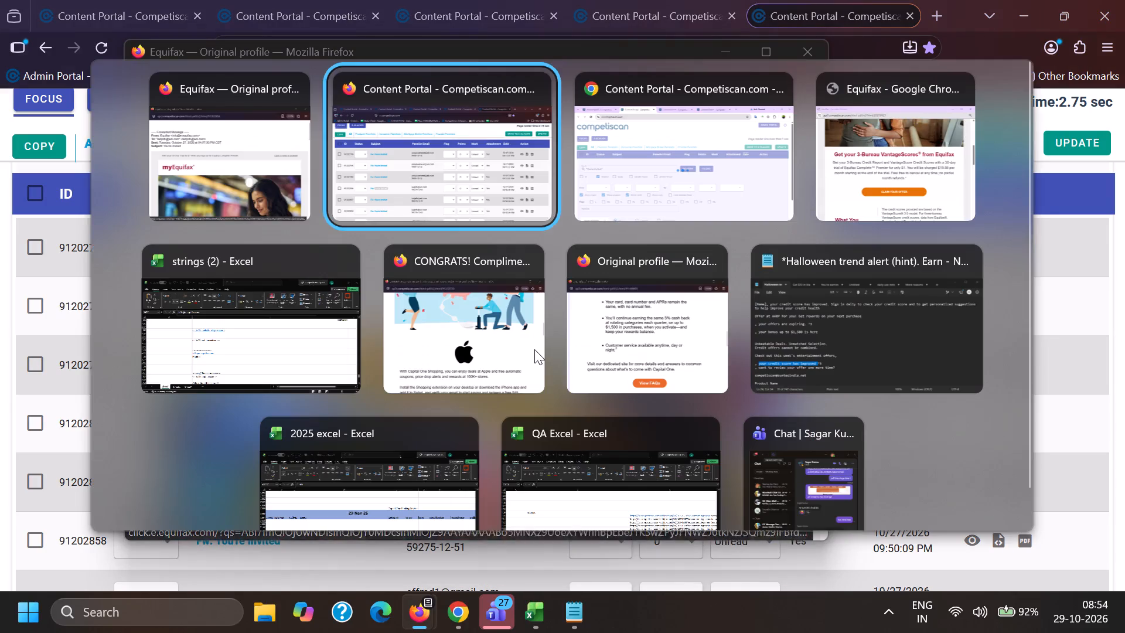
{"action": "key", "text": "alt+Tab"}
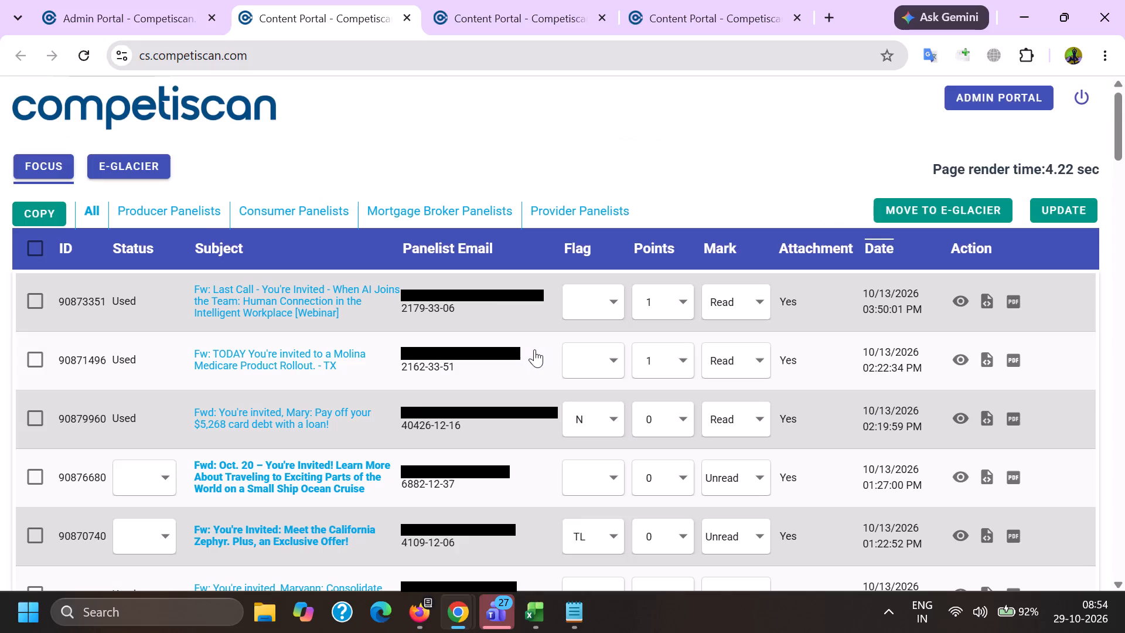
{"action": "scroll", "coordinate": [534, 349], "scroll_direction": "down", "scroll_amount": 3}
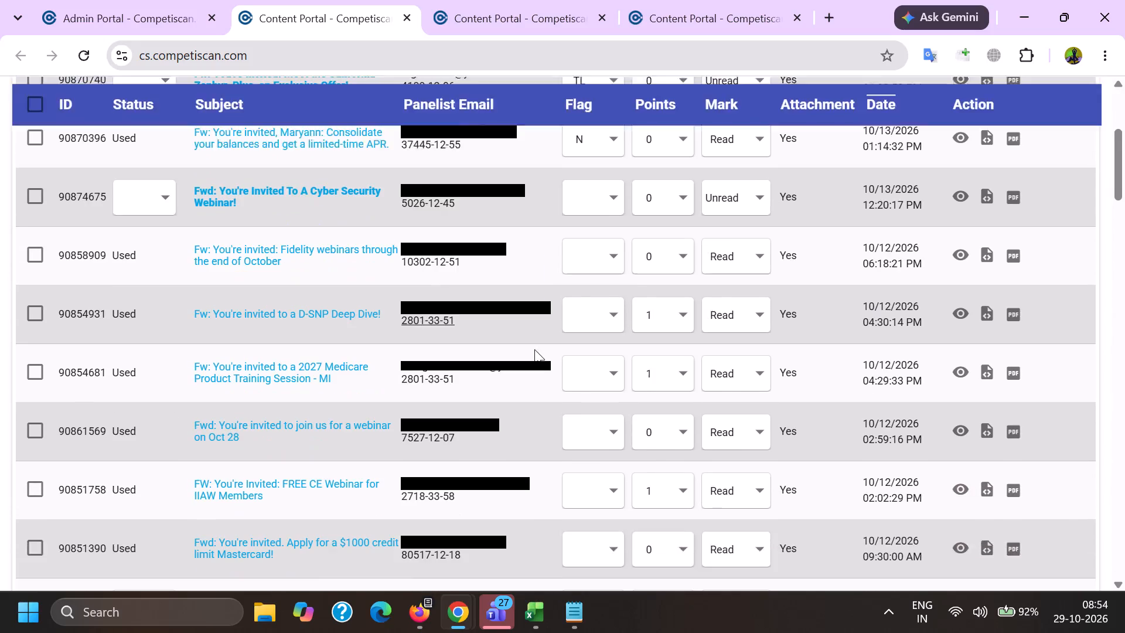
{"action": "scroll", "coordinate": [534, 349], "scroll_direction": "down", "scroll_amount": 9}
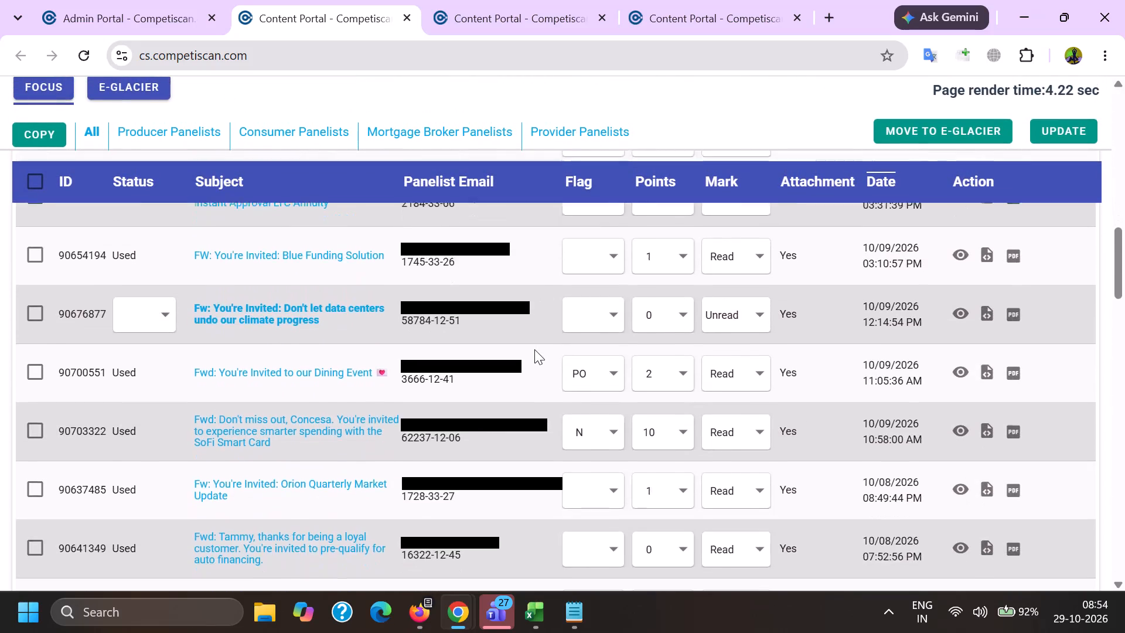
{"action": "scroll", "coordinate": [534, 349], "scroll_direction": "down", "scroll_amount": 6}
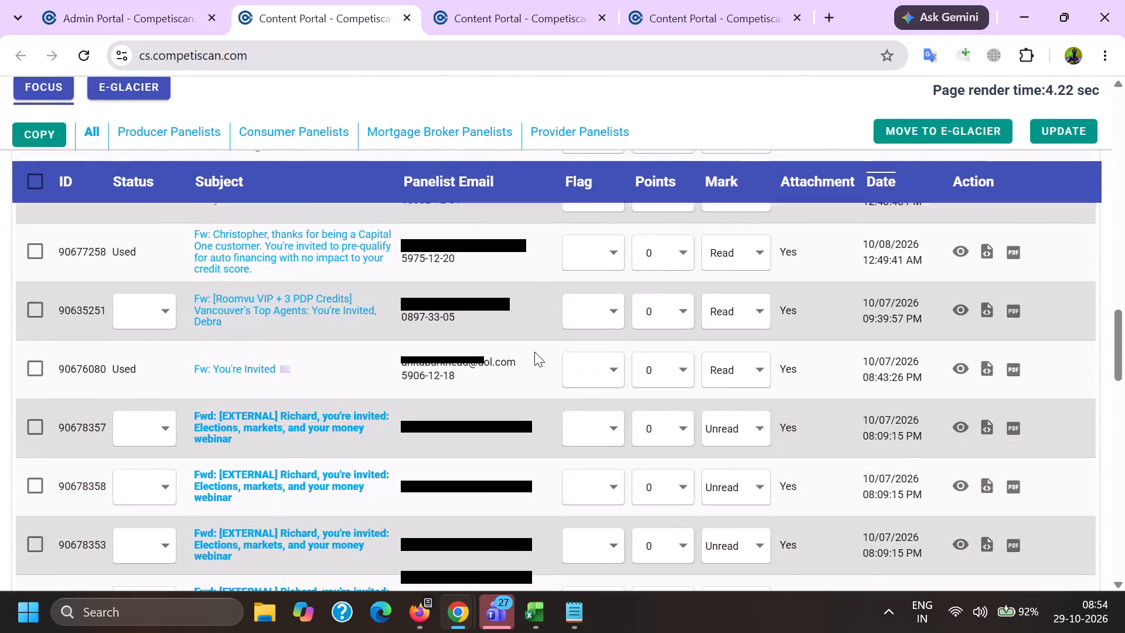
{"action": "scroll", "coordinate": [534, 352], "scroll_direction": "down", "scroll_amount": 8}
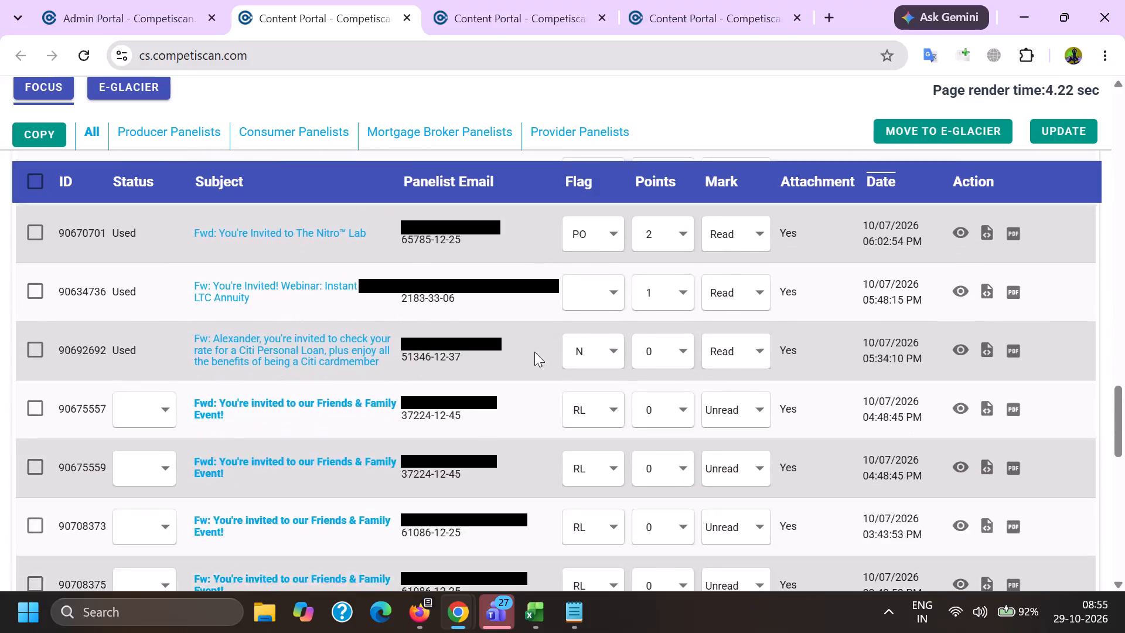
{"action": "scroll", "coordinate": [534, 352], "scroll_direction": "down", "scroll_amount": 4}
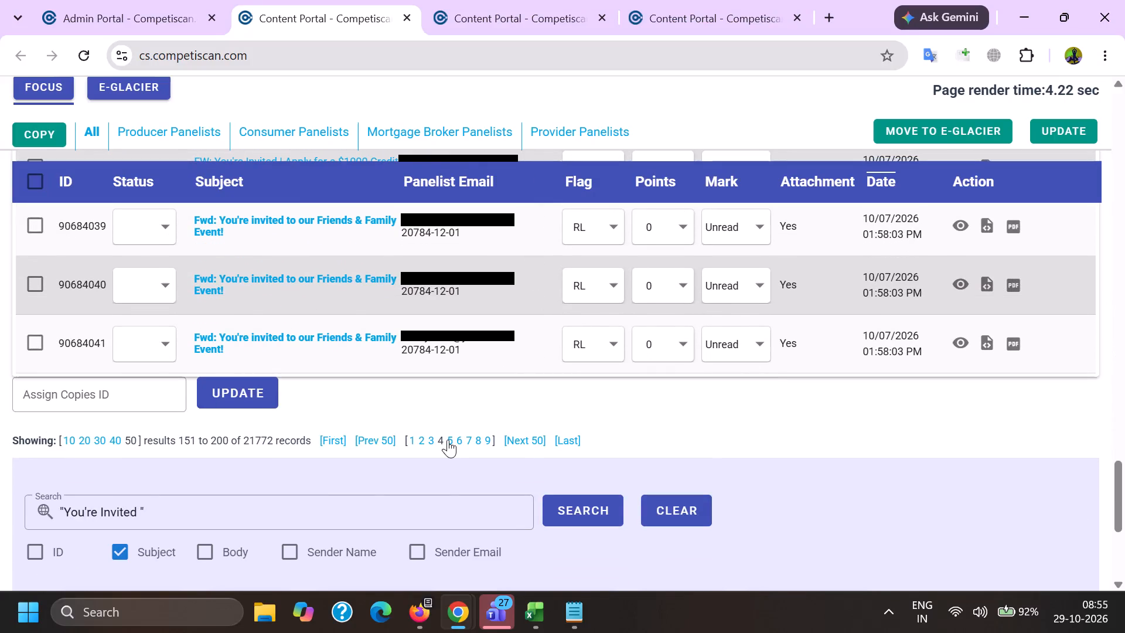
Examine page 5 of the "You're Invited" results for used records matching the Equifax email.
{"action": "left_click", "coordinate": [448, 438]}
{"action": "left_click", "coordinate": [495, 0]}
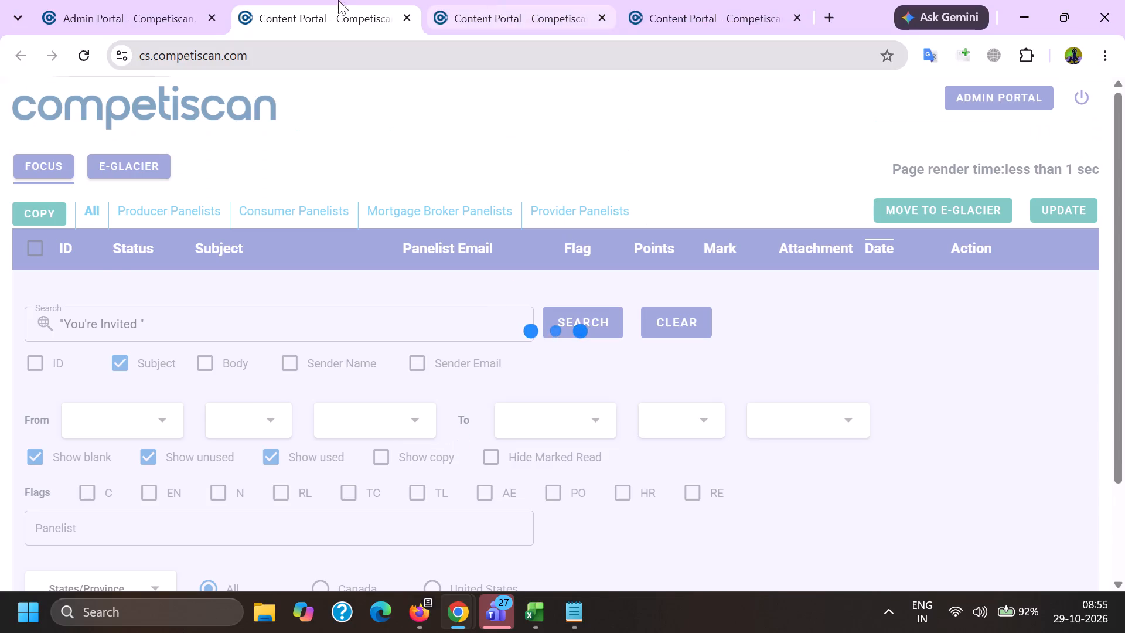
{"action": "left_click", "coordinate": [335, 0]}
{"action": "left_click", "coordinate": [496, 0]}
{"action": "left_click", "coordinate": [335, 0]}
{"action": "scroll", "coordinate": [330, 419], "scroll_direction": "down", "scroll_amount": 1}
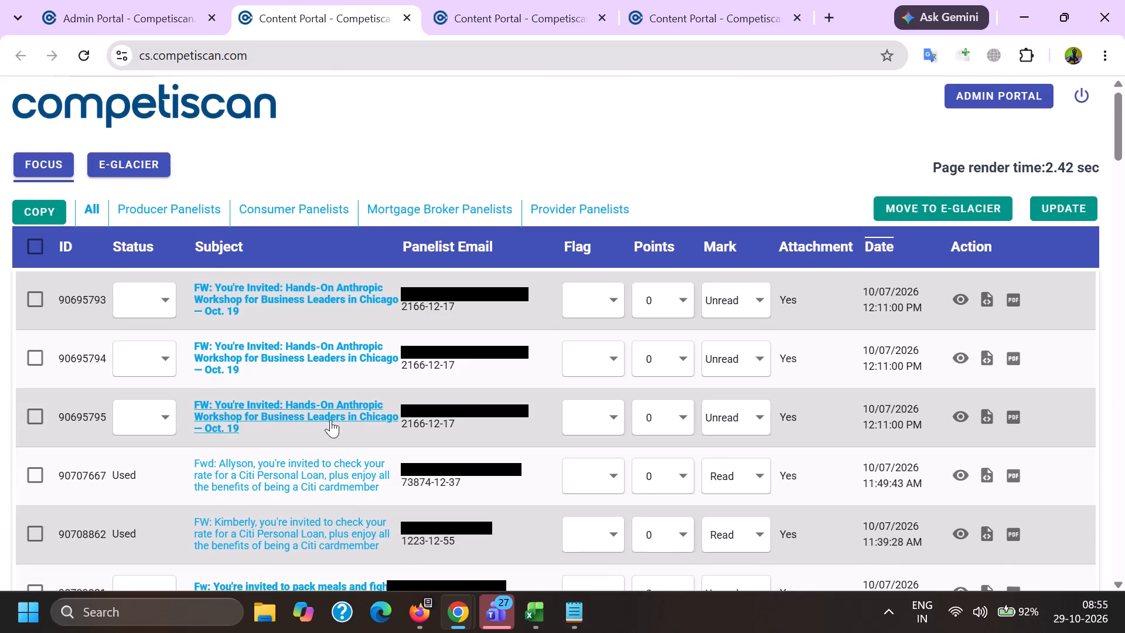
{"action": "scroll", "coordinate": [330, 420], "scroll_direction": "down", "scroll_amount": 5}
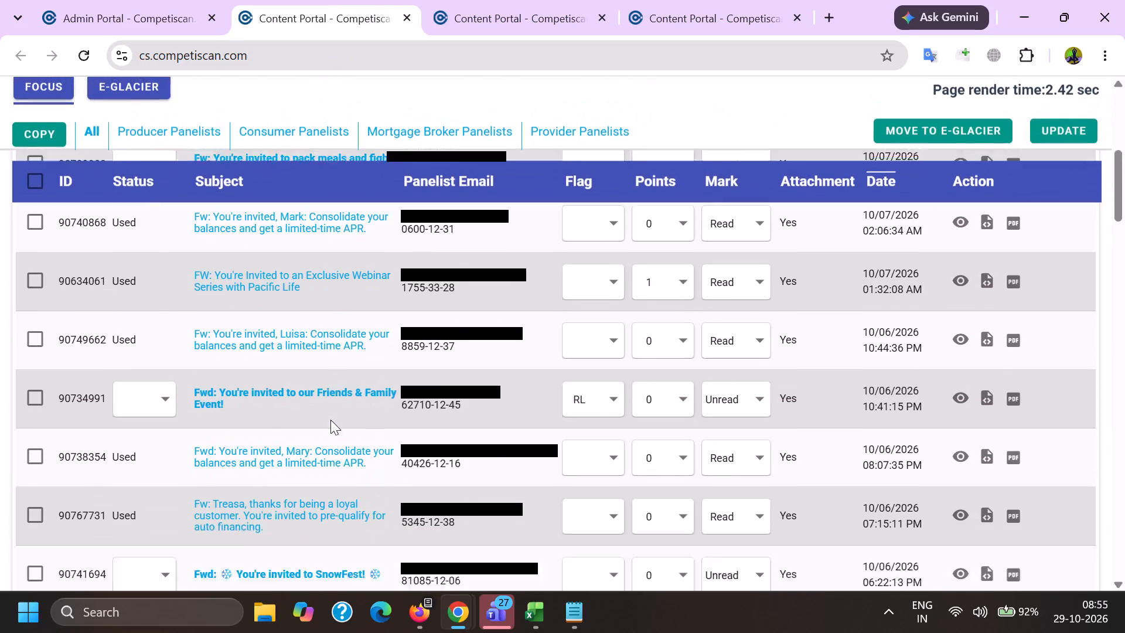
{"action": "scroll", "coordinate": [330, 420], "scroll_direction": "down", "scroll_amount": 8}
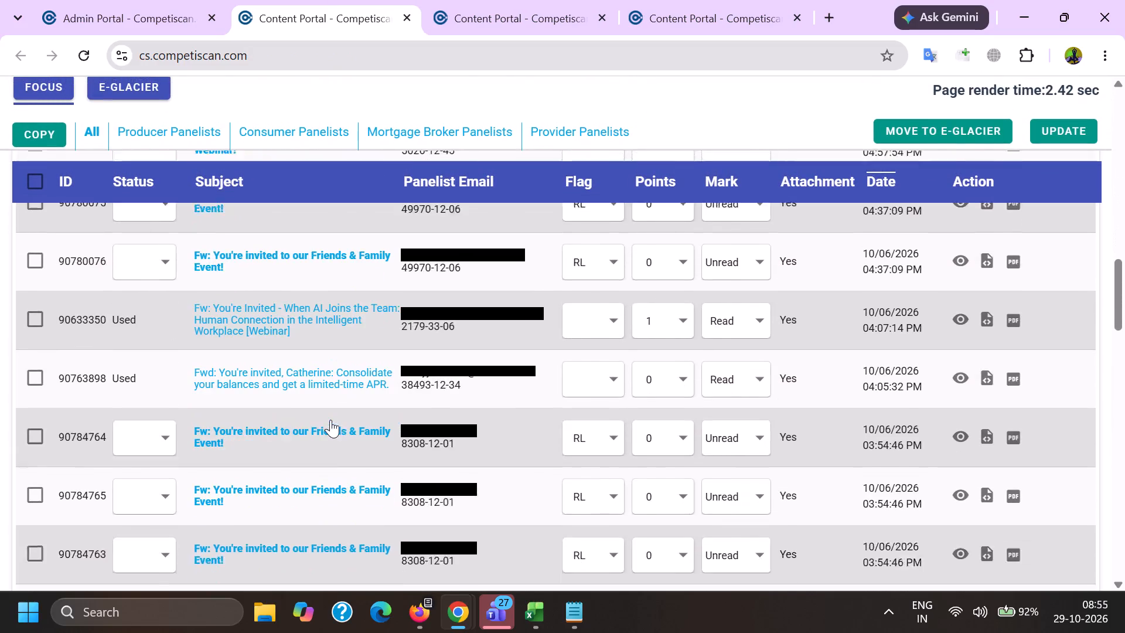
{"action": "scroll", "coordinate": [330, 420], "scroll_direction": "down", "scroll_amount": 9}
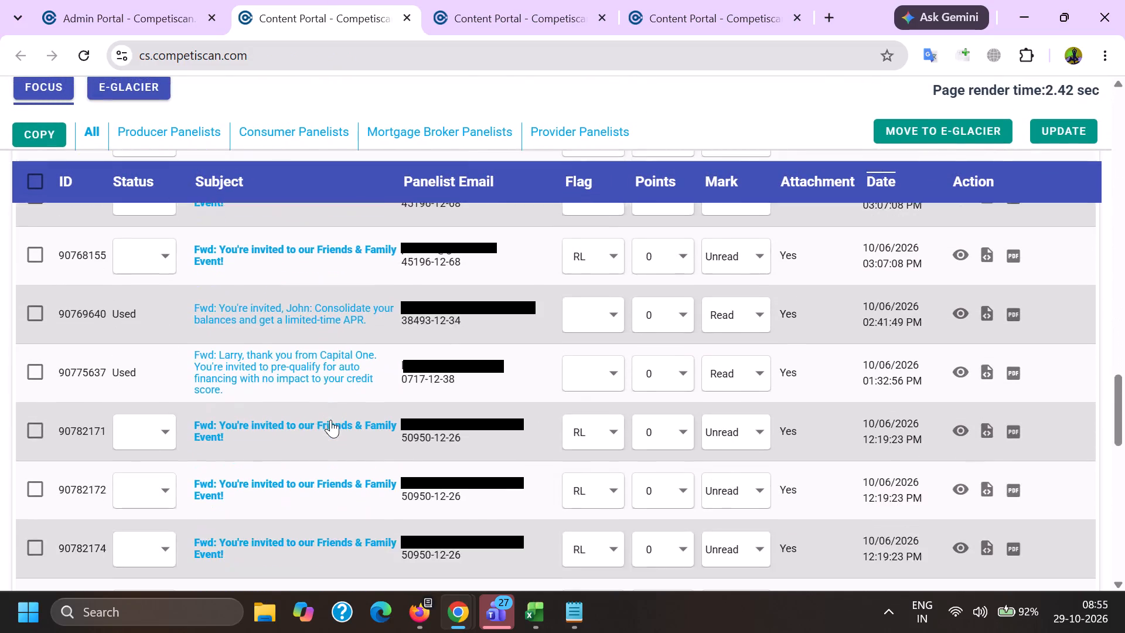
{"action": "scroll", "coordinate": [330, 420], "scroll_direction": "down", "scroll_amount": 8}
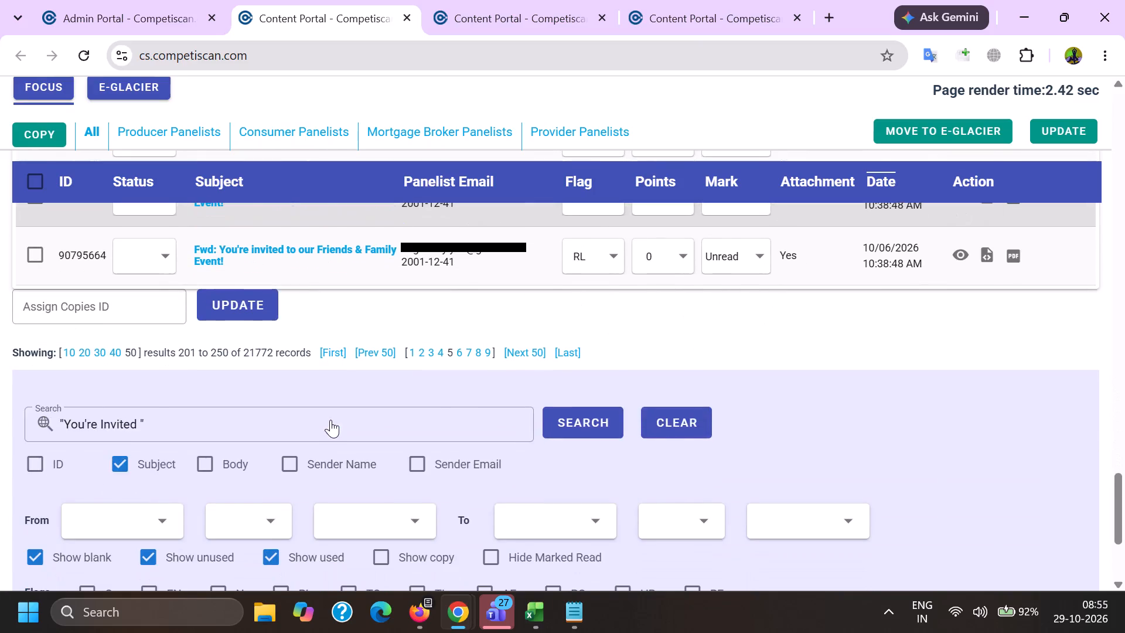
{"action": "left_click", "coordinate": [461, 349]}
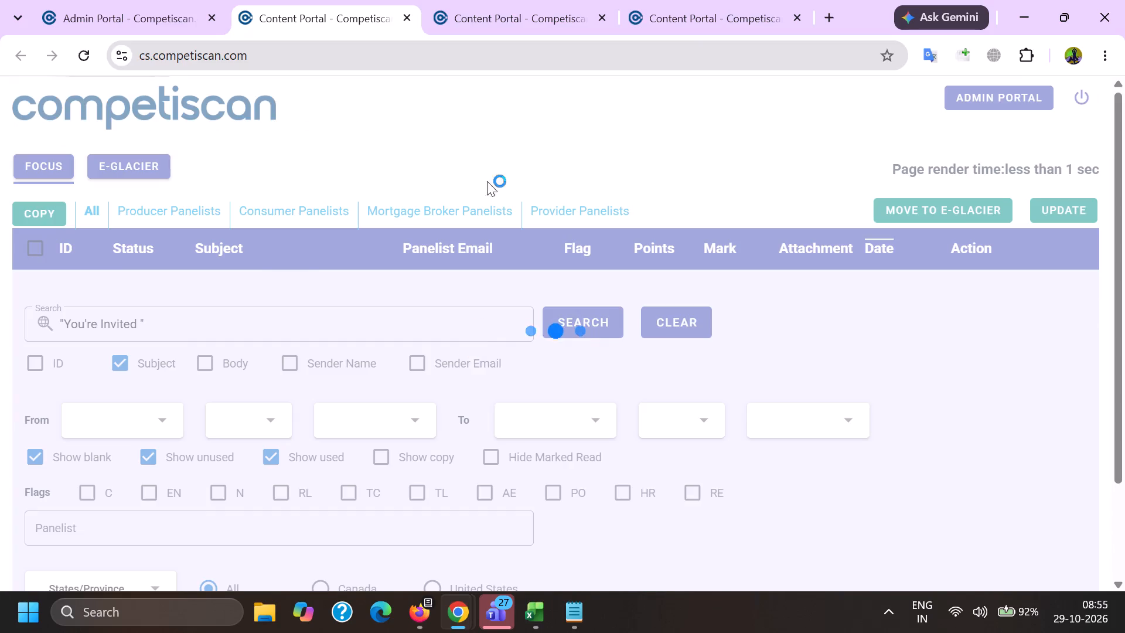
{"action": "left_click", "coordinate": [479, 0]}
{"action": "left_click", "coordinate": [384, 0]}
{"action": "left_click", "coordinate": [543, 0]}
{"action": "left_click", "coordinate": [387, 0]}
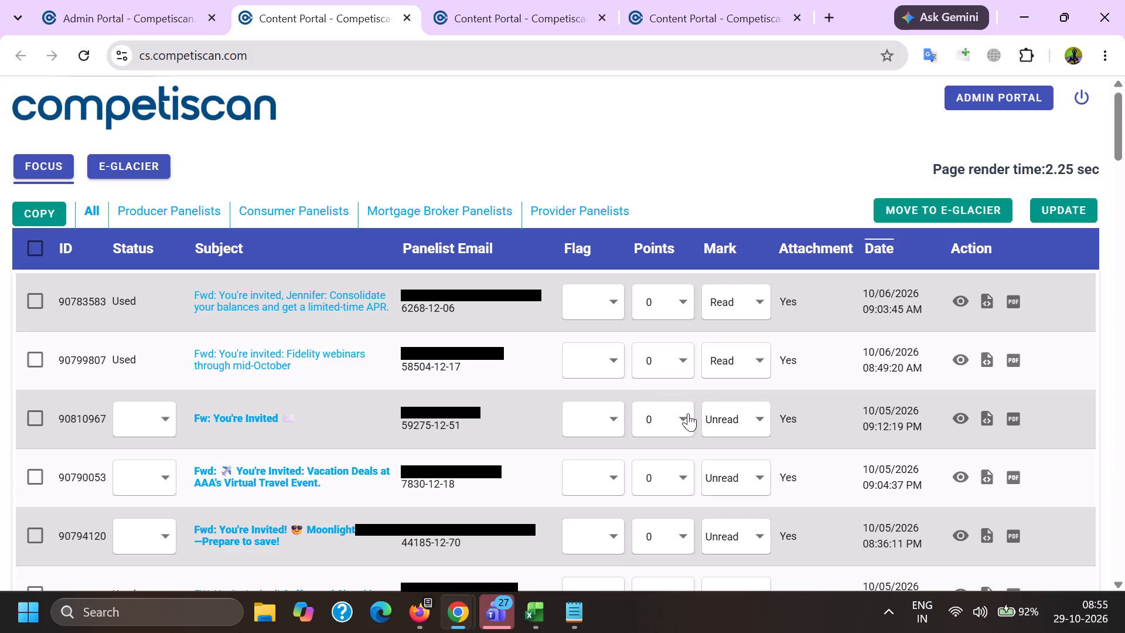
{"action": "left_click", "coordinate": [966, 412]}
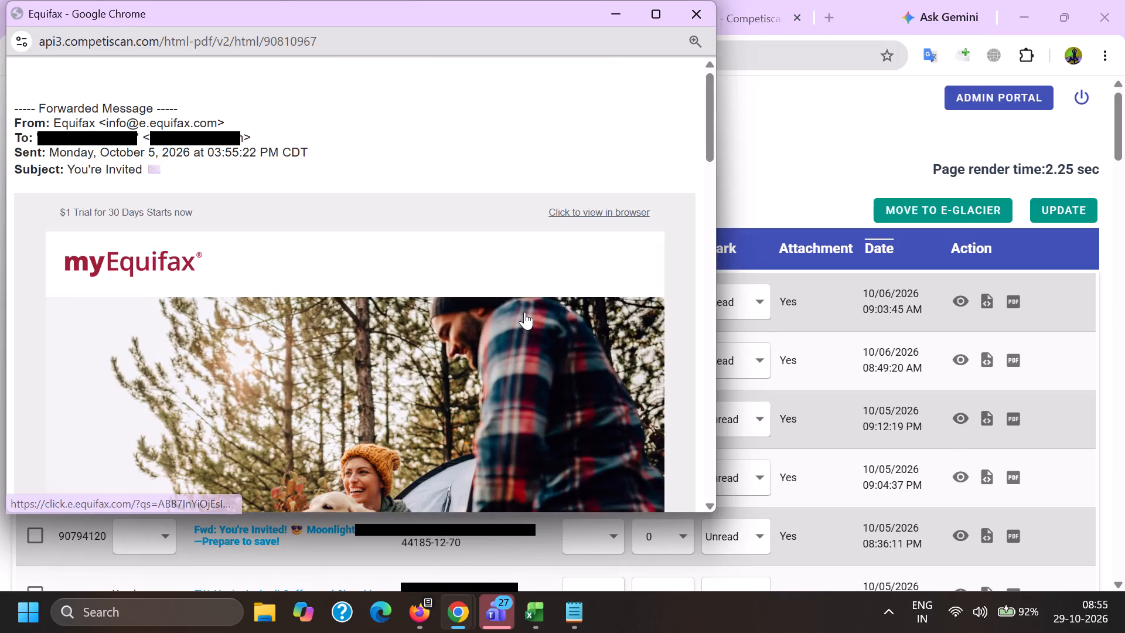
{"action": "scroll", "coordinate": [524, 312], "scroll_direction": "down", "scroll_amount": 3}
{"action": "left_click", "coordinate": [698, 20]}
Preview the "You're Invited" email in record 90631861 to check its sender.
{"action": "scroll", "coordinate": [724, 423], "scroll_direction": "down", "scroll_amount": 1}
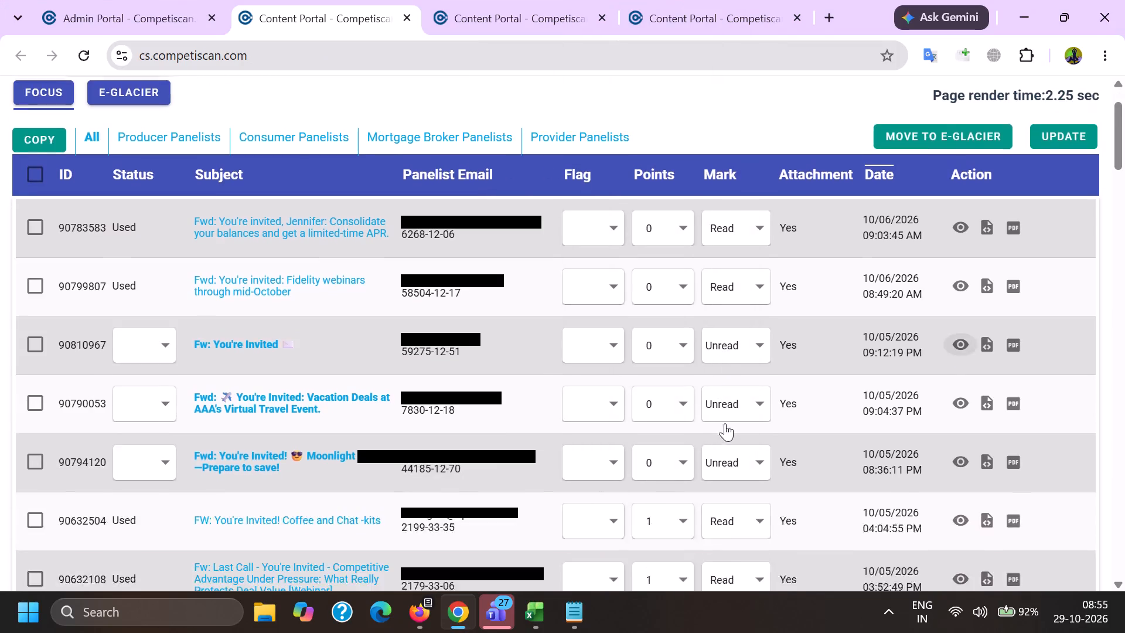
{"action": "scroll", "coordinate": [725, 423], "scroll_direction": "down", "scroll_amount": 2}
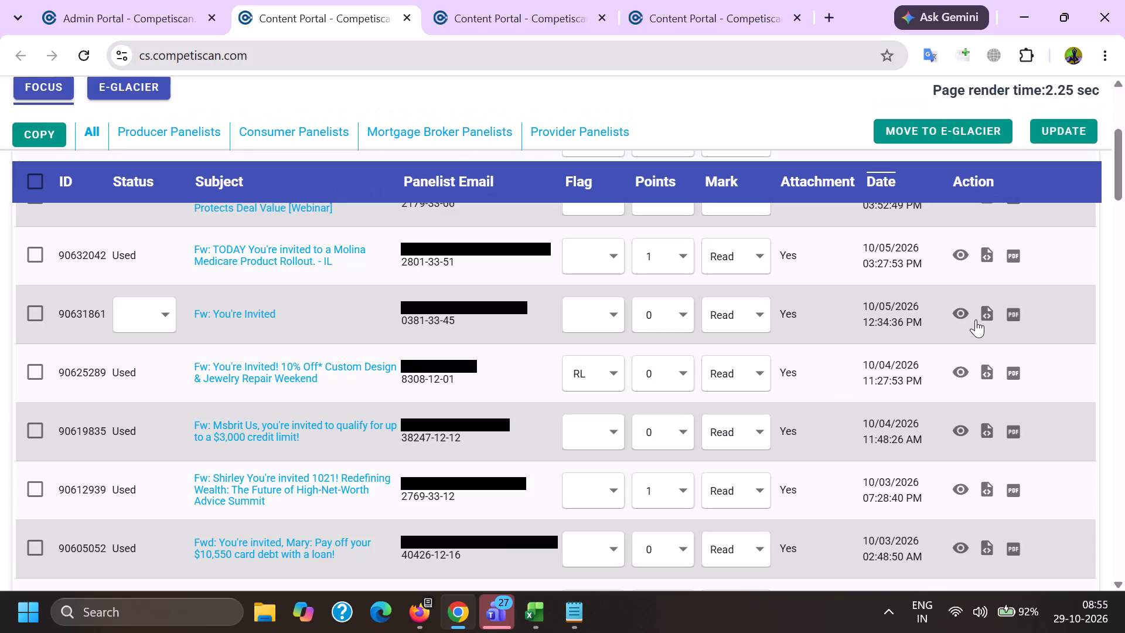
{"action": "left_click", "coordinate": [969, 305]}
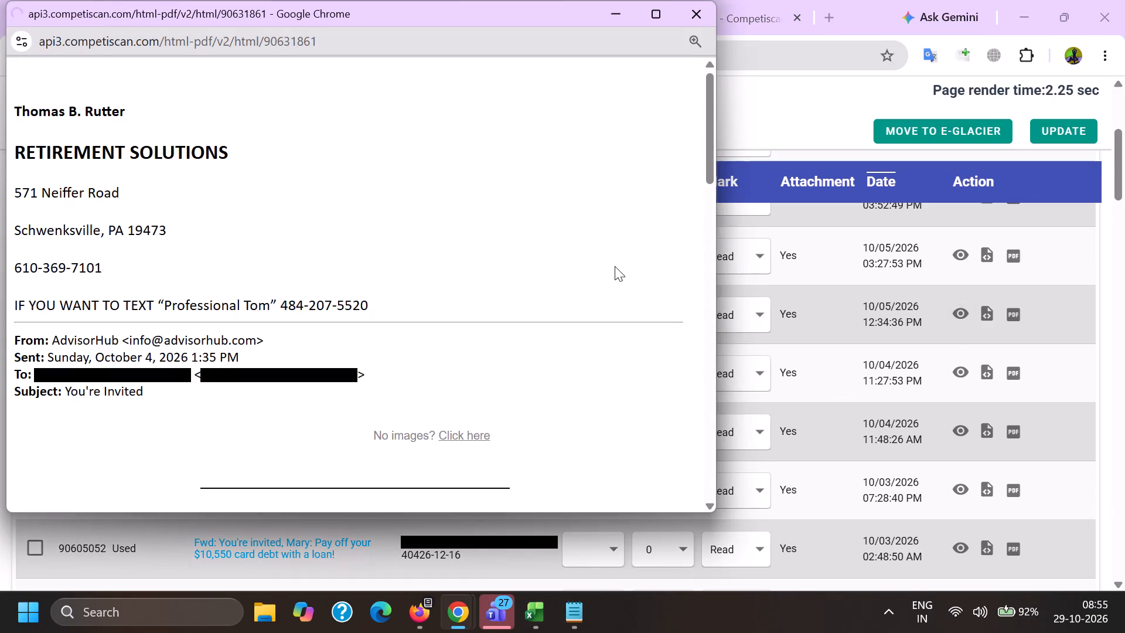
{"action": "scroll", "coordinate": [615, 270], "scroll_direction": "down", "scroll_amount": 2}
{"action": "left_click", "coordinate": [832, 429]}
Examine the remaining page 6 results for used Equifax matches, previewing the "You're Invited" email in record 90571578.
{"action": "scroll", "coordinate": [595, 424], "scroll_direction": "down", "scroll_amount": 3}
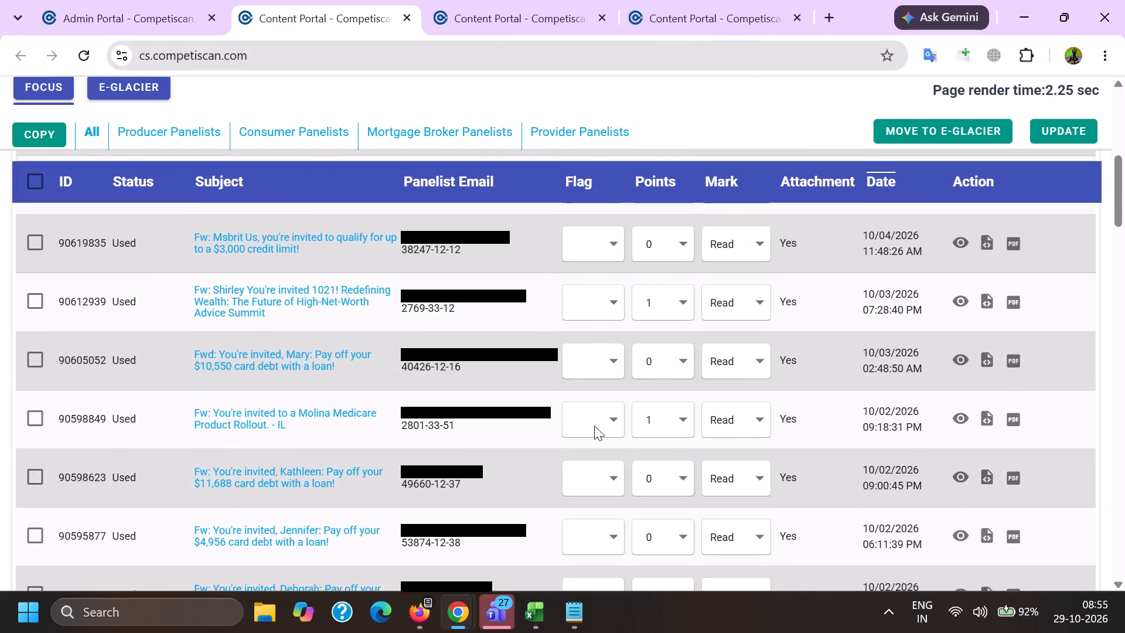
{"action": "scroll", "coordinate": [594, 426], "scroll_direction": "down", "scroll_amount": 10}
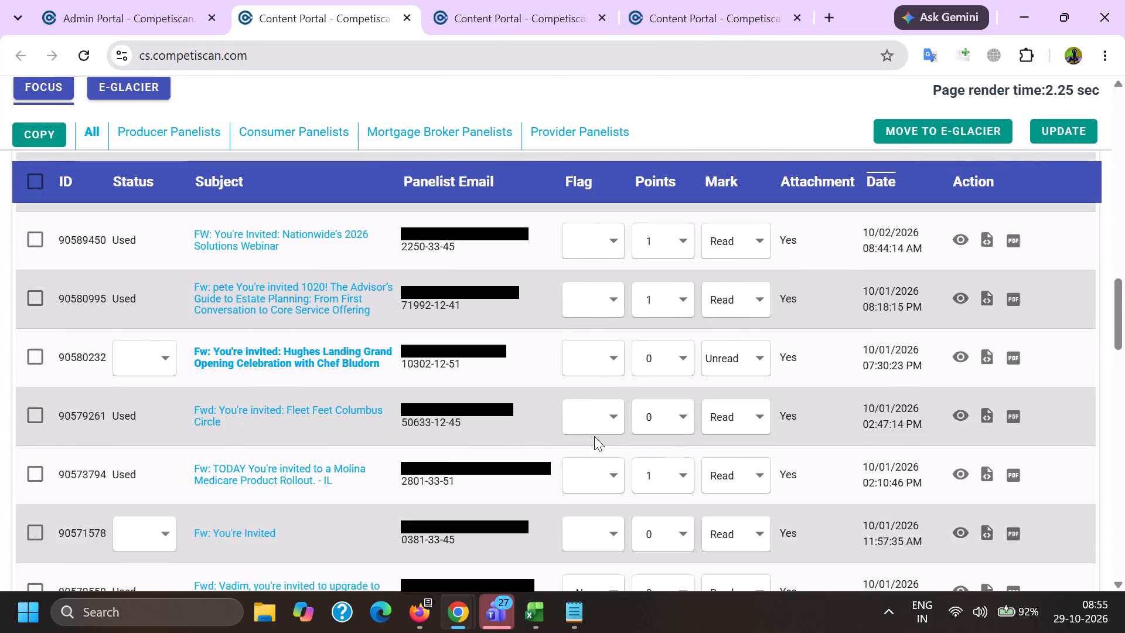
{"action": "left_click", "coordinate": [956, 458]}
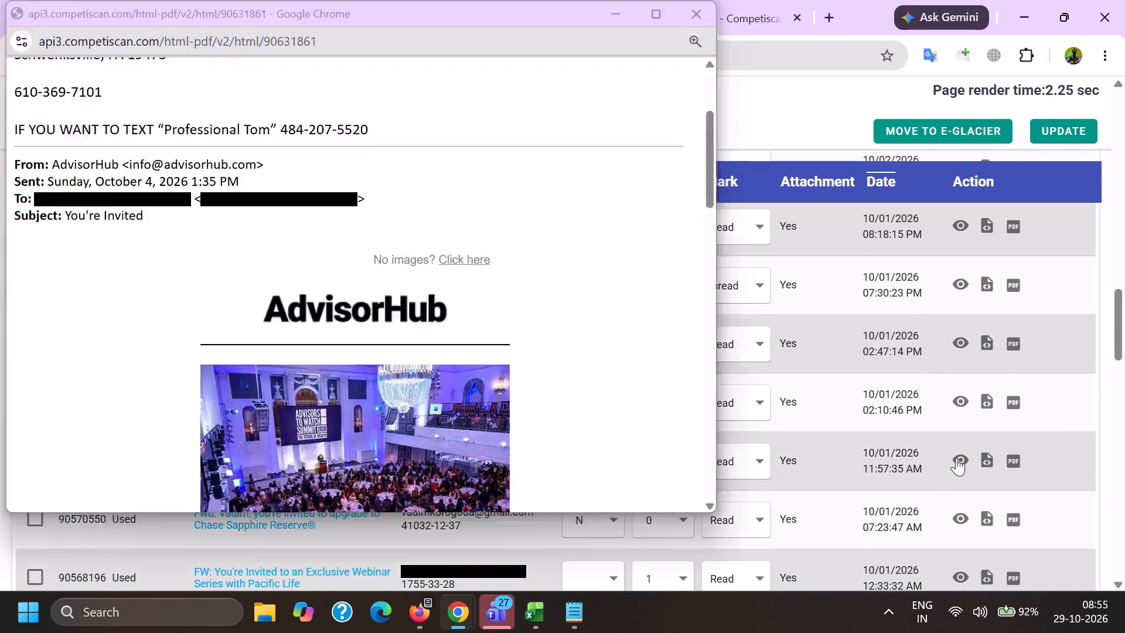
{"action": "scroll", "coordinate": [475, 295], "scroll_direction": "down", "scroll_amount": 3}
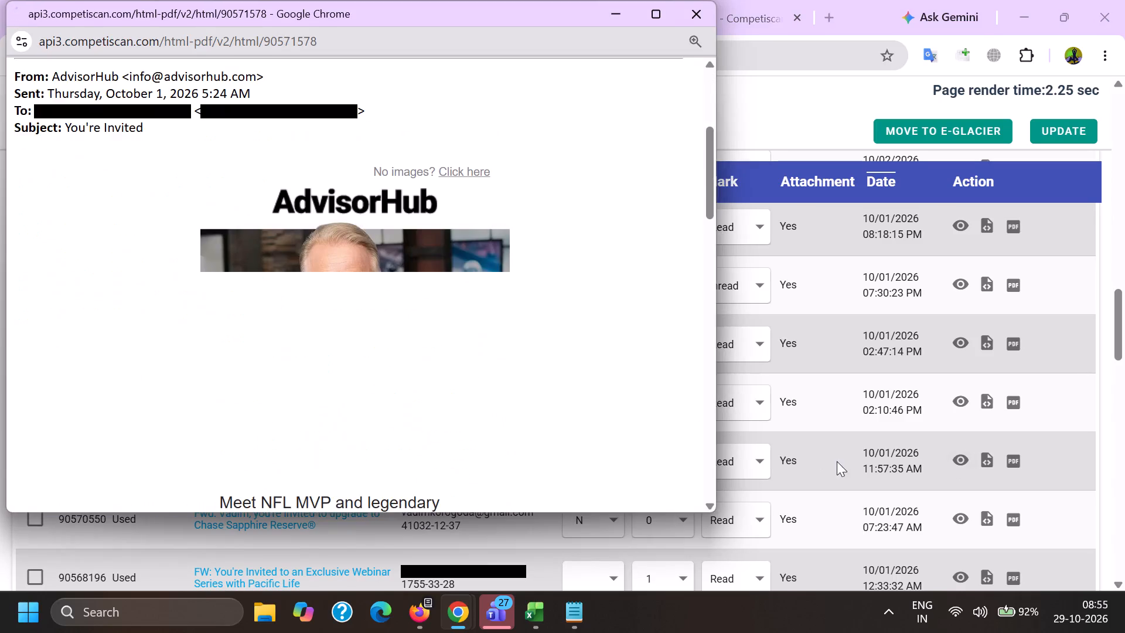
{"action": "left_click", "coordinate": [837, 461]}
{"action": "scroll", "coordinate": [713, 453], "scroll_direction": "down", "scroll_amount": 5}
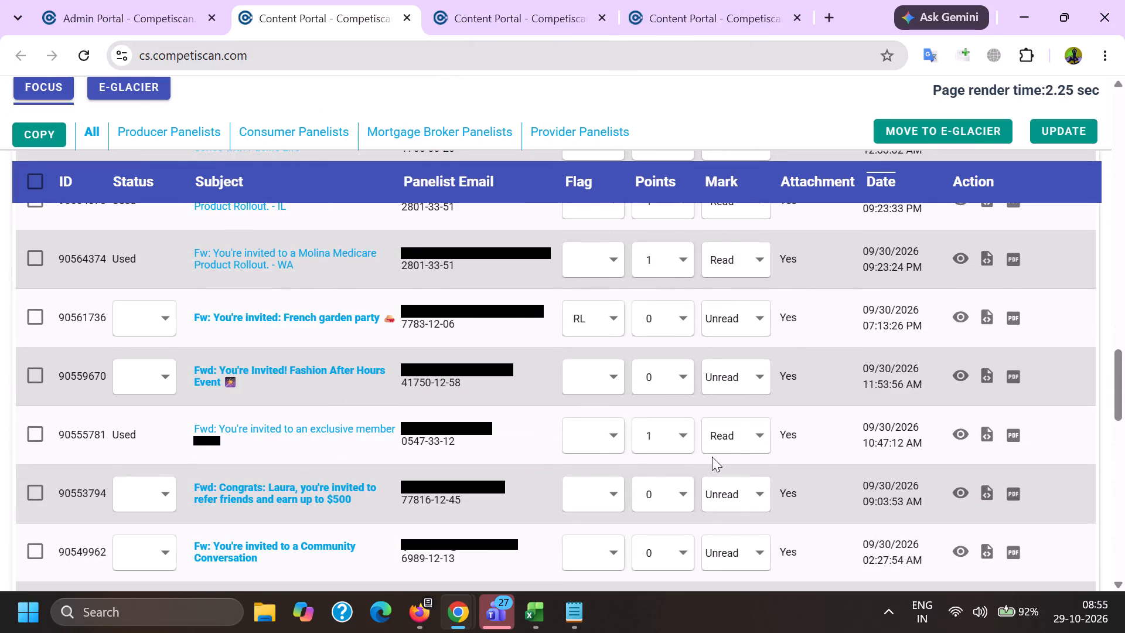
{"action": "scroll", "coordinate": [405, 413], "scroll_direction": "down", "scroll_amount": 18}
{"action": "scroll", "coordinate": [402, 485], "scroll_direction": "up", "scroll_amount": 2}
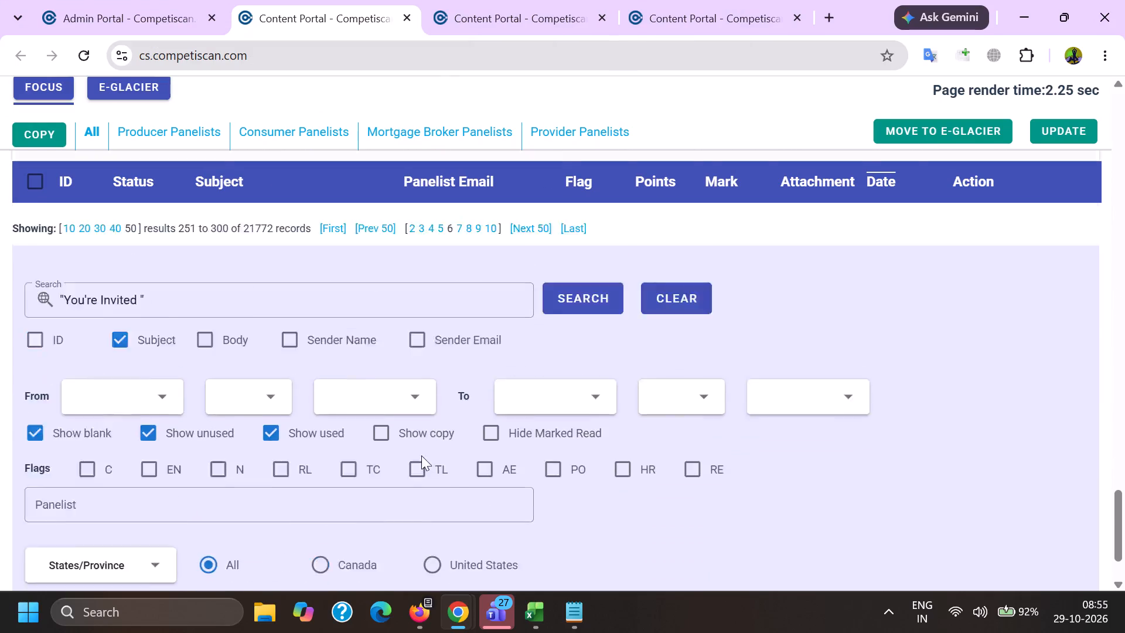
Go back through results page 2 to the first page of the "You're Invited" results.
{"action": "left_click", "coordinate": [414, 302]}
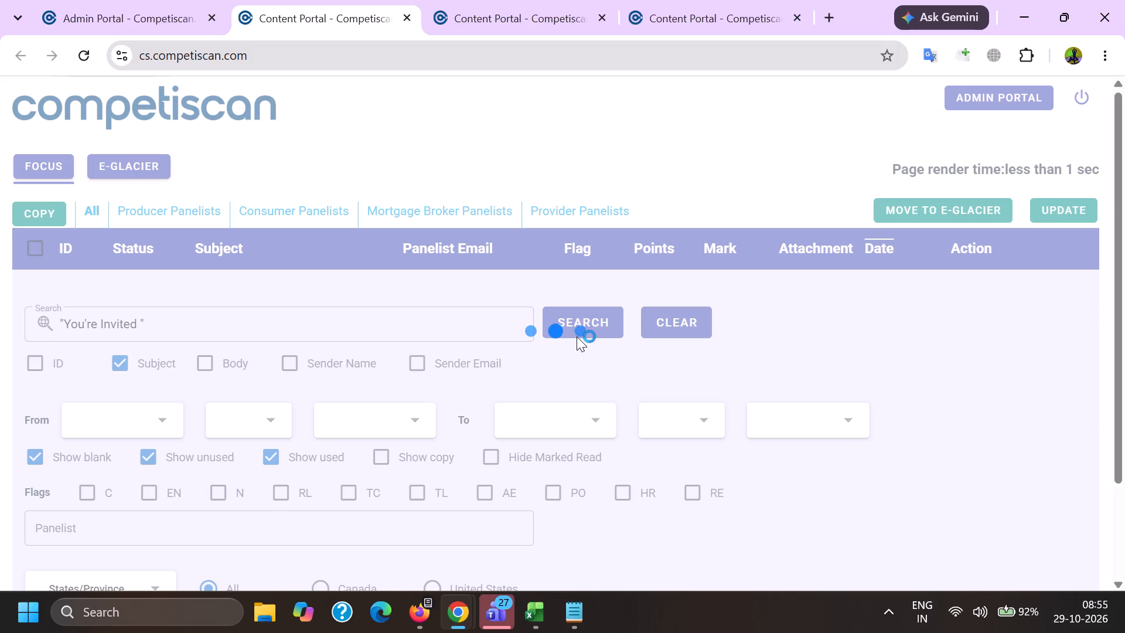
{"action": "scroll", "coordinate": [302, 448], "scroll_direction": "down", "scroll_amount": 6}
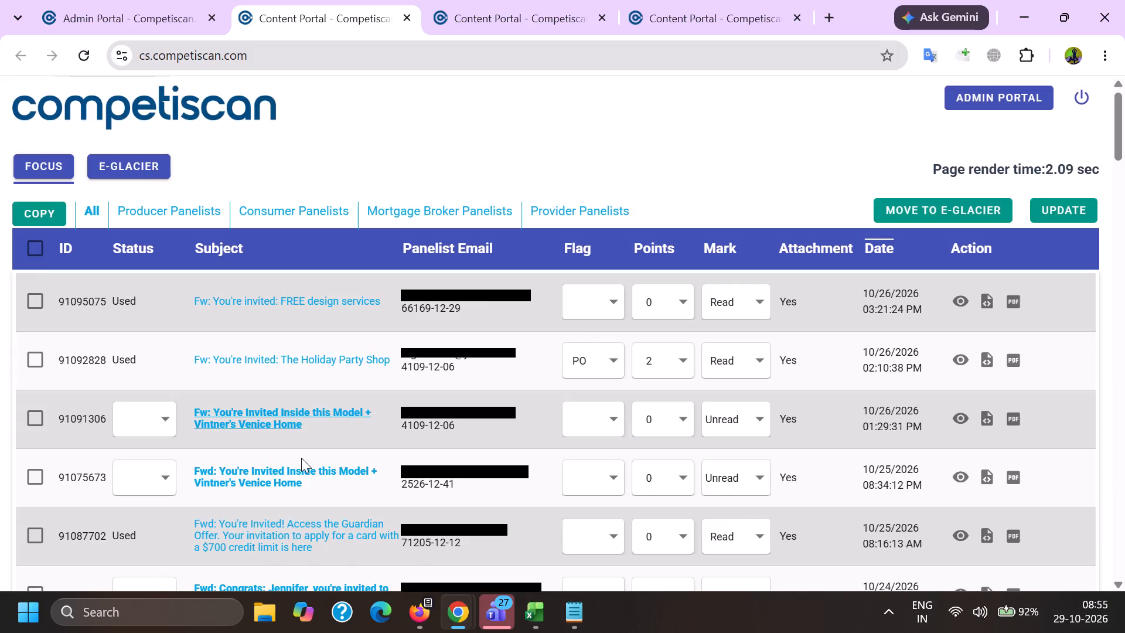
{"action": "scroll", "coordinate": [481, 428], "scroll_direction": "down", "scroll_amount": 20}
{"action": "scroll", "coordinate": [486, 435], "scroll_direction": "down", "scroll_amount": 6}
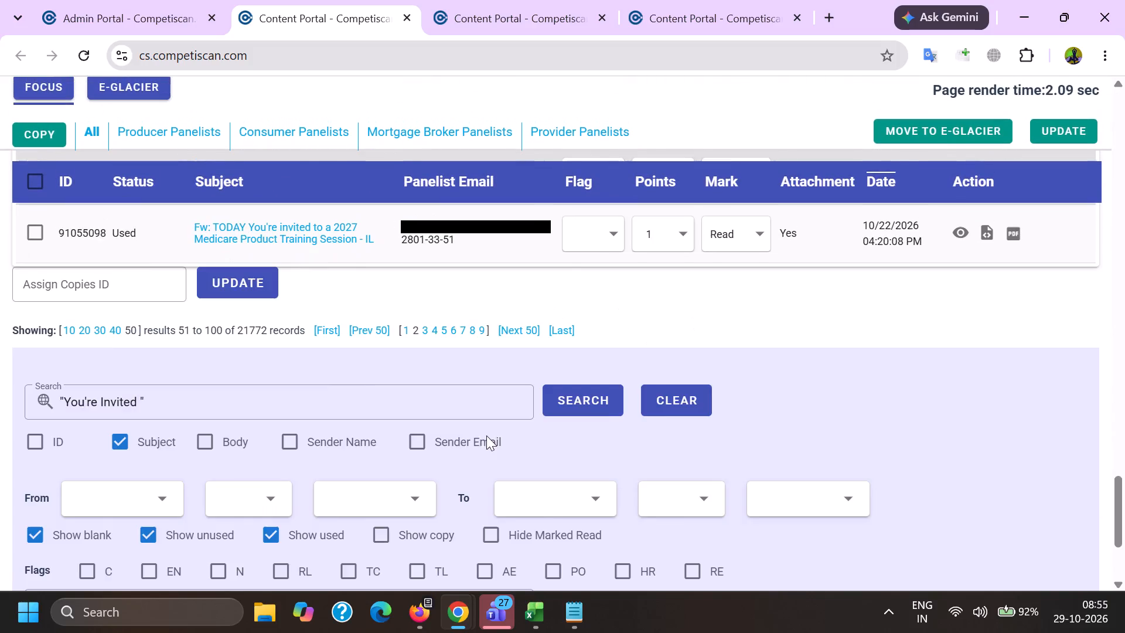
{"action": "left_click", "coordinate": [408, 262]}
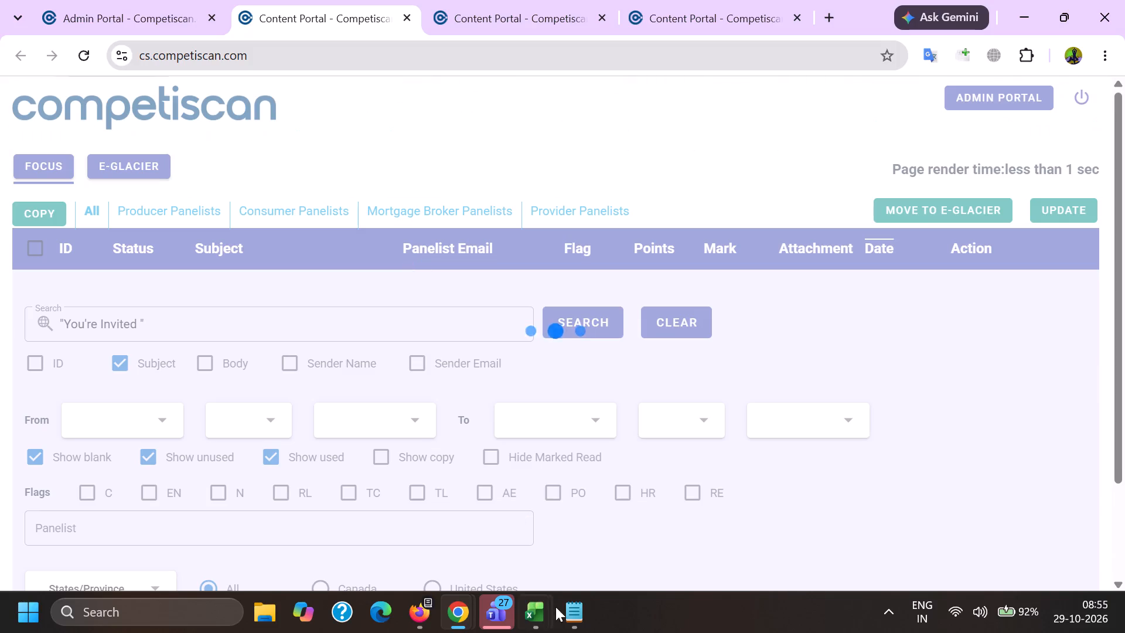
Switch to Notepad and replace the "More reasons to shop at Macy's" note with the subject "You're Invited".
{"action": "left_click", "coordinate": [568, 622]}
{"action": "left_click", "coordinate": [514, 159]}
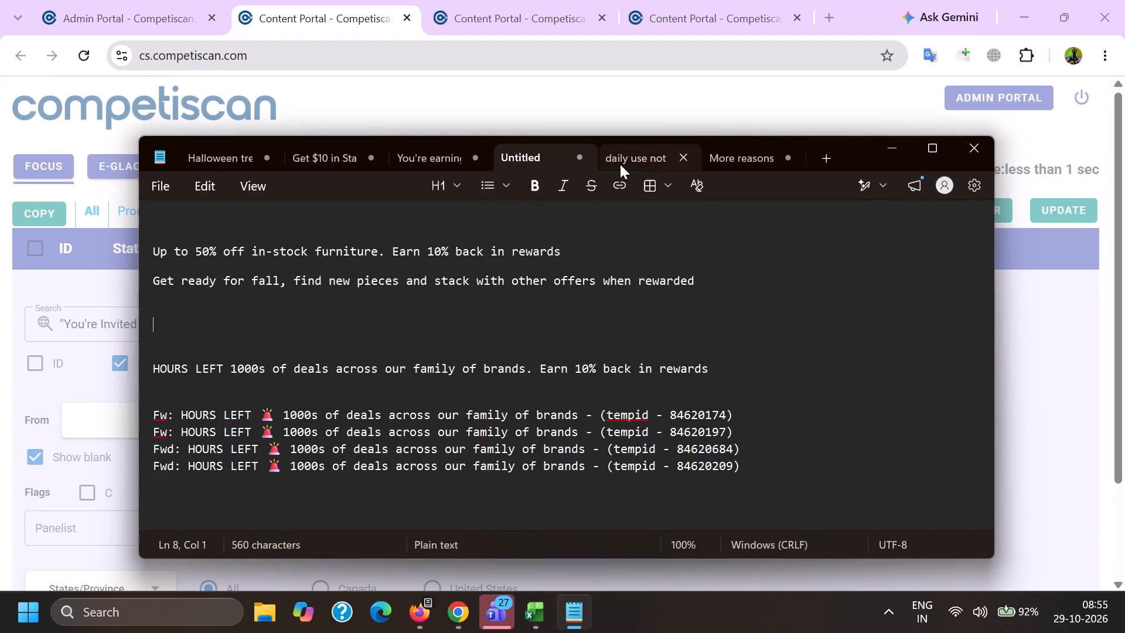
{"action": "left_click", "coordinate": [620, 163]}
{"action": "left_click", "coordinate": [755, 150]}
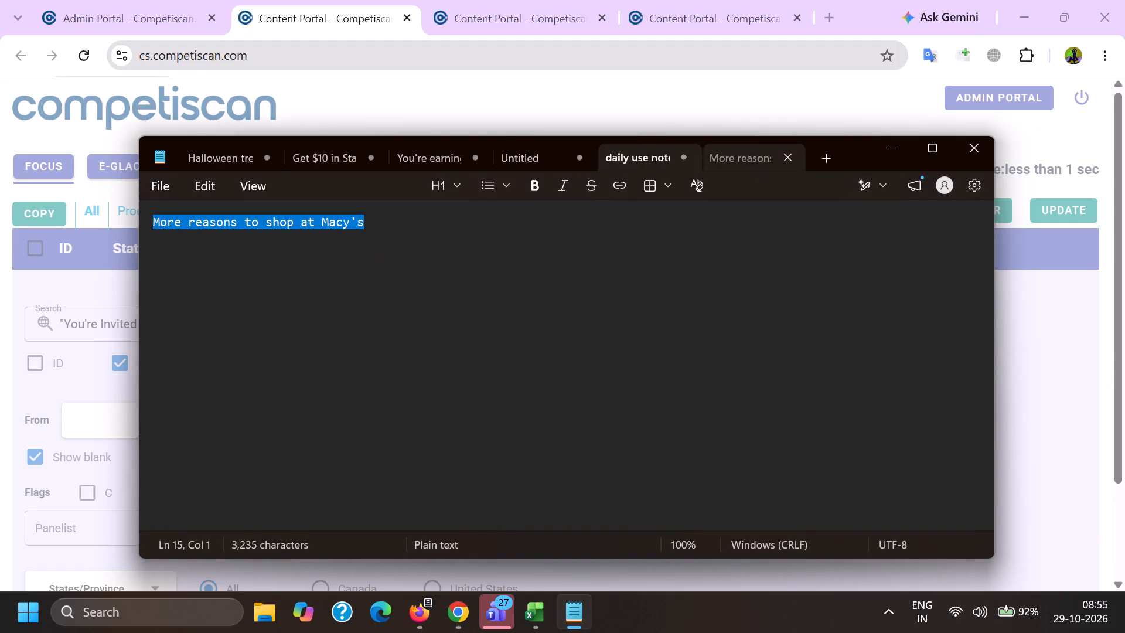
{"action": "key", "text": "ctrl+v"}
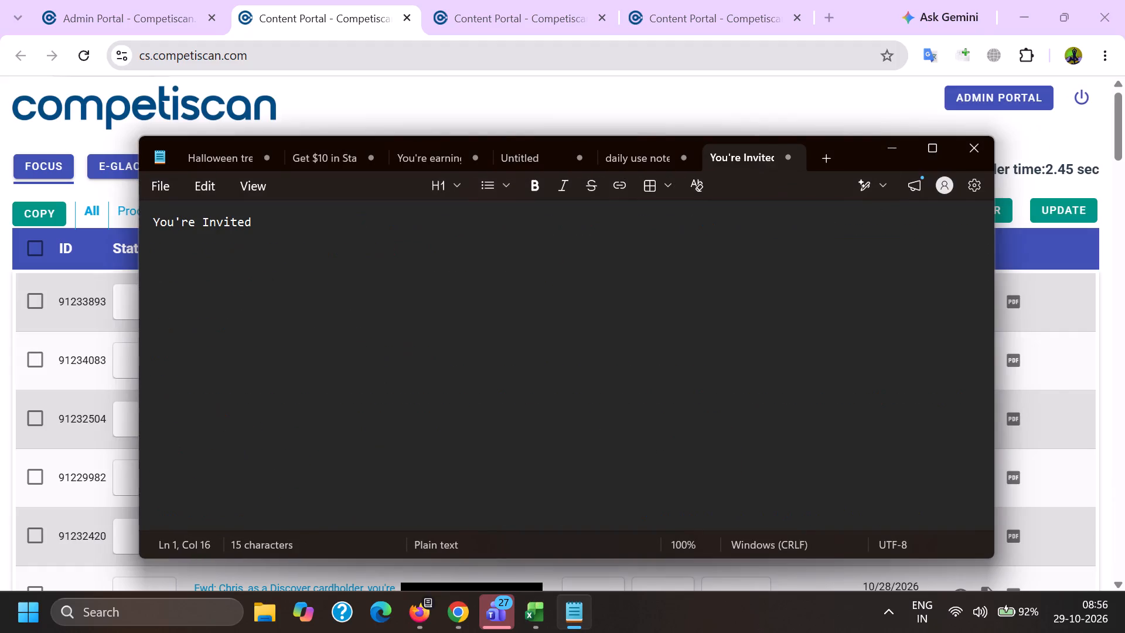
Return to Chrome and preview the Equifax "You're Invited" email in record 91205083 from the first results page.
{"action": "key", "text": "alt+Tab"}
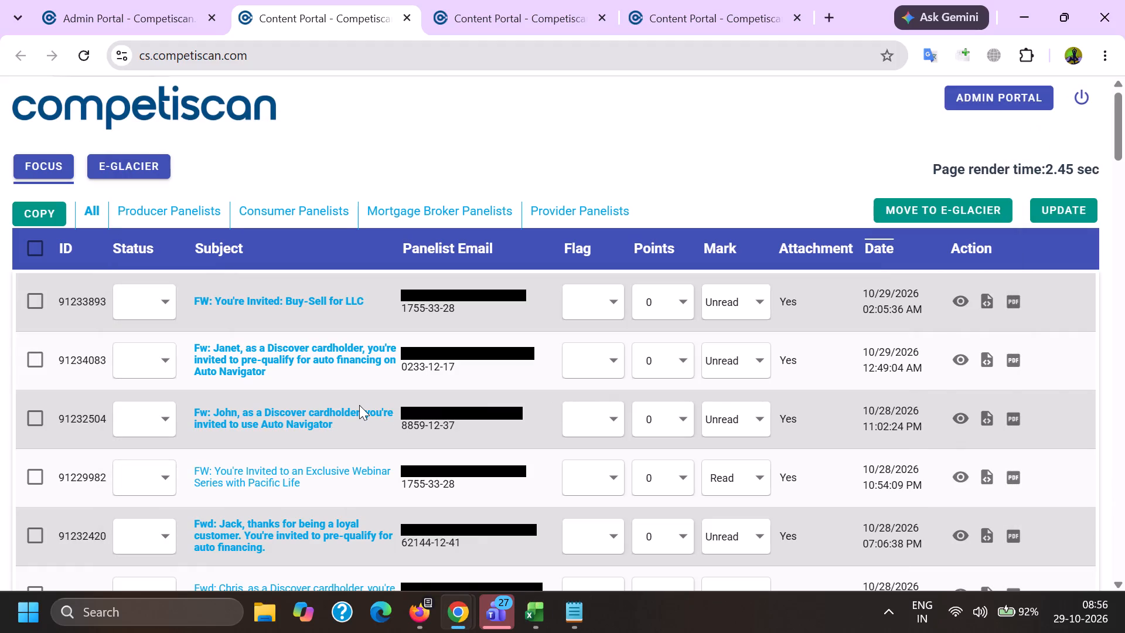
{"action": "scroll", "coordinate": [360, 414], "scroll_direction": "down", "scroll_amount": 2}
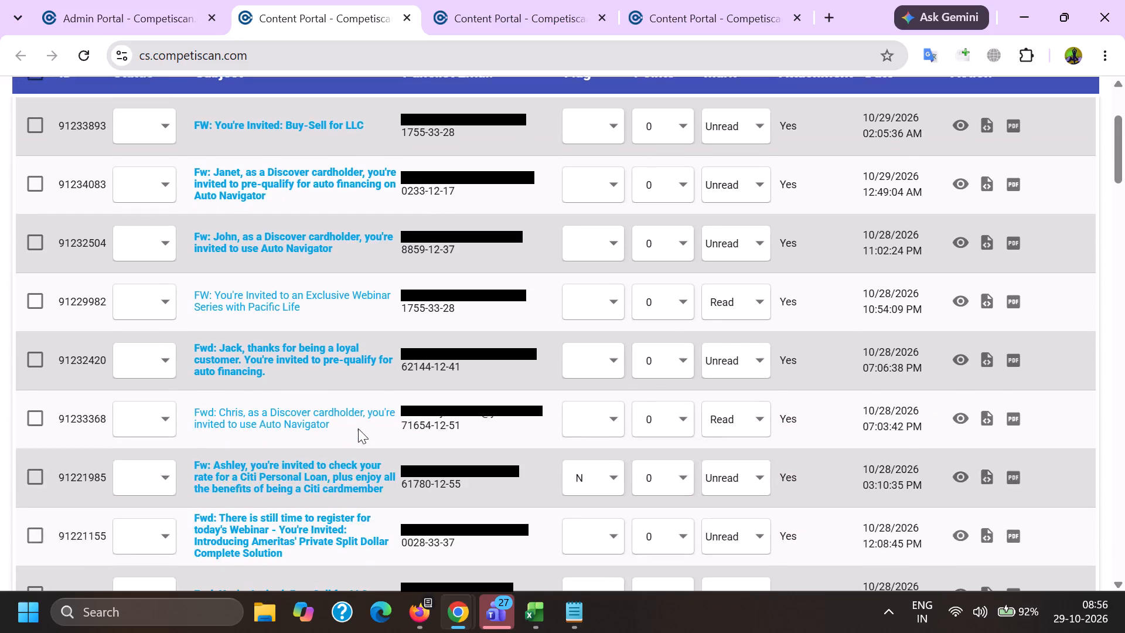
{"action": "scroll", "coordinate": [358, 428], "scroll_direction": "down", "scroll_amount": 4}
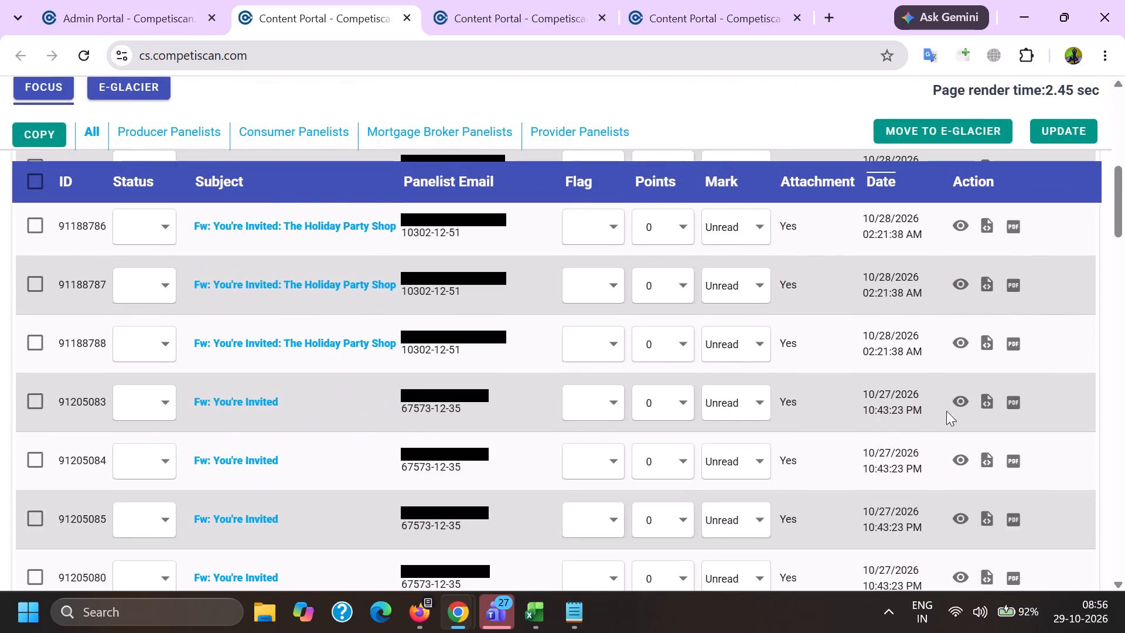
{"action": "left_click", "coordinate": [960, 400]}
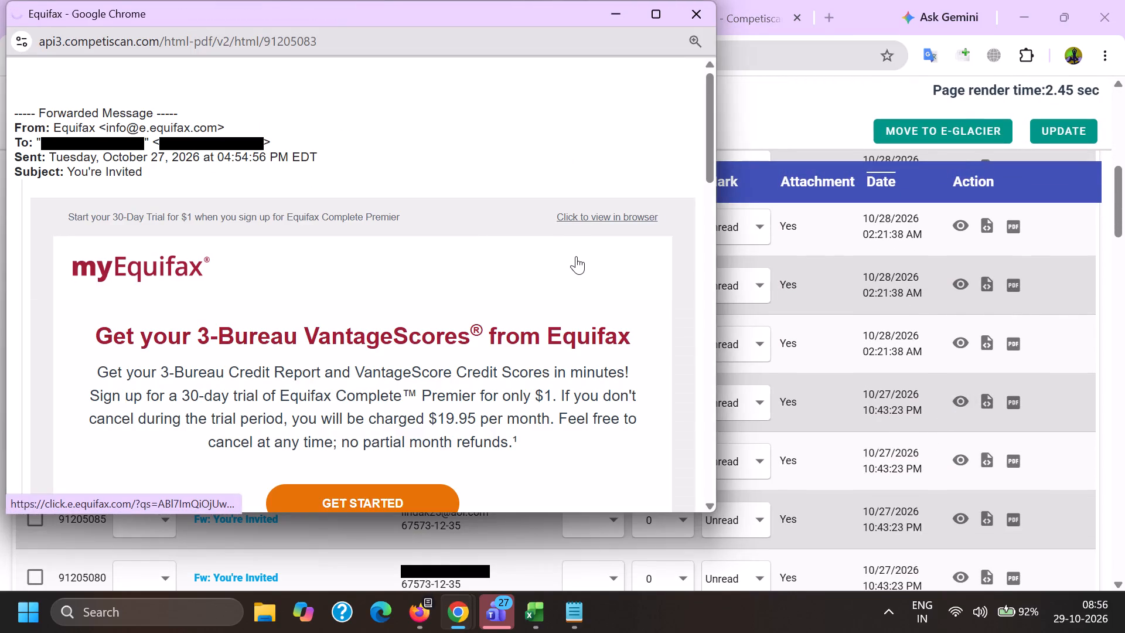
{"action": "scroll", "coordinate": [576, 256], "scroll_direction": "down", "scroll_amount": 8}
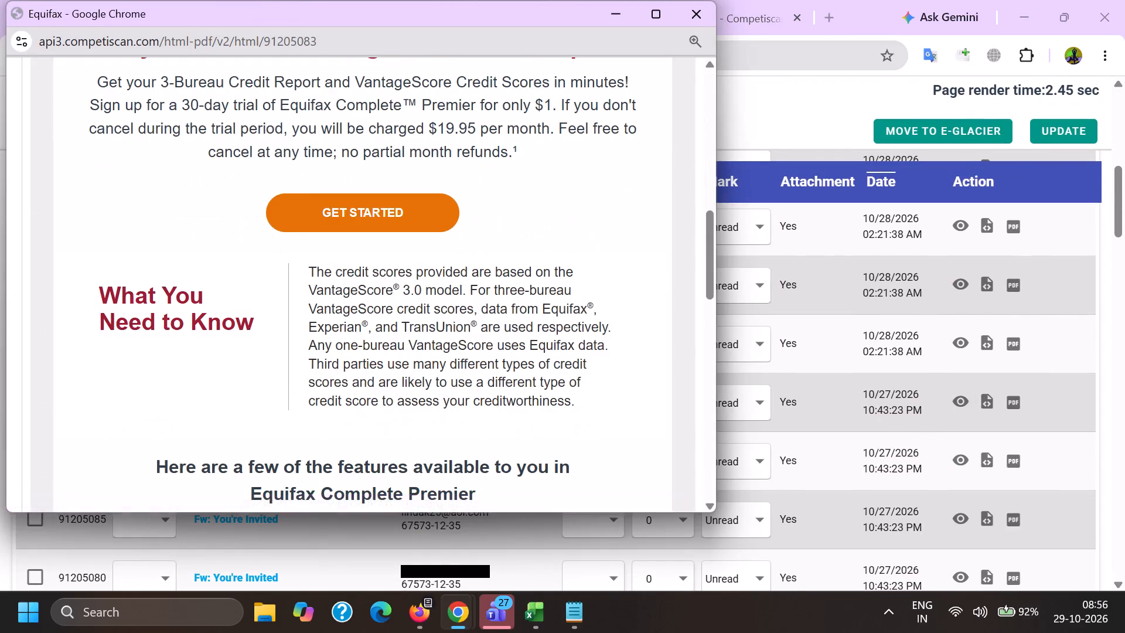
{"action": "key", "text": "alt+Tab"}
{"action": "scroll", "coordinate": [575, 307], "scroll_direction": "down", "scroll_amount": 1}
{"action": "left_click", "coordinate": [461, 171]}
Preview the Equifax "You're Invited" emails in records 91205084 and 91205085 to compare their content.
{"action": "scroll", "coordinate": [493, 349], "scroll_direction": "down", "scroll_amount": 1}
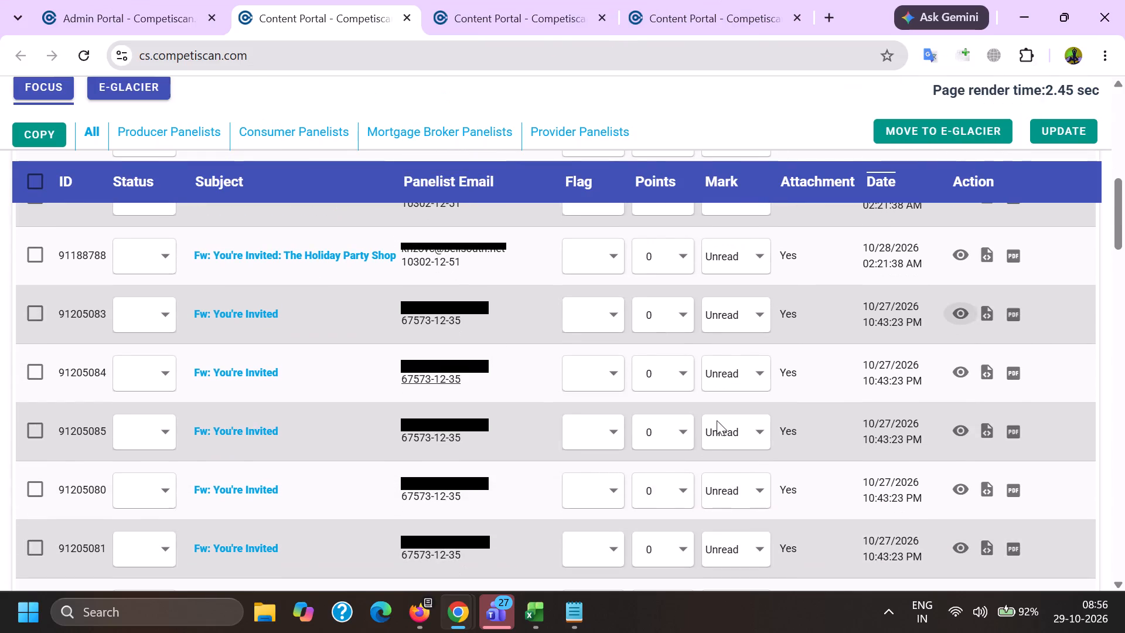
{"action": "left_click", "coordinate": [966, 367]}
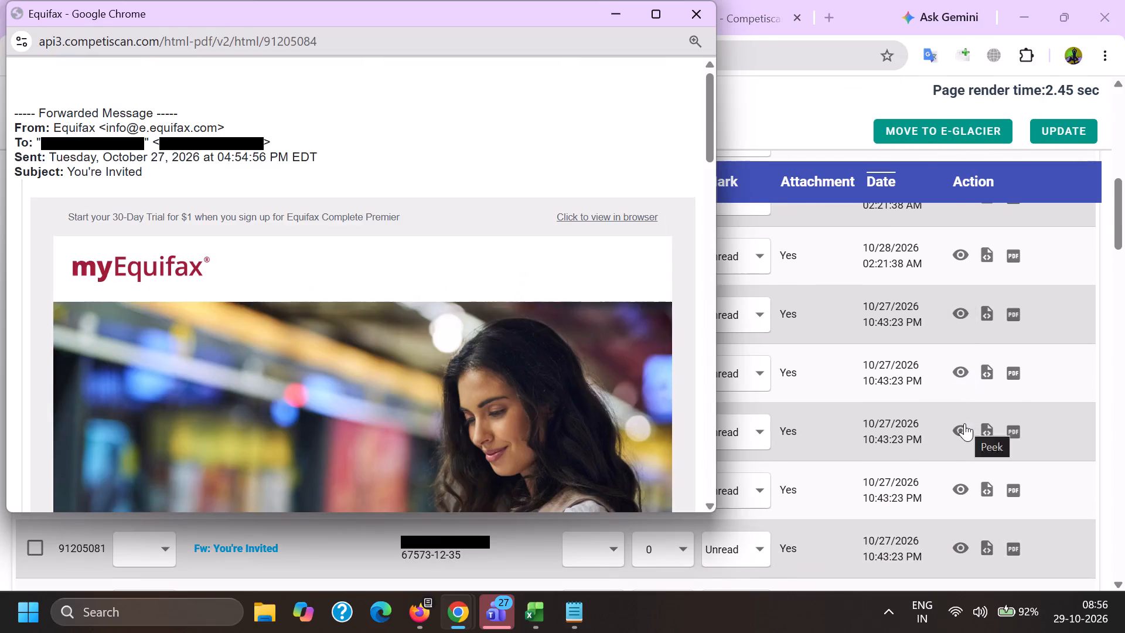
{"action": "scroll", "coordinate": [318, 413], "scroll_direction": "down", "scroll_amount": 5}
{"action": "key", "text": "alt+Tab"}
{"action": "left_click", "coordinate": [953, 426]}
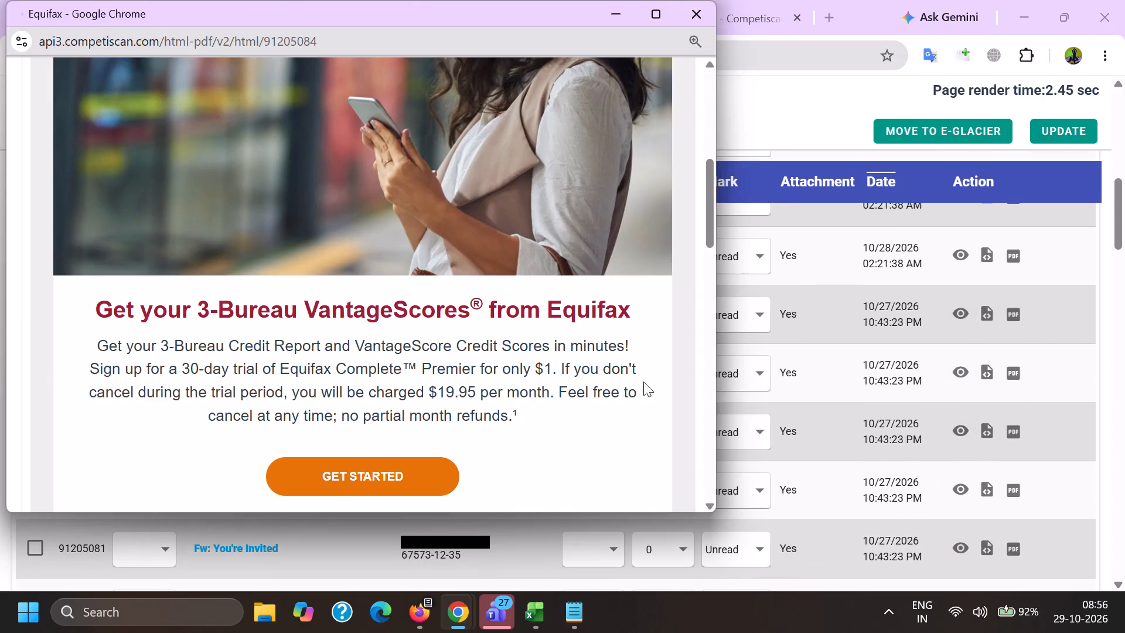
{"action": "scroll", "coordinate": [510, 332], "scroll_direction": "down", "scroll_amount": 6}
{"action": "key", "text": "alt+Tab"}
Preview the Equifax "You're Invited" emails in records 91205080, 91205081 and 91205082 to compare their content.
{"action": "scroll", "coordinate": [707, 394], "scroll_direction": "down", "scroll_amount": 1}
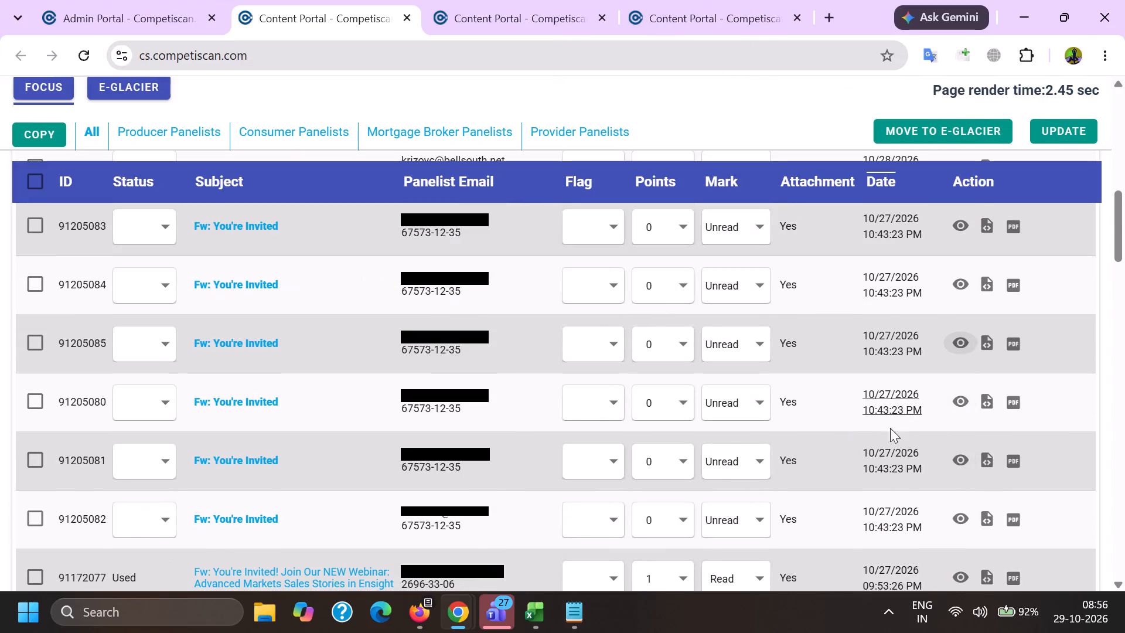
{"action": "left_click", "coordinate": [959, 400]}
{"action": "scroll", "coordinate": [457, 307], "scroll_direction": "down", "scroll_amount": 6}
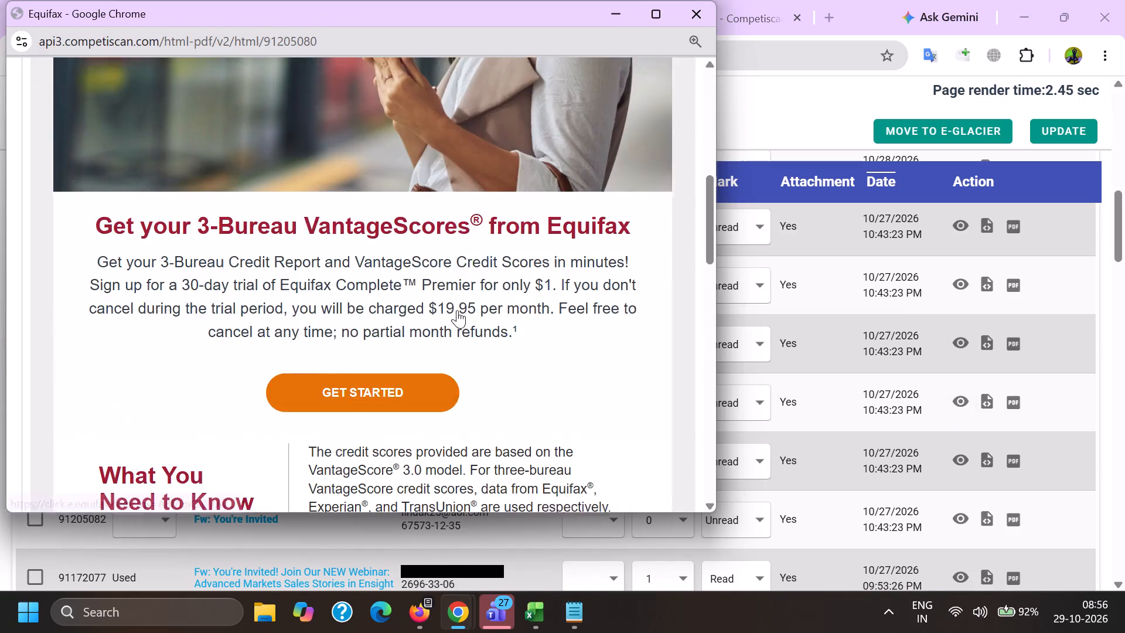
{"action": "key", "text": "alt+Tab"}
{"action": "scroll", "coordinate": [785, 400], "scroll_direction": "down", "scroll_amount": 1}
{"action": "left_click", "coordinate": [956, 371]}
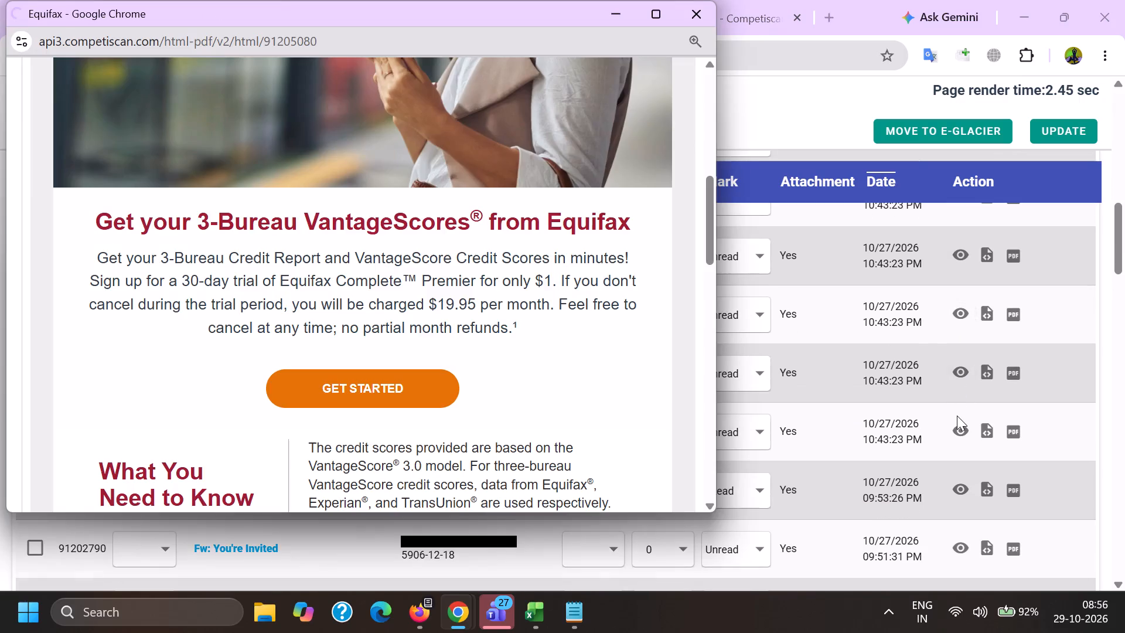
{"action": "scroll", "coordinate": [541, 330], "scroll_direction": "down", "scroll_amount": 5}
{"action": "key", "text": "alt+Tab"}
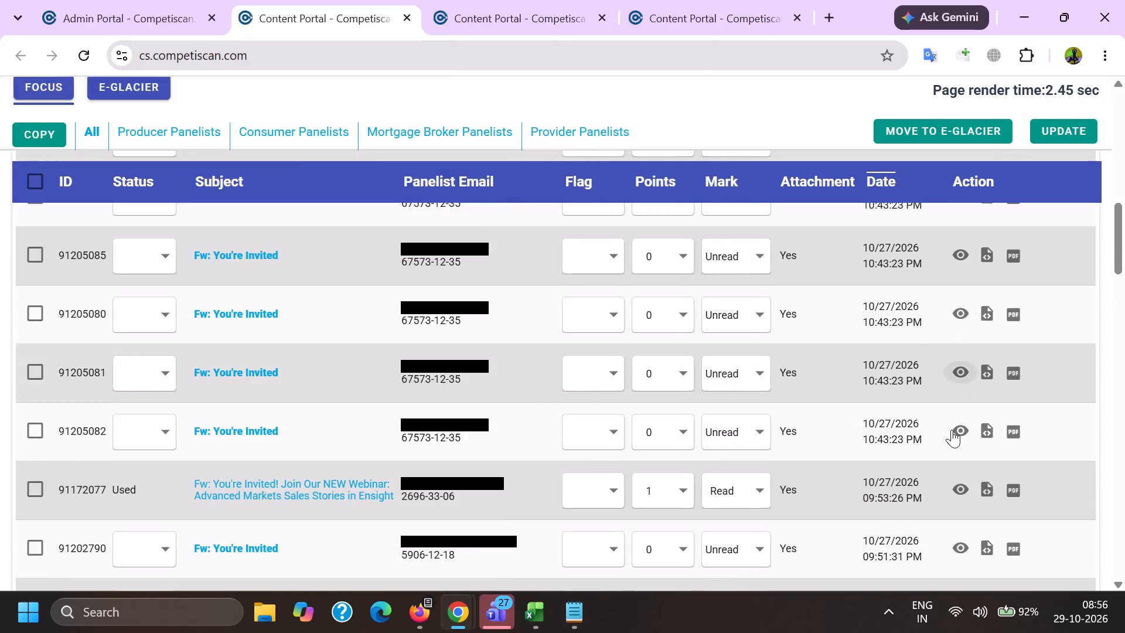
{"action": "left_click", "coordinate": [952, 430]}
{"action": "scroll", "coordinate": [418, 302], "scroll_direction": "down", "scroll_amount": 6}
{"action": "key", "text": "alt+Tab"}
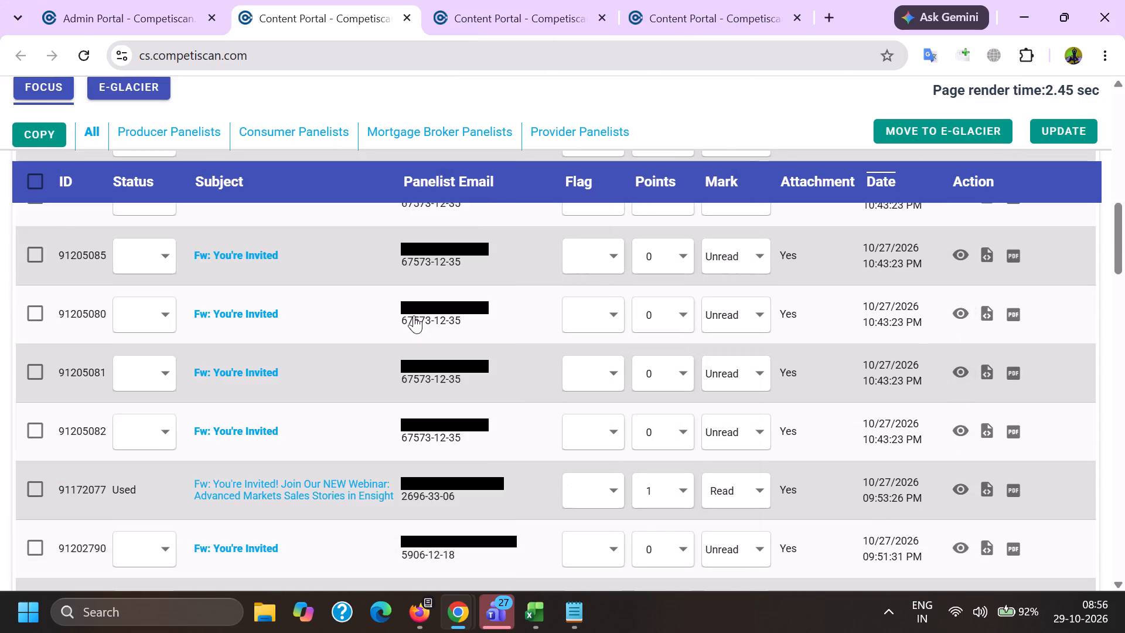
Preview the Equifax "You're Invited" emails in records 91202790, 91202791 and 91202792 to compare their content.
{"action": "scroll", "coordinate": [534, 366], "scroll_direction": "down", "scroll_amount": 2}
{"action": "left_click", "coordinate": [956, 367]}
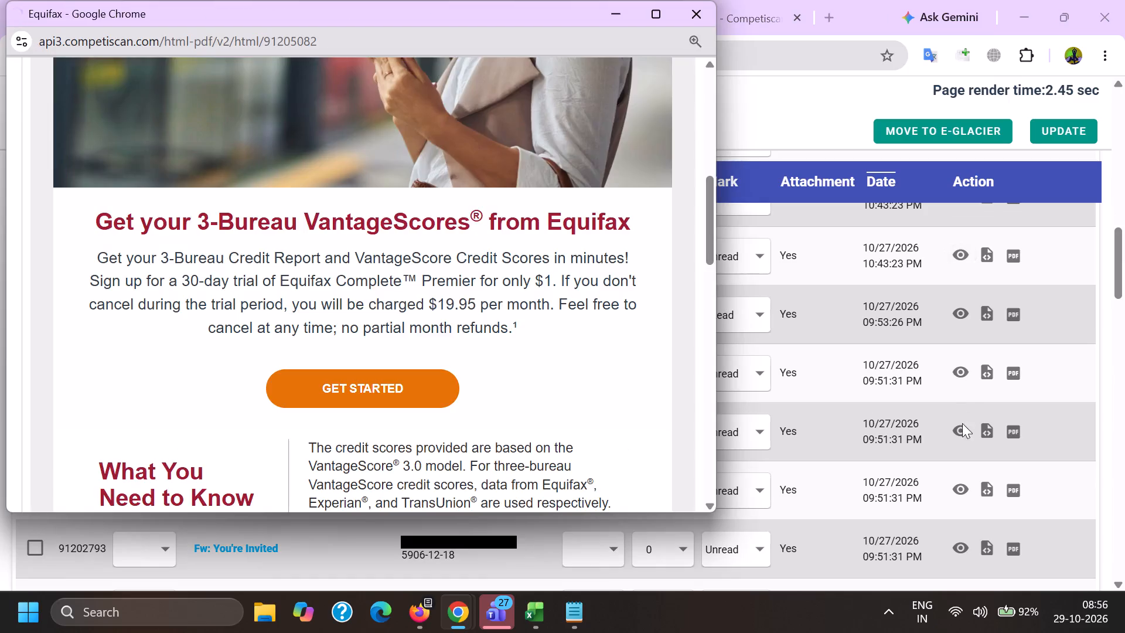
{"action": "scroll", "coordinate": [380, 260], "scroll_direction": "down", "scroll_amount": 5}
{"action": "key", "text": "alt+Tab"}
{"action": "scroll", "coordinate": [881, 390], "scroll_direction": "down", "scroll_amount": 1}
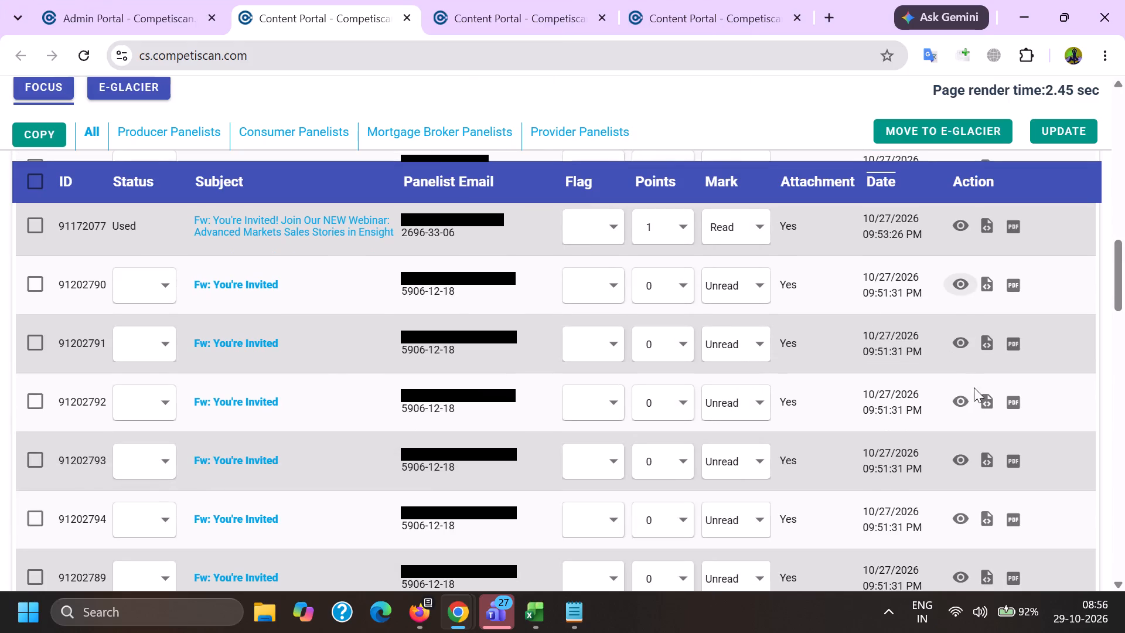
{"action": "left_click", "coordinate": [959, 343]}
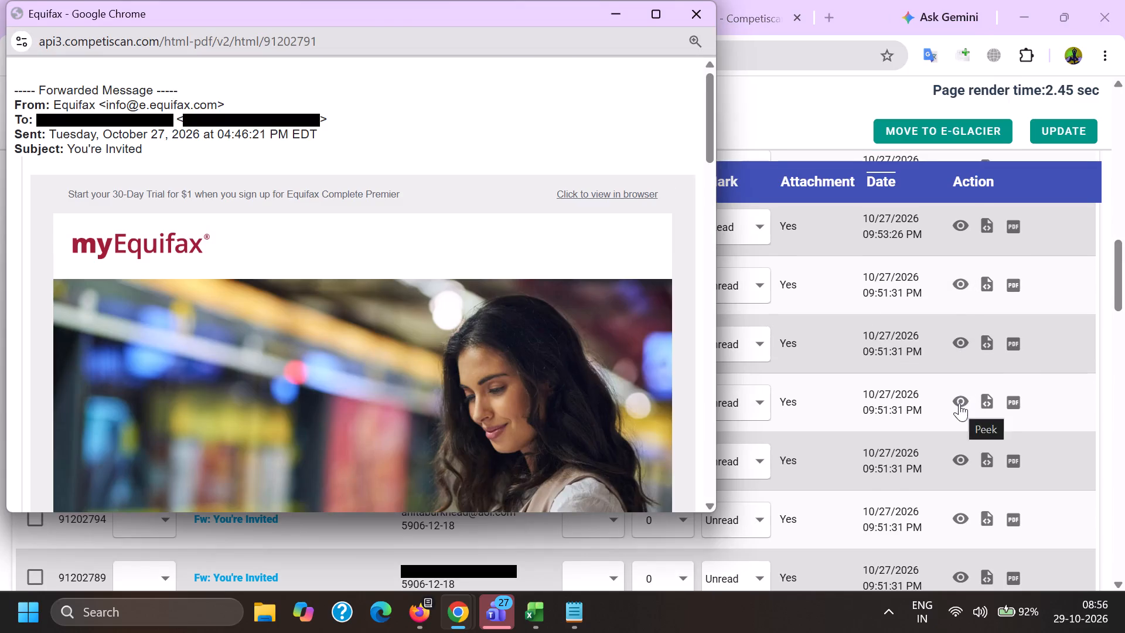
{"action": "scroll", "coordinate": [404, 265], "scroll_direction": "down", "scroll_amount": 5}
{"action": "key", "text": "alt+Tab"}
{"action": "left_click", "coordinate": [966, 393]}
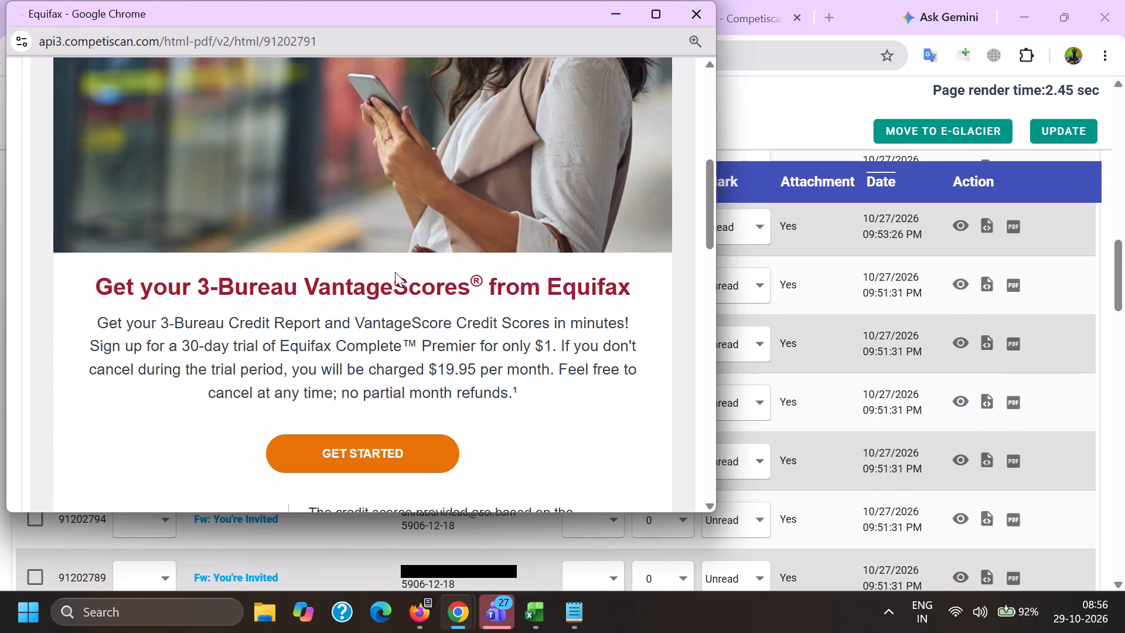
{"action": "scroll", "coordinate": [395, 271], "scroll_direction": "down", "scroll_amount": 16}
{"action": "key", "text": "alt+Tab"}
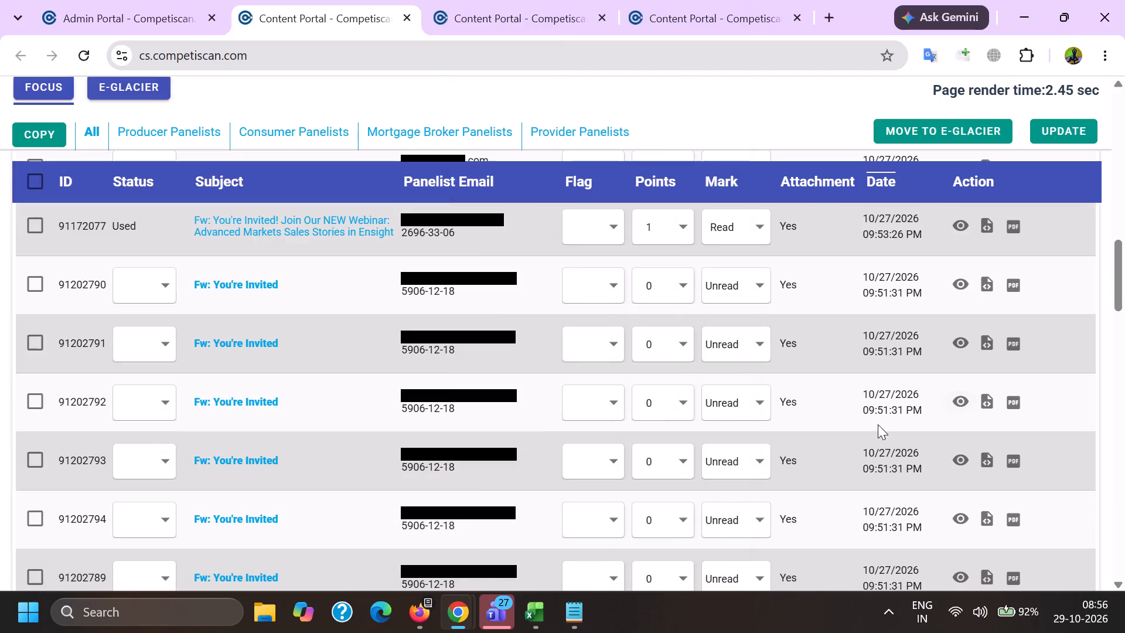
Preview the Equifax "You're Invited" emails in records 91202793, 91202794 and 91202789 to compare their content.
{"action": "left_click", "coordinate": [954, 454]}
{"action": "scroll", "coordinate": [519, 182], "scroll_direction": "down", "scroll_amount": 4}
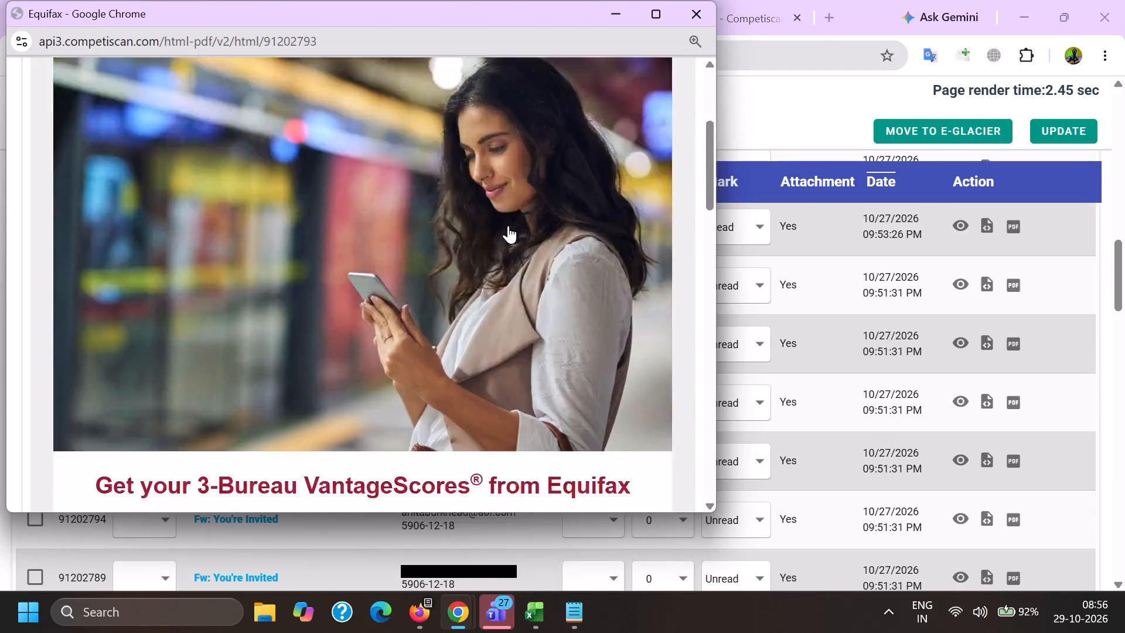
{"action": "scroll", "coordinate": [508, 226], "scroll_direction": "down", "scroll_amount": 14}
{"action": "key", "text": "alt+Tab"}
{"action": "scroll", "coordinate": [717, 355], "scroll_direction": "down", "scroll_amount": 2}
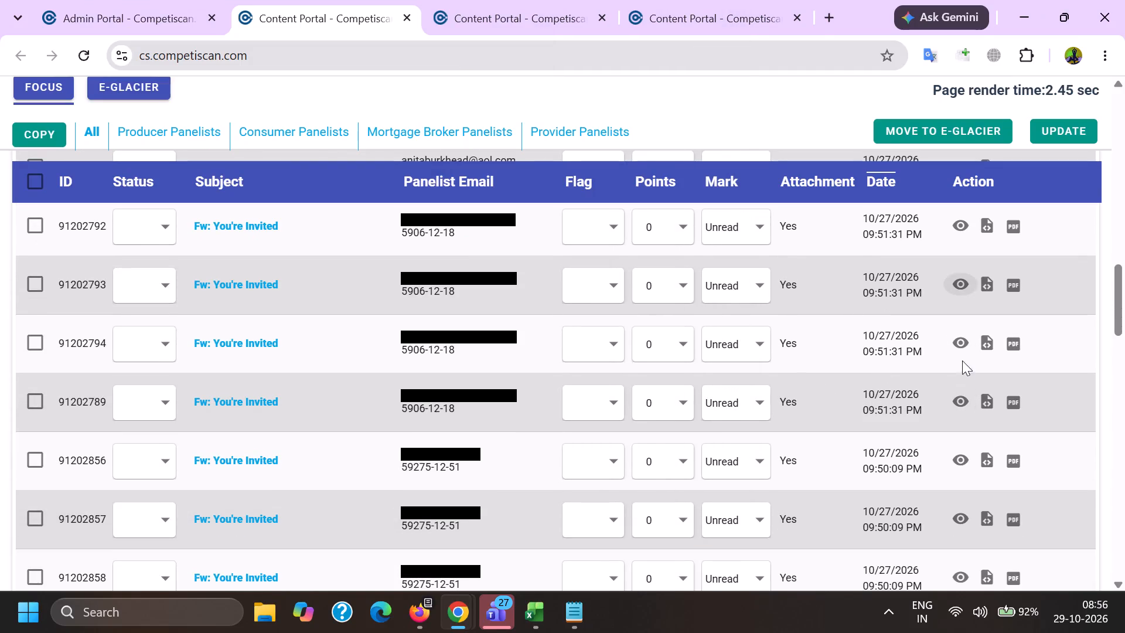
{"action": "left_click", "coordinate": [959, 345]}
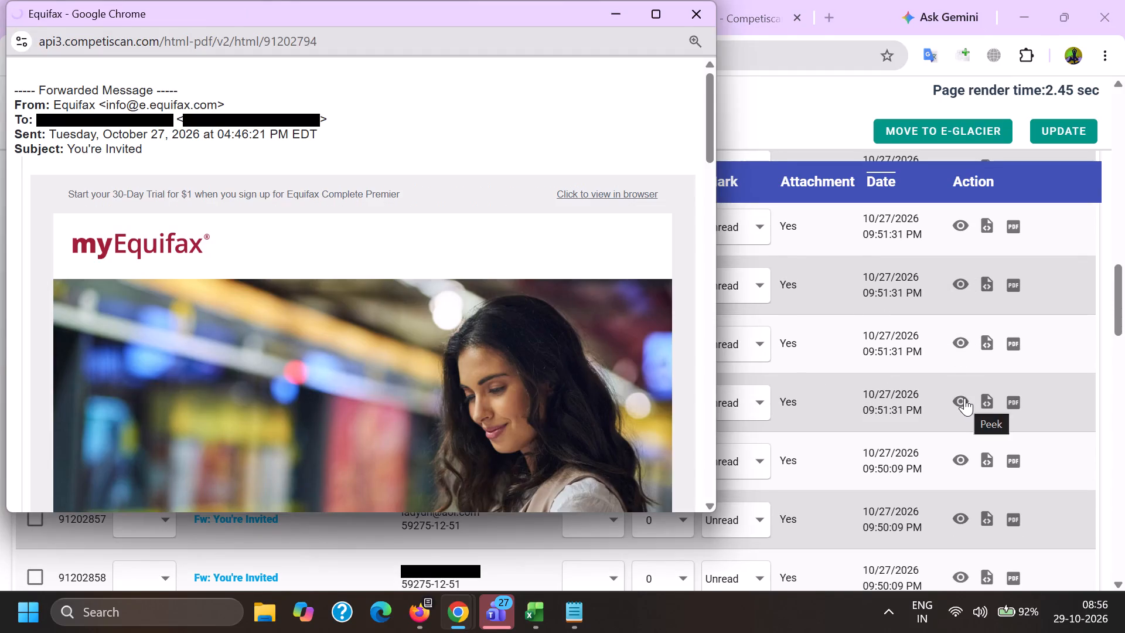
{"action": "left_click", "coordinate": [964, 397]}
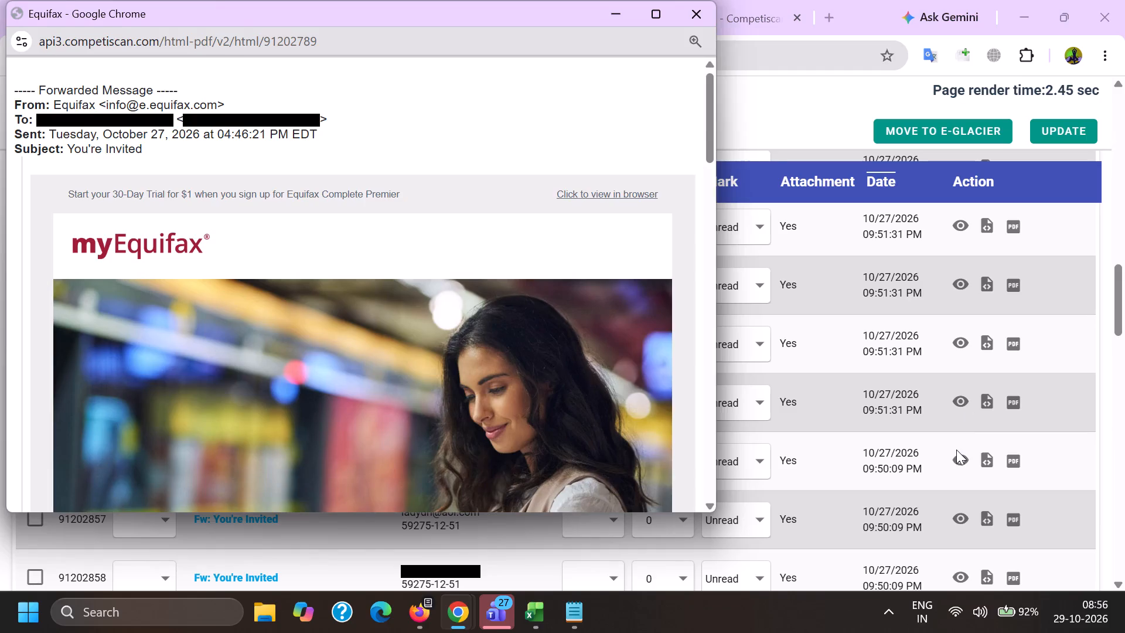
Preview the Equifax "You're Invited" emails in records 91202856, 91202857 and 91202858 to compare their content.
{"action": "left_click", "coordinate": [956, 454]}
{"action": "scroll", "coordinate": [512, 303], "scroll_direction": "down", "scroll_amount": 6}
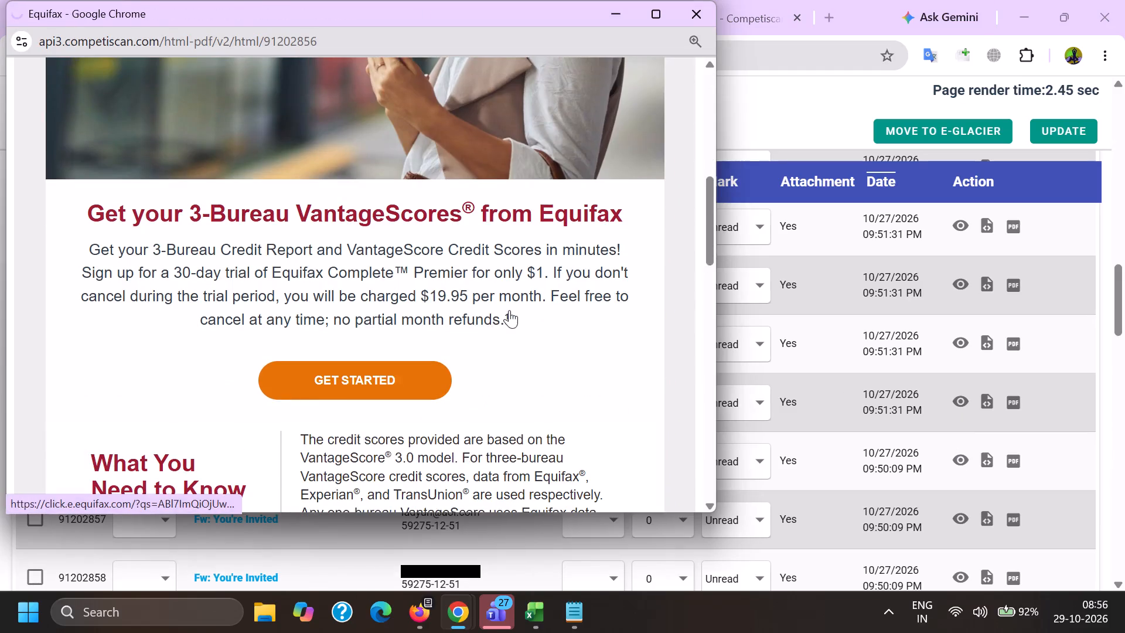
{"action": "key", "text": "alt+Tab"}
{"action": "scroll", "coordinate": [943, 387], "scroll_direction": "down", "scroll_amount": 2}
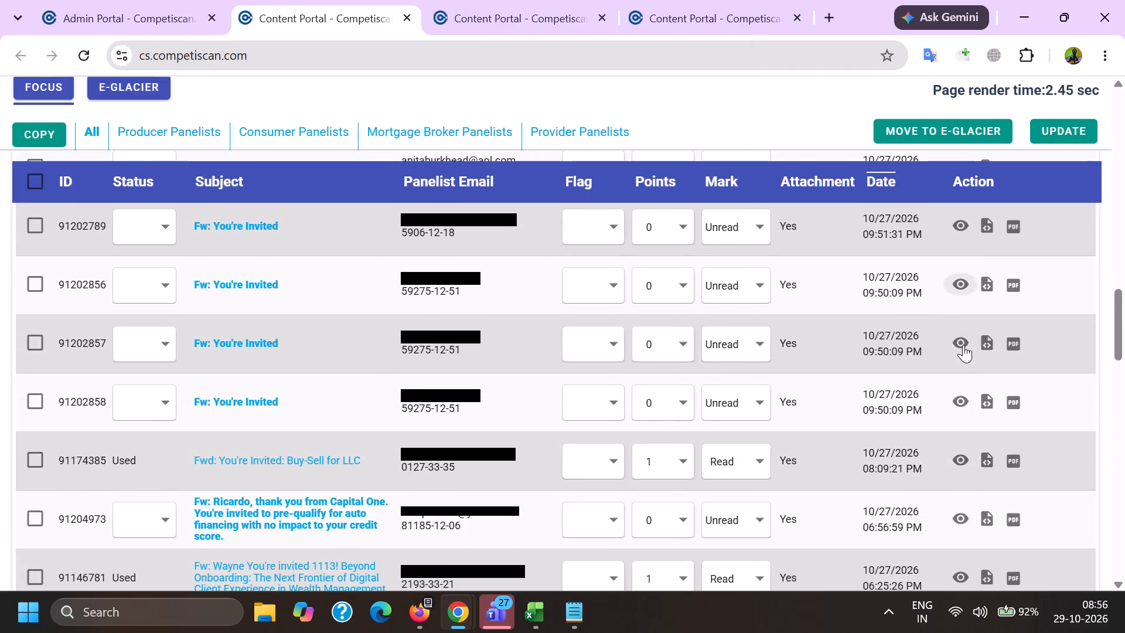
{"action": "left_click", "coordinate": [963, 345]}
{"action": "scroll", "coordinate": [105, 224], "scroll_direction": "down", "scroll_amount": 5}
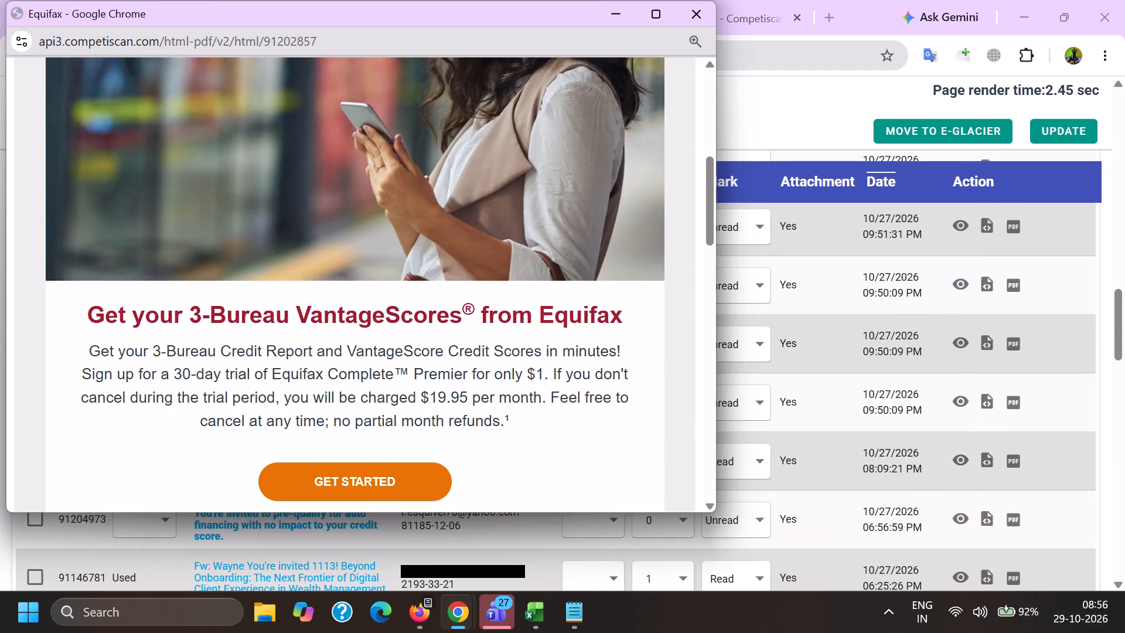
{"action": "key", "text": "alt+Tab"}
{"action": "left_click", "coordinate": [954, 397]}
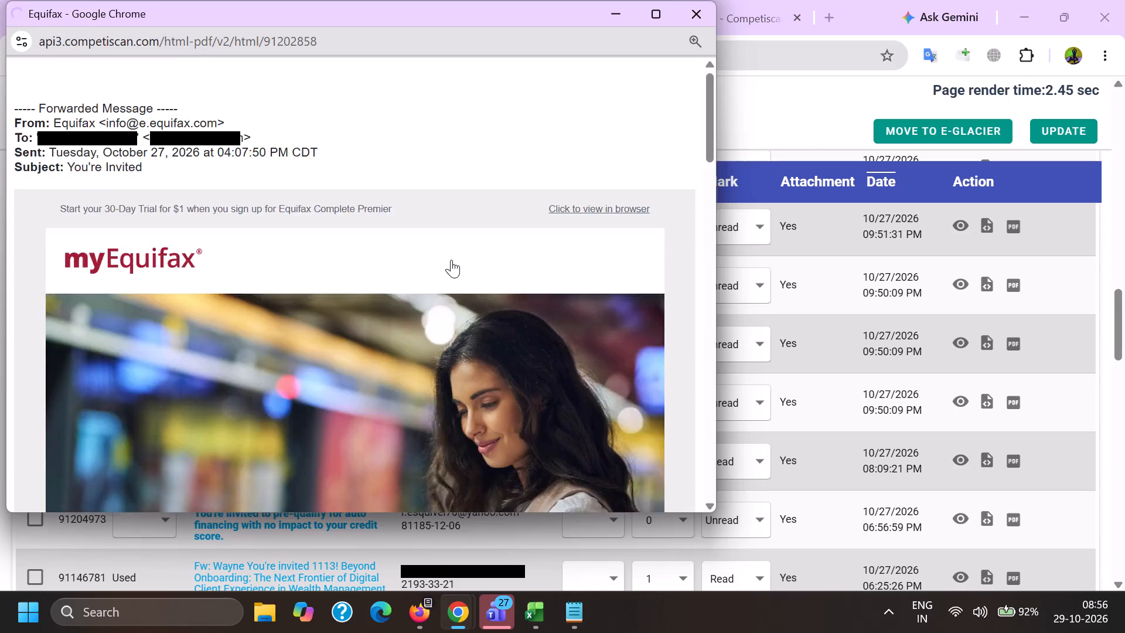
{"action": "scroll", "coordinate": [451, 260], "scroll_direction": "down", "scroll_amount": 17}
{"action": "key", "text": "alt+Tab"}
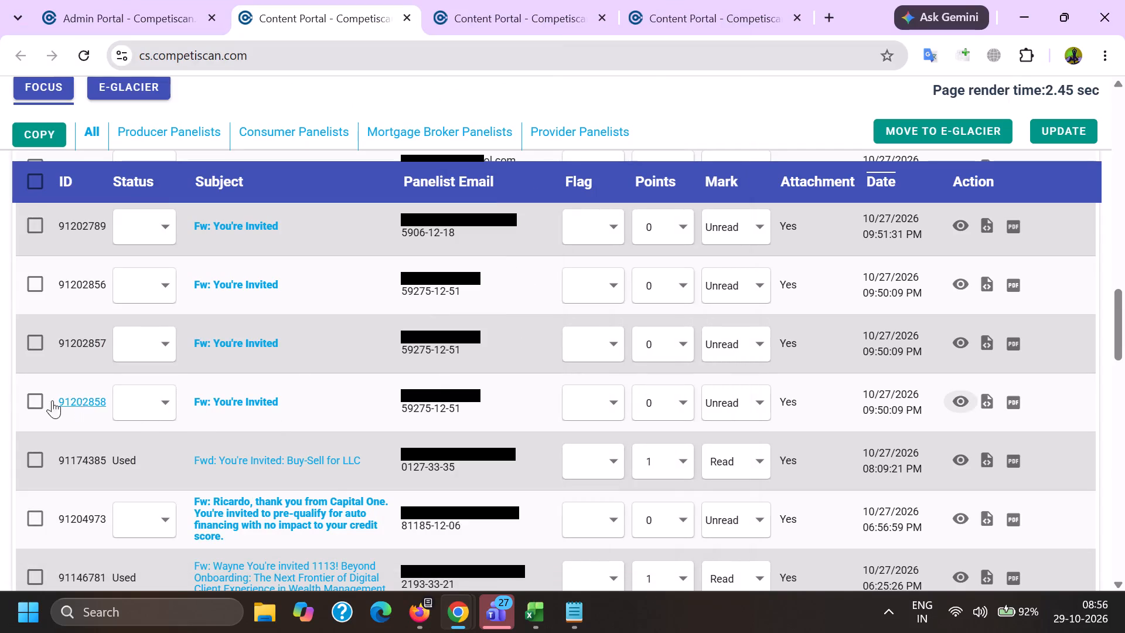
Copy the subject and temp ID of record 91202858 and replace the "You're Invited" note in Notepad with them.
{"action": "left_click", "coordinate": [22, 403]}
{"action": "left_click", "coordinate": [29, 123]}
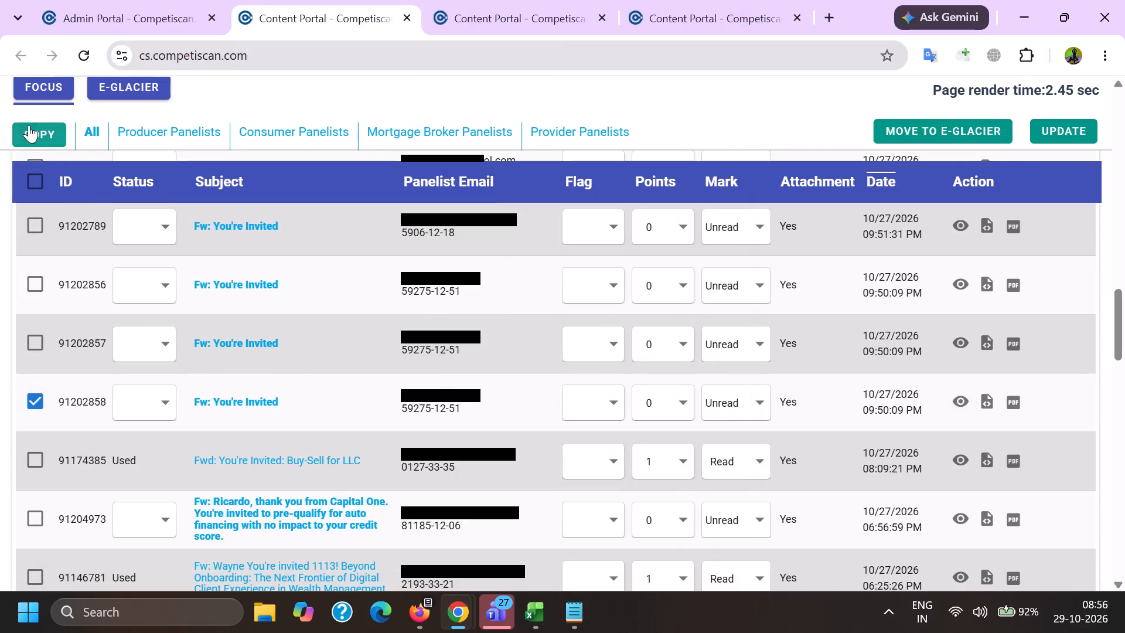
{"action": "left_click", "coordinate": [722, 174]}
{"action": "left_click", "coordinate": [567, 619]}
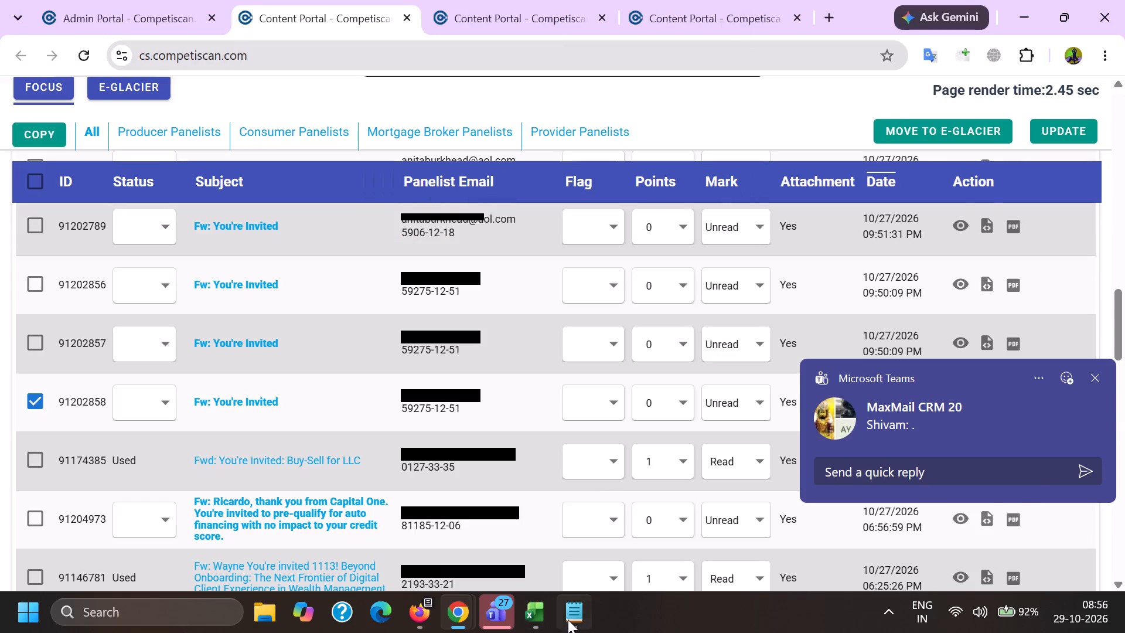
{"action": "left_click_drag", "start_coordinate": [380, 248], "coordinate": [0, 178]}
{"action": "key", "text": "ctrl+v"}
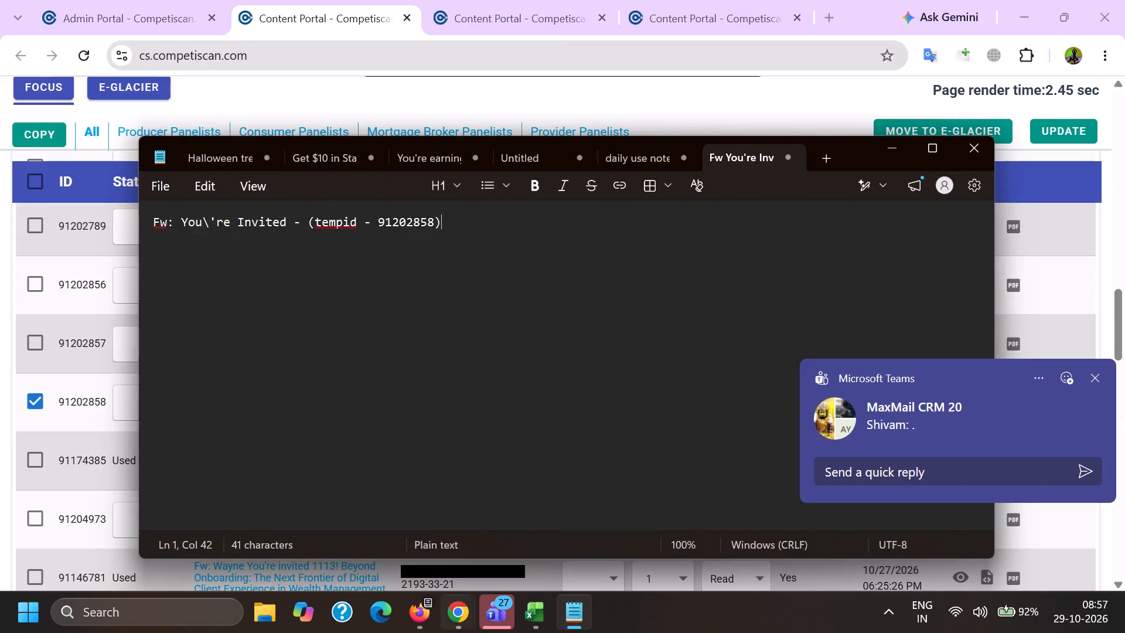
Switch to Firefox, preview the Equifax email in record 91105303 and copy "It's time to check your credit scores," from its subject.
{"action": "left_click", "coordinate": [431, 625]}
{"action": "left_click", "coordinate": [222, 532]}
{"action": "scroll", "coordinate": [230, 424], "scroll_direction": "down", "scroll_amount": 2}
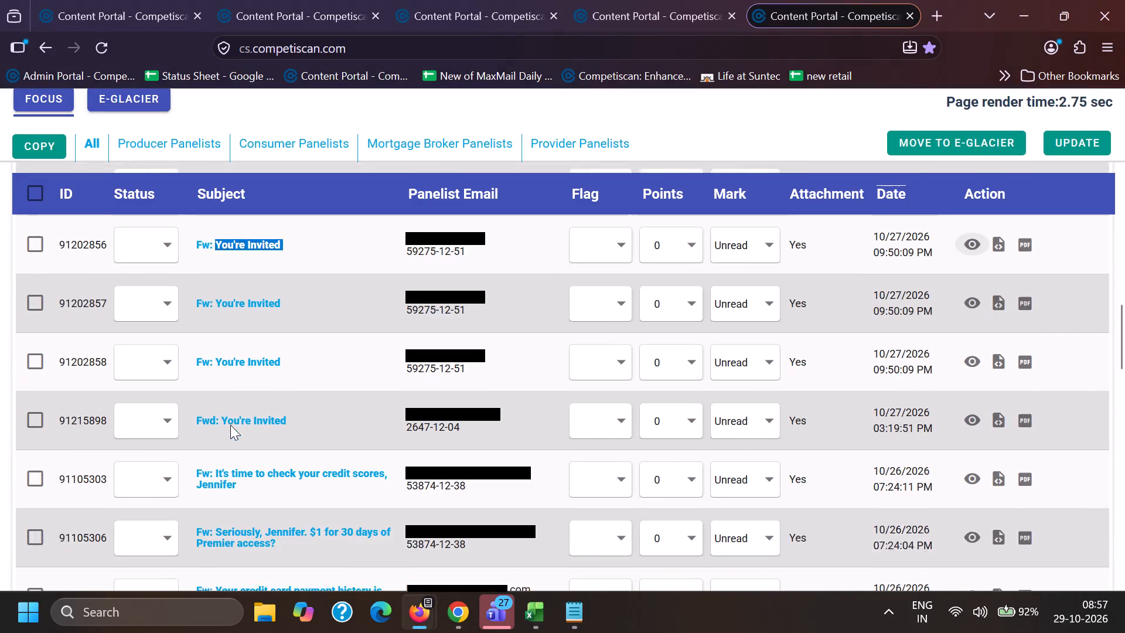
{"action": "scroll", "coordinate": [230, 425], "scroll_direction": "down", "scroll_amount": 1}
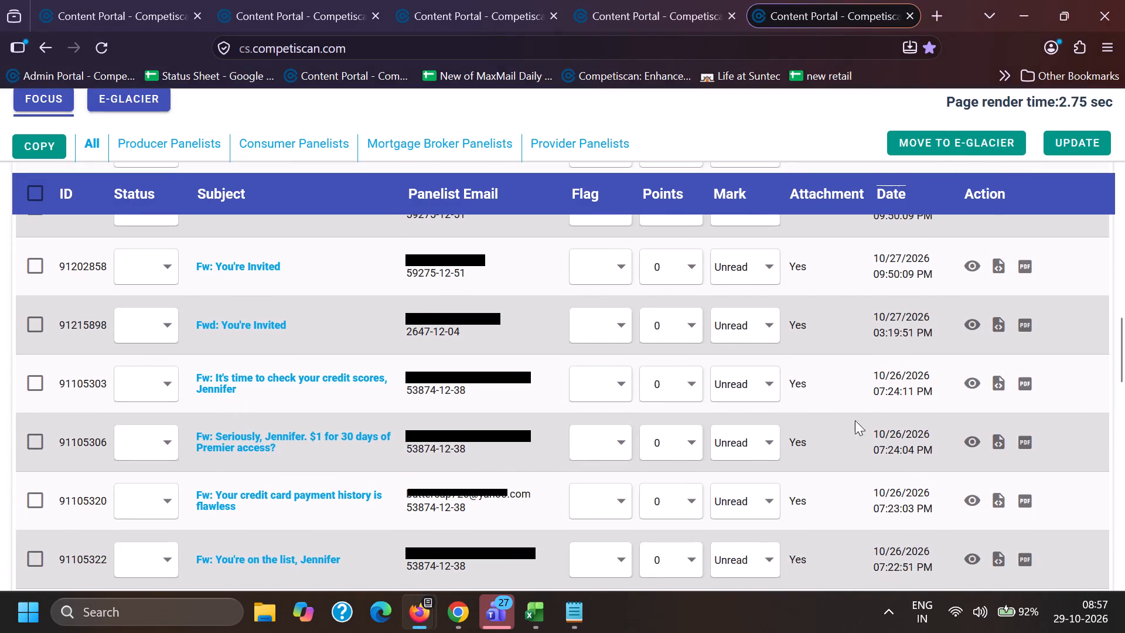
{"action": "left_click", "coordinate": [971, 384]}
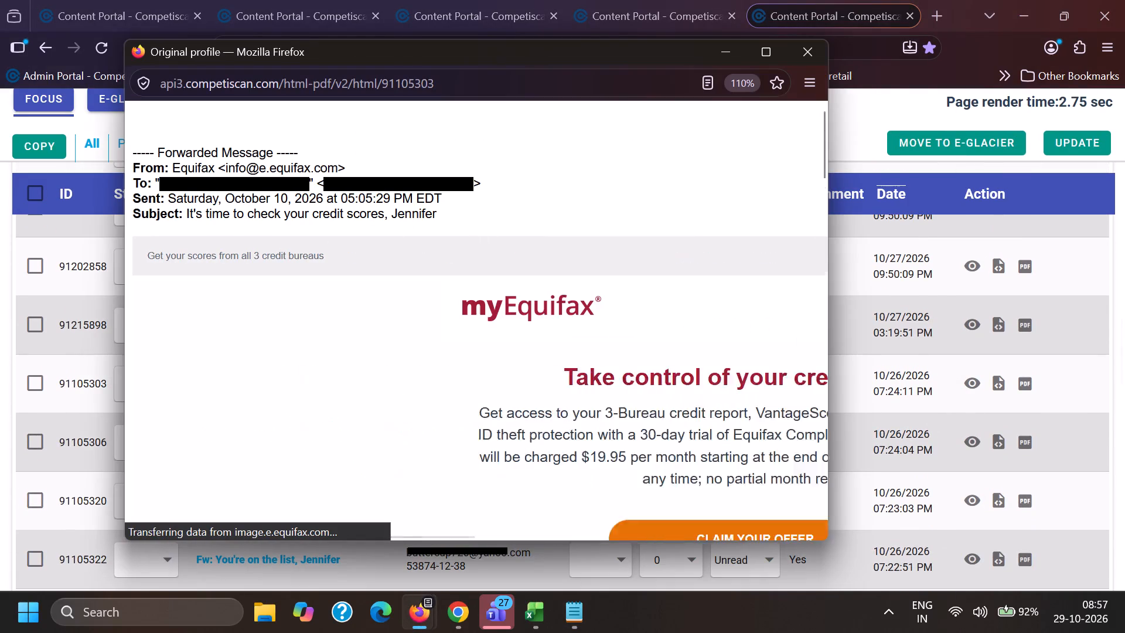
{"action": "left_click_drag", "start_coordinate": [185, 216], "coordinate": [387, 217]}
{"action": "key", "text": "ctrl+c"}
{"action": "left_click", "coordinate": [536, 617]}
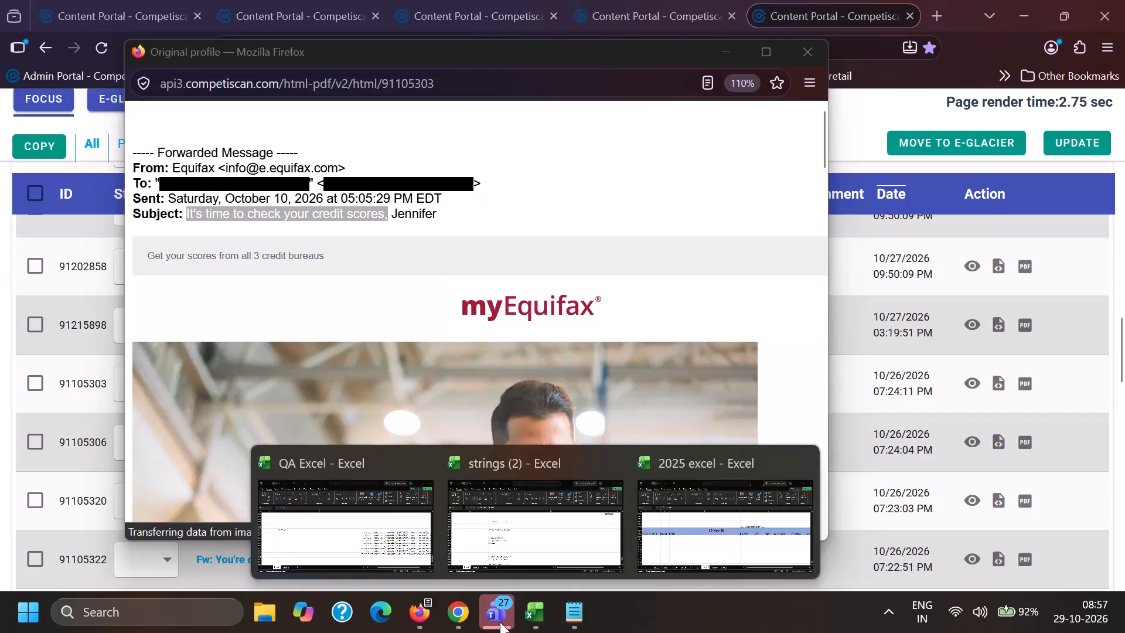
Switch to Chrome and search the content portal's email subjects for the exact phrase "It's time to check your credit scores,".
{"action": "left_click", "coordinate": [466, 622]}
{"action": "left_click", "coordinate": [371, 525]}
{"action": "scroll", "coordinate": [347, 448], "scroll_direction": "down", "scroll_amount": 20}
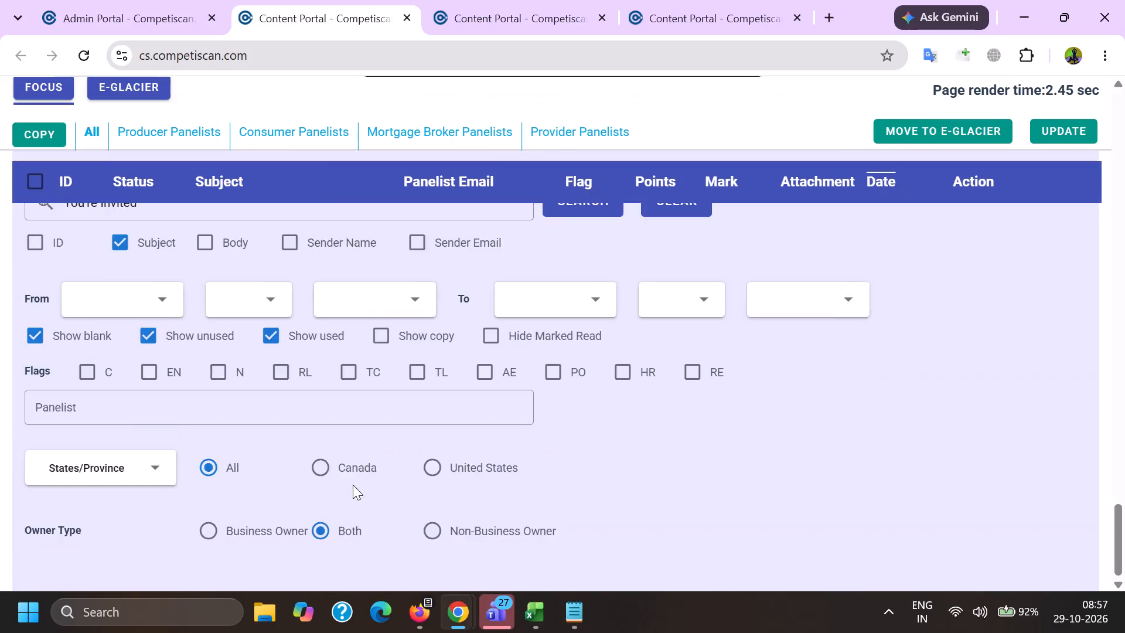
{"action": "scroll", "coordinate": [343, 490], "scroll_direction": "up", "scroll_amount": 2}
{"action": "left_click_drag", "start_coordinate": [342, 383], "coordinate": [0, 318]}
{"action": "key", "text": "BackSpace"}
{"action": "key", "text": "shift+quotedbl"}
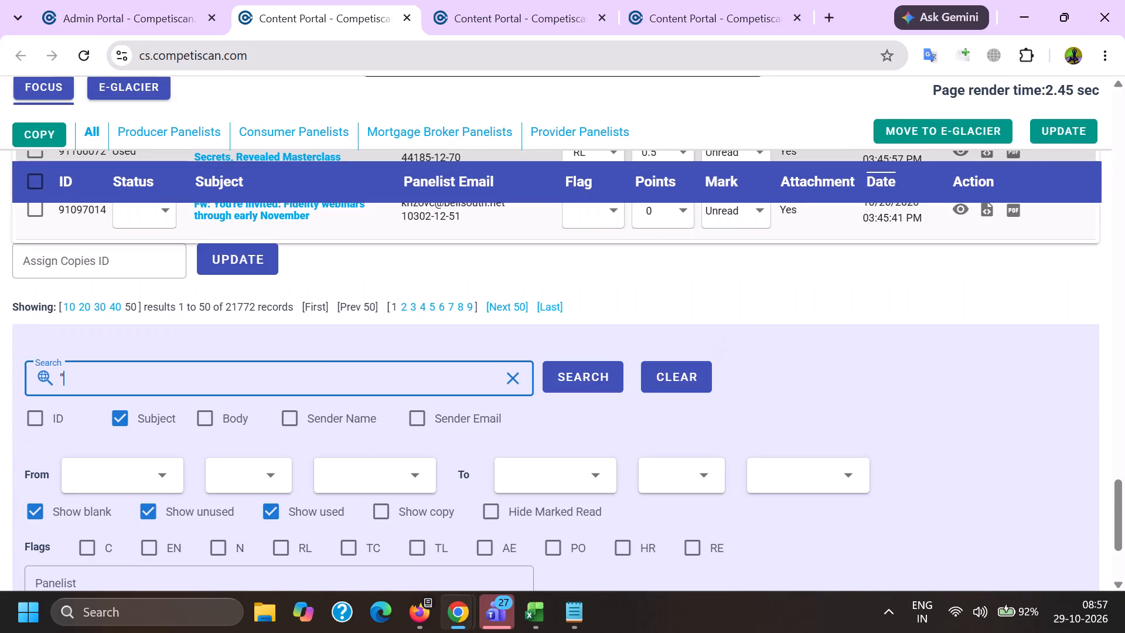
{"action": "key", "text": "ctrl+v"}
{"action": "key", "text": "shift+quotedbl"}
{"action": "key", "text": "Return"}
{"action": "key", "text": "Return"}
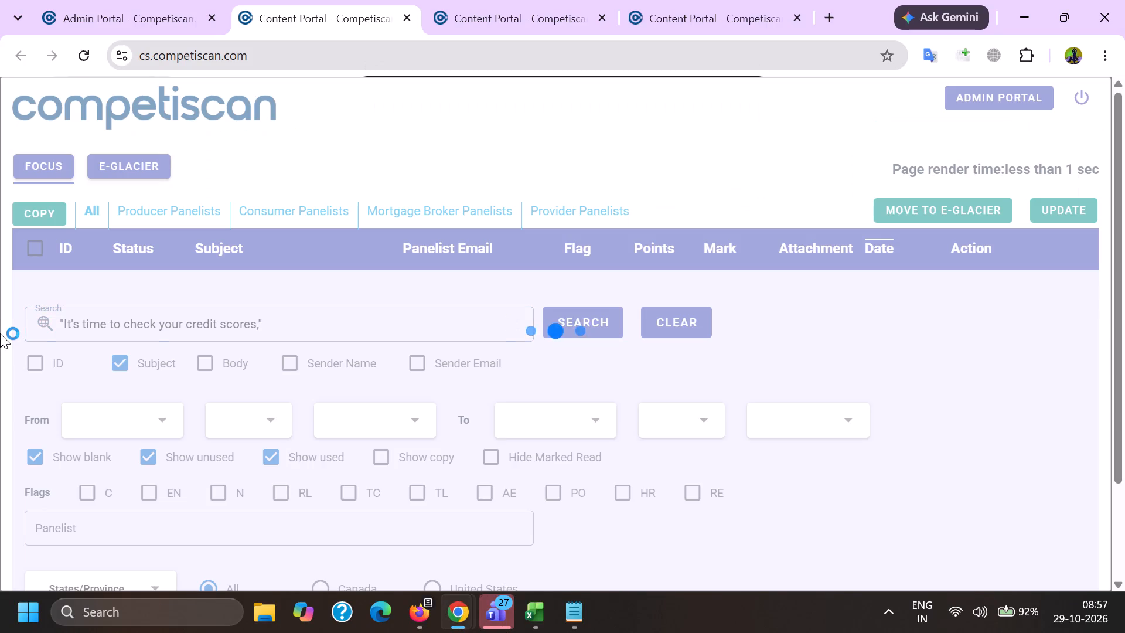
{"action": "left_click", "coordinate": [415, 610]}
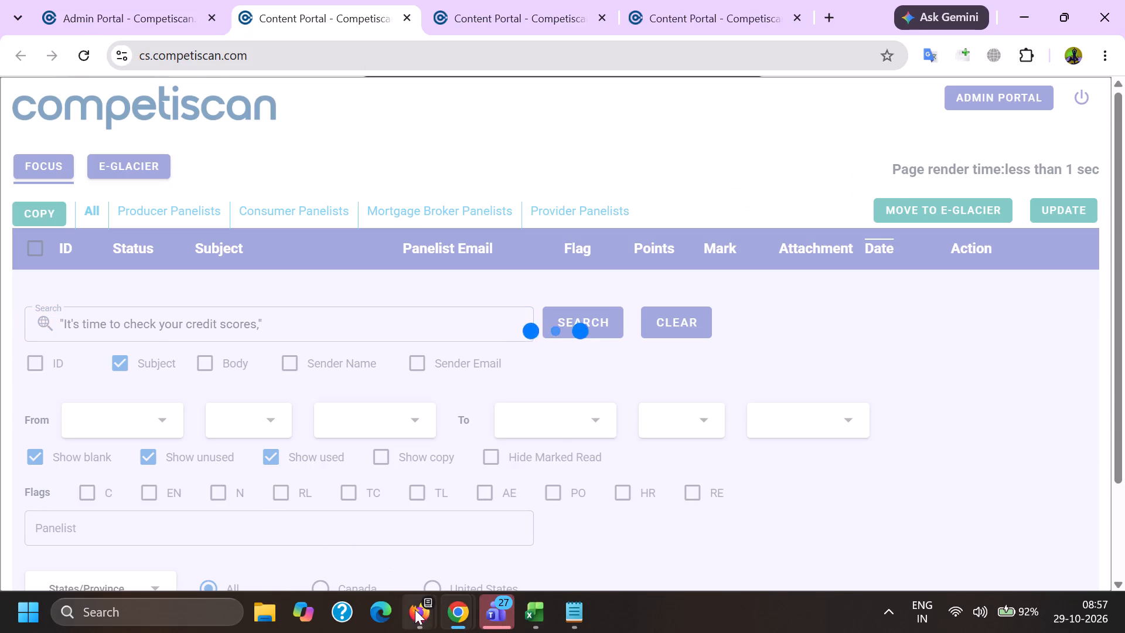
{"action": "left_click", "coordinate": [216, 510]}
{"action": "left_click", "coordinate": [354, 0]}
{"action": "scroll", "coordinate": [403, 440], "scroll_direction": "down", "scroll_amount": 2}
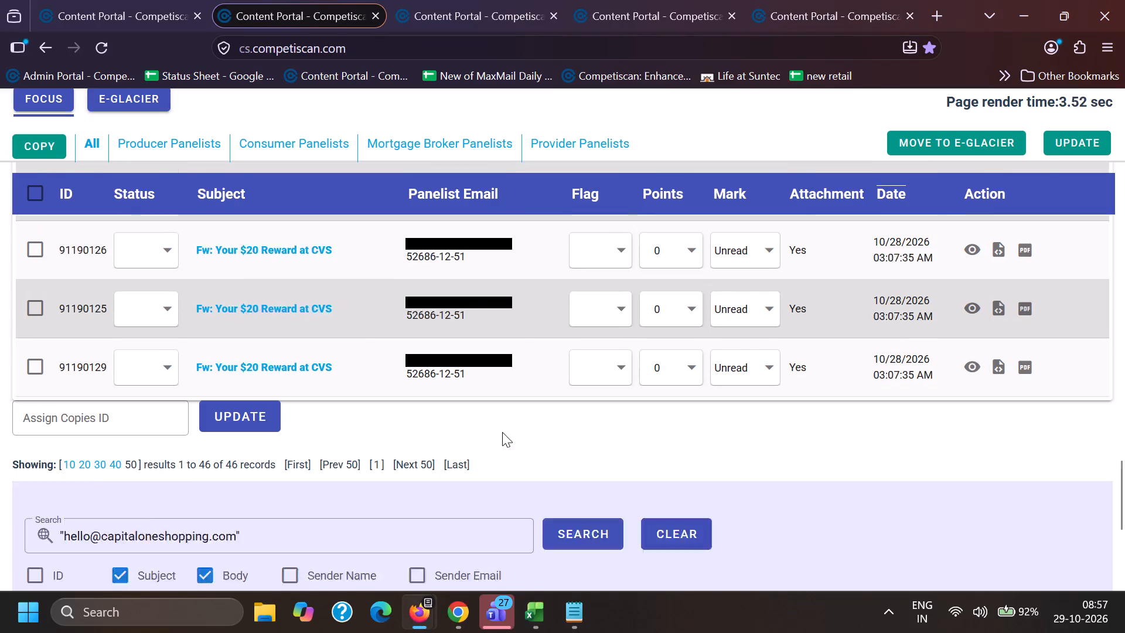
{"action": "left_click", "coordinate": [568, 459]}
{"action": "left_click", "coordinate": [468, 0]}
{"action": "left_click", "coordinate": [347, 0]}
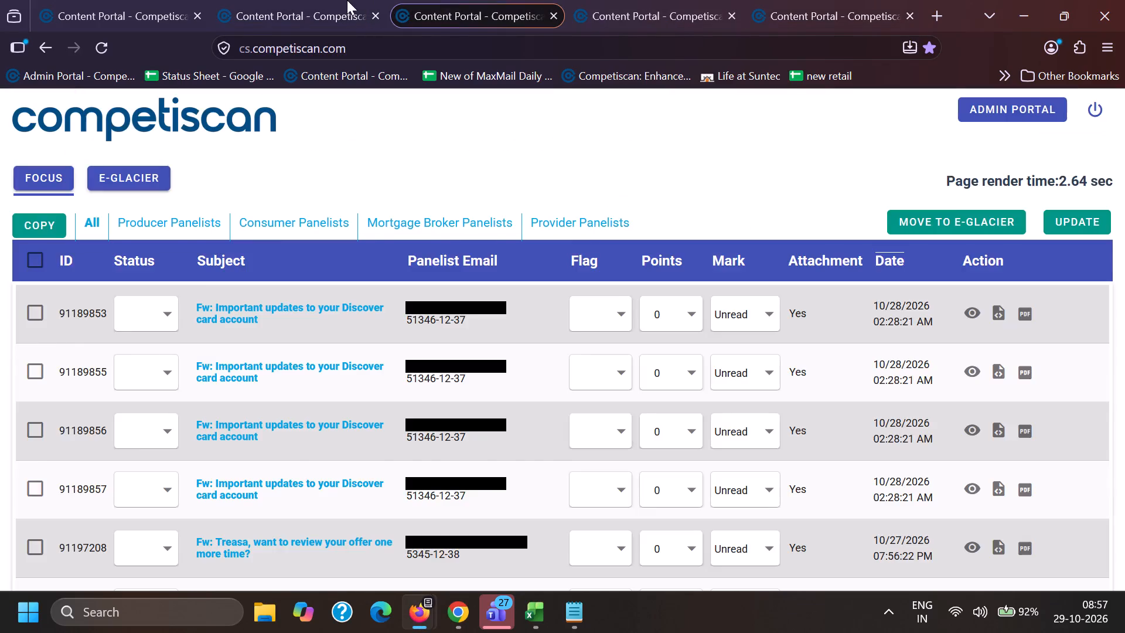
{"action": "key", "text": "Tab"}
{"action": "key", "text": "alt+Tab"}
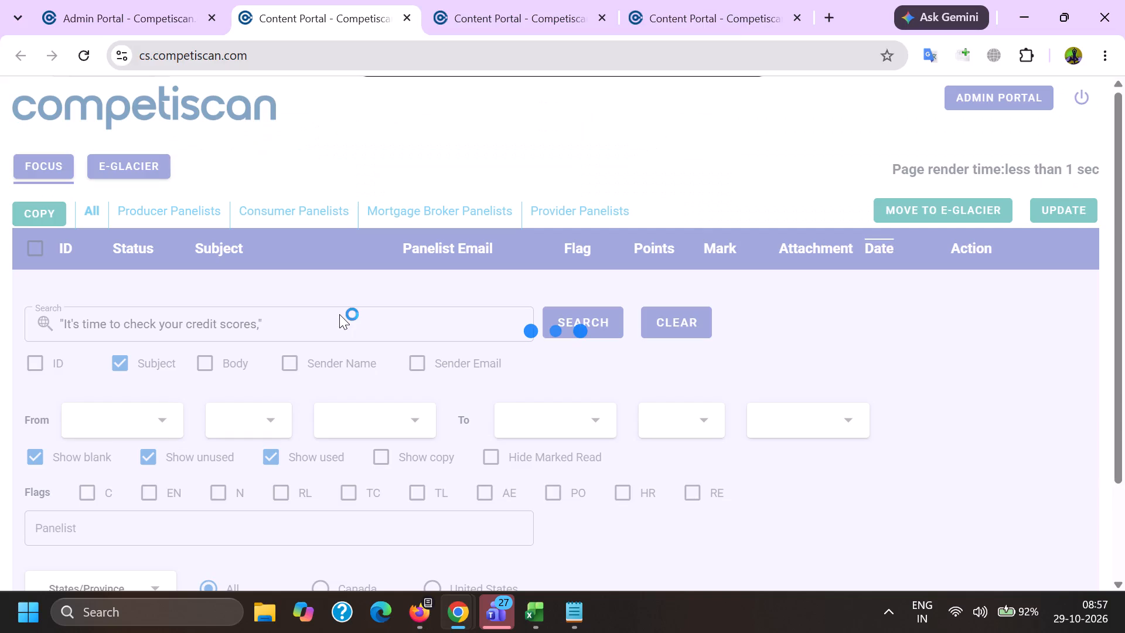
{"action": "scroll", "coordinate": [347, 346], "scroll_direction": "down", "scroll_amount": 2}
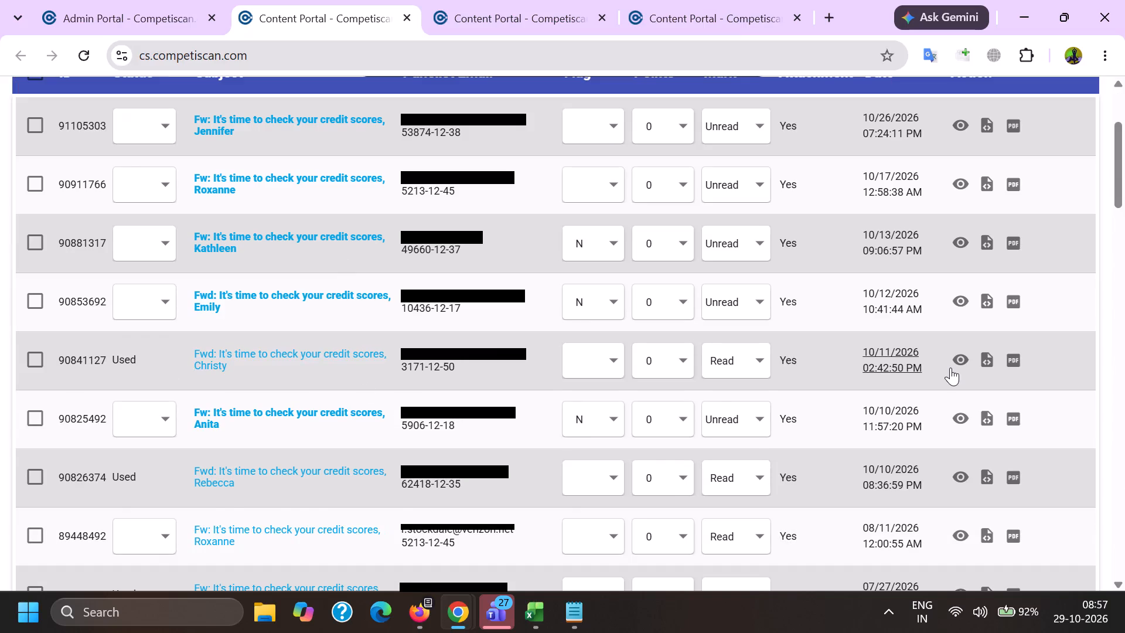
{"action": "left_click", "coordinate": [964, 362]}
{"action": "scroll", "coordinate": [459, 273], "scroll_direction": "down", "scroll_amount": 8}
{"action": "scroll", "coordinate": [460, 295], "scroll_direction": "up", "scroll_amount": 2}
{"action": "key", "text": "alt+Tab"}
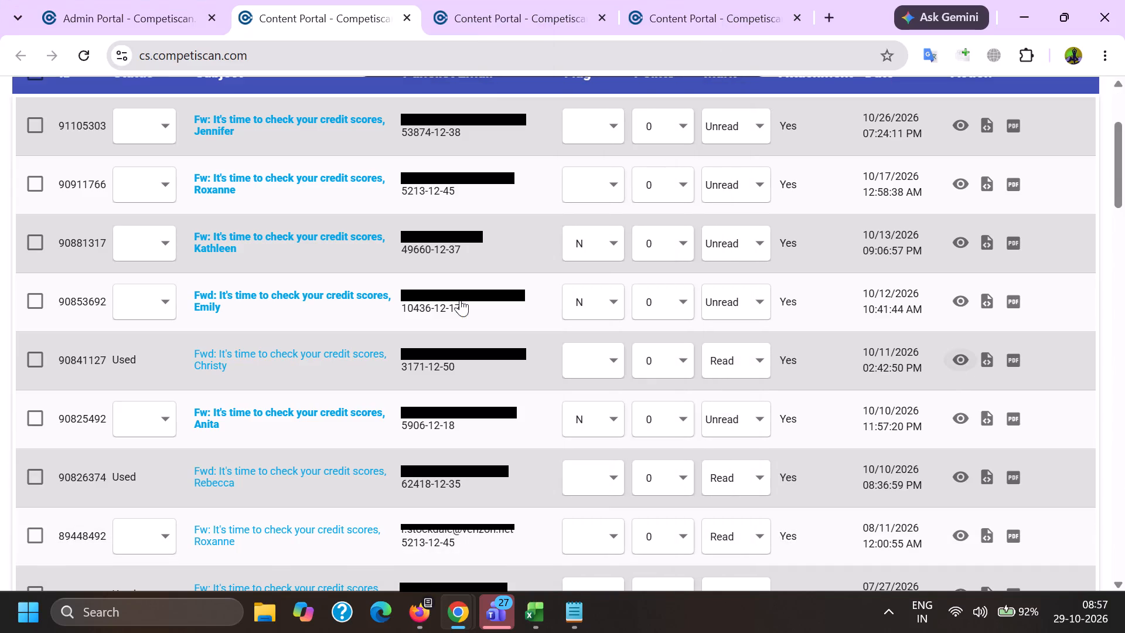
Preview record 91105303 in Chrome's credit scores search results to compare its content with used record 90841127.
{"action": "left_click", "coordinate": [963, 120]}
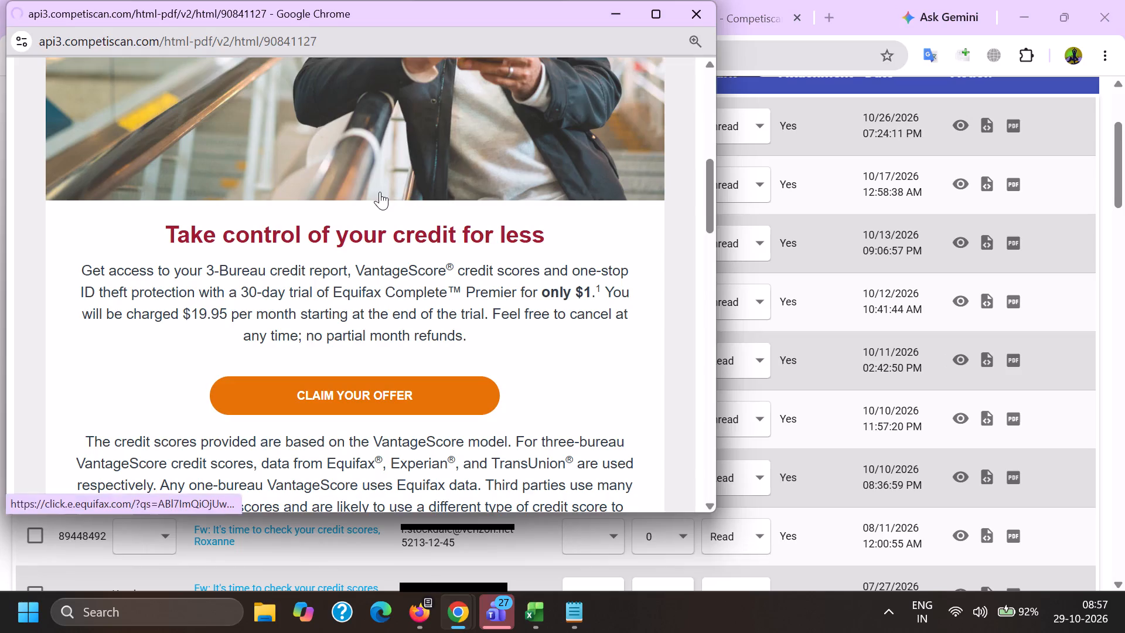
{"action": "scroll", "coordinate": [380, 190], "scroll_direction": "down", "scroll_amount": 7}
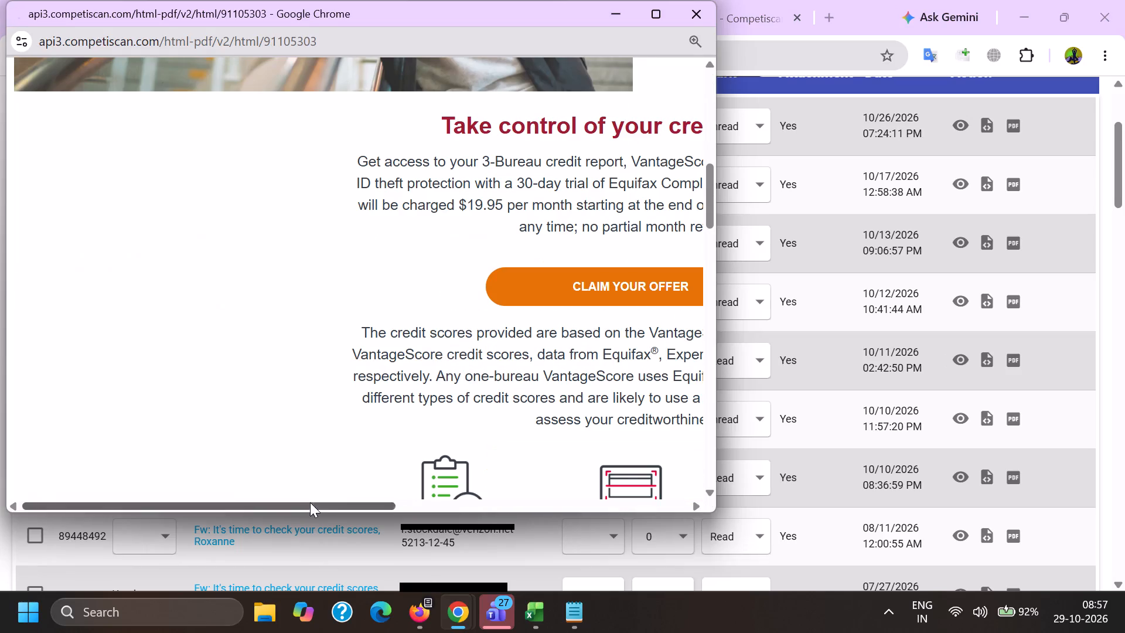
{"action": "left_click_drag", "start_coordinate": [309, 503], "coordinate": [454, 498]}
{"action": "scroll", "coordinate": [377, 396], "scroll_direction": "down", "scroll_amount": 4}
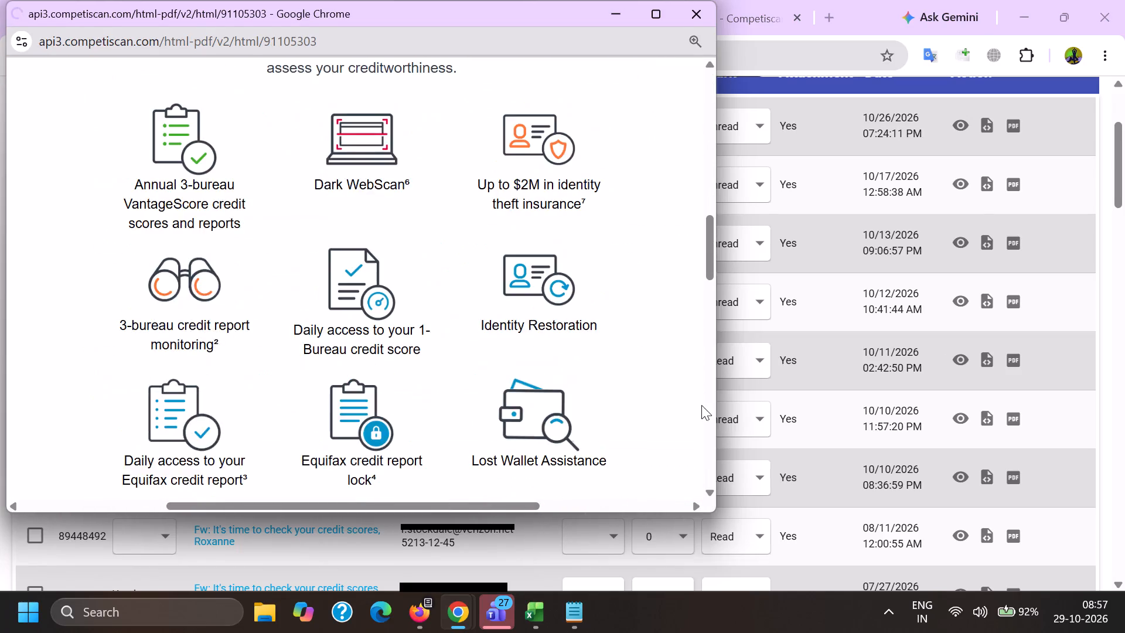
{"action": "key", "text": "alt+Tab"}
Return to the Equifax results in Firefox and copy "$1 for 30 days of Premier access?" from the subject of record 91105306.
{"action": "left_click", "coordinate": [429, 614]}
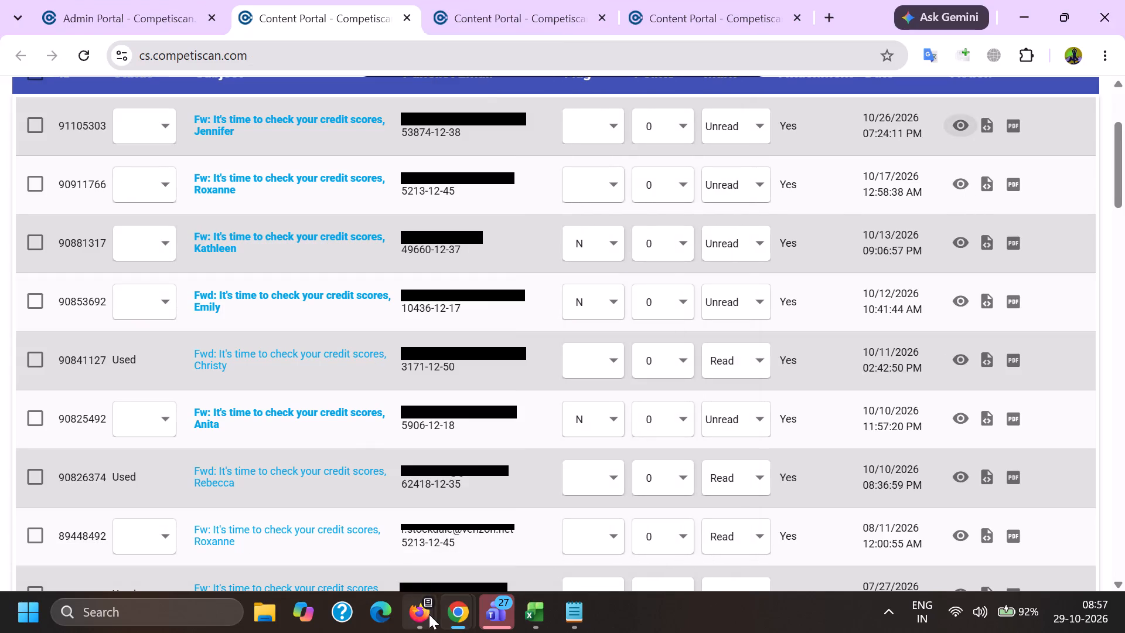
{"action": "left_click", "coordinate": [235, 511]}
{"action": "scroll", "coordinate": [237, 455], "scroll_direction": "down", "scroll_amount": 2}
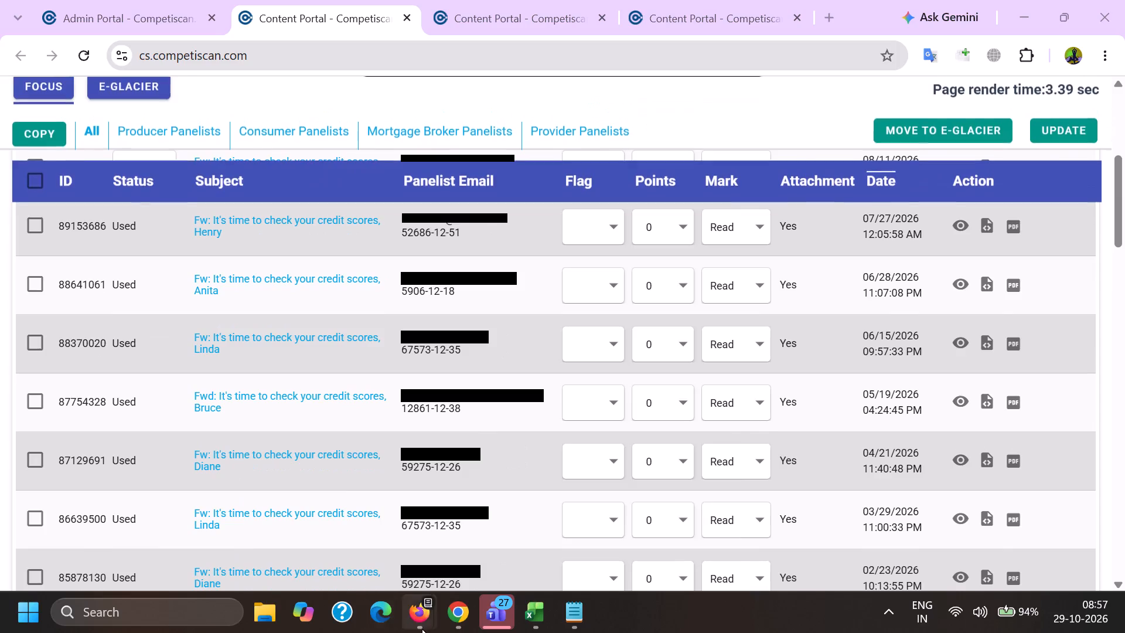
{"action": "left_click", "coordinate": [422, 627]}
{"action": "left_click", "coordinate": [253, 505]}
{"action": "scroll", "coordinate": [93, 392], "scroll_direction": "down", "scroll_amount": 17}
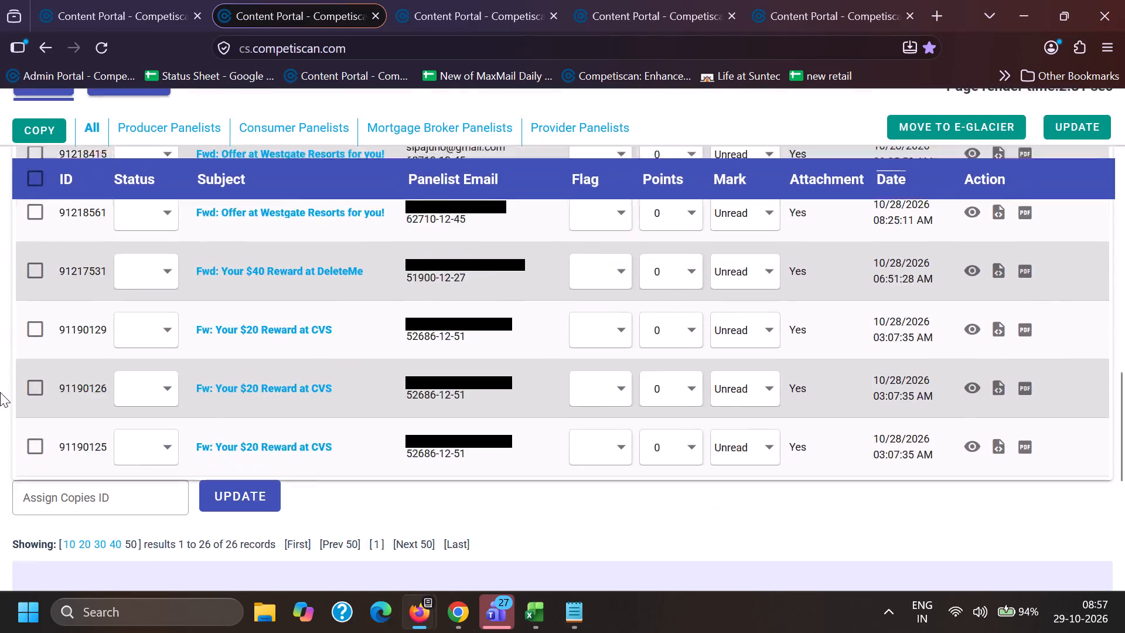
{"action": "scroll", "coordinate": [11, 404], "scroll_direction": "up", "scroll_amount": 3}
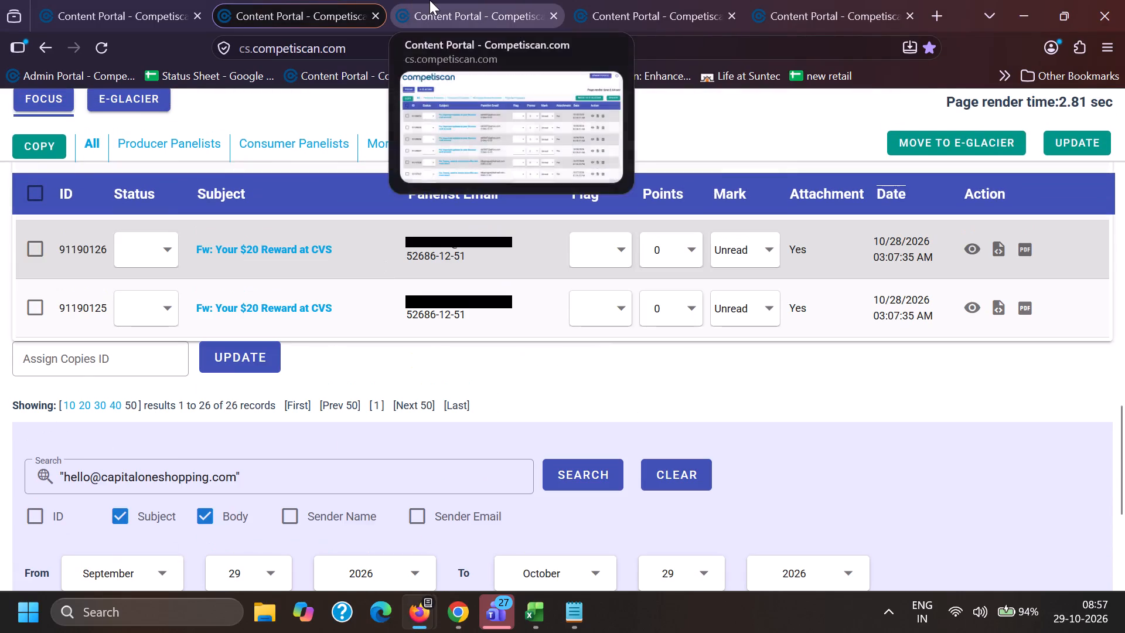
{"action": "left_click", "coordinate": [430, 0]}
{"action": "left_click", "coordinate": [669, 0]}
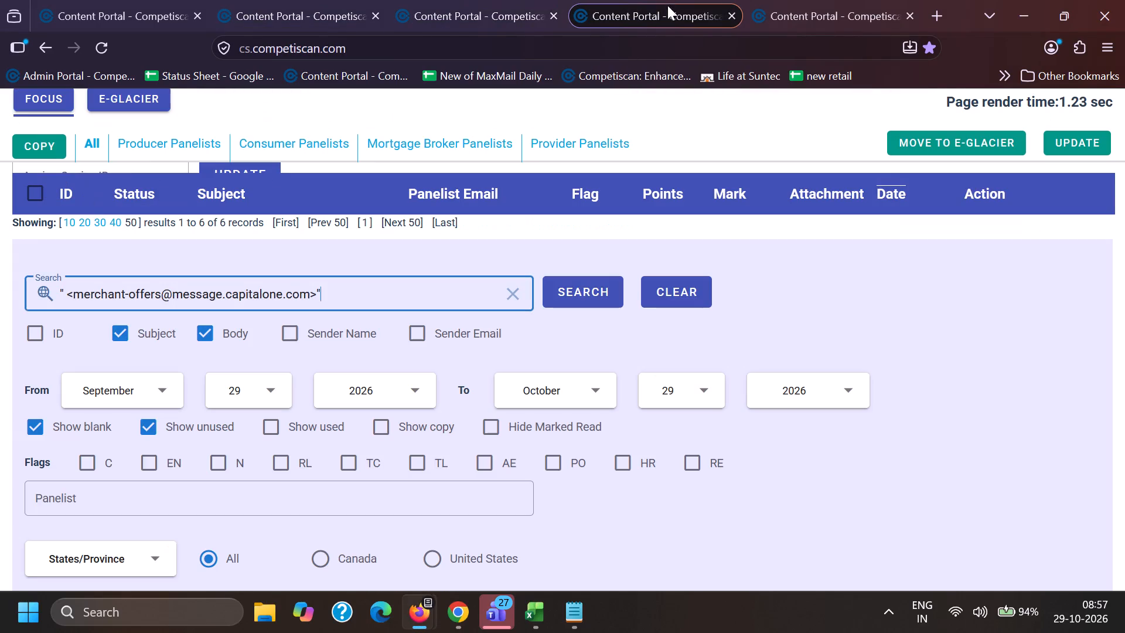
{"action": "scroll", "coordinate": [287, 359], "scroll_direction": "up", "scroll_amount": 2}
{"action": "left_click", "coordinate": [821, 0]}
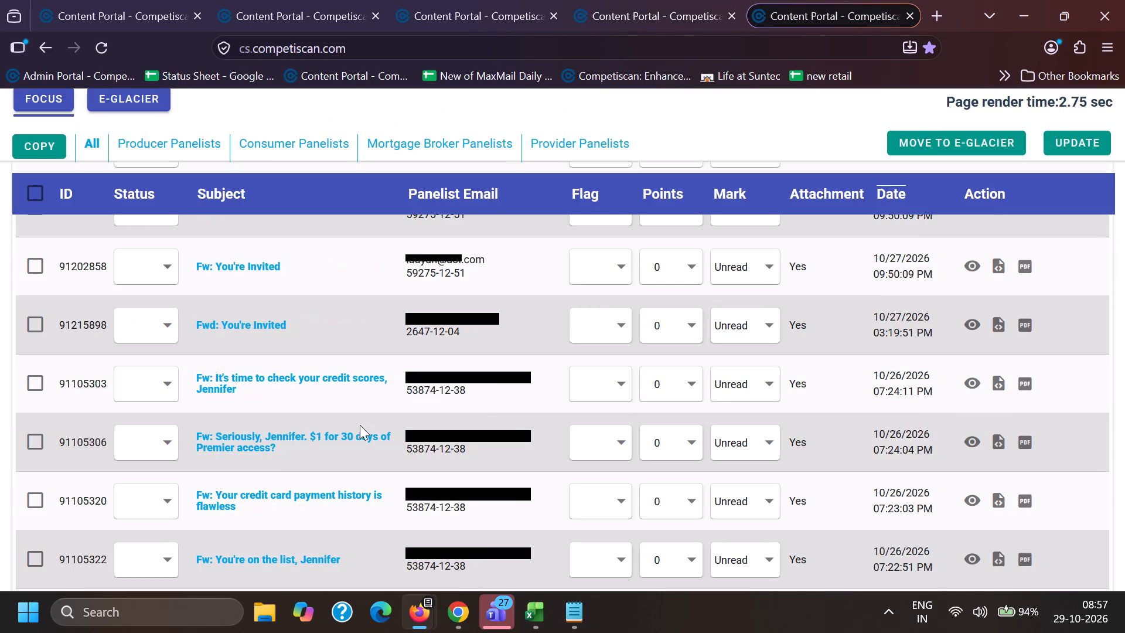
{"action": "left_click_drag", "start_coordinate": [311, 430], "coordinate": [334, 465]}
{"action": "key", "text": "ctrl+c"}
{"action": "key", "text": "ctrl+c"}
Switch to Chrome and search subjects for the quoted phrase "$1 for 30 days of Premier access?" in place of the previous search.
{"action": "left_click", "coordinate": [458, 621]}
{"action": "left_click", "coordinate": [374, 556]}
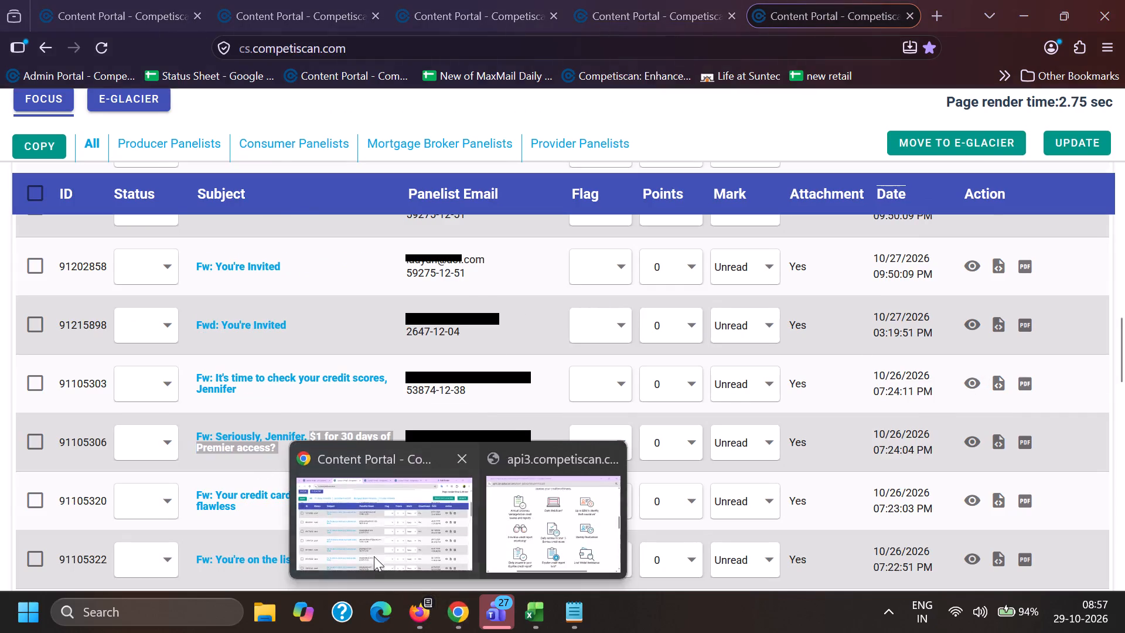
{"action": "scroll", "coordinate": [349, 465], "scroll_direction": "down", "scroll_amount": 19}
{"action": "left_click_drag", "start_coordinate": [372, 360], "coordinate": [0, 324]}
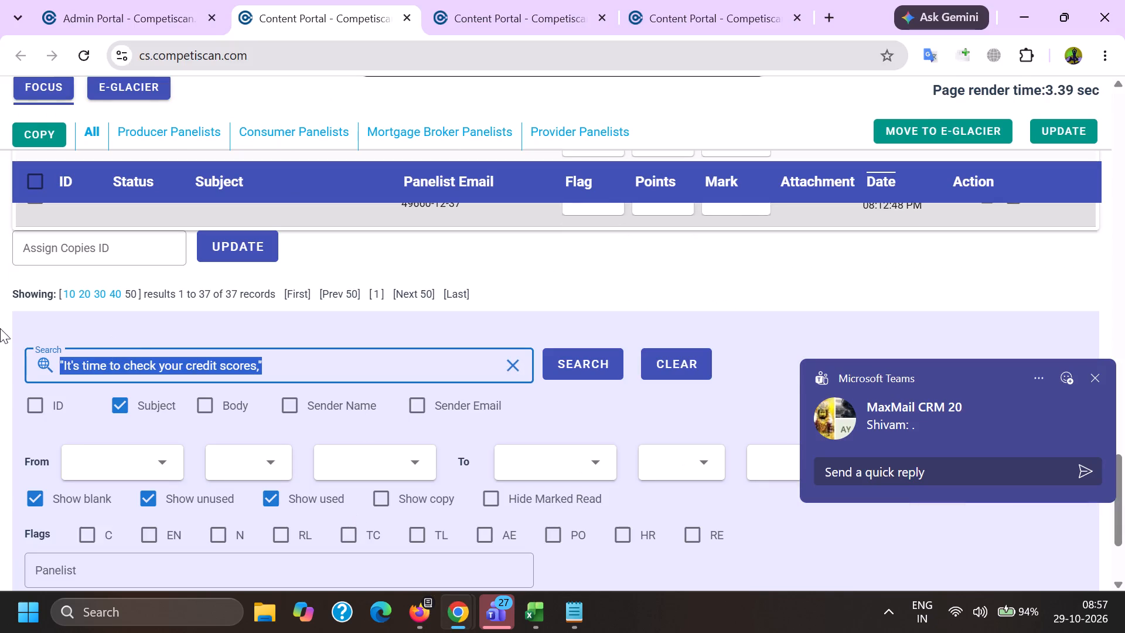
{"action": "key", "text": "BackSpace"}
{"action": "key", "text": "shift+quotedbl"}
{"action": "key", "text": "ctrl+v"}
{"action": "key", "text": "shift+quotedbl"}
{"action": "key", "text": "Return"}
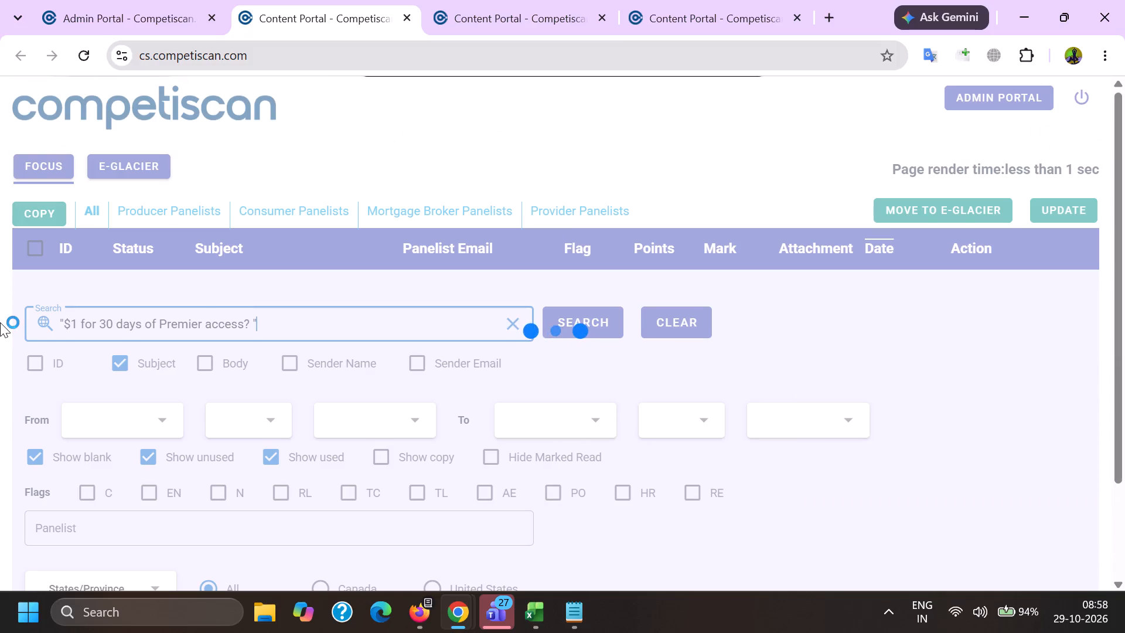
Preview used record 90844392 and unread record 91105306 in the Premier access results to compare their Equifax email content.
{"action": "scroll", "coordinate": [157, 379], "scroll_direction": "down", "scroll_amount": 2}
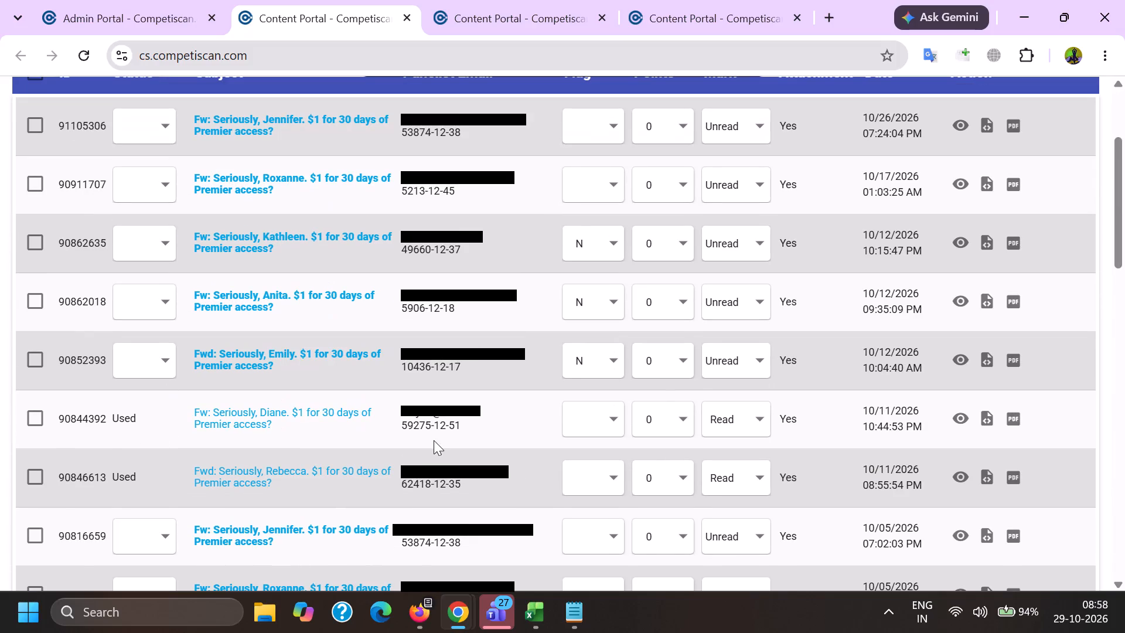
{"action": "left_click", "coordinate": [965, 412]}
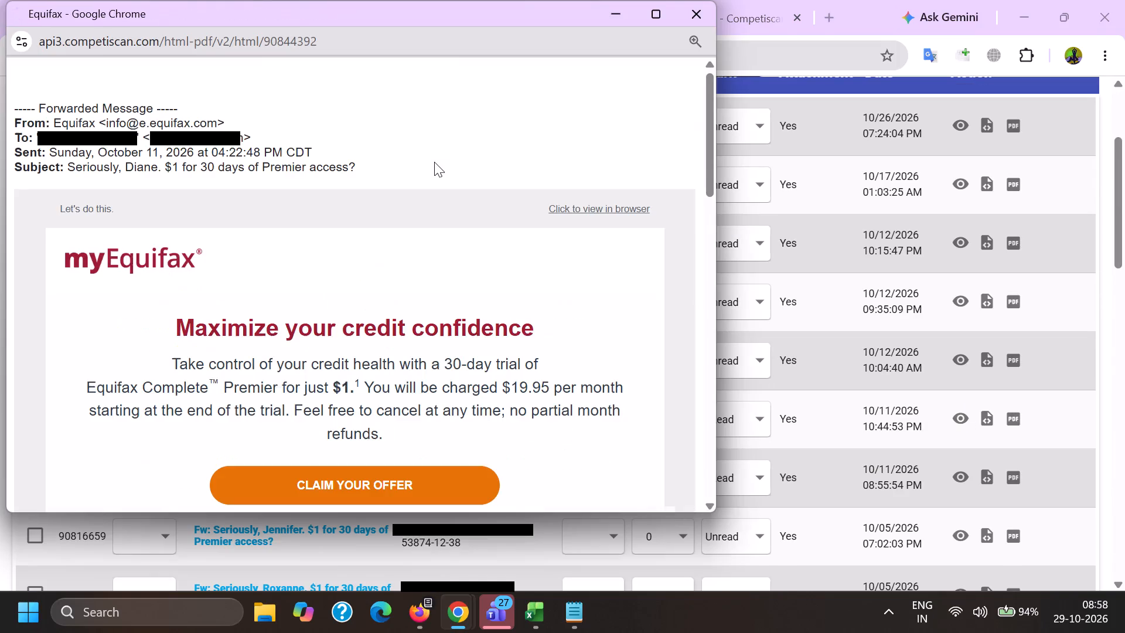
{"action": "scroll", "coordinate": [434, 168], "scroll_direction": "down", "scroll_amount": 3}
{"action": "scroll", "coordinate": [437, 211], "scroll_direction": "up", "scroll_amount": 2}
{"action": "scroll", "coordinate": [460, 255], "scroll_direction": "down", "scroll_amount": 4}
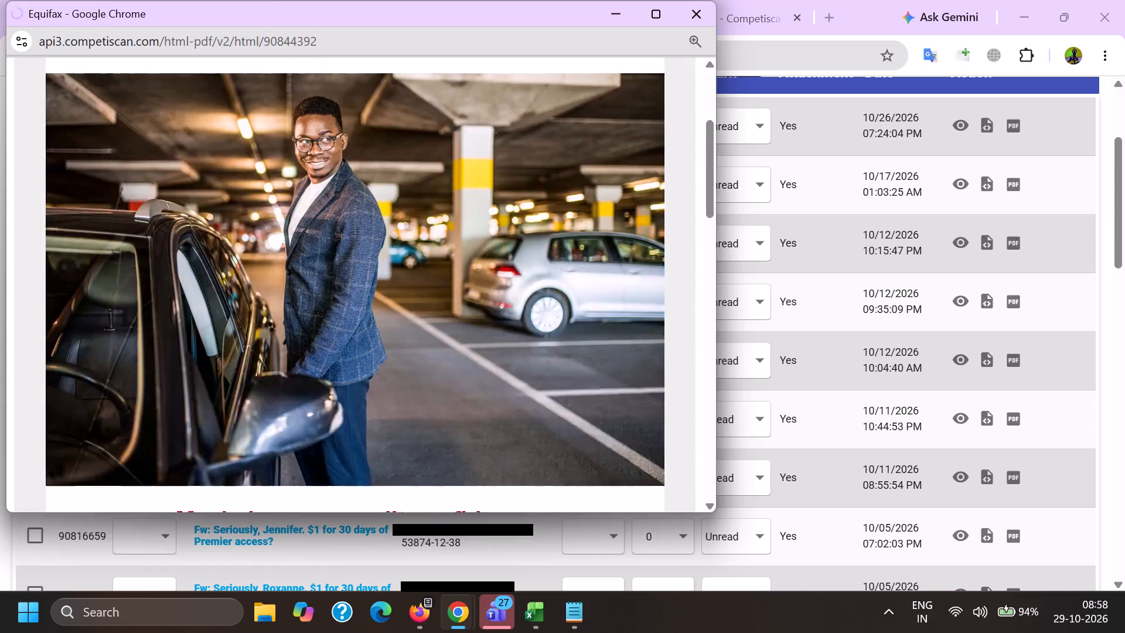
{"action": "key", "text": "alt+Tab"}
{"action": "left_click", "coordinate": [945, 114]}
{"action": "left_click", "coordinate": [953, 136]}
{"action": "left_click", "coordinate": [958, 120]}
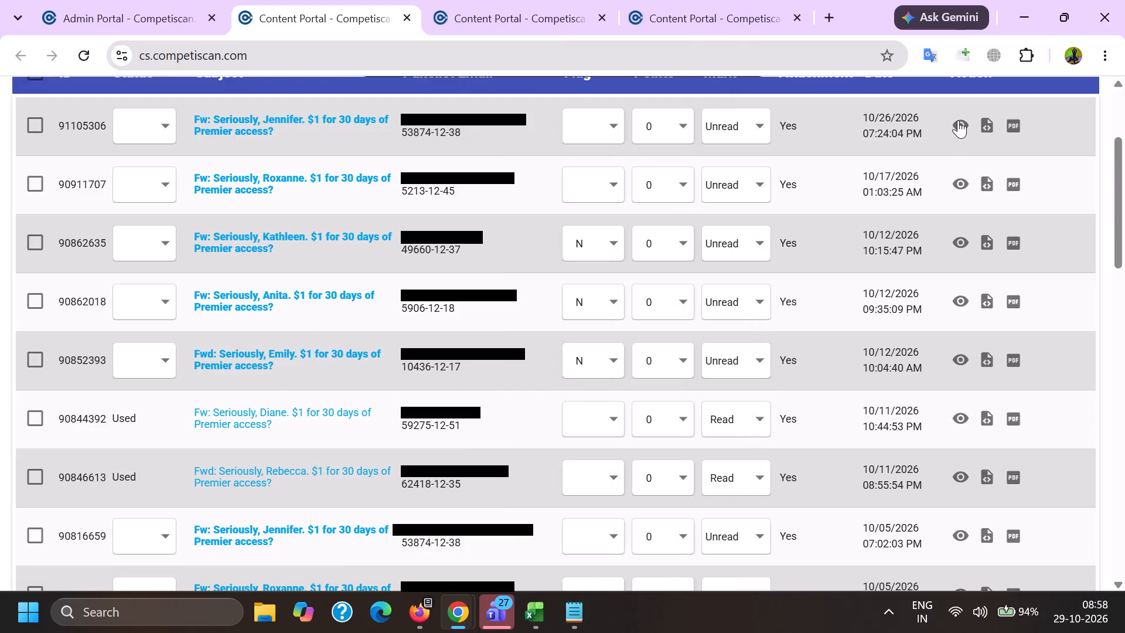
{"action": "scroll", "coordinate": [444, 178], "scroll_direction": "down", "scroll_amount": 5}
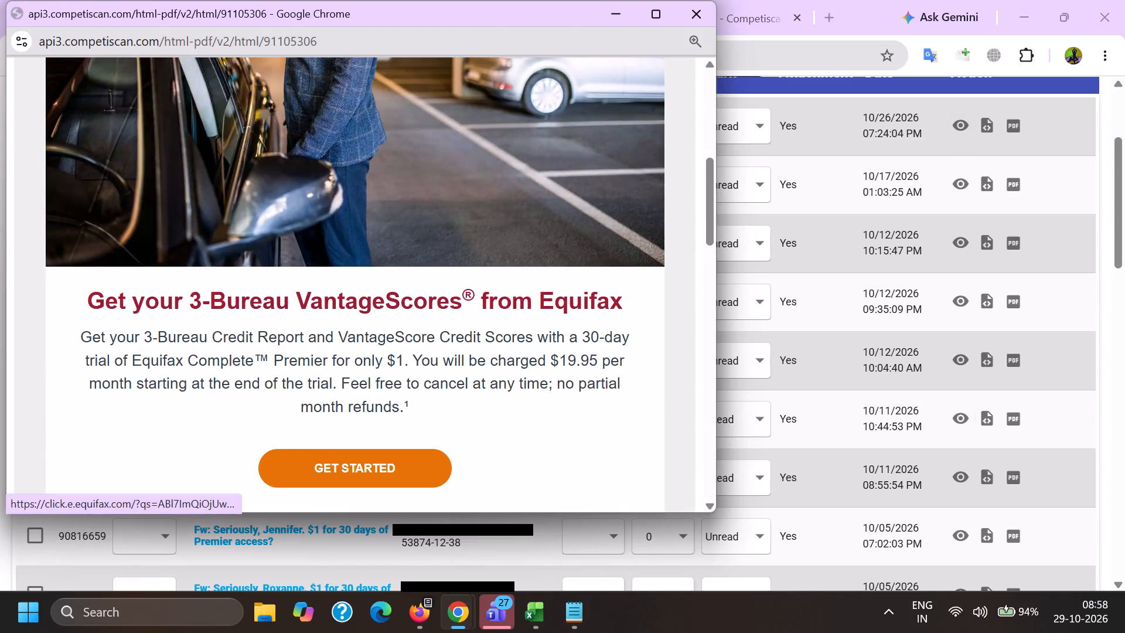
Preview used record 90846613, compare its content with record 91105306, and look through the older Premier access results.
{"action": "key", "text": "alt+Tab"}
{"action": "left_click", "coordinate": [963, 481]}
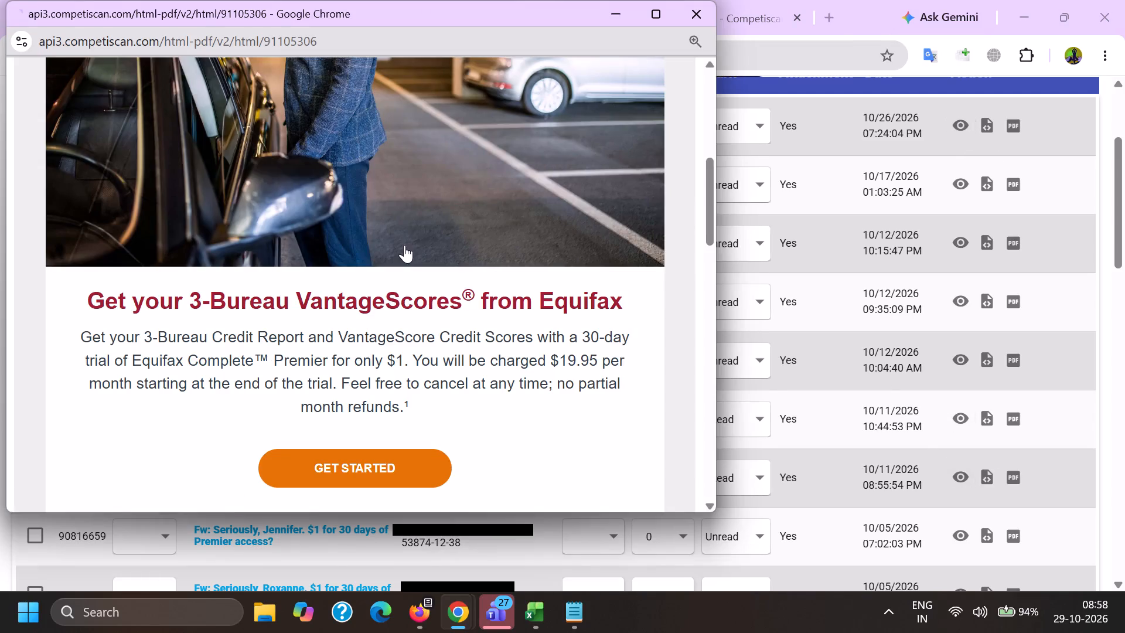
{"action": "scroll", "coordinate": [404, 248], "scroll_direction": "down", "scroll_amount": 6}
{"action": "key", "text": "alt+Tab"}
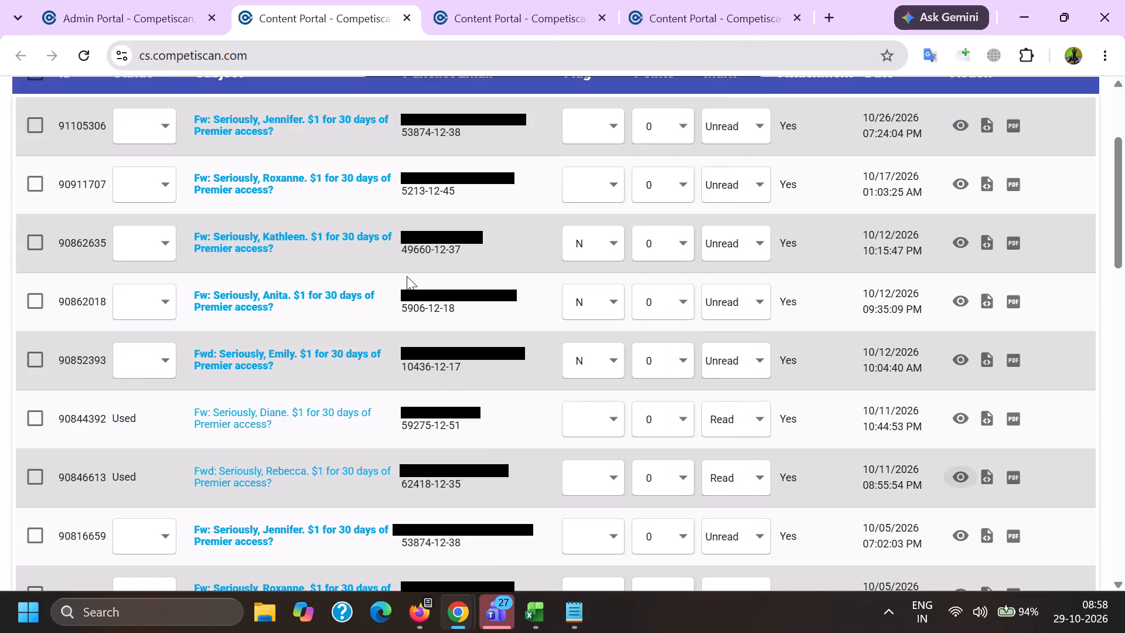
{"action": "key", "text": "alt+Tab"}
{"action": "scroll", "coordinate": [407, 275], "scroll_direction": "down", "scroll_amount": 11}
{"action": "key", "text": "alt+Tab"}
{"action": "scroll", "coordinate": [438, 527], "scroll_direction": "down", "scroll_amount": 2}
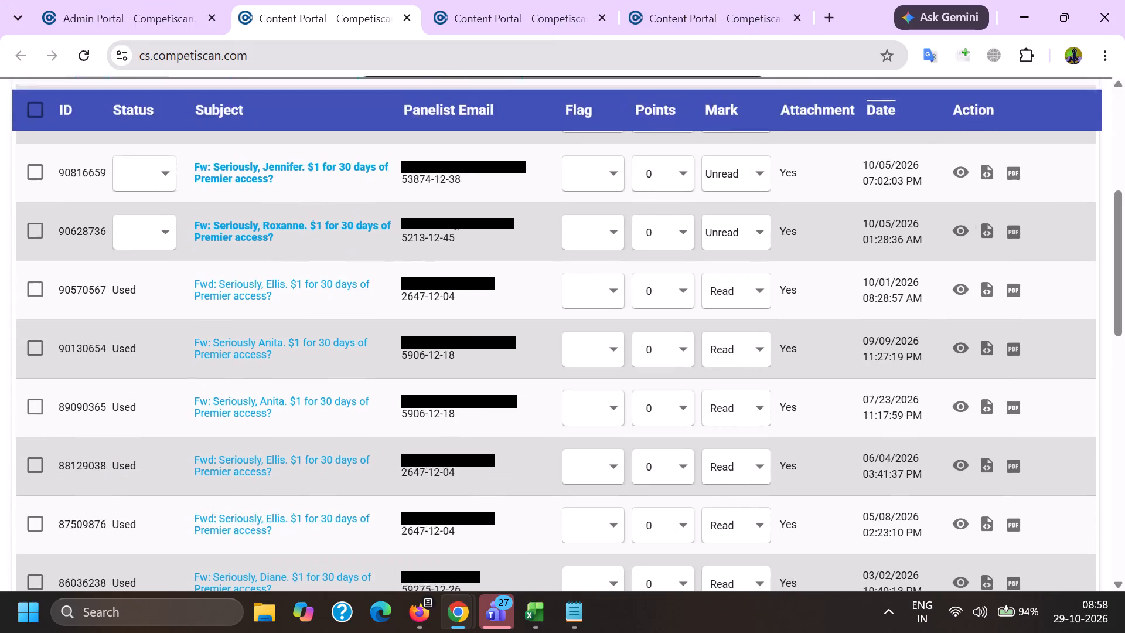
Switch to Firefox, look through the remaining Equifax results, then check the Capital One merchant-offers and Discover searches.
{"action": "left_click", "coordinate": [429, 612]}
{"action": "left_click", "coordinate": [144, 503]}
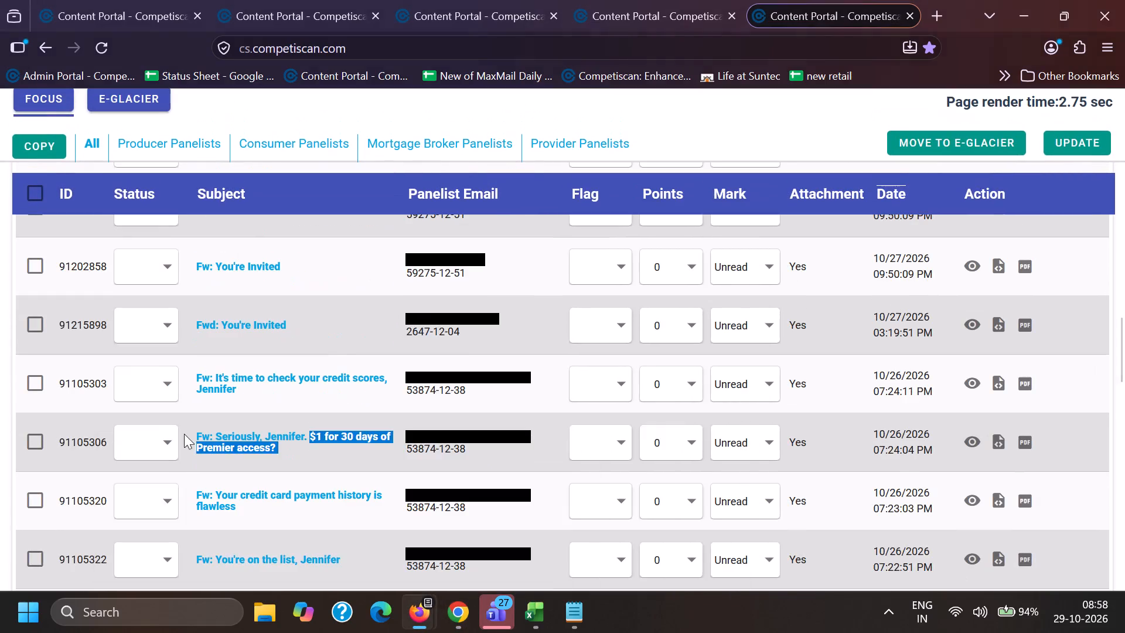
{"action": "scroll", "coordinate": [184, 433], "scroll_direction": "down", "scroll_amount": 4}
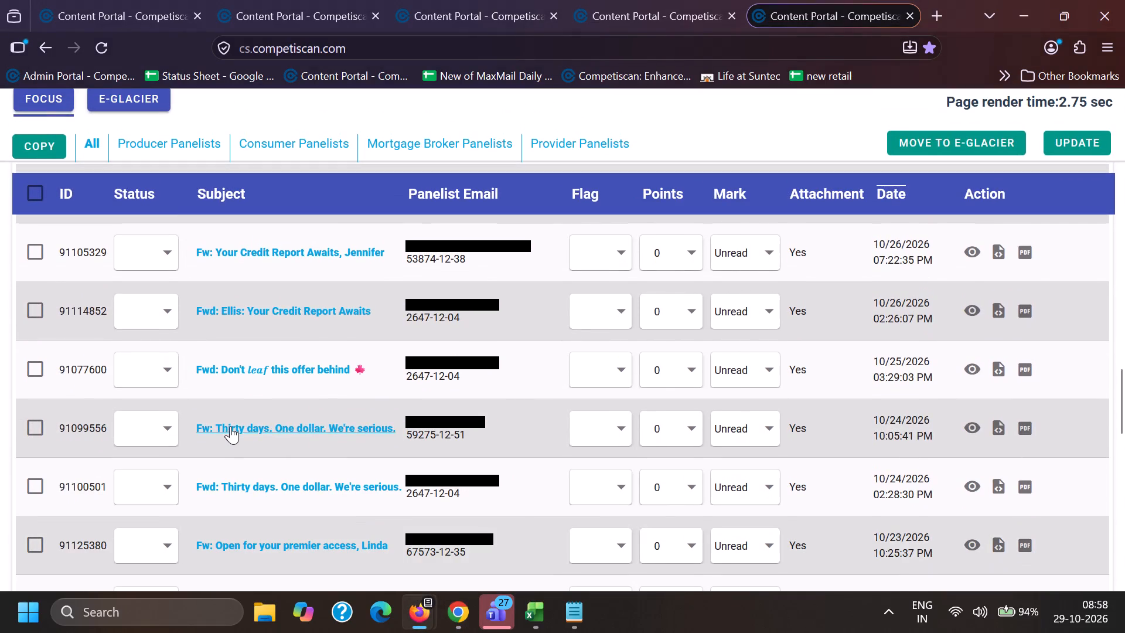
{"action": "left_click", "coordinate": [443, 0]}
{"action": "left_click", "coordinate": [641, 0]}
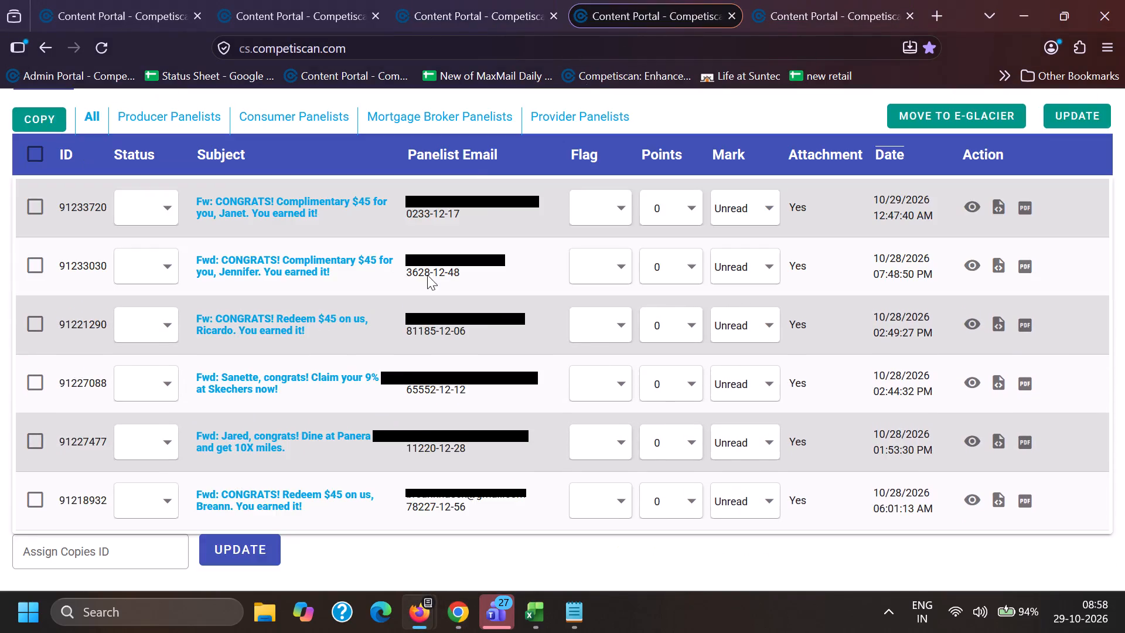
{"action": "scroll", "coordinate": [374, 382], "scroll_direction": "down", "scroll_amount": 2}
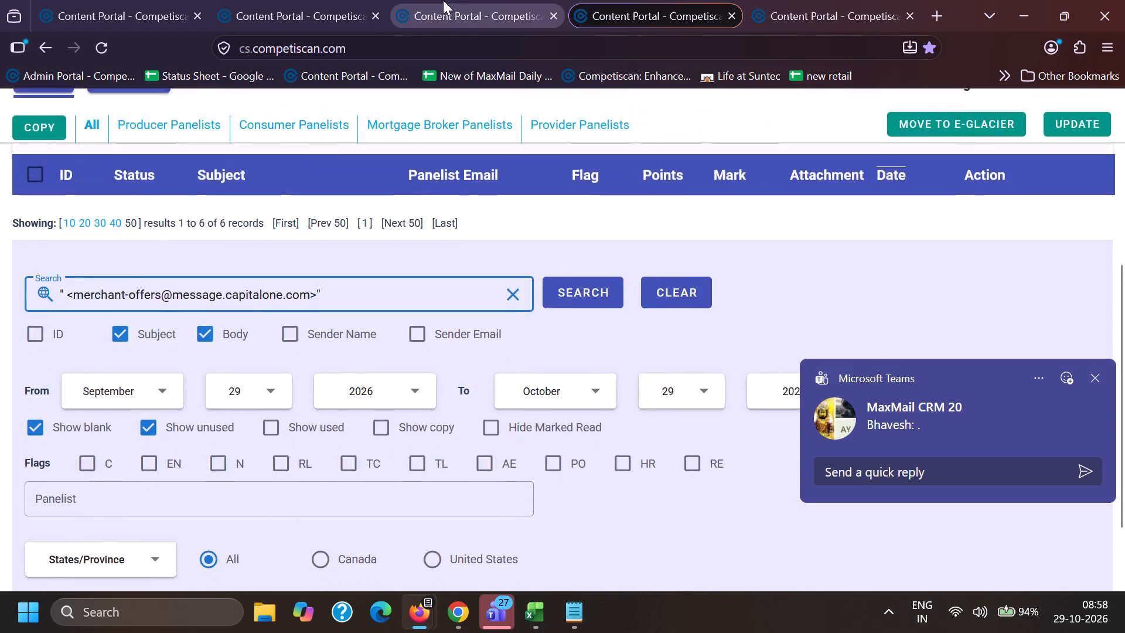
{"action": "left_click", "coordinate": [443, 0]}
{"action": "scroll", "coordinate": [225, 426], "scroll_direction": "down", "scroll_amount": 5}
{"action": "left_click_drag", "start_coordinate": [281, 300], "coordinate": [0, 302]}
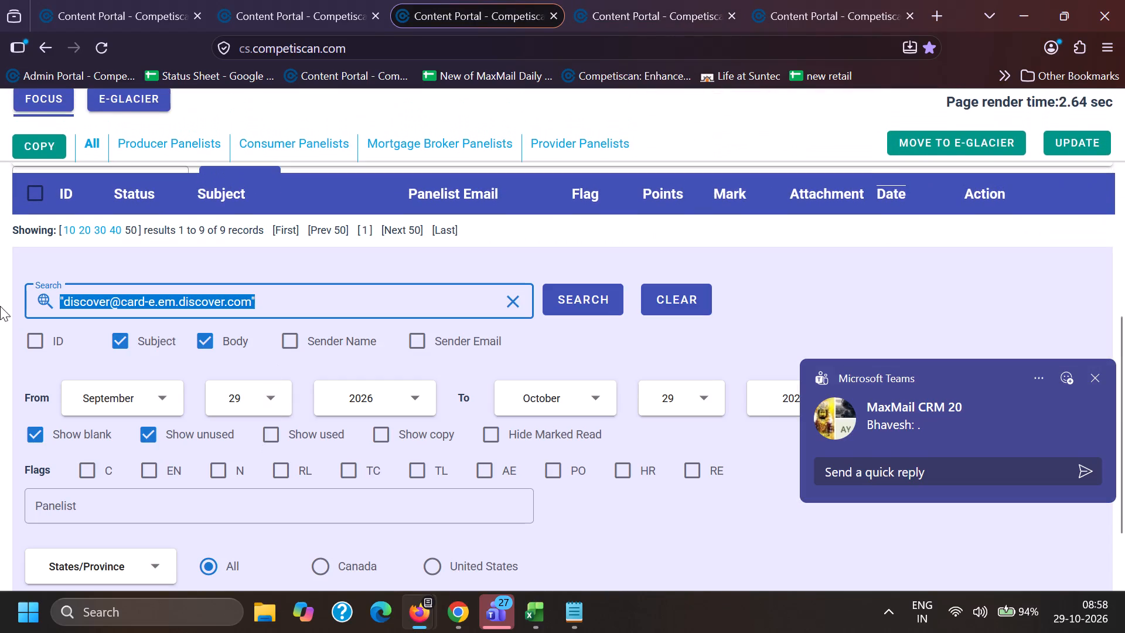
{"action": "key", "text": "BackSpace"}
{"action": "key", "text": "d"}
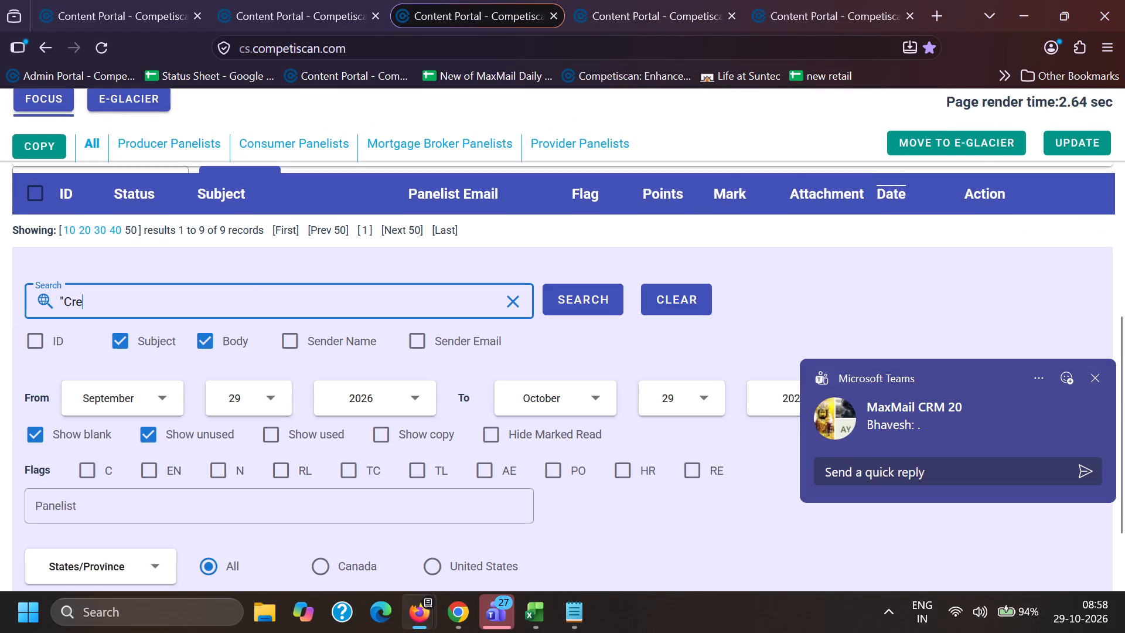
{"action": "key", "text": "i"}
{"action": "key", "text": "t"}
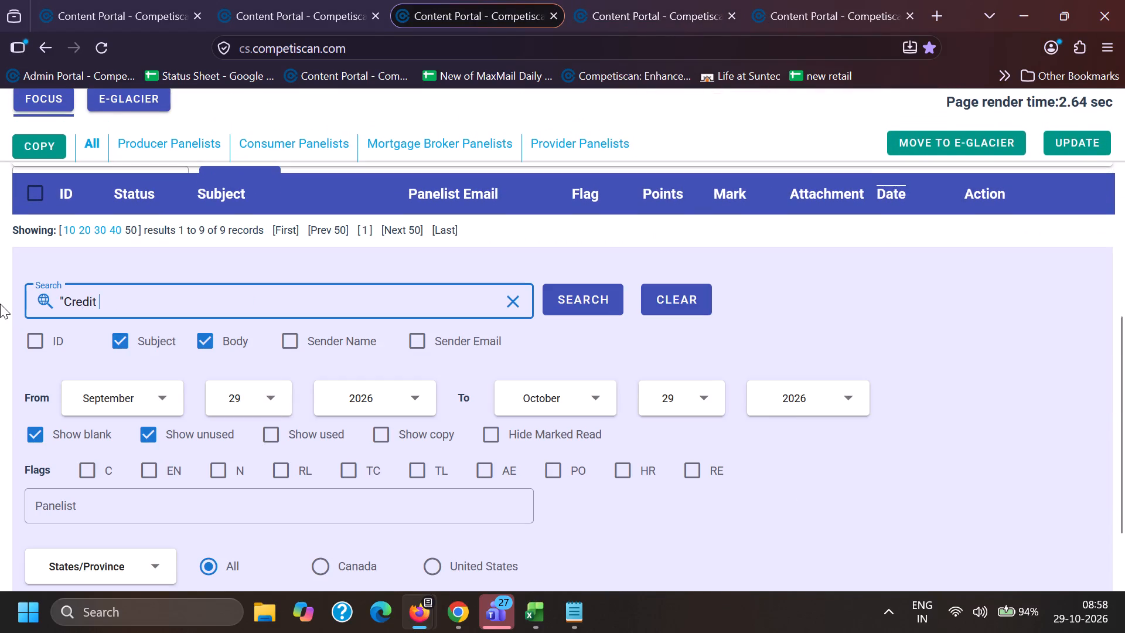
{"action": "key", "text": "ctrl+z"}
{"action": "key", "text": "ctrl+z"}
Rerun the existing Discover sender-address search.
{"action": "key", "text": "Return"}
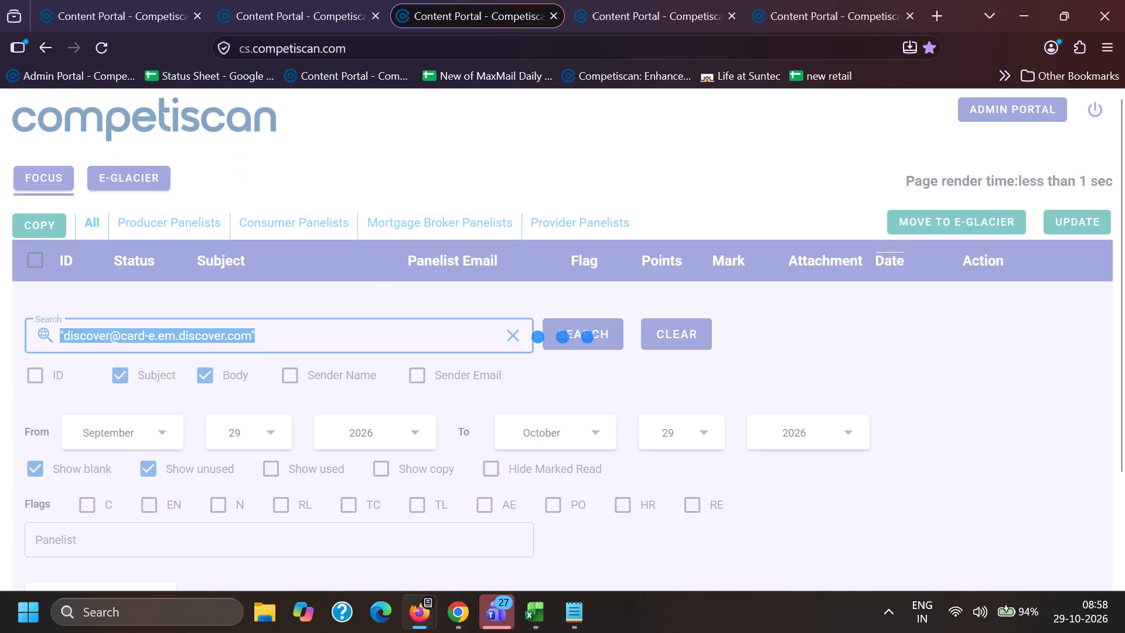
Go to the "Capital one" results and copy "Your credit score has changed-here's how" from the subject of record 91231729.
{"action": "left_click", "coordinate": [285, 0]}
{"action": "left_click", "coordinate": [148, 0]}
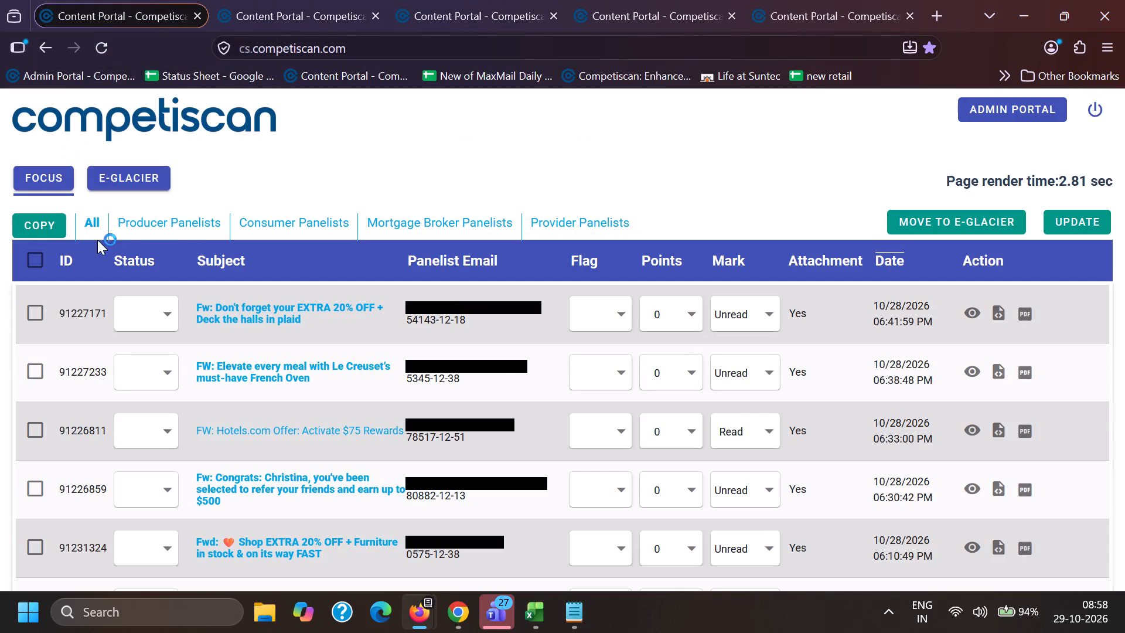
{"action": "scroll", "coordinate": [243, 335], "scroll_direction": "down", "scroll_amount": 3}
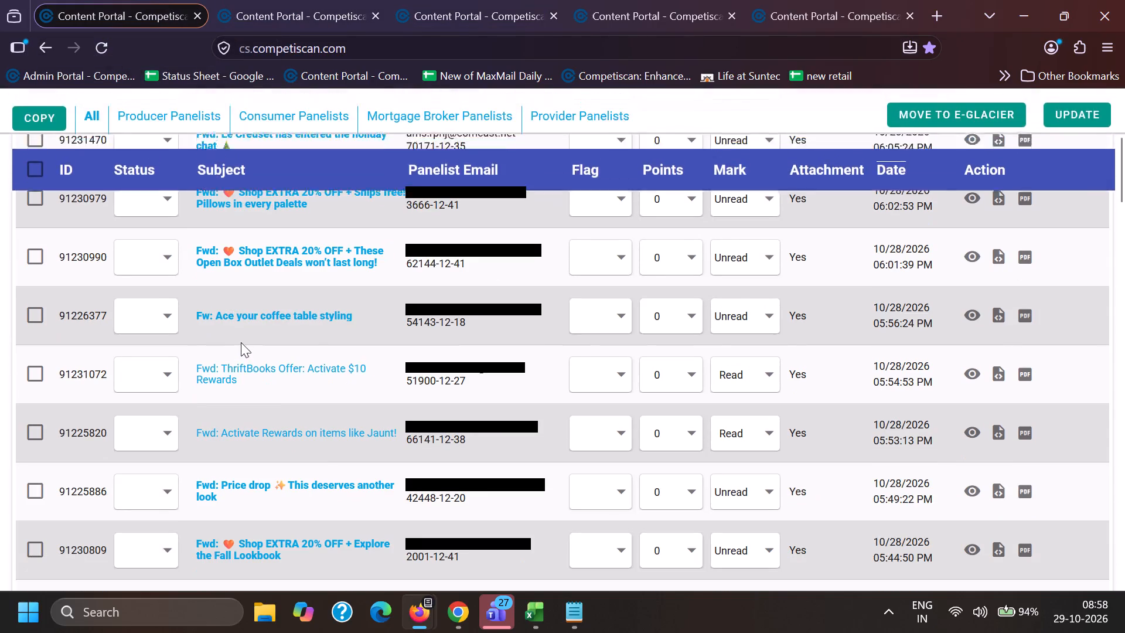
{"action": "scroll", "coordinate": [241, 331], "scroll_direction": "down", "scroll_amount": 4}
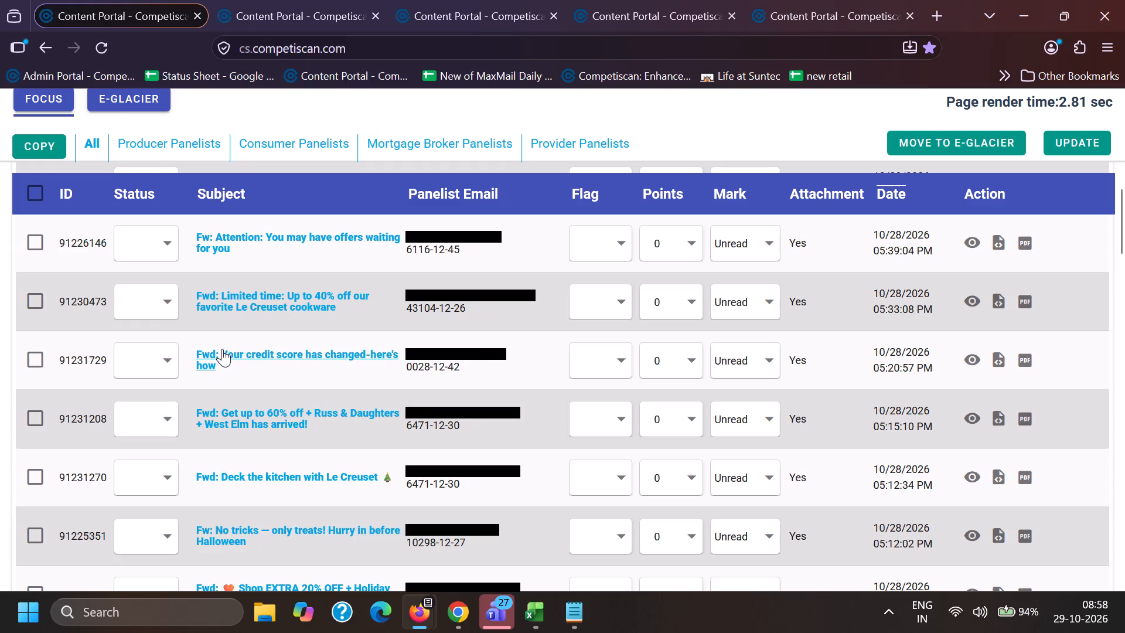
{"action": "left_click_drag", "start_coordinate": [221, 346], "coordinate": [247, 366]}
{"action": "key", "text": "ctrl+c"}
{"action": "key", "text": "ctrl+c"}
Switch to Chrome and search subjects for the quoted phrase "Your credit score has changed-here's how" in place of the previous search.
{"action": "left_click", "coordinate": [462, 607], "text": "ctrl"}
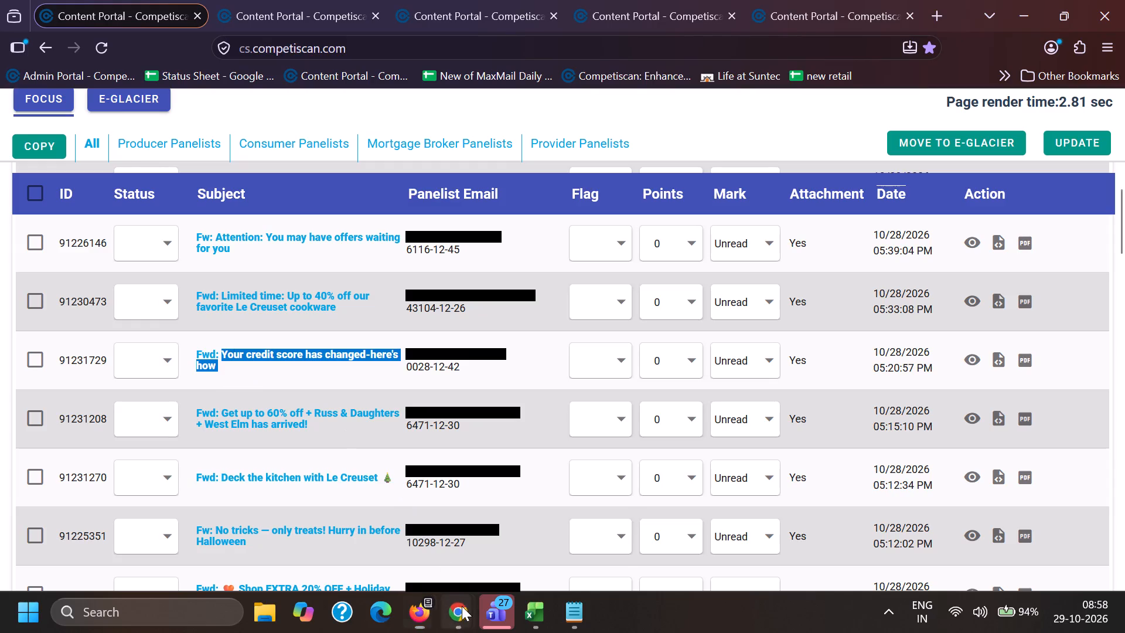
{"action": "left_click", "coordinate": [348, 512]}
{"action": "scroll", "coordinate": [315, 370], "scroll_direction": "down", "scroll_amount": 14}
{"action": "scroll", "coordinate": [310, 458], "scroll_direction": "up", "scroll_amount": 2}
{"action": "left_click_drag", "start_coordinate": [316, 375], "coordinate": [0, 391]}
{"action": "key", "text": "BackSpace"}
{"action": "key", "text": "shift+quotedbl"}
{"action": "key", "text": "ctrl+v"}
{"action": "key", "text": "shift+quotedbl"}
{"action": "key", "text": "Return"}
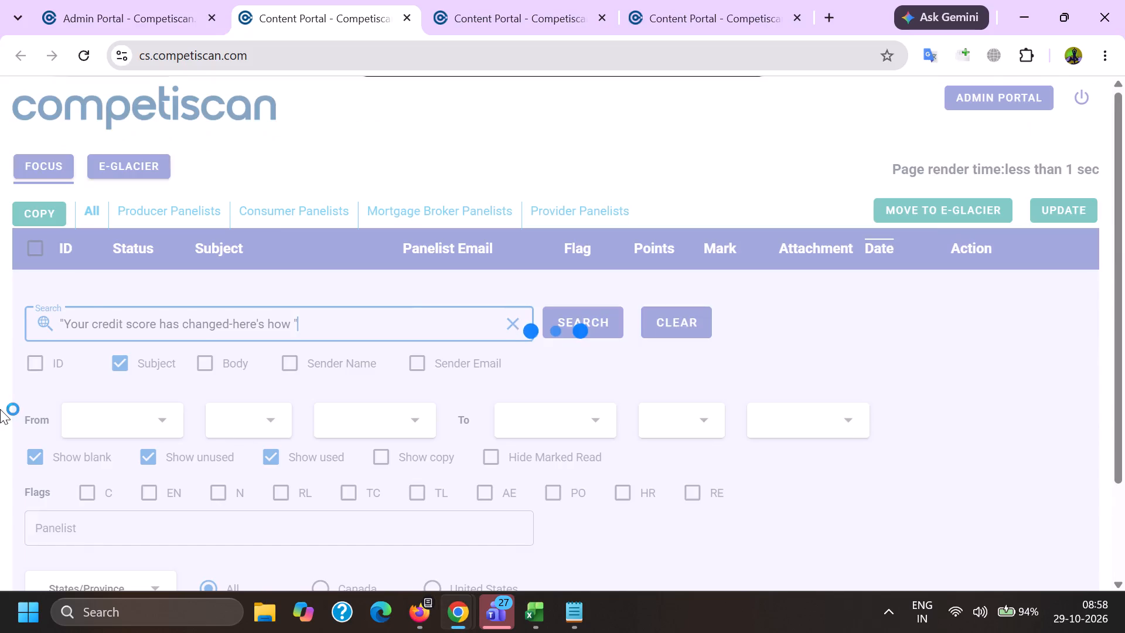
Return to the Capital One results in Firefox and preview the special rate email in record 91228867.
{"action": "key", "text": "alt+Tab"}
{"action": "scroll", "coordinate": [300, 435], "scroll_direction": "down", "scroll_amount": 3}
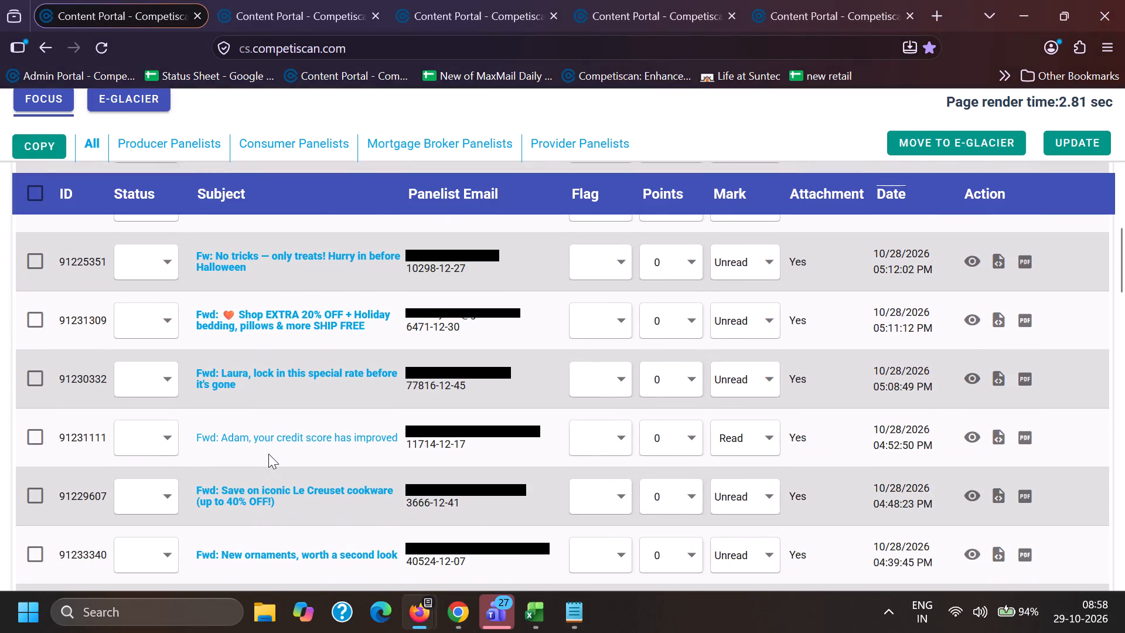
{"action": "scroll", "coordinate": [268, 453], "scroll_direction": "down", "scroll_amount": 3}
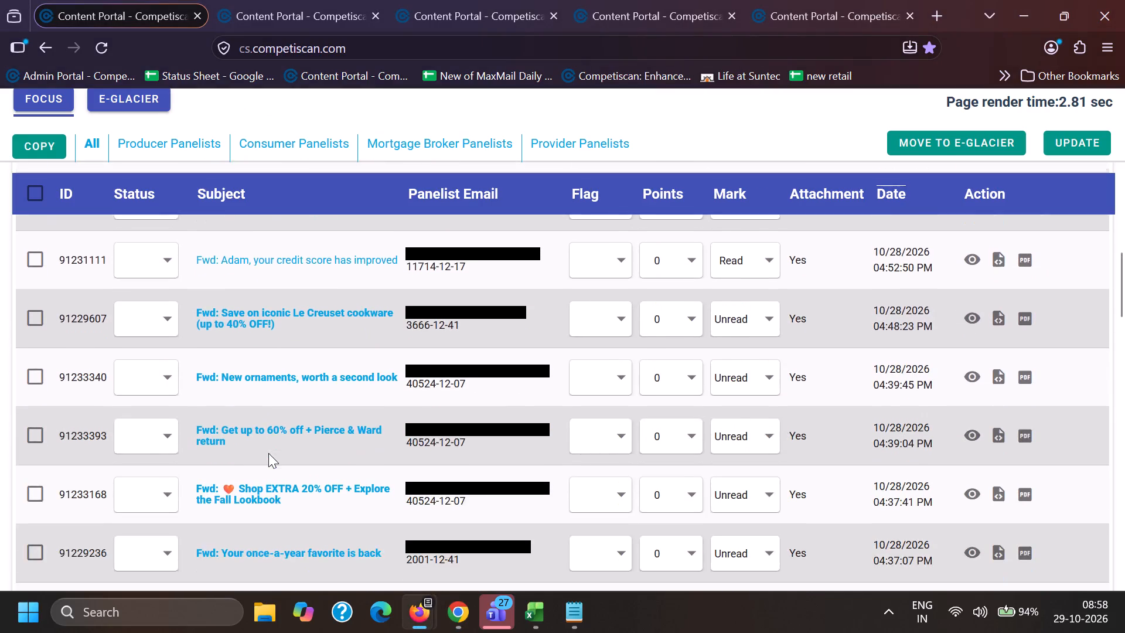
{"action": "scroll", "coordinate": [268, 453], "scroll_direction": "down", "scroll_amount": 3}
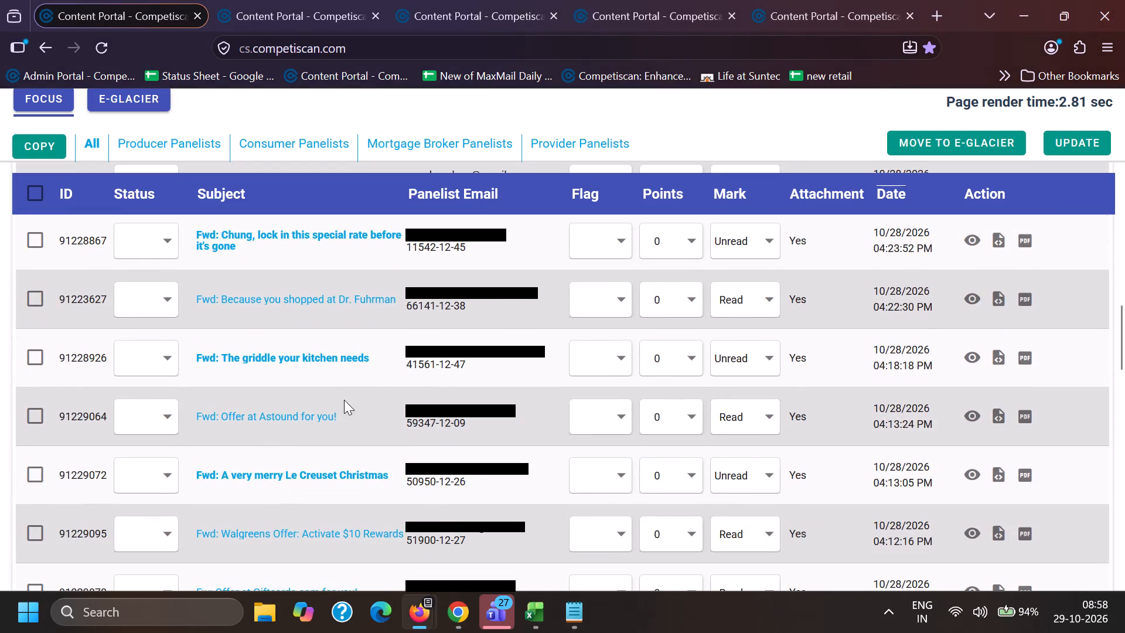
{"action": "left_click", "coordinate": [963, 240]}
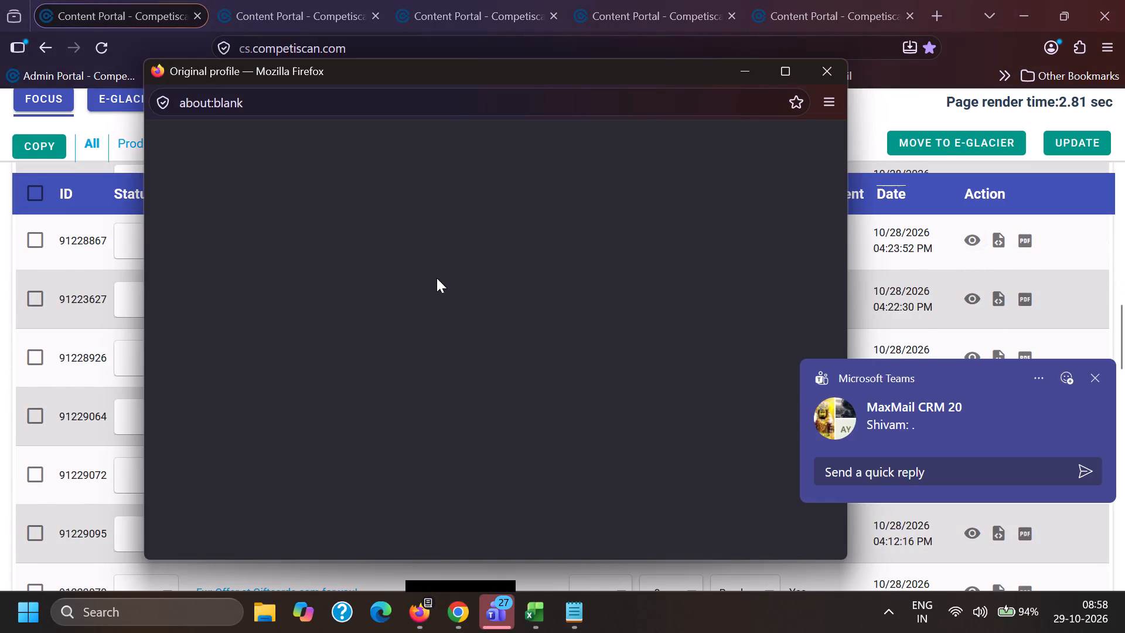
{"action": "scroll", "coordinate": [437, 293], "scroll_direction": "down", "scroll_amount": 10}
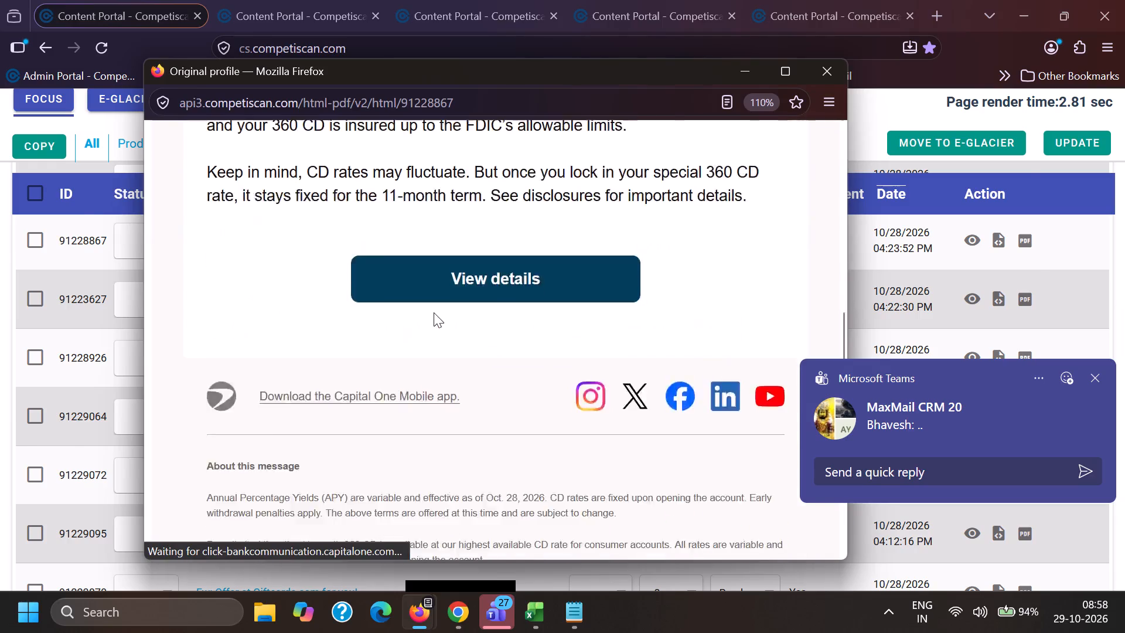
{"action": "key", "text": "alt+Tab"}
{"action": "left_click", "coordinate": [438, 172]}
Preview the special rate email in record 91230379 further down the Capital One results.
{"action": "scroll", "coordinate": [388, 422], "scroll_direction": "down", "scroll_amount": 4}
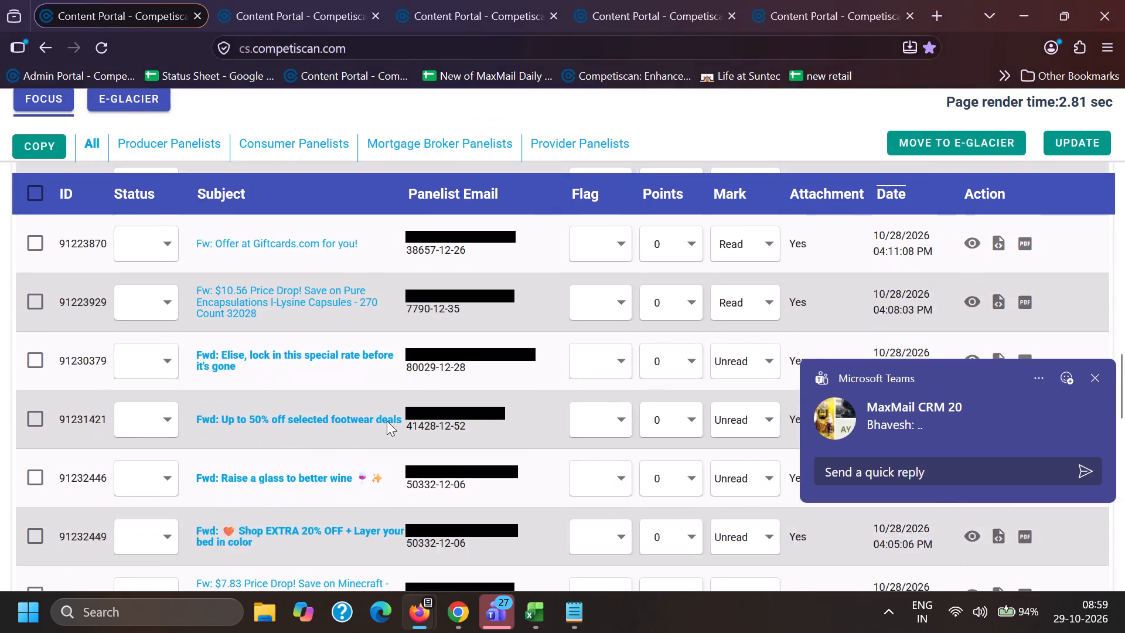
{"action": "scroll", "coordinate": [387, 421], "scroll_direction": "down", "scroll_amount": 1}
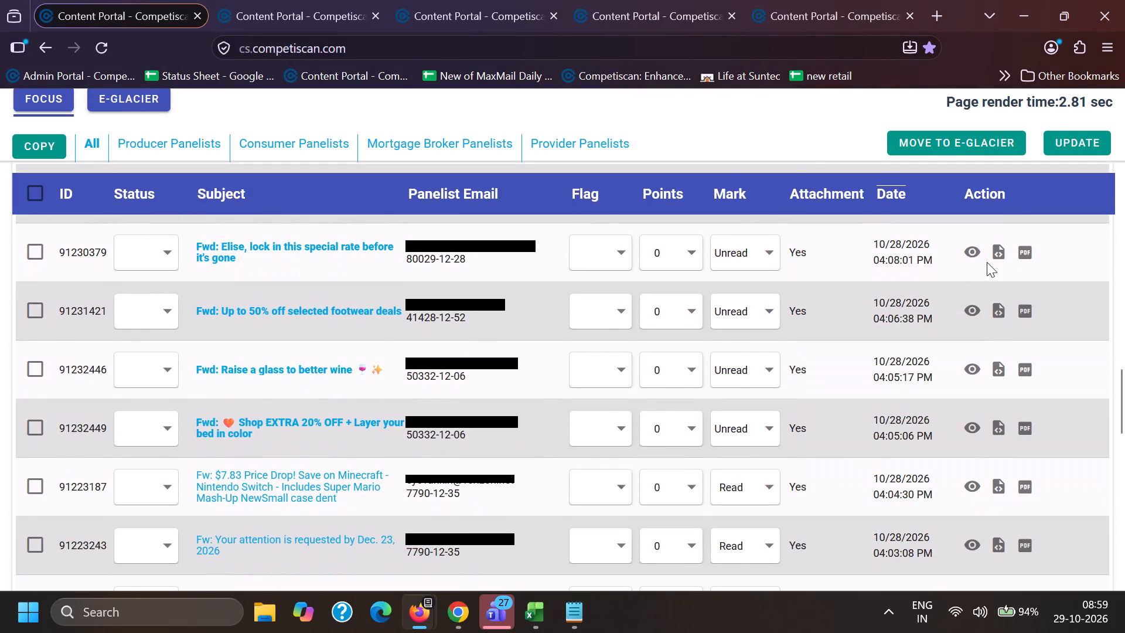
{"action": "left_click", "coordinate": [976, 253]}
{"action": "scroll", "coordinate": [423, 266], "scroll_direction": "down", "scroll_amount": 5}
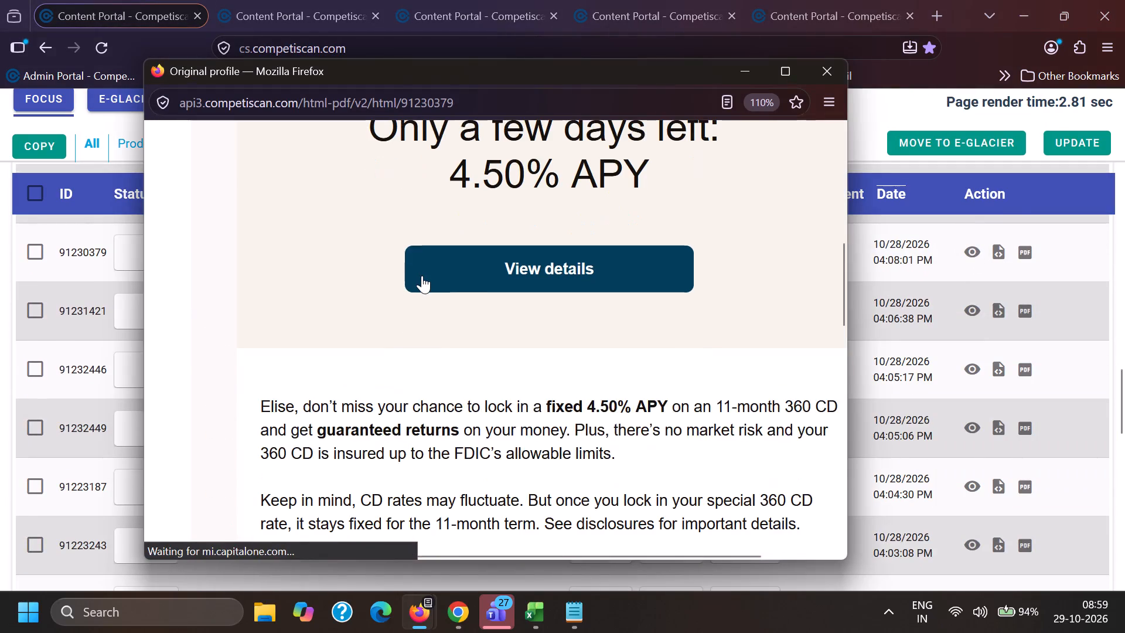
{"action": "scroll", "coordinate": [422, 275], "scroll_direction": "down", "scroll_amount": 10}
{"action": "key", "text": "alt+Tab"}
Look through the rest of the current Capital One results and open page 4.
{"action": "scroll", "coordinate": [386, 391], "scroll_direction": "down", "scroll_amount": 3}
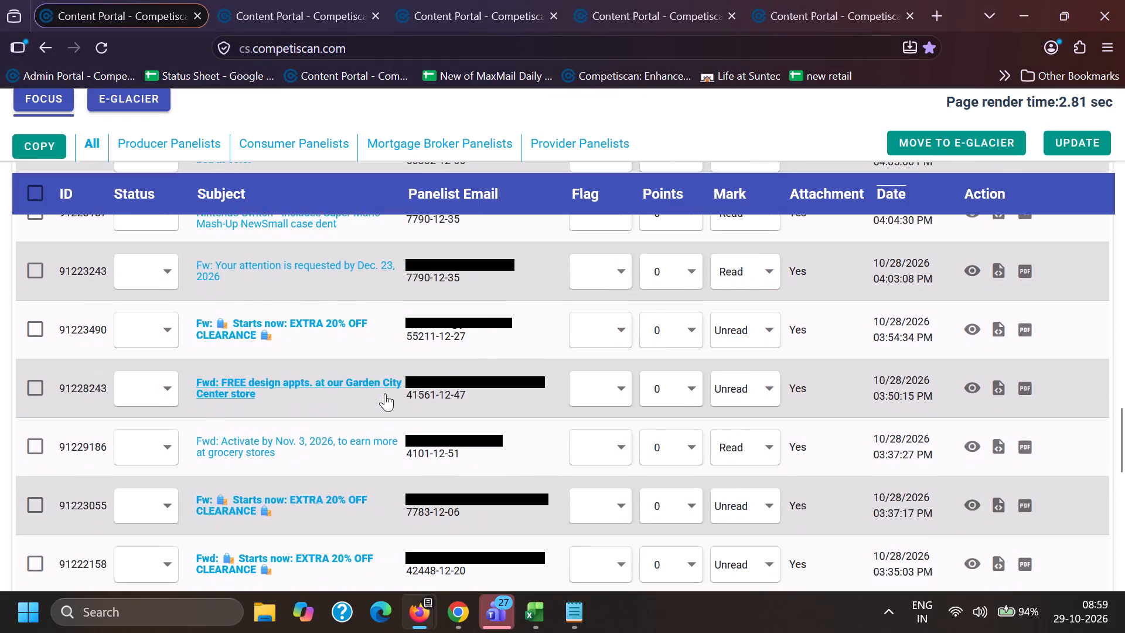
{"action": "scroll", "coordinate": [385, 393], "scroll_direction": "down", "scroll_amount": 4}
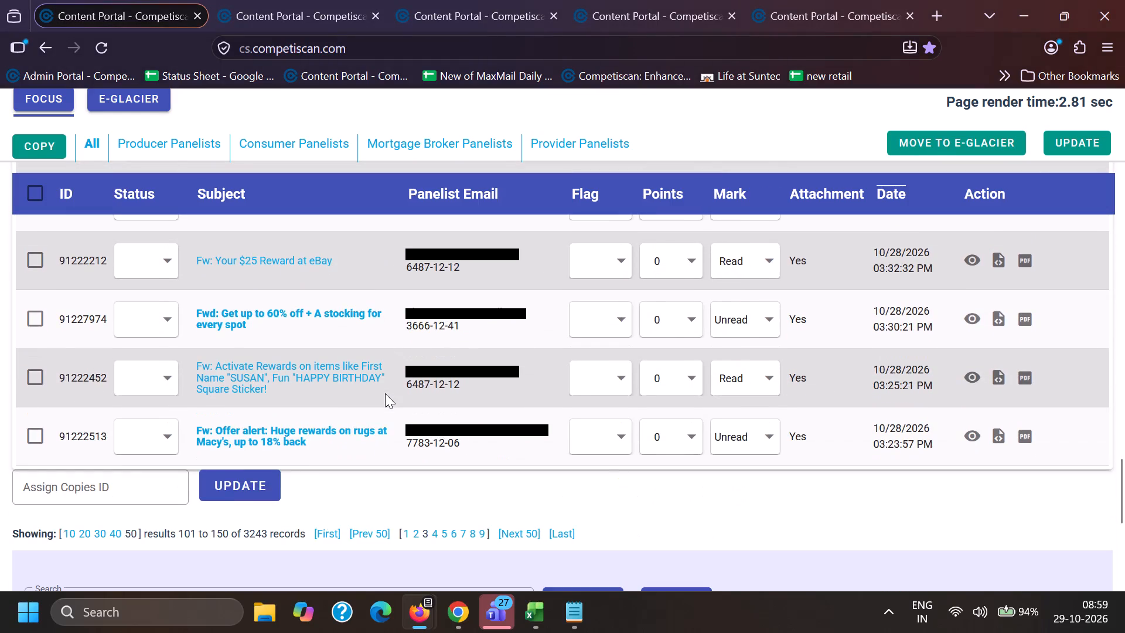
{"action": "scroll", "coordinate": [385, 393], "scroll_direction": "down", "scroll_amount": 1}
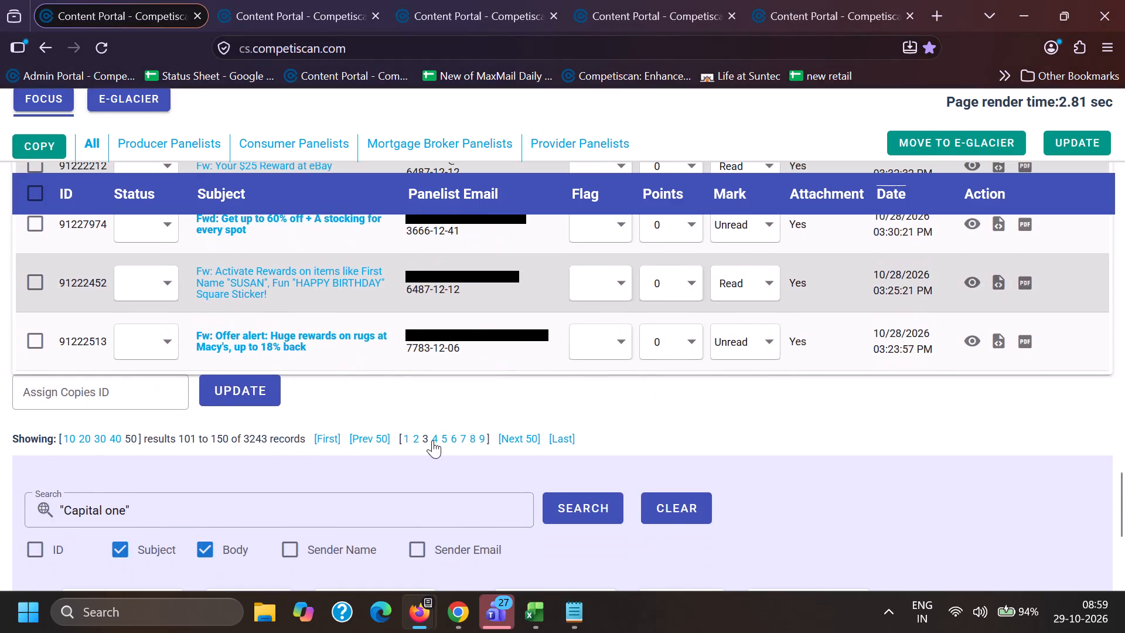
{"action": "left_click", "coordinate": [434, 435]}
{"action": "key", "text": "alt+Tab"}
{"action": "key", "text": "alt+Tab"}
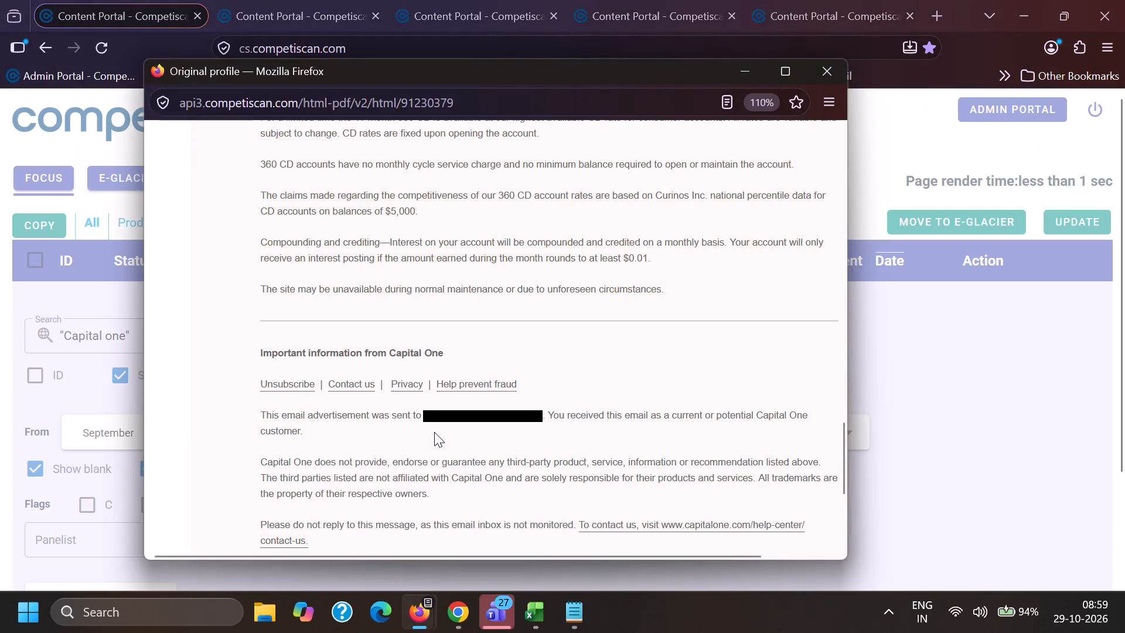
{"action": "key", "text": "alt+Tab"}
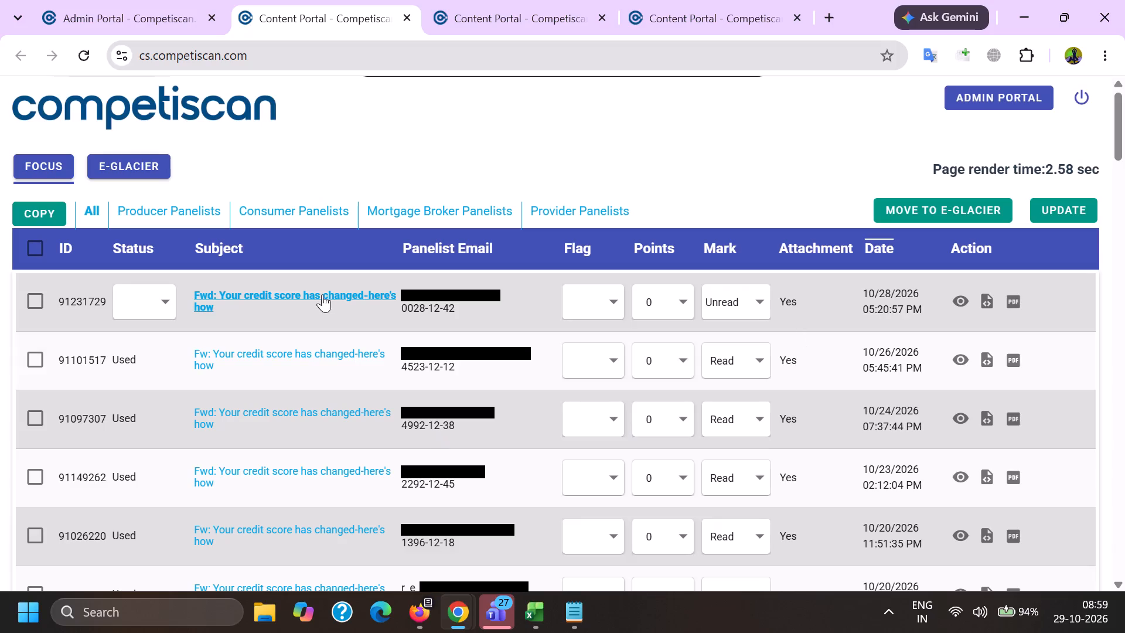
{"action": "left_click", "coordinate": [319, 293], "text": "ctrl"}
{"action": "left_click", "coordinate": [407, 0]}
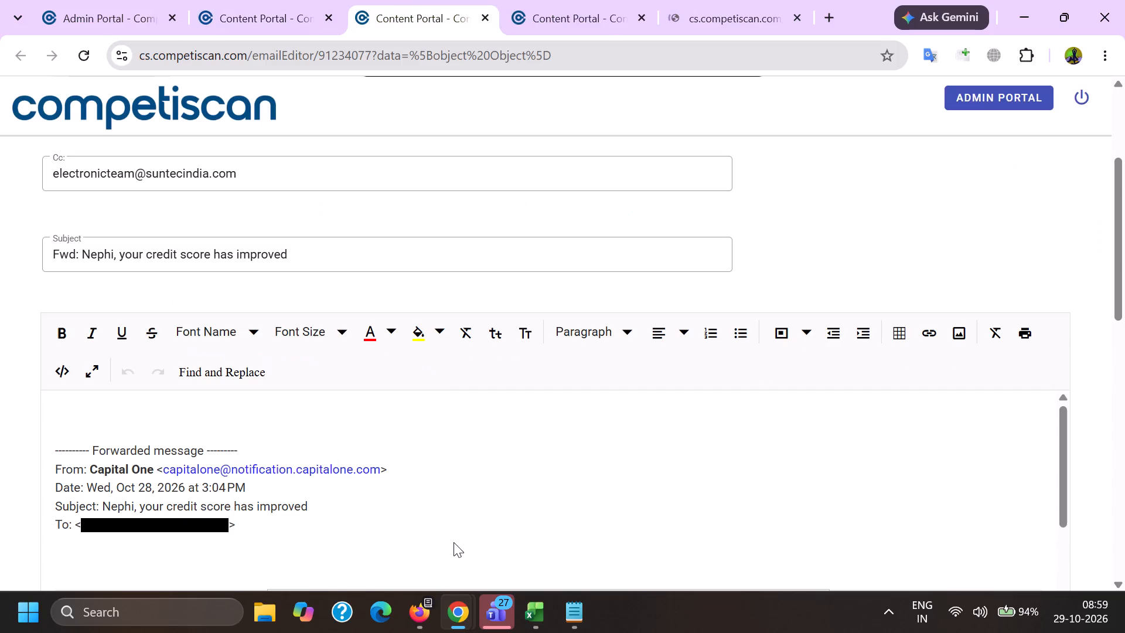
Go back to the Capital One results in Firefox and look through the email subjects on page 4.
{"action": "left_click", "coordinate": [423, 616]}
{"action": "left_click", "coordinate": [201, 525]}
{"action": "scroll", "coordinate": [251, 451], "scroll_direction": "down", "scroll_amount": 1}
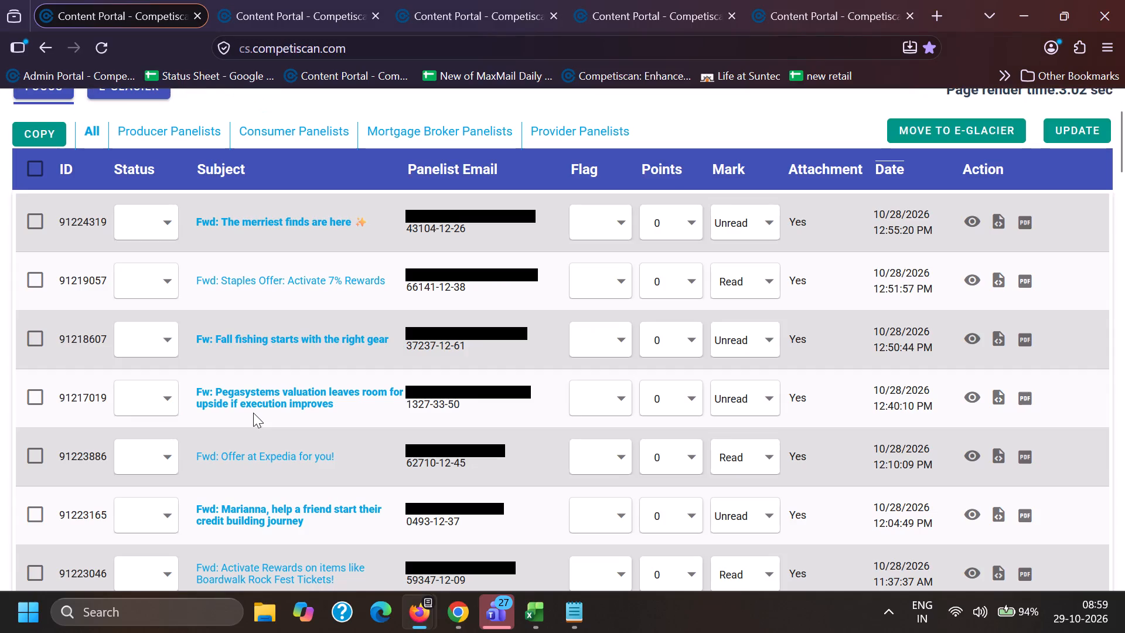
{"action": "scroll", "coordinate": [253, 412], "scroll_direction": "down", "scroll_amount": 2}
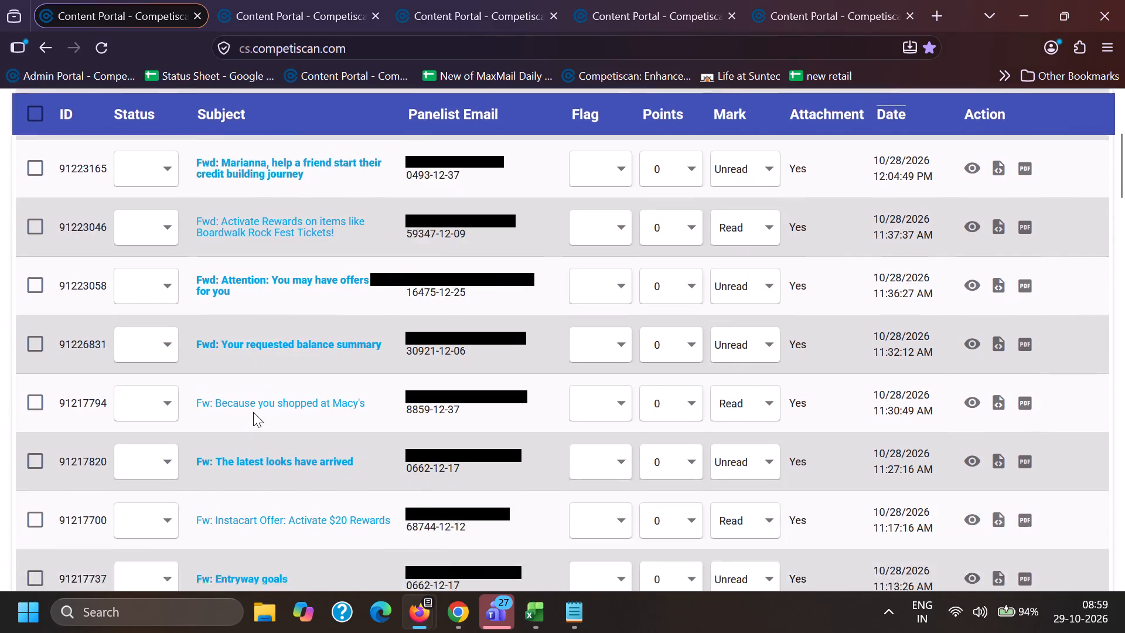
{"action": "scroll", "coordinate": [253, 412], "scroll_direction": "down", "scroll_amount": 2}
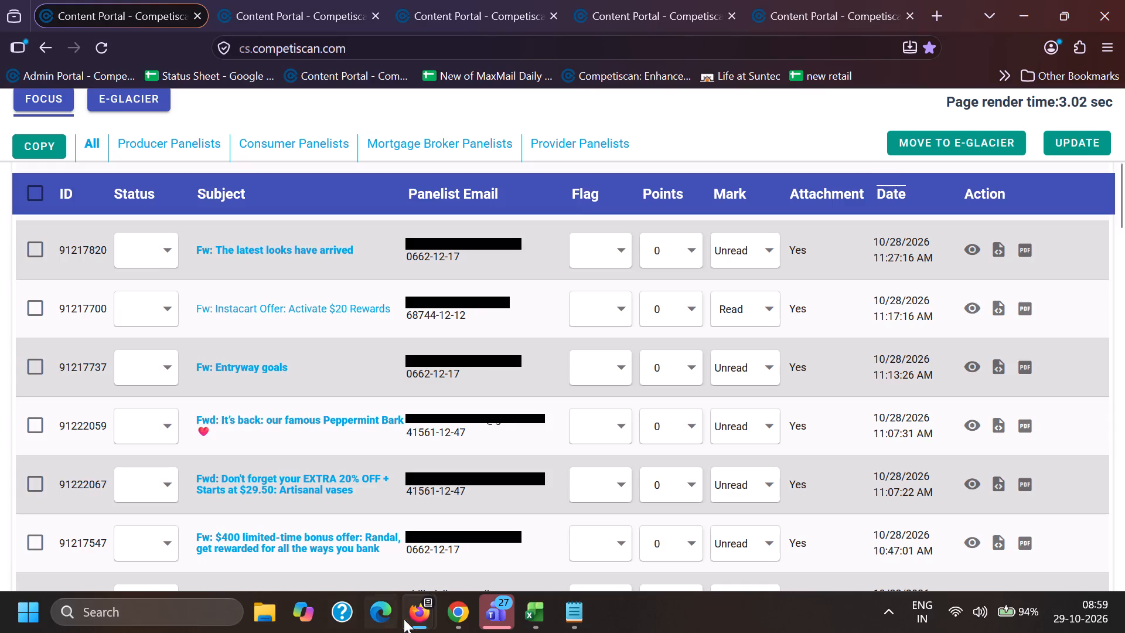
Return to record 91234077 in Chrome and copy the subject wording "your credit score has improved" from the forwarded message header.
{"action": "left_click", "coordinate": [454, 612]}
{"action": "left_click", "coordinate": [354, 535]}
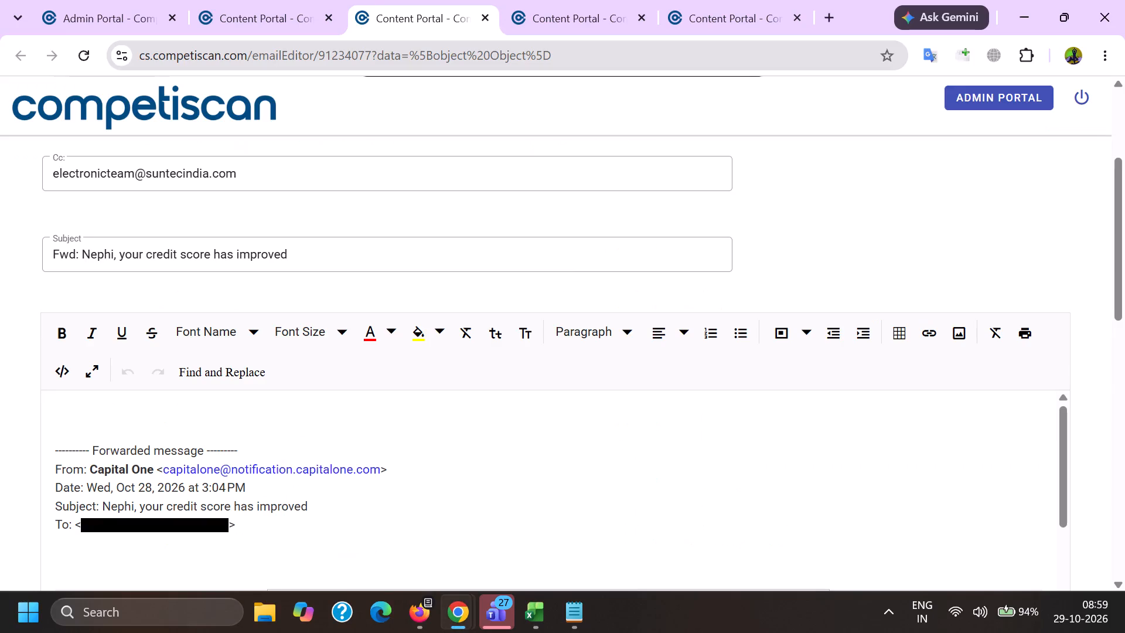
{"action": "left_click_drag", "start_coordinate": [134, 502], "coordinate": [322, 518]}
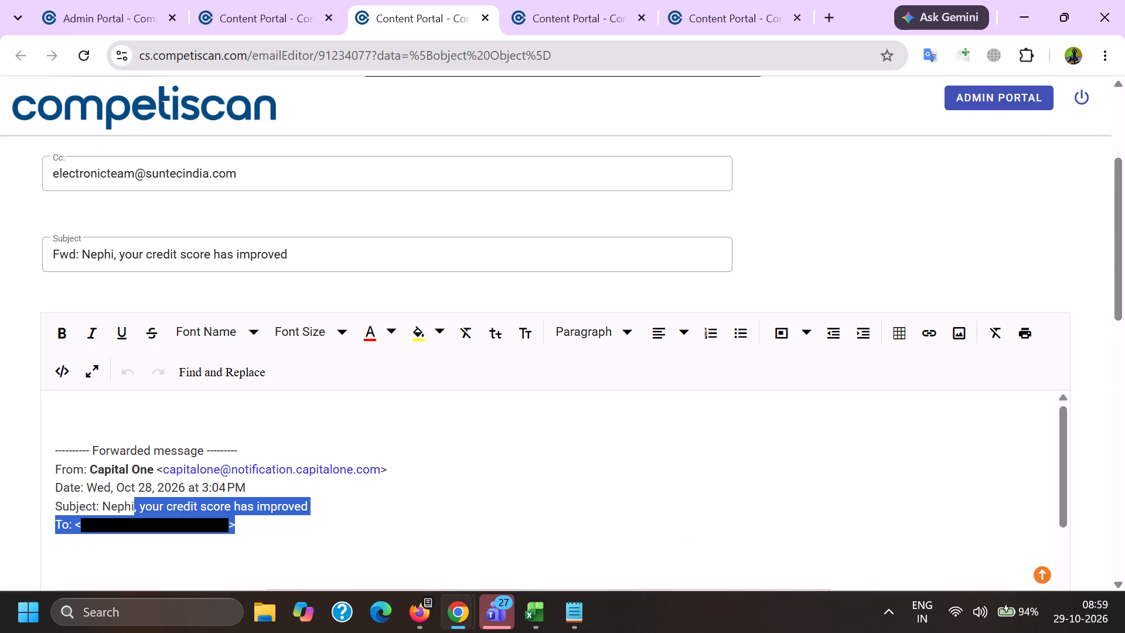
{"action": "left_click", "coordinate": [327, 514], "text": "shift"}
{"action": "key", "text": "ctrl+c"}
{"action": "left_click", "coordinate": [326, 505], "text": "shift"}
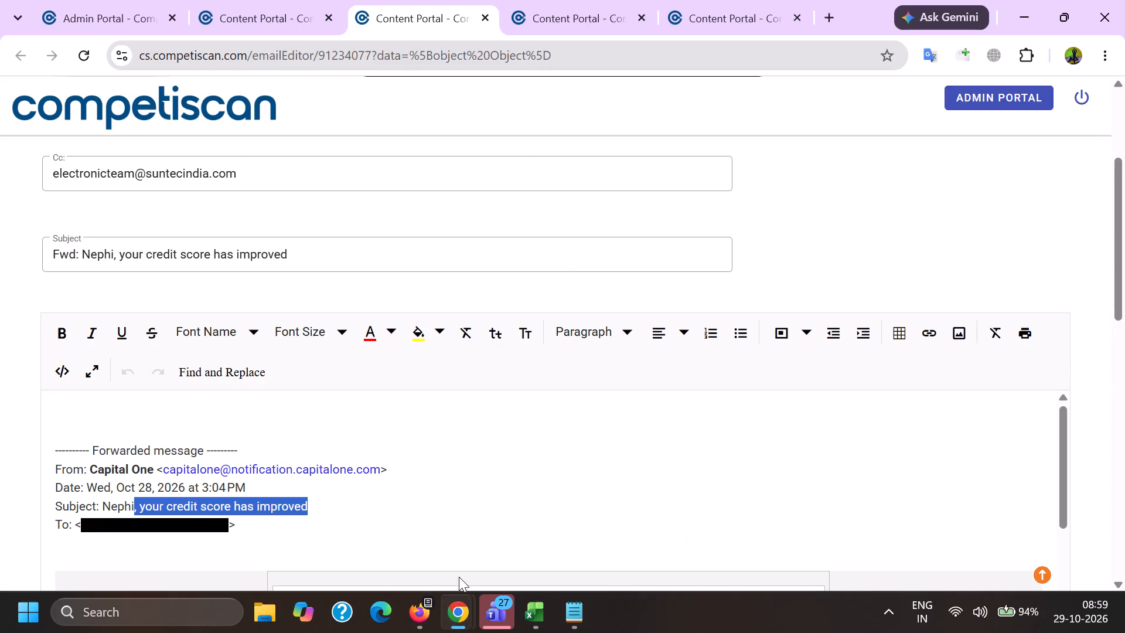
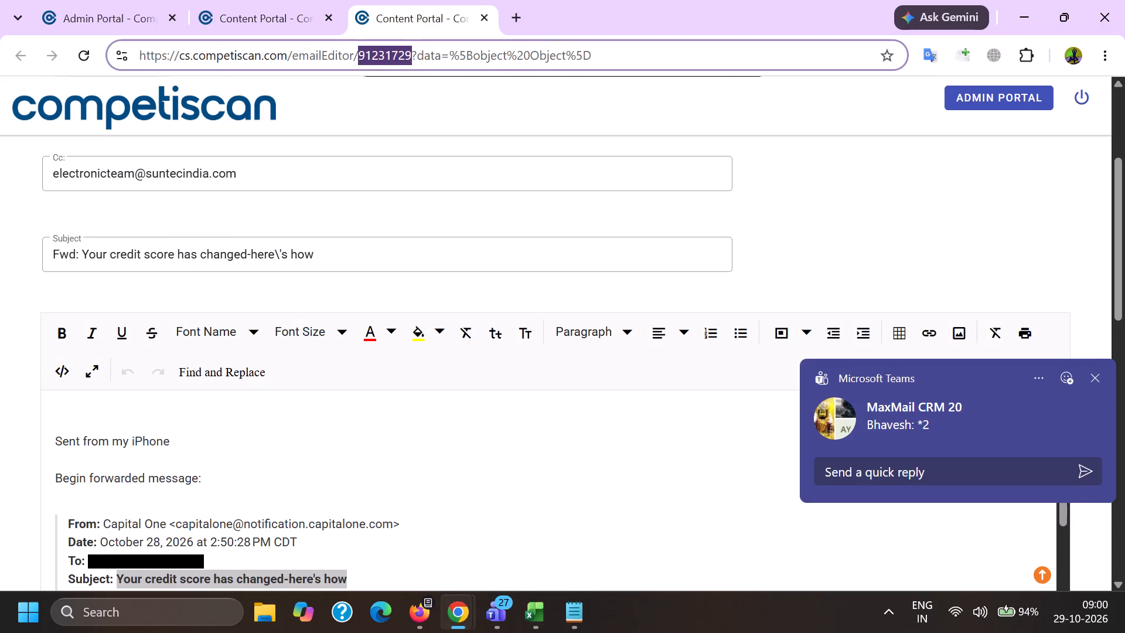
{"action": "key", "text": "ctrl+c"}
{"action": "key", "text": "ctrl+c"}
{"action": "left_click", "coordinate": [530, 632]}
{"action": "left_click", "coordinate": [729, 539]}
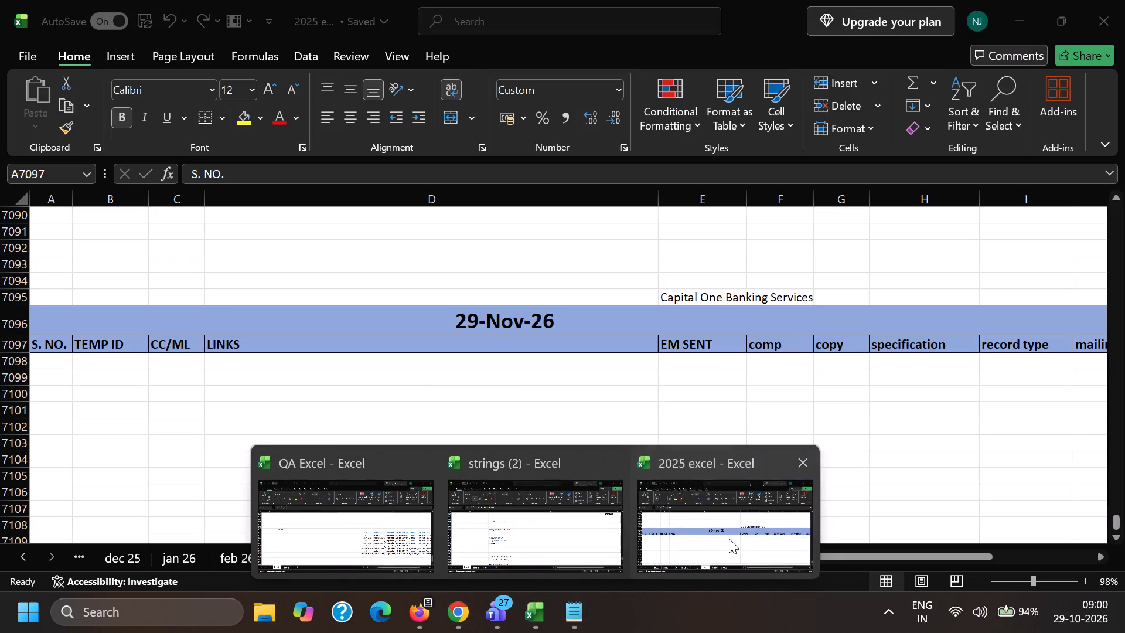
{"action": "left_click", "coordinate": [95, 363]}
{"action": "key", "text": "ctrl+v"}
{"action": "left_click", "coordinate": [169, 362]}
{"action": "key", "text": "m"}
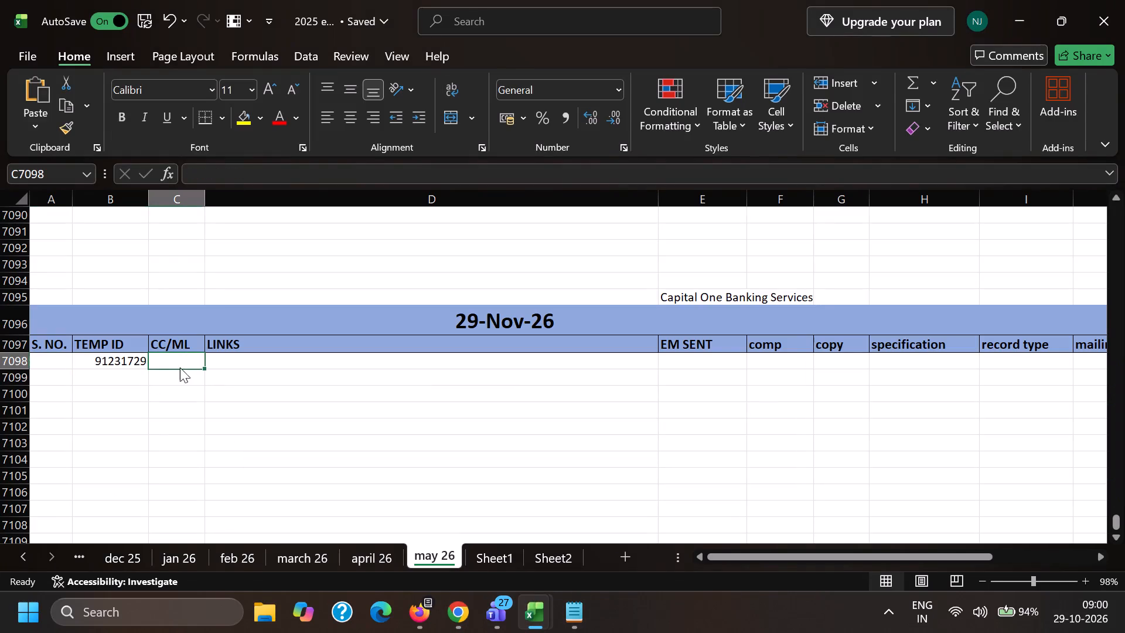
{"action": "key", "text": "l"}
{"action": "key", "text": "Right"}
{"action": "key", "text": "Right"}
{"action": "key", "text": "Right"}
{"action": "key", "text": "Right"}
{"action": "key", "text": "Left"}
{"action": "key", "text": "Left"}
{"action": "key", "text": "Left"}
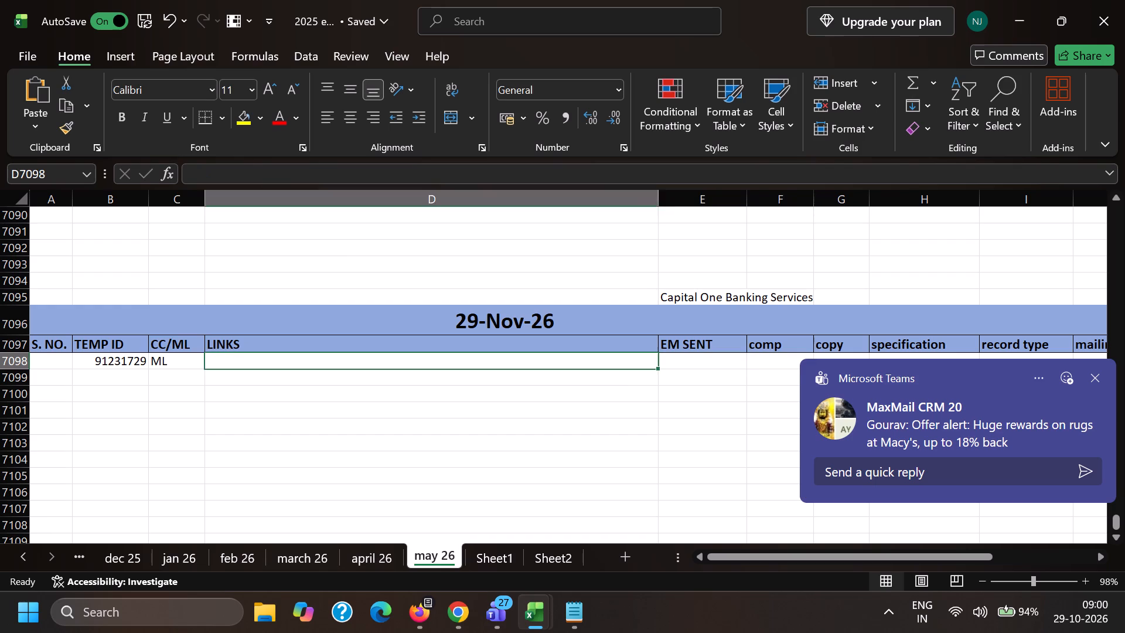
{"action": "key", "text": "Left"}
{"action": "key", "text": "Left"}
{"action": "key", "text": "m"}
{"action": "key", "text": "l"}
{"action": "key", "text": "Right"}
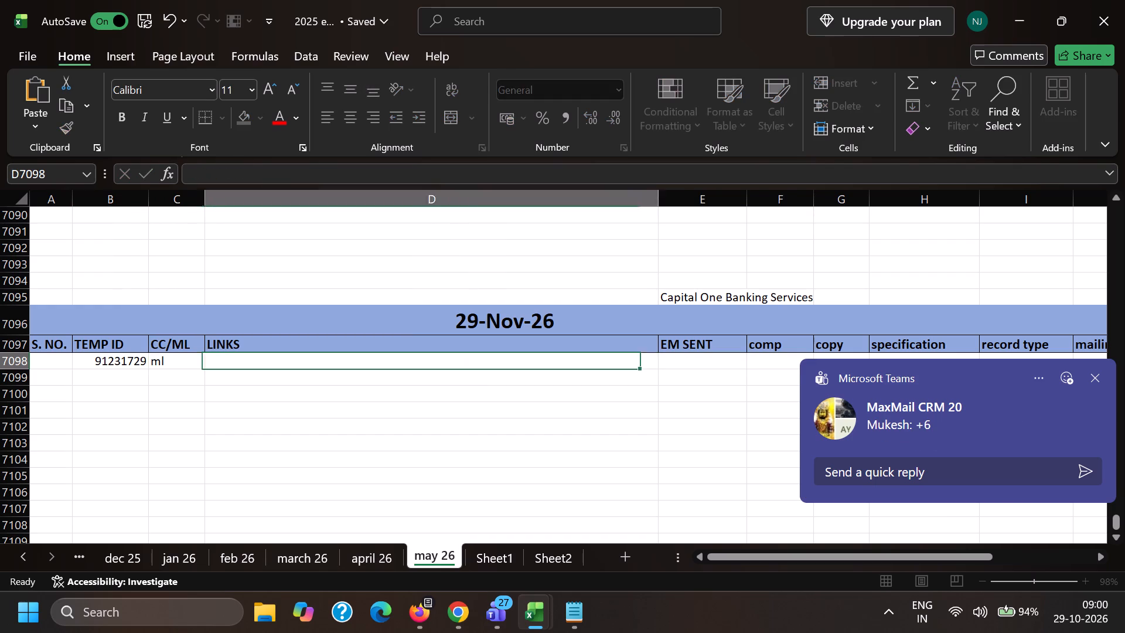
Complete the record's row with specification bk, record type NC and its mailing type.
{"action": "key", "text": "Right"}
{"action": "key", "text": "Right"}
{"action": "key", "text": "Right"}
{"action": "key", "text": "Right"}
{"action": "key", "text": "b"}
{"action": "key", "text": "k"}
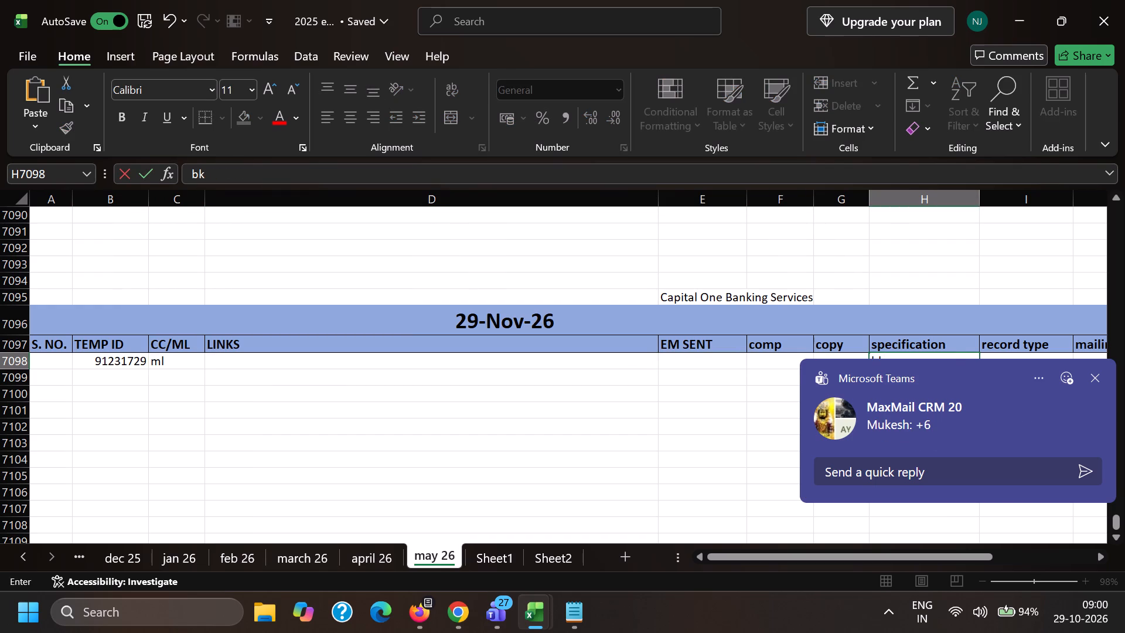
{"action": "key", "text": "n"}
{"action": "key", "text": "c"}
{"action": "key", "text": "Right"}
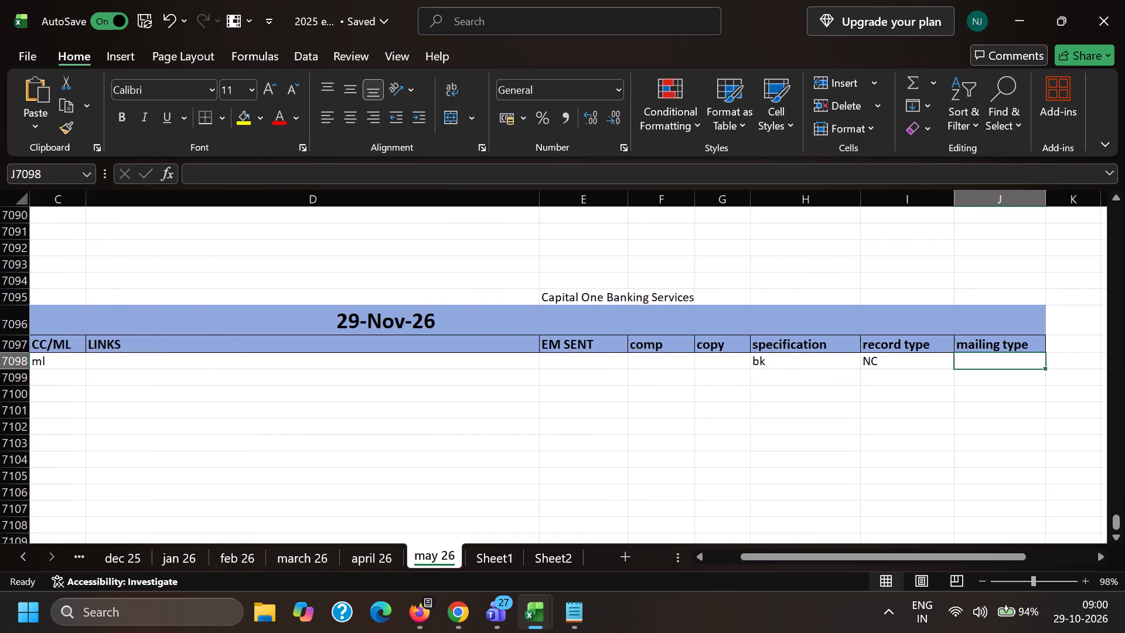
{"action": "key", "text": "y"}
{"action": "key", "text": "a"}
{"action": "key", "text": "l"}
{"action": "type", "text": "ty"}
{"action": "key", "text": "Return"}
In Chrome, delete the "Sent from my iPhone" and "Begin forwarded message:" lines and remove the forwarded header's quote indentation.
{"action": "key", "text": "alt+Tab"}
{"action": "left_click", "coordinate": [482, 172]}
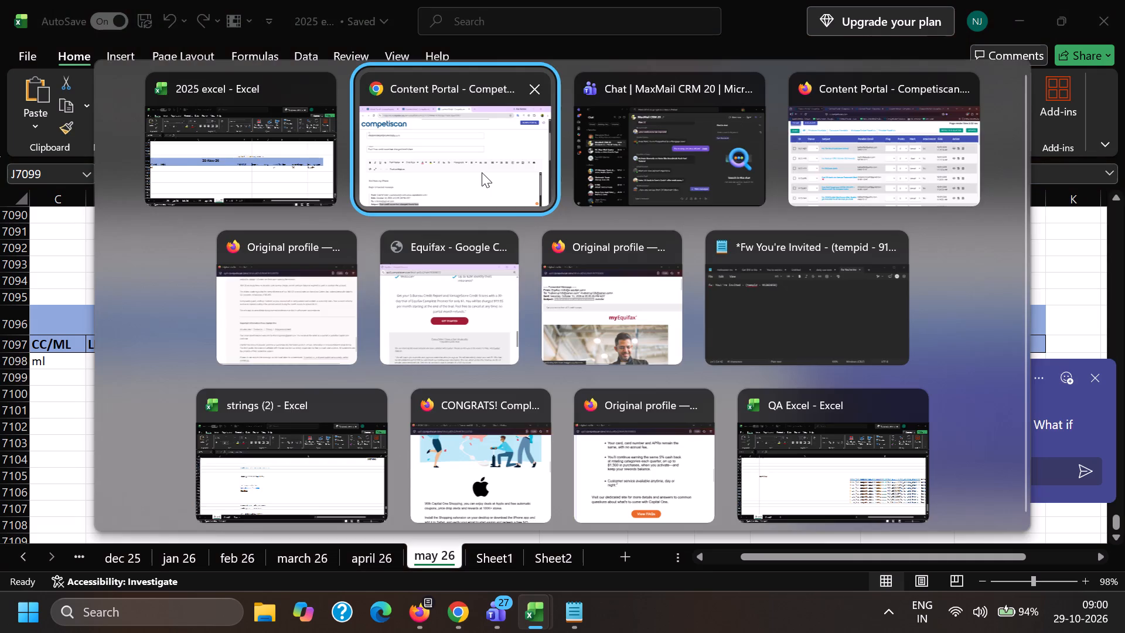
{"action": "scroll", "coordinate": [244, 121], "scroll_direction": "down", "scroll_amount": 2}
{"action": "left_click_drag", "start_coordinate": [238, 304], "coordinate": [0, 250]}
{"action": "key", "text": "BackSpace"}
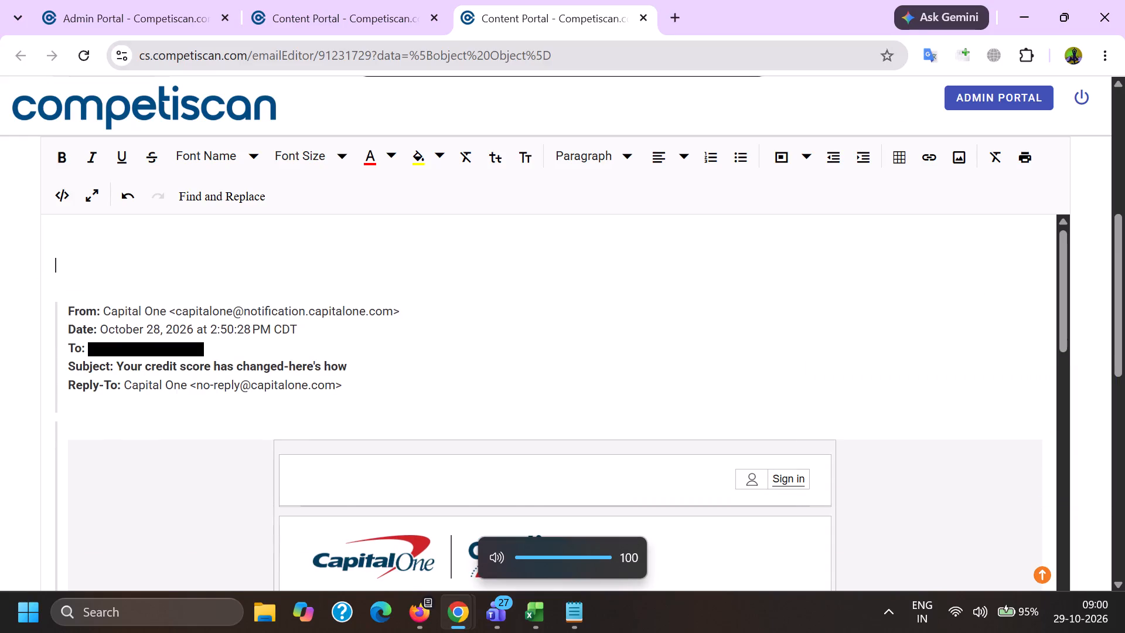
{"action": "left_click", "coordinate": [62, 314]}
{"action": "key", "text": "BackSpace"}
{"action": "key", "text": "Return"}
Delete the To line, the sender's e-mail address and the Reply-To line from the forwarded header.
{"action": "left_click_drag", "start_coordinate": [52, 347], "coordinate": [70, 347]}
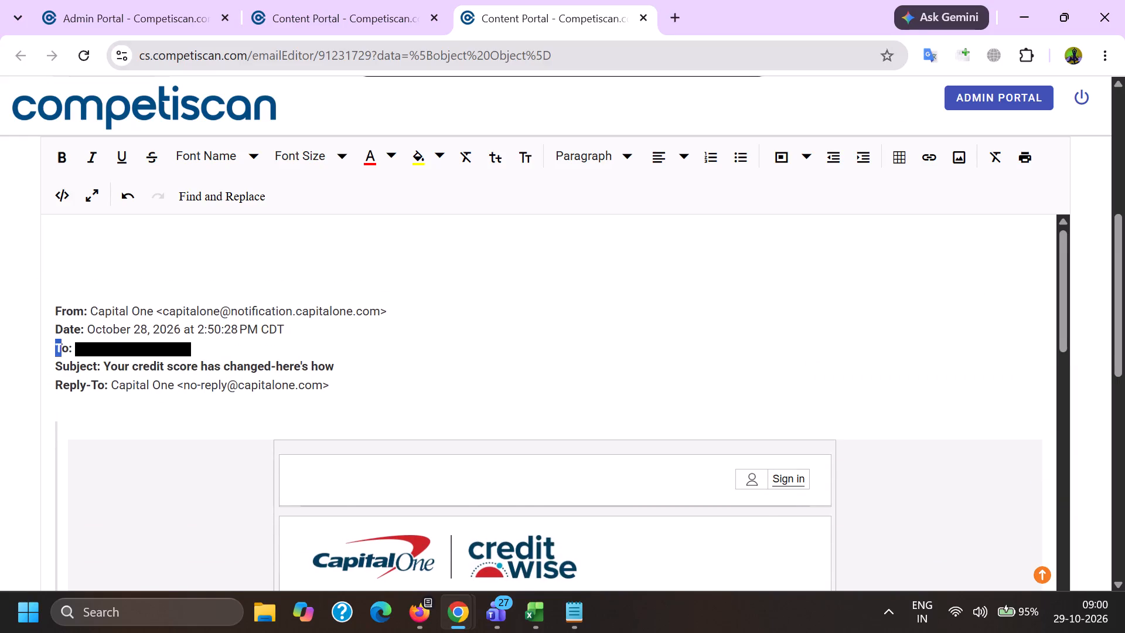
{"action": "left_click_drag", "start_coordinate": [70, 347], "coordinate": [254, 353]}
{"action": "key", "text": "BackSpace"}
{"action": "key", "text": "BackSpace"}
{"action": "left_click_drag", "start_coordinate": [162, 308], "coordinate": [402, 288]}
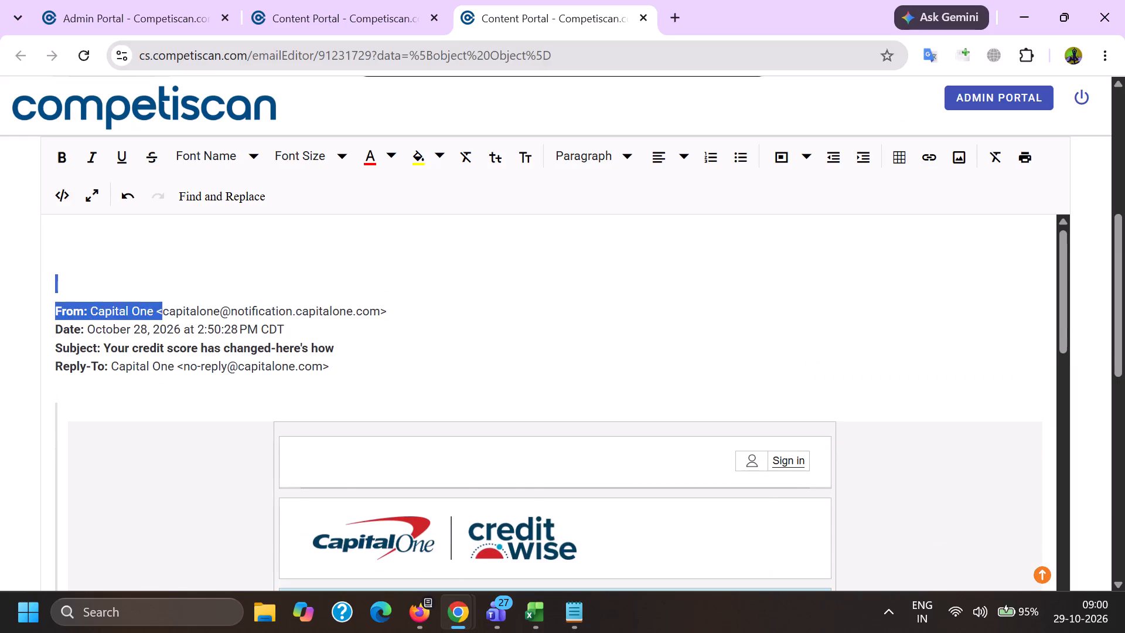
{"action": "left_click_drag", "start_coordinate": [402, 288], "coordinate": [431, 305]}
{"action": "key", "text": "BackSpace"}
{"action": "key", "text": "BackSpace"}
{"action": "left_click_drag", "start_coordinate": [370, 365], "coordinate": [50, 374]}
{"action": "key", "text": "BackSpace"}
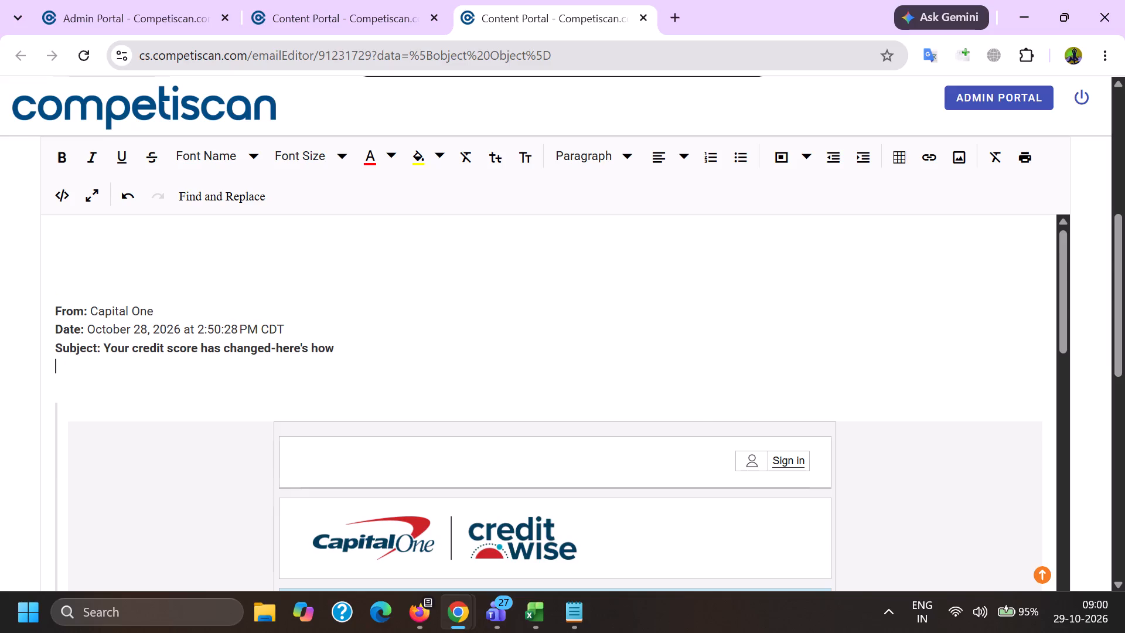
Delete the recipient's first name from the email greeting and search the page for other occurrences of it.
{"action": "scroll", "coordinate": [458, 299], "scroll_direction": "down", "scroll_amount": 7}
{"action": "scroll", "coordinate": [448, 389], "scroll_direction": "down", "scroll_amount": 2}
{"action": "double_click", "coordinate": [391, 226]}
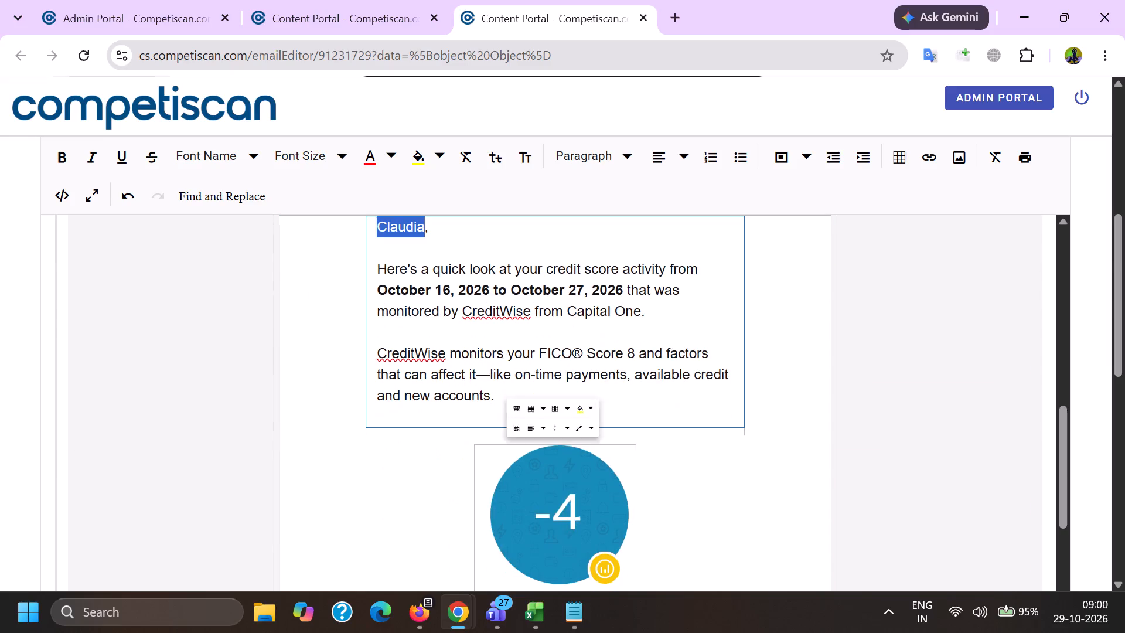
{"action": "key", "text": "ctrl+c"}
{"action": "key", "text": "BackSpace"}
{"action": "key", "text": "ctrl+f"}
{"action": "key", "text": "ctrl+v"}
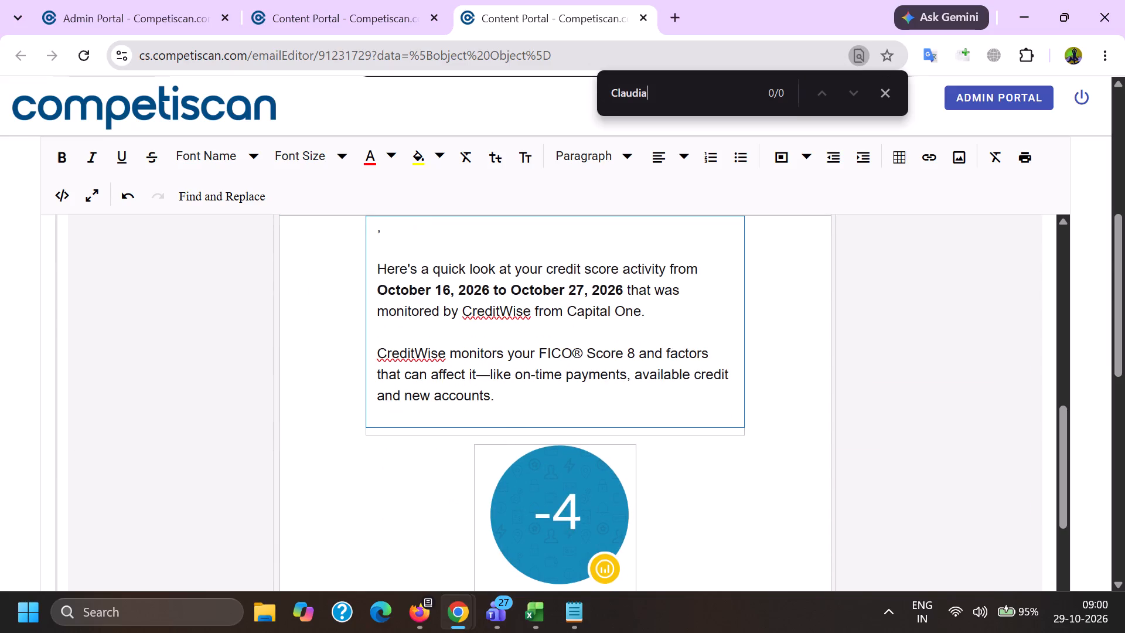
{"action": "key", "text": "Return"}
{"action": "key", "text": "Return"}
{"action": "key", "text": "Return"}
Copy the Privacy link's address from the email footer and run the Remove Link function on the email.
{"action": "scroll", "coordinate": [451, 491], "scroll_direction": "down", "scroll_amount": 11}
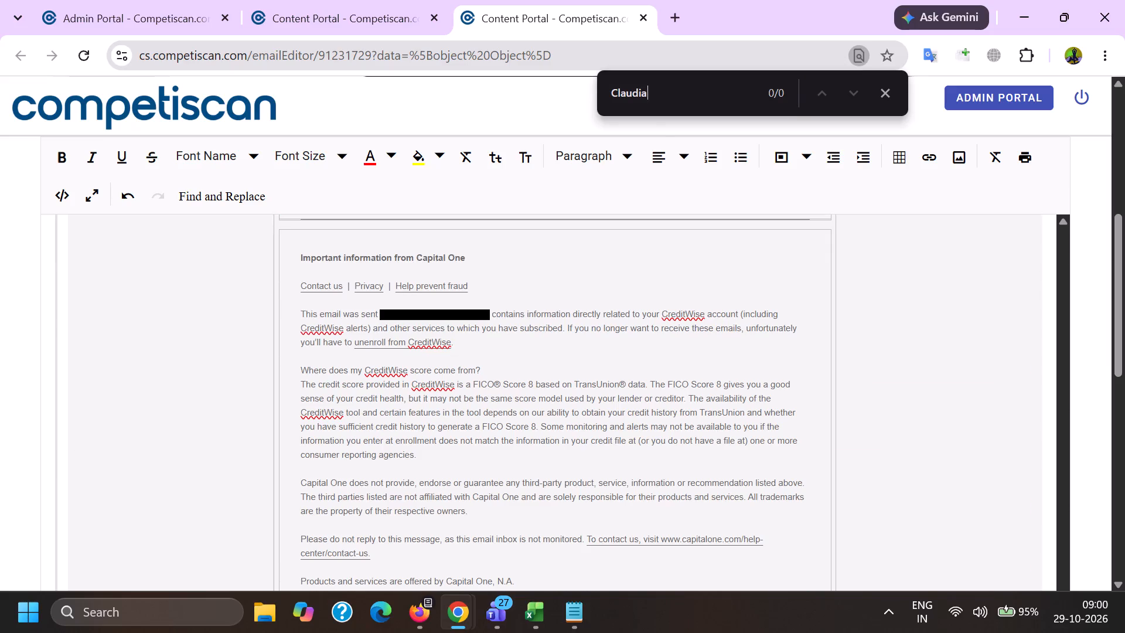
{"action": "right_click", "coordinate": [375, 283]}
{"action": "left_click", "coordinate": [431, 191]}
{"action": "scroll", "coordinate": [0, 284], "scroll_direction": "down", "scroll_amount": 3}
{"action": "scroll", "coordinate": [0, 351], "scroll_direction": "down", "scroll_amount": 4}
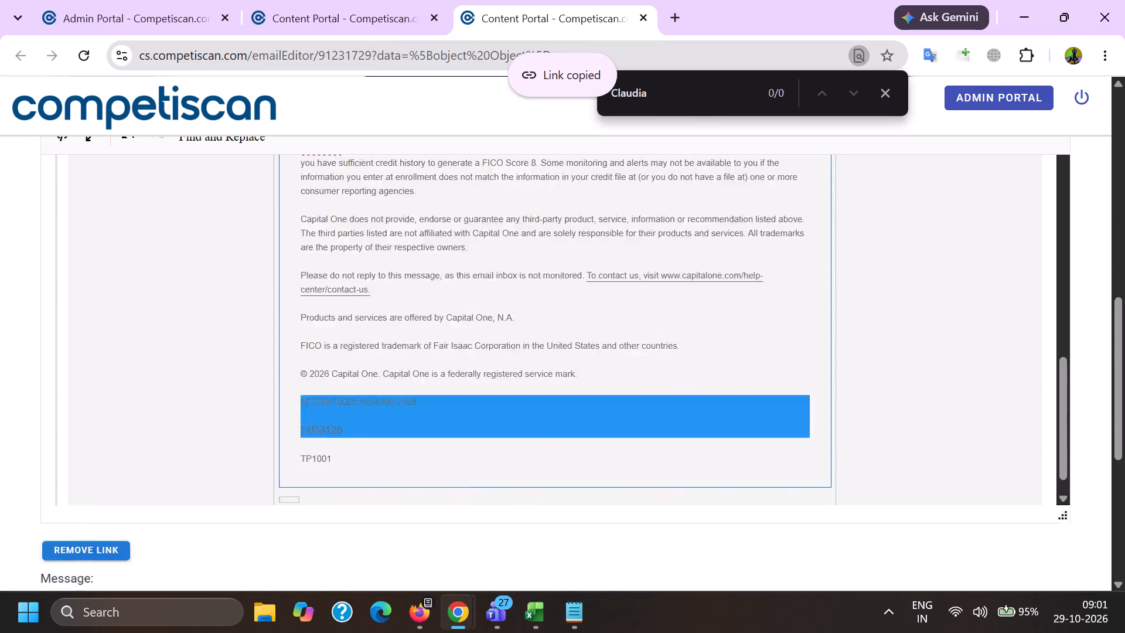
{"action": "left_click", "coordinate": [78, 203]}
{"action": "left_click", "coordinate": [667, 168]}
Insert the copied web address as a link in the footer's Privacy text.
{"action": "scroll", "coordinate": [446, 598], "scroll_direction": "up", "scroll_amount": 3}
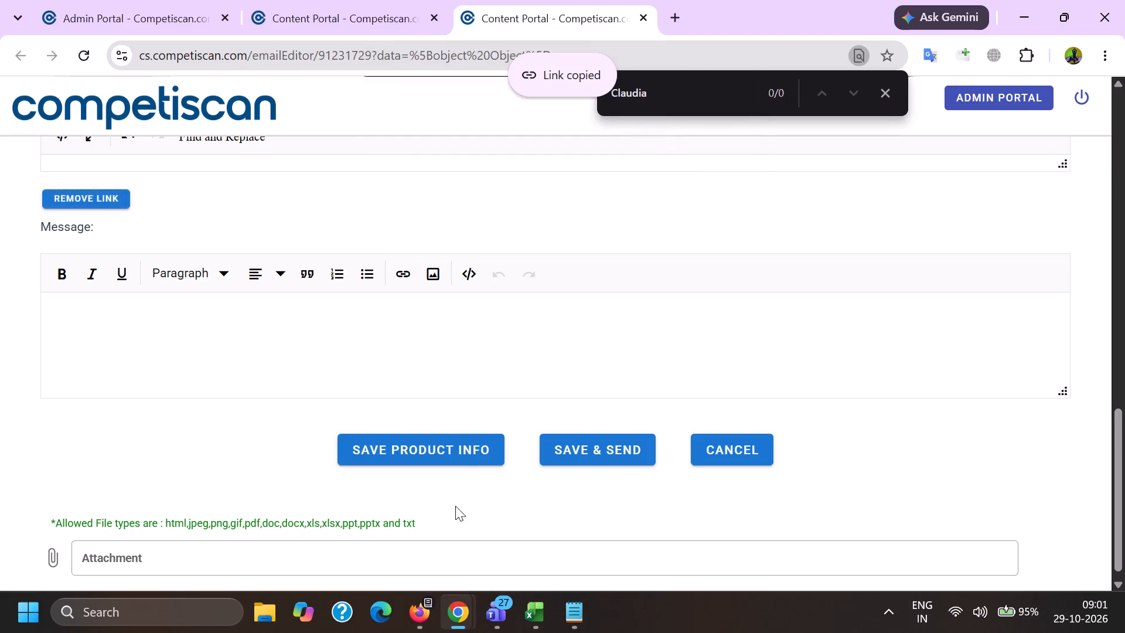
{"action": "scroll", "coordinate": [442, 425], "scroll_direction": "up", "scroll_amount": 4}
{"action": "scroll", "coordinate": [438, 352], "scroll_direction": "up", "scroll_amount": 2}
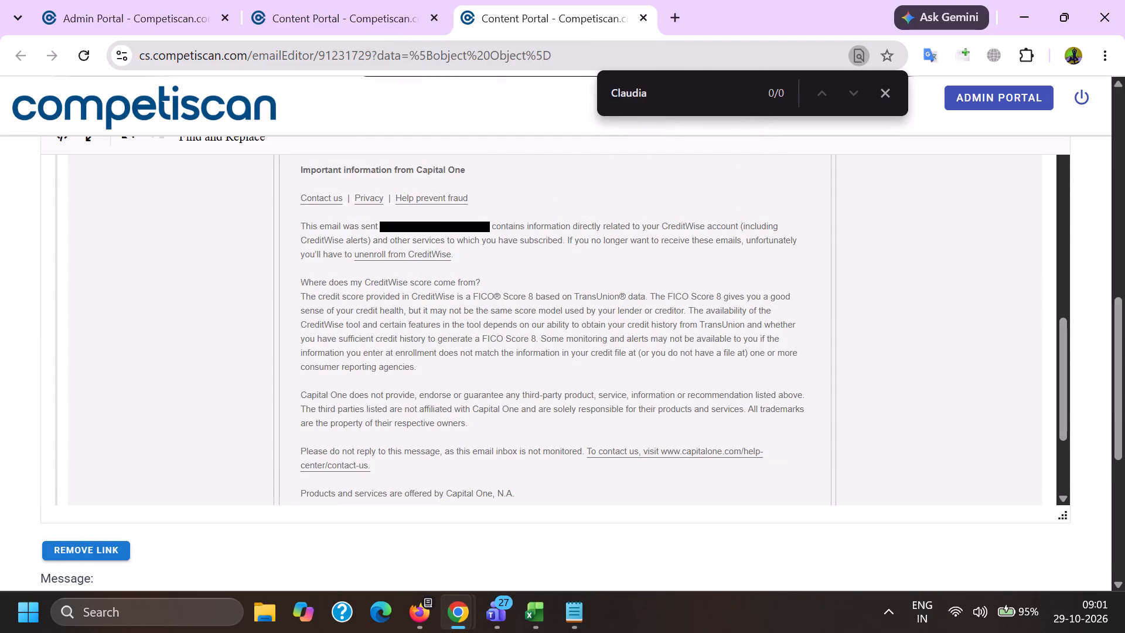
{"action": "left_click", "coordinate": [356, 199]}
{"action": "key", "text": "Right"}
{"action": "key", "text": "ctrl+k"}
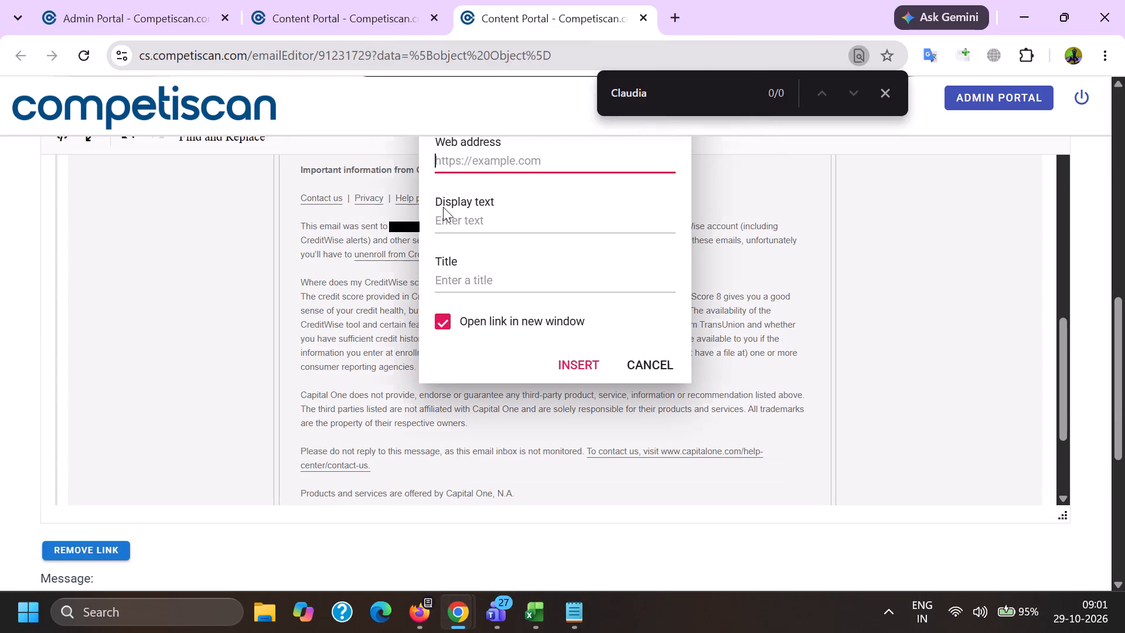
{"action": "key", "text": "ctrl+v"}
{"action": "left_click", "coordinate": [590, 368]}
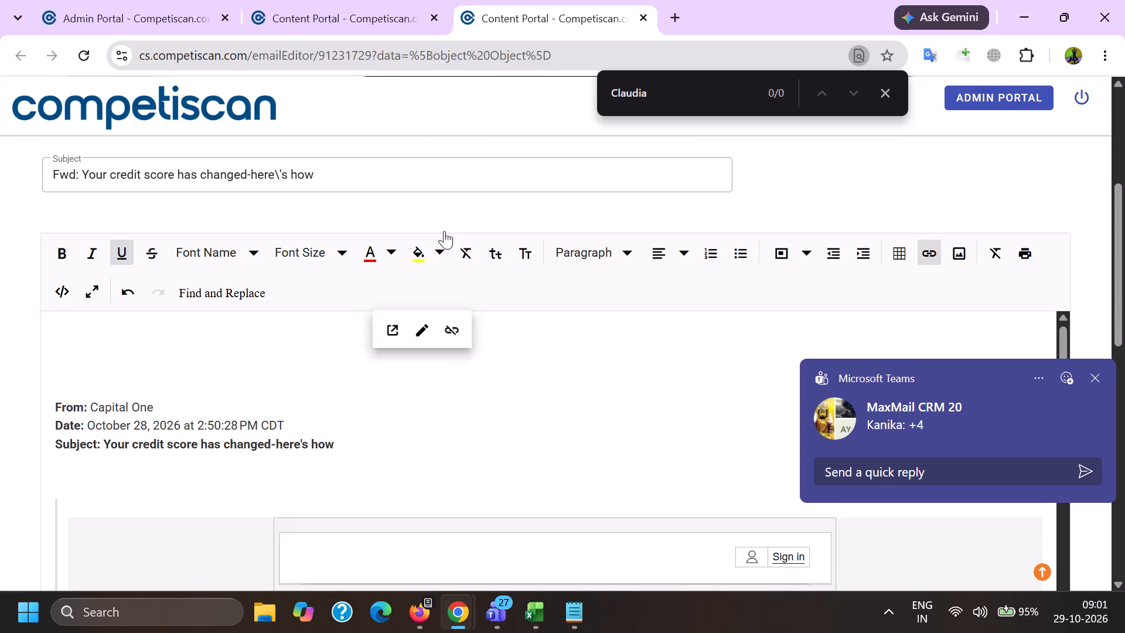
Delete the recipient's e-mail address from the footer's "This email was sent to" sentence.
{"action": "scroll", "coordinate": [435, 231], "scroll_direction": "down", "scroll_amount": 17}
{"action": "scroll", "coordinate": [407, 428], "scroll_direction": "down", "scroll_amount": 4}
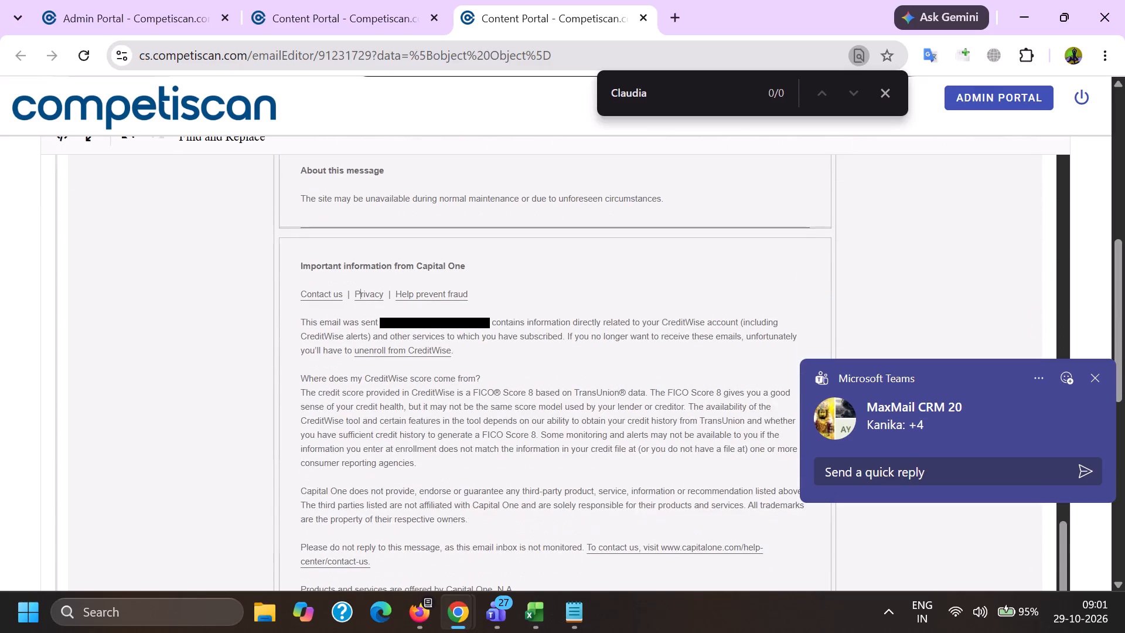
{"action": "left_click_drag", "start_coordinate": [392, 317], "coordinate": [483, 316]}
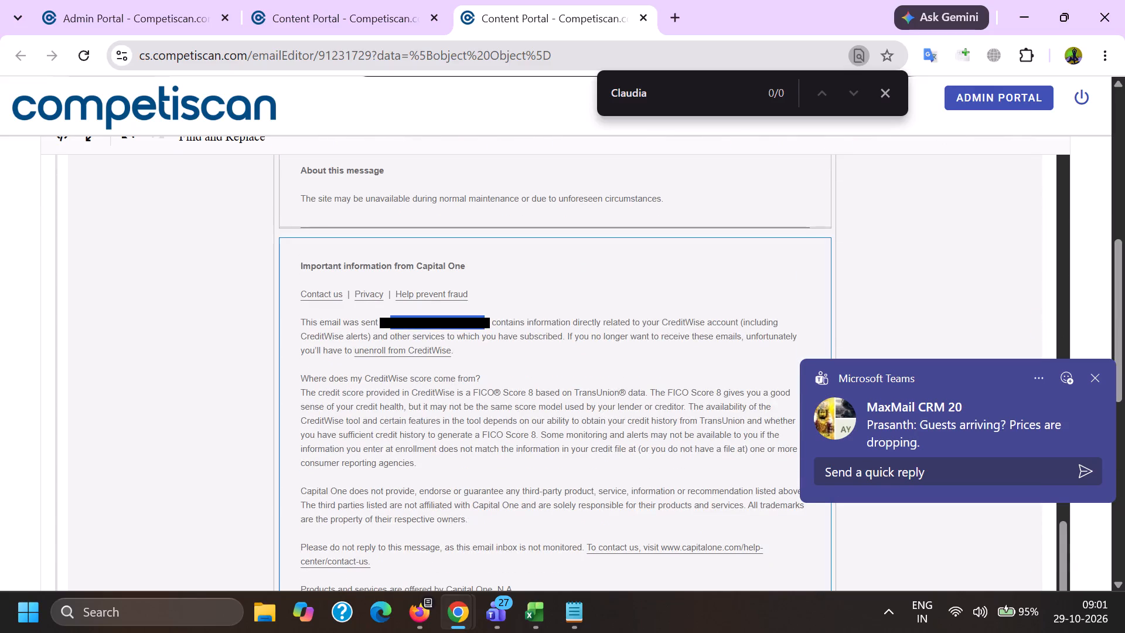
{"action": "left_click_drag", "start_coordinate": [483, 316], "coordinate": [475, 320]}
{"action": "key", "text": "BackSpace"}
Delete the code lines below the Capital One copyright notice at the end of the email.
{"action": "scroll", "coordinate": [337, 302], "scroll_direction": "down", "scroll_amount": 1}
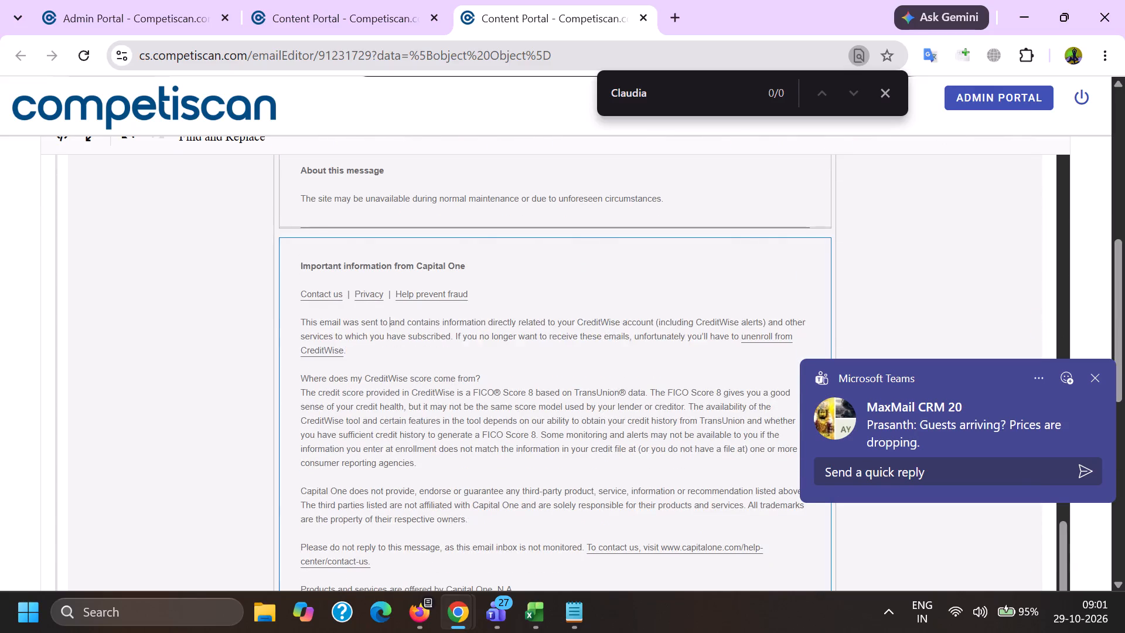
{"action": "scroll", "coordinate": [349, 292], "scroll_direction": "down", "scroll_amount": 2}
{"action": "scroll", "coordinate": [352, 394], "scroll_direction": "down", "scroll_amount": 2}
{"action": "left_click_drag", "start_coordinate": [299, 369], "coordinate": [347, 421]}
{"action": "key", "text": "BackSpace"}
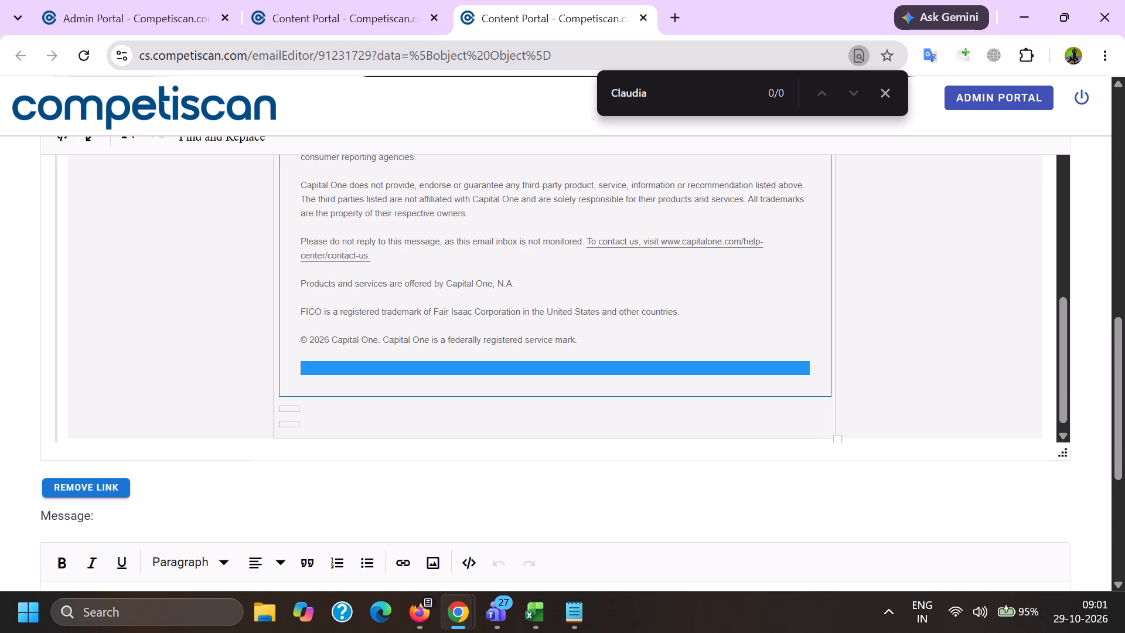
{"action": "key", "text": "BackSpace"}
Save the edited email's product info and confirm saving.
{"action": "scroll", "coordinate": [422, 370], "scroll_direction": "down", "scroll_amount": 13}
{"action": "left_click", "coordinate": [425, 430]}
{"action": "left_click", "coordinate": [550, 377]}
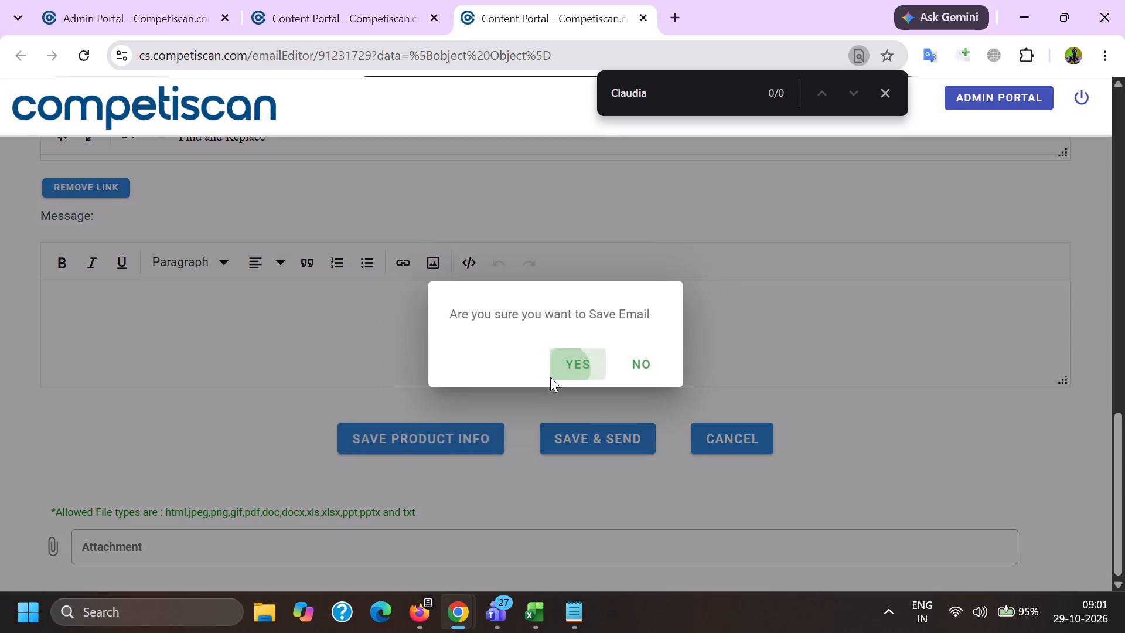
Copy record number 91231729 from the web address and open the record's product form.
{"action": "double_click", "coordinate": [325, 55]}
{"action": "key", "text": "ctrl+c"}
{"action": "key", "text": "ctrl+c"}
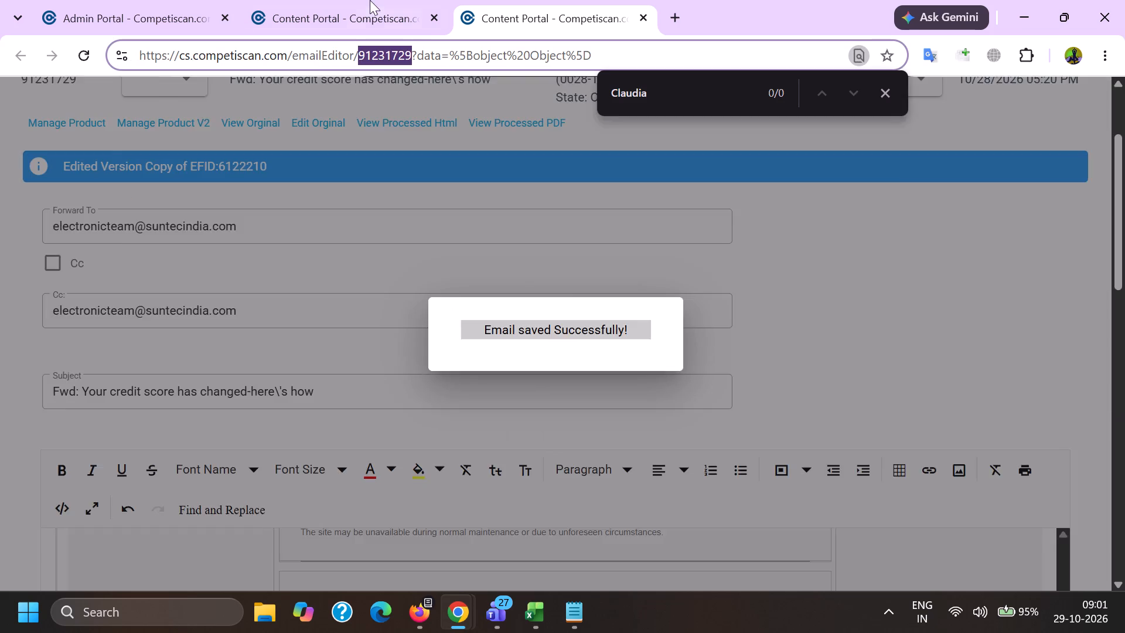
{"action": "left_click_drag", "start_coordinate": [370, 0], "coordinate": [371, 6]}
{"action": "left_click", "coordinate": [554, 15]}
{"action": "left_click_drag", "start_coordinate": [0, 273], "coordinate": [13, 269]}
{"action": "left_click", "coordinate": [57, 130]}
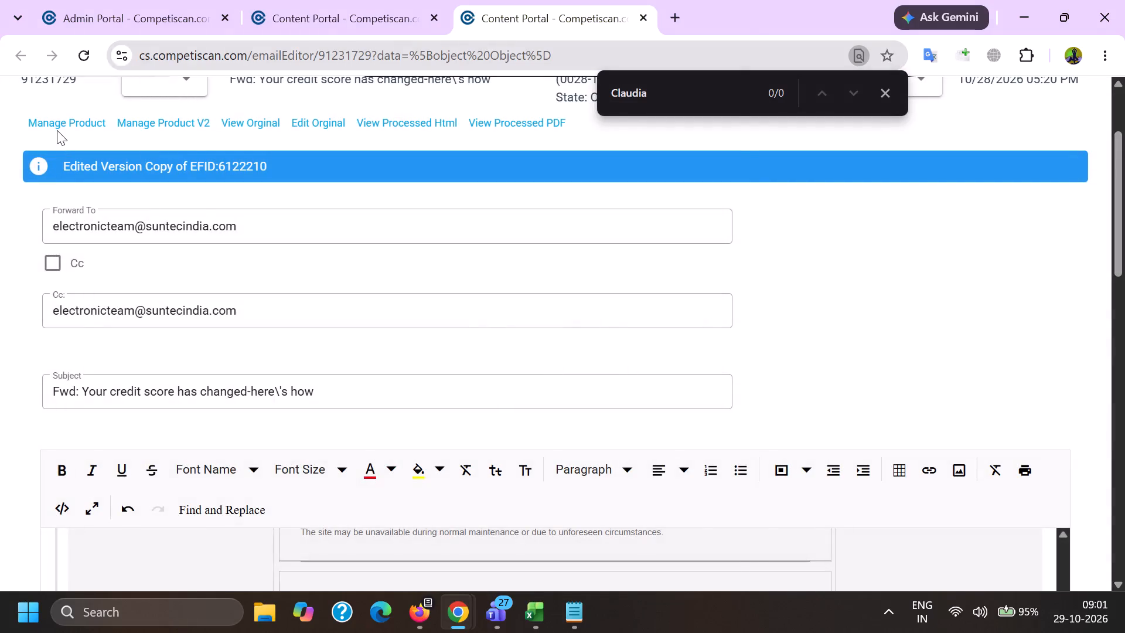
Append a period and the body sentence "Sign in daily to check your credit score…improve your credit health" to the email's header subject.
{"action": "key", "text": "alt+Tab"}
{"action": "scroll", "coordinate": [158, 338], "scroll_direction": "down", "scroll_amount": 5}
{"action": "scroll", "coordinate": [253, 401], "scroll_direction": "up", "scroll_amount": 8}
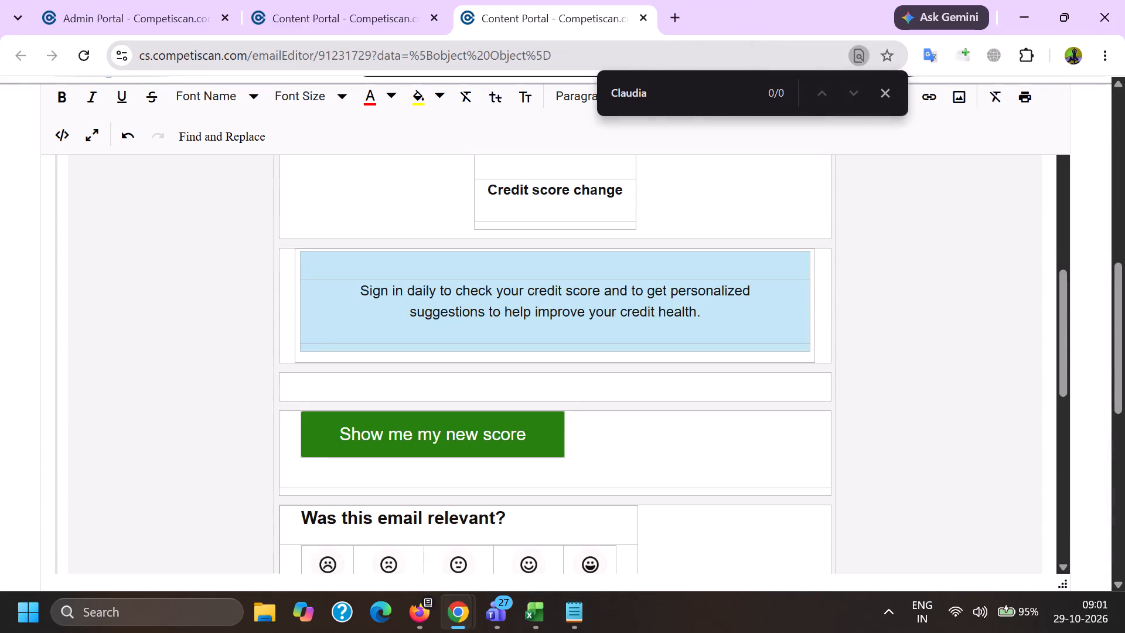
{"action": "left_click_drag", "start_coordinate": [359, 296], "coordinate": [694, 337]}
{"action": "key", "text": "ctrl+c"}
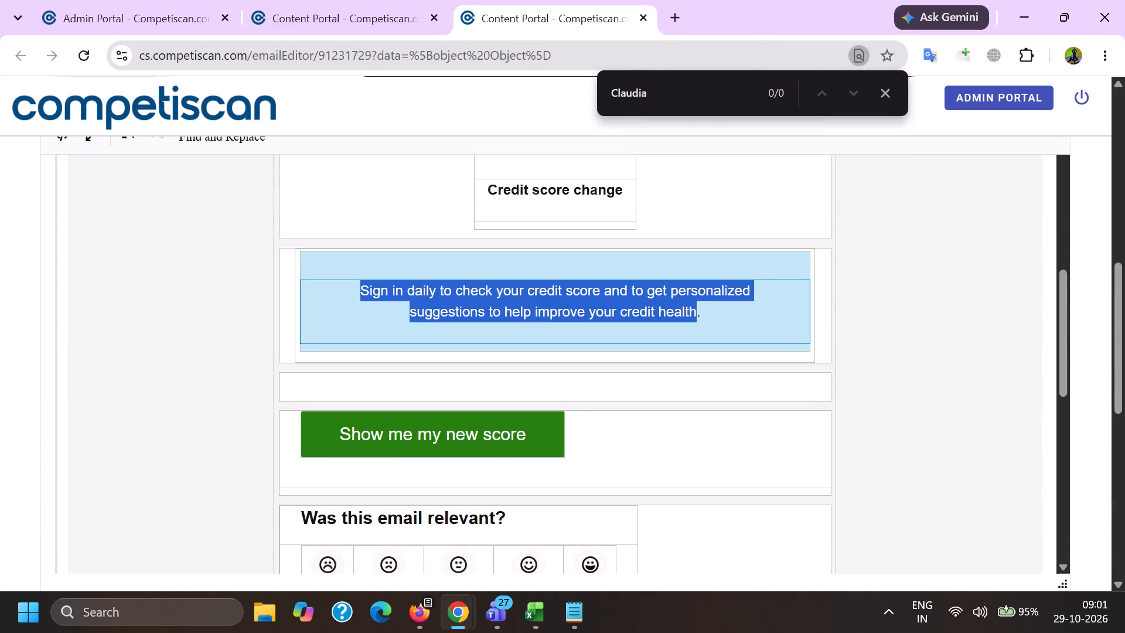
{"action": "scroll", "coordinate": [79, 389], "scroll_direction": "up", "scroll_amount": 15}
{"action": "scroll", "coordinate": [158, 423], "scroll_direction": "up", "scroll_amount": 2}
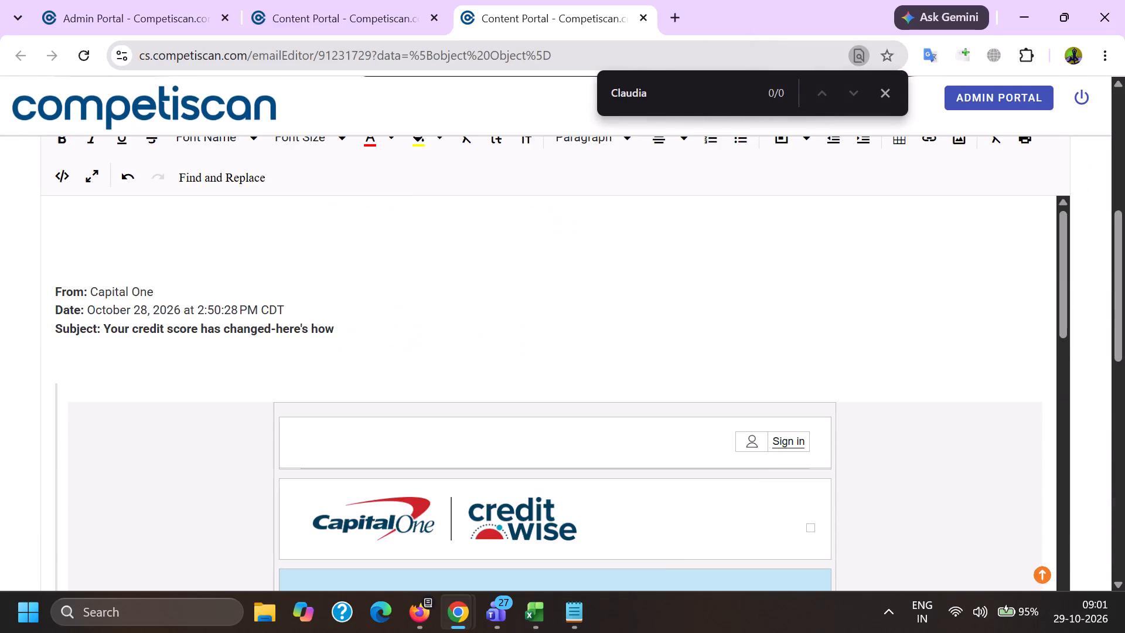
{"action": "left_click", "coordinate": [249, 346]}
{"action": "key", "text": "Left"}
{"action": "key", "text": "period"}
{"action": "key", "text": "space"}
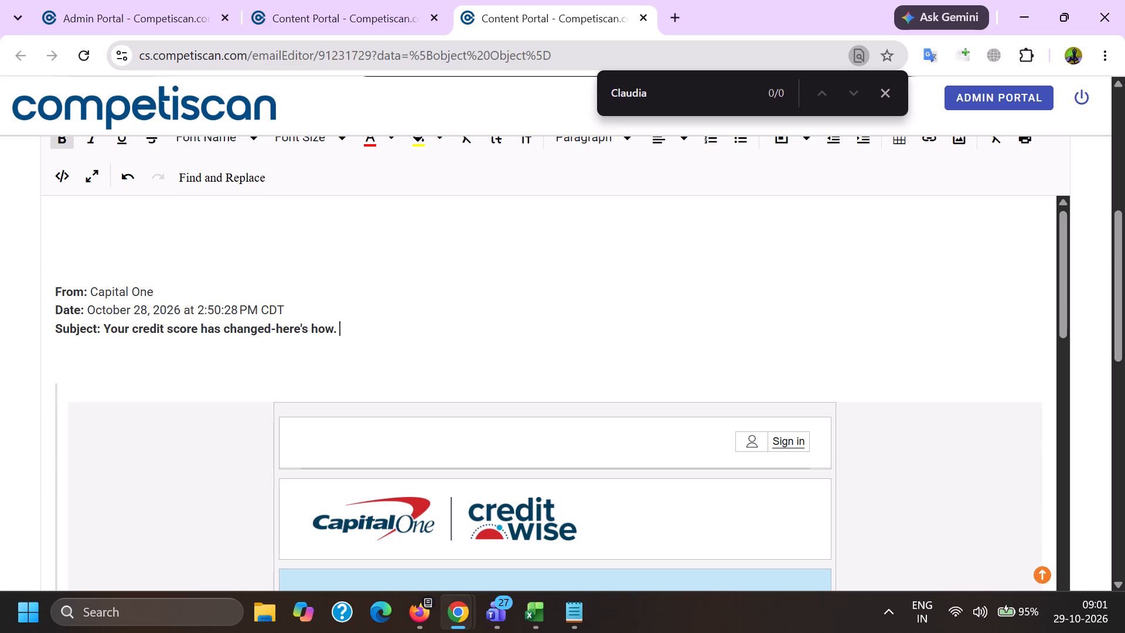
{"action": "key", "text": "ctrl+v"}
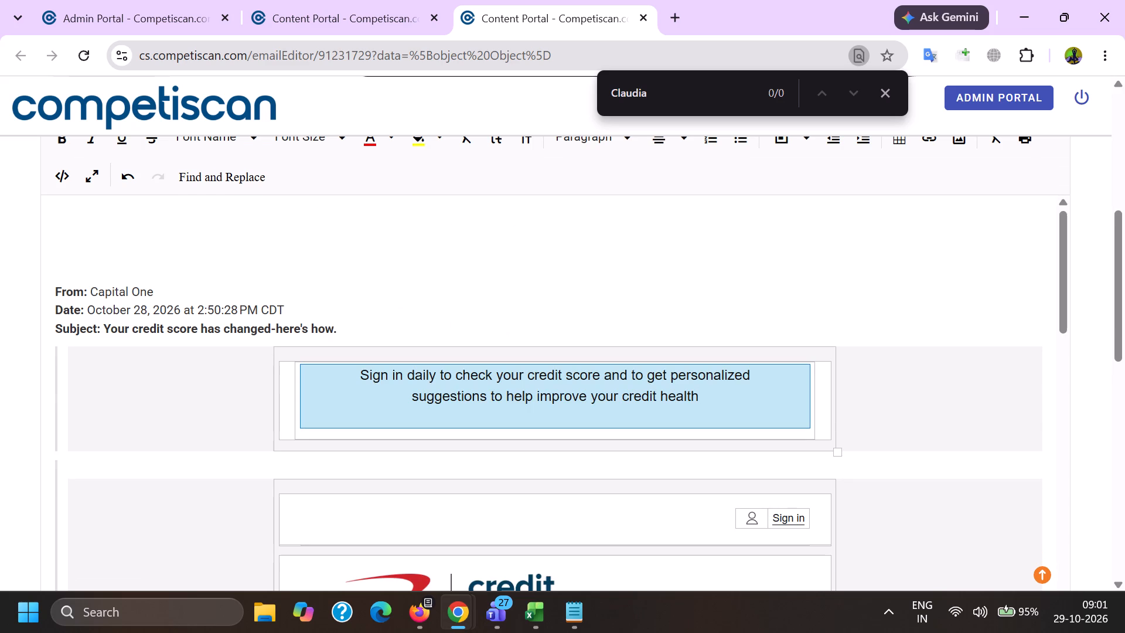
Copy the combined subject and body sentence, and undo the paste in the email.
{"action": "left_click_drag", "start_coordinate": [107, 325], "coordinate": [738, 400]}
{"action": "key", "text": "ctrl+c"}
{"action": "key", "text": "ctrl+z"}
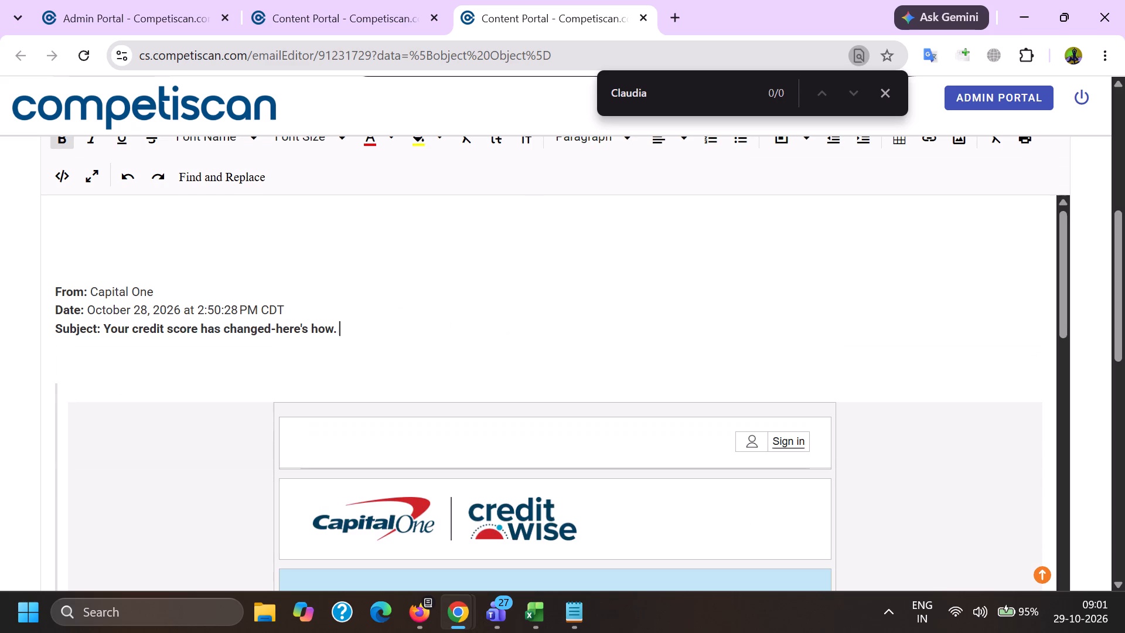
{"action": "key", "text": "alt+Tab"}
{"action": "scroll", "coordinate": [349, 268], "scroll_direction": "down", "scroll_amount": 6}
{"action": "left_click", "coordinate": [318, 233]}
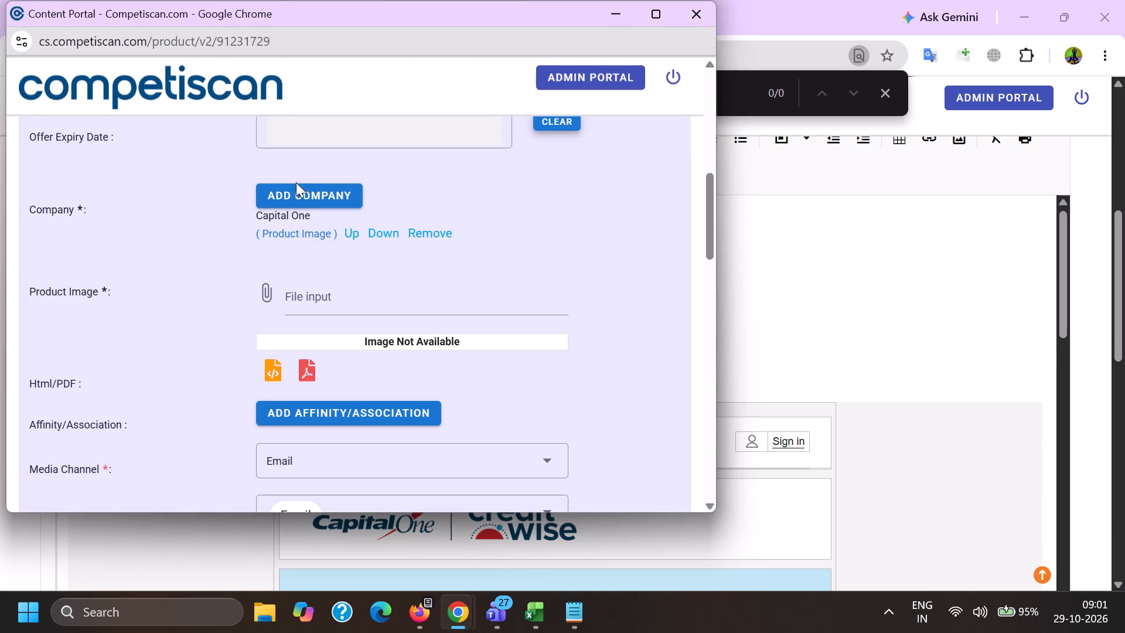
{"action": "scroll", "coordinate": [296, 182], "scroll_direction": "down", "scroll_amount": 4}
{"action": "left_click", "coordinate": [317, 281]}
{"action": "left_click", "coordinate": [316, 318]}
{"action": "left_click_drag", "start_coordinate": [200, 333], "coordinate": [208, 335]}
{"action": "left_click", "coordinate": [301, 335]}
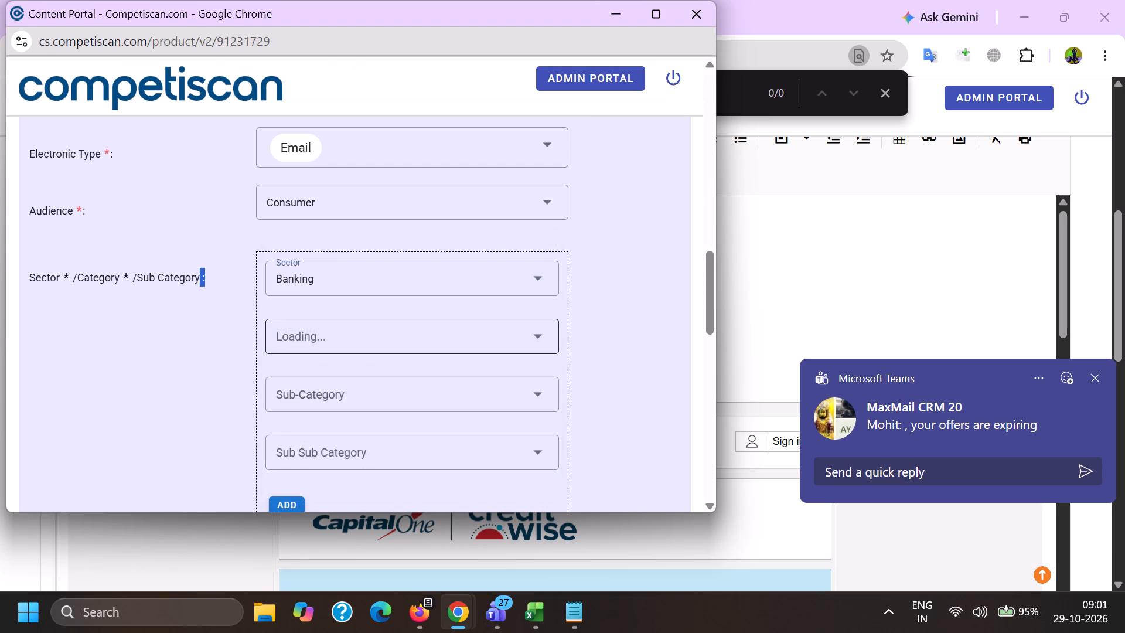
{"action": "scroll", "coordinate": [311, 182], "scroll_direction": "down", "scroll_amount": 2}
{"action": "left_click", "coordinate": [339, 202]}
{"action": "left_click_drag", "start_coordinate": [237, 222], "coordinate": [240, 230]}
{"action": "left_click", "coordinate": [295, 336]}
Set the Offer Origin to Provider/Bank.
{"action": "scroll", "coordinate": [292, 176], "scroll_direction": "down", "scroll_amount": 2}
{"action": "left_click_drag", "start_coordinate": [301, 238], "coordinate": [301, 243]}
{"action": "left_click", "coordinate": [305, 318]}
Replace the Product Headline with the copied text "Your credit score has changed-here's how. Sign in daily…improve your credit health" and tidy its spacing.
{"action": "left_click_drag", "start_coordinate": [505, 382], "coordinate": [6, 322]}
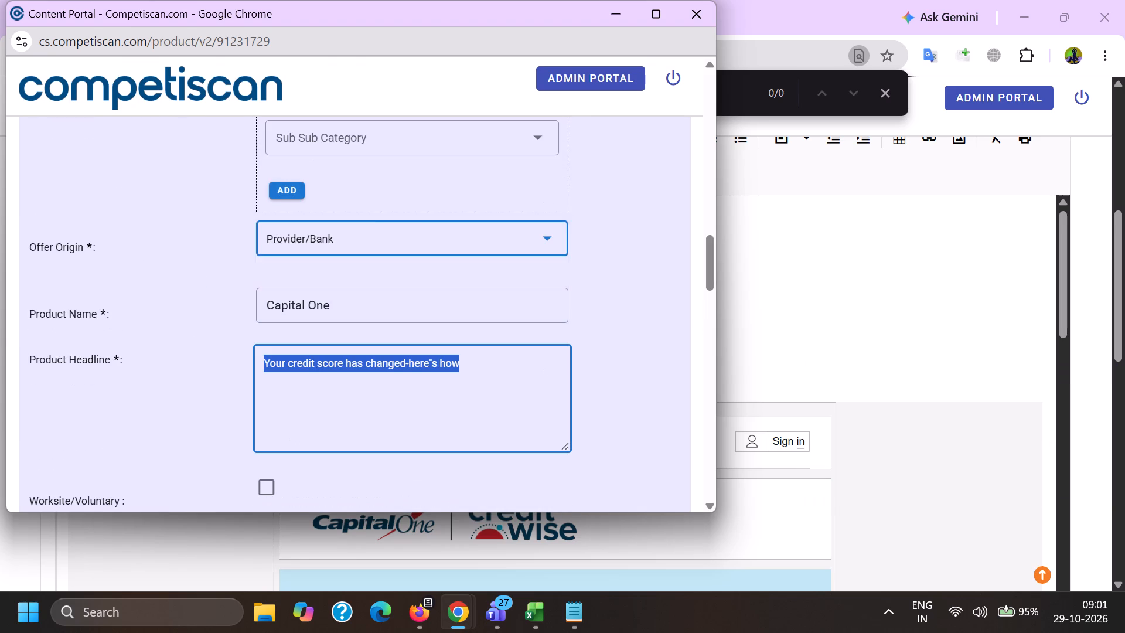
{"action": "key", "text": "ctrl+v"}
{"action": "left_click_drag", "start_coordinate": [523, 348], "coordinate": [522, 353]}
{"action": "key", "text": "Right"}
{"action": "key", "text": "BackSpace"}
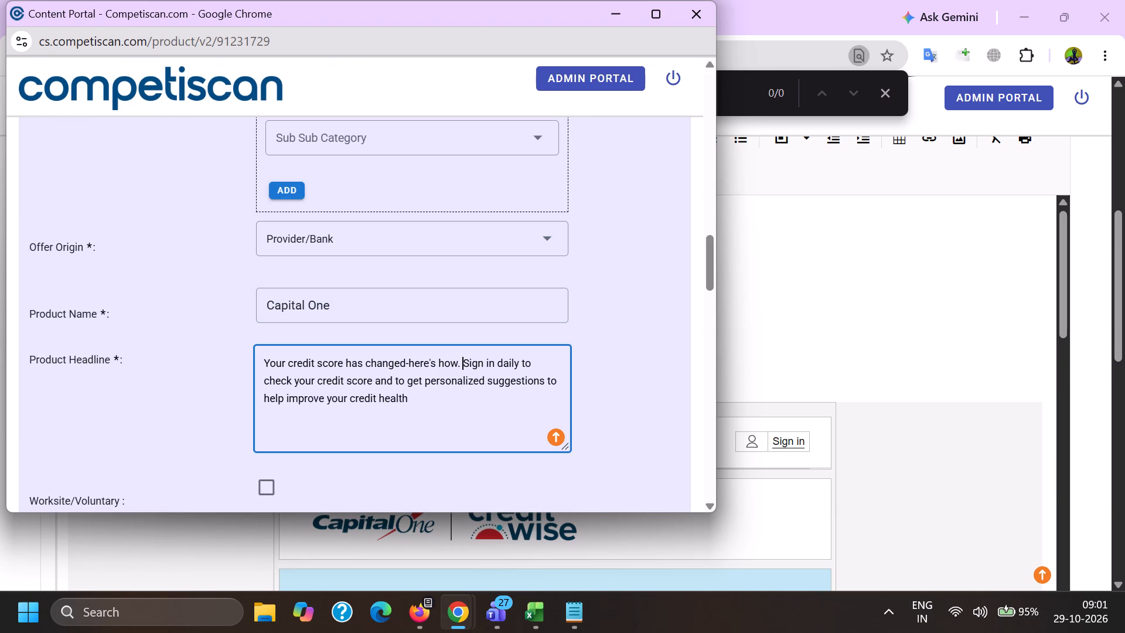
Copy the product name cell from the 2025 excel workbook and replace the form's Product Name with it.
{"action": "left_click", "coordinate": [523, 624]}
{"action": "left_click_drag", "start_coordinate": [690, 544], "coordinate": [696, 544]}
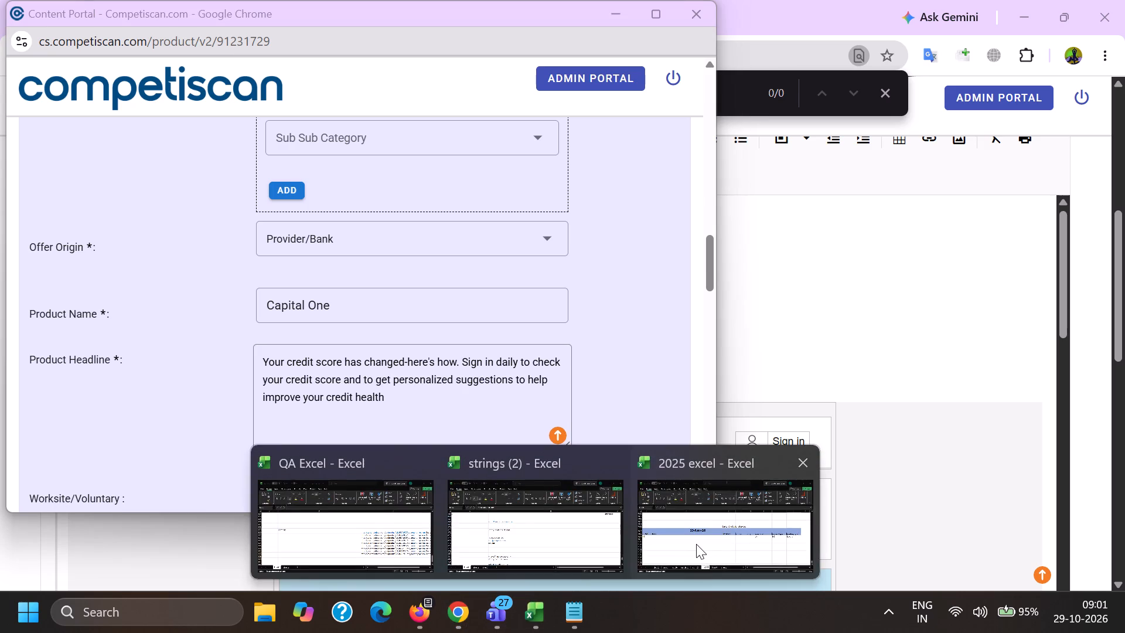
{"action": "left_click", "coordinate": [602, 299]}
{"action": "key", "text": "ctrl+c"}
{"action": "key", "text": "alt+Tab"}
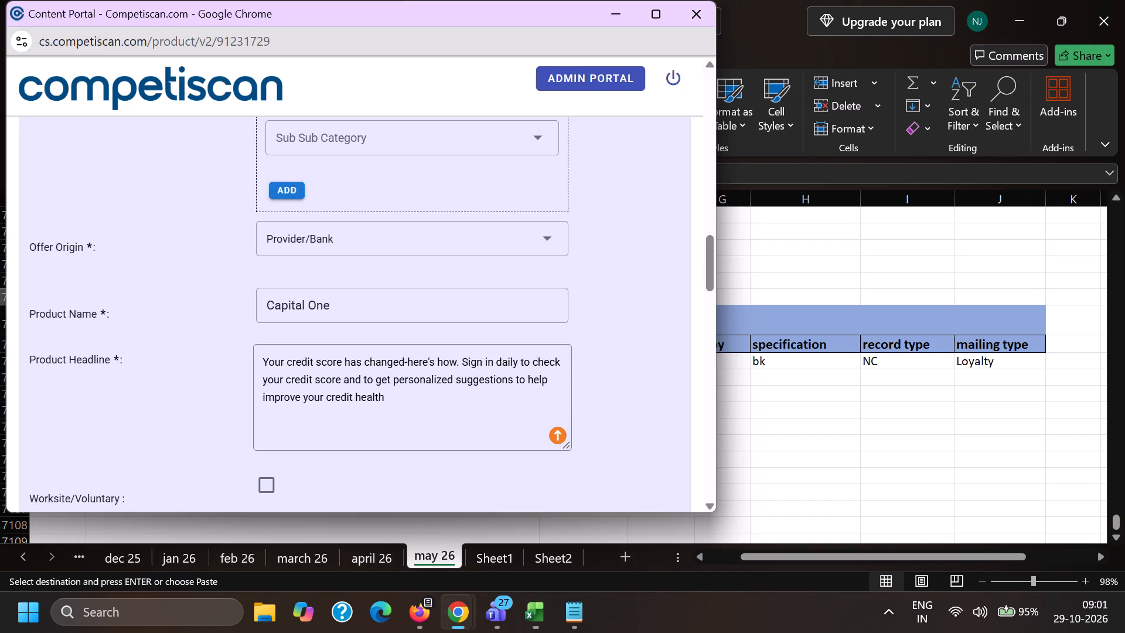
{"action": "left_click_drag", "start_coordinate": [362, 305], "coordinate": [8, 280]}
{"action": "key", "text": "ctrl+v"}
Set Ancillary Products to ID Theft/Credit Monitoring and Response Mechanism to URL/Website.
{"action": "scroll", "coordinate": [241, 213], "scroll_direction": "down", "scroll_amount": 4}
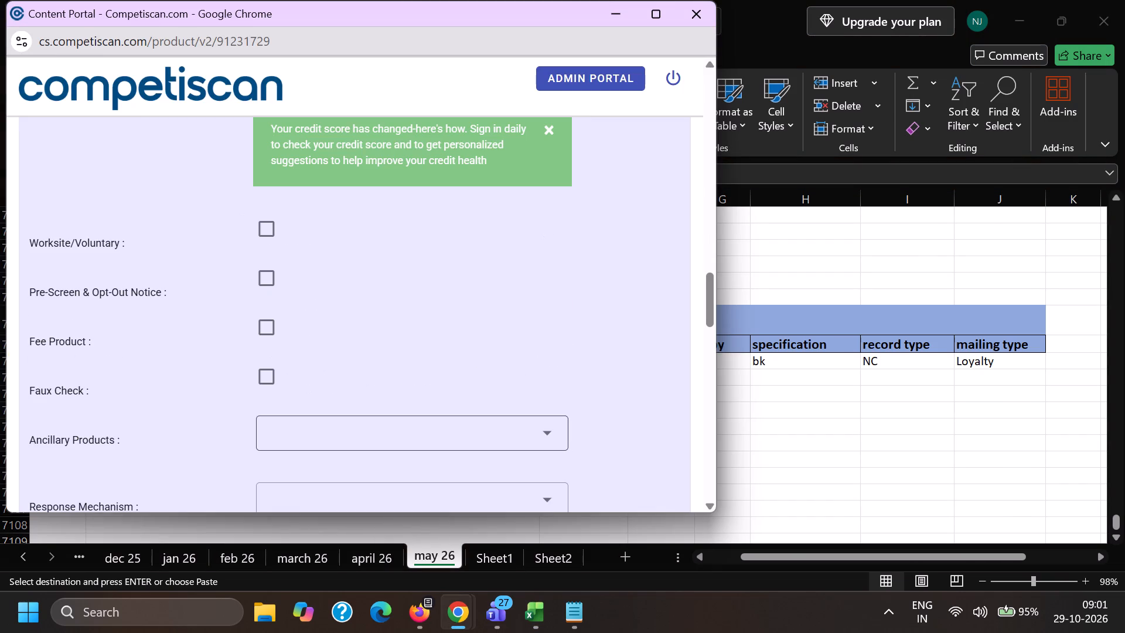
{"action": "left_click", "coordinate": [316, 433]}
{"action": "scroll", "coordinate": [315, 164], "scroll_direction": "down", "scroll_amount": 9}
{"action": "scroll", "coordinate": [338, 416], "scroll_direction": "up", "scroll_amount": 6}
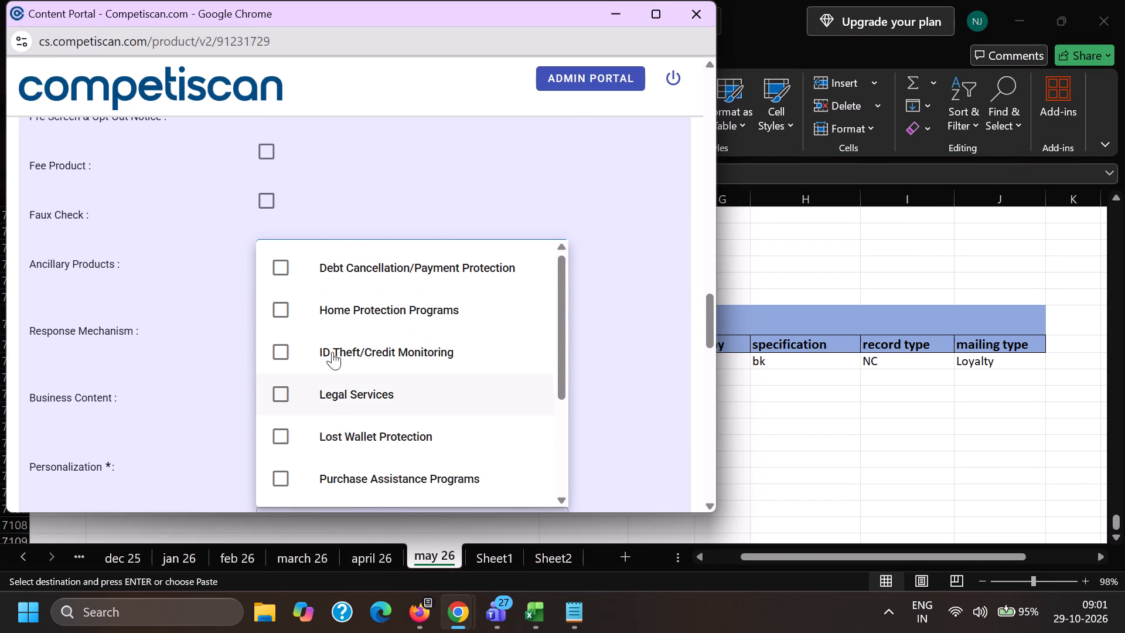
{"action": "left_click", "coordinate": [331, 348]}
{"action": "left_click", "coordinate": [195, 336]}
{"action": "left_click", "coordinate": [304, 339]}
{"action": "scroll", "coordinate": [319, 202], "scroll_direction": "down", "scroll_amount": 8}
{"action": "left_click", "coordinate": [342, 383]}
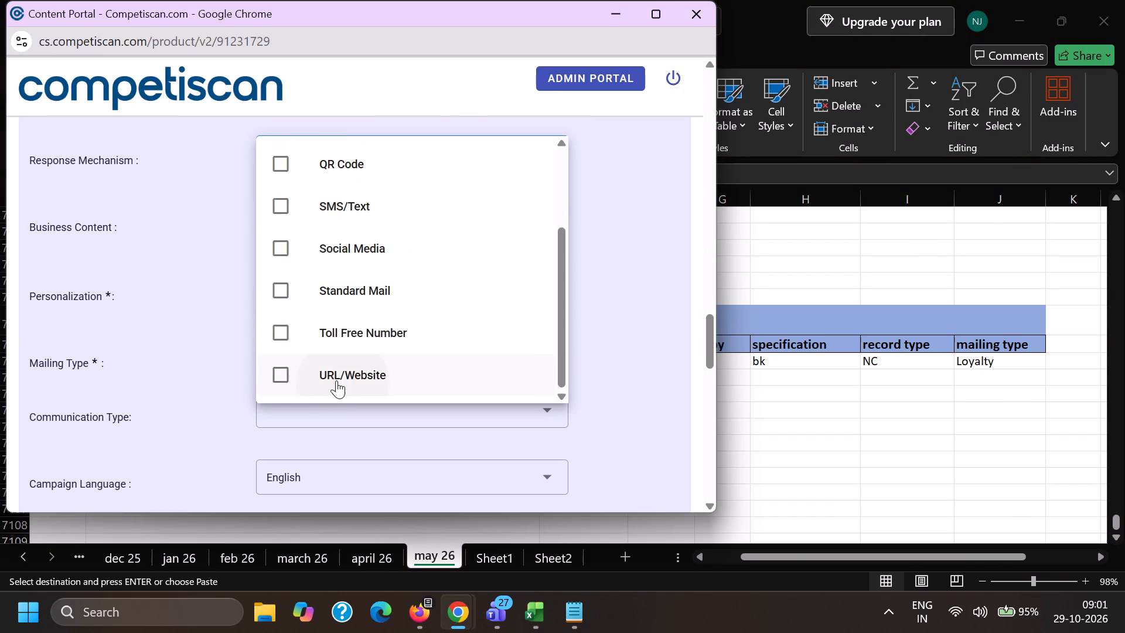
{"action": "left_click_drag", "start_coordinate": [154, 350], "coordinate": [173, 350]}
Mark the mailing as Personalized and set its Mailing Type to Loyalty/Retention.
{"action": "left_click", "coordinate": [255, 299]}
{"action": "left_click", "coordinate": [301, 351]}
{"action": "left_click", "coordinate": [331, 368]}
{"action": "left_click", "coordinate": [221, 387]}
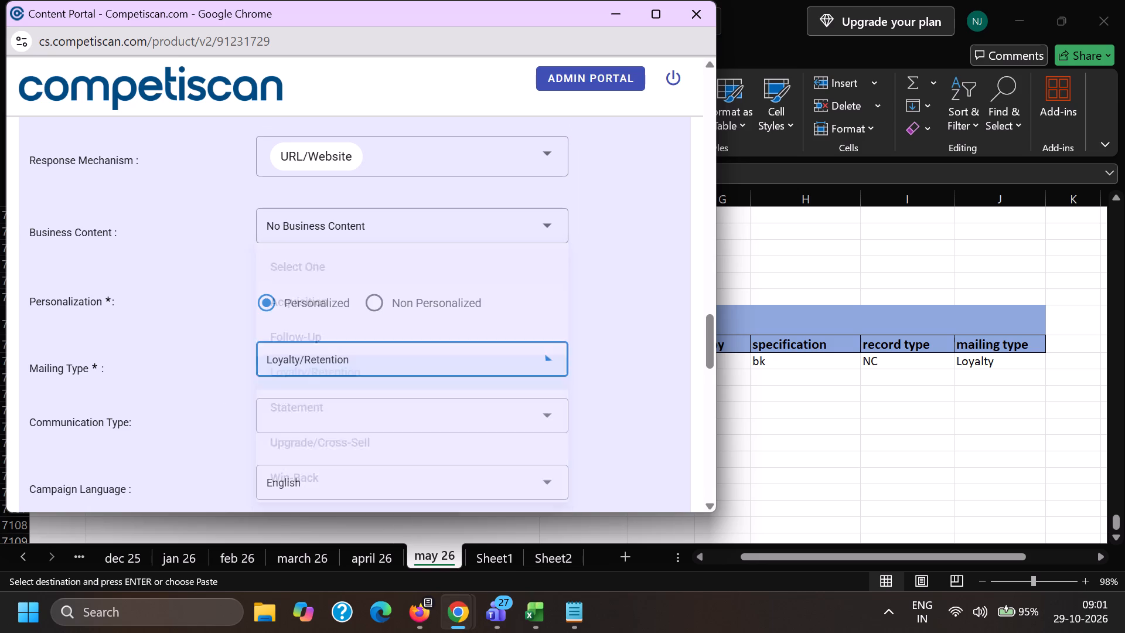
{"action": "left_click", "coordinate": [308, 427]}
{"action": "scroll", "coordinate": [317, 225], "scroll_direction": "down", "scroll_amount": 12}
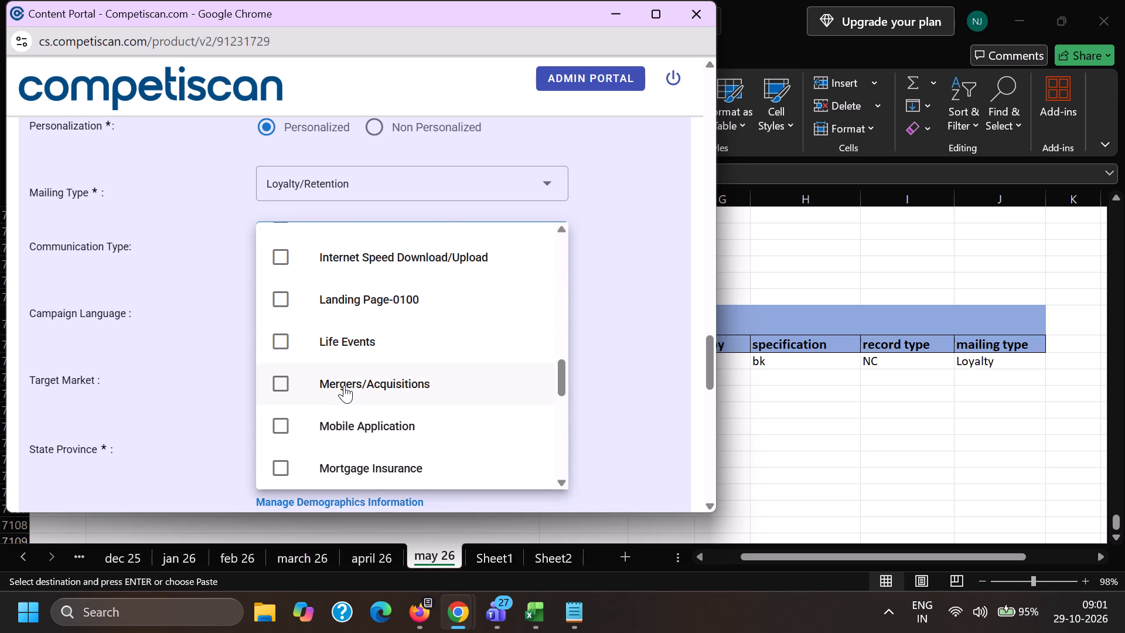
{"action": "scroll", "coordinate": [345, 382], "scroll_direction": "down", "scroll_amount": 4}
{"action": "left_click", "coordinate": [377, 274]}
{"action": "double_click", "coordinate": [120, 319]}
Submit the completed product form for record 91231729.
{"action": "key", "text": "End"}
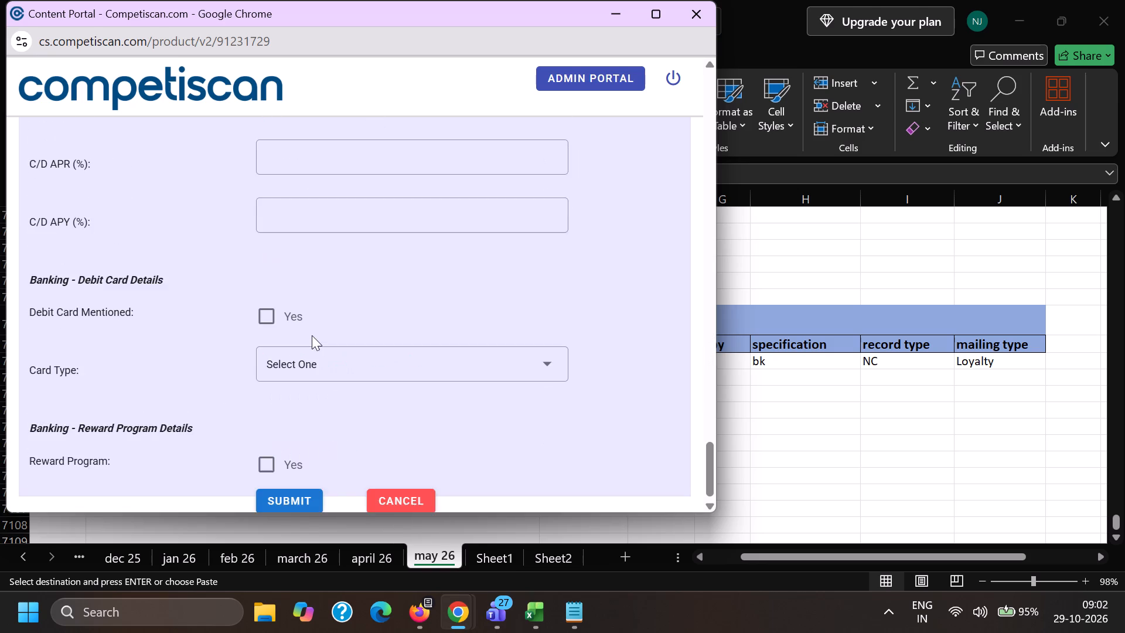
{"action": "scroll", "coordinate": [299, 365], "scroll_direction": "down", "scroll_amount": 6}
{"action": "left_click", "coordinate": [301, 498]}
Switch to Firefox and rerun the portal search for Capital One Shopping sender emails.
{"action": "left_click", "coordinate": [428, 625]}
{"action": "left_click", "coordinate": [157, 527]}
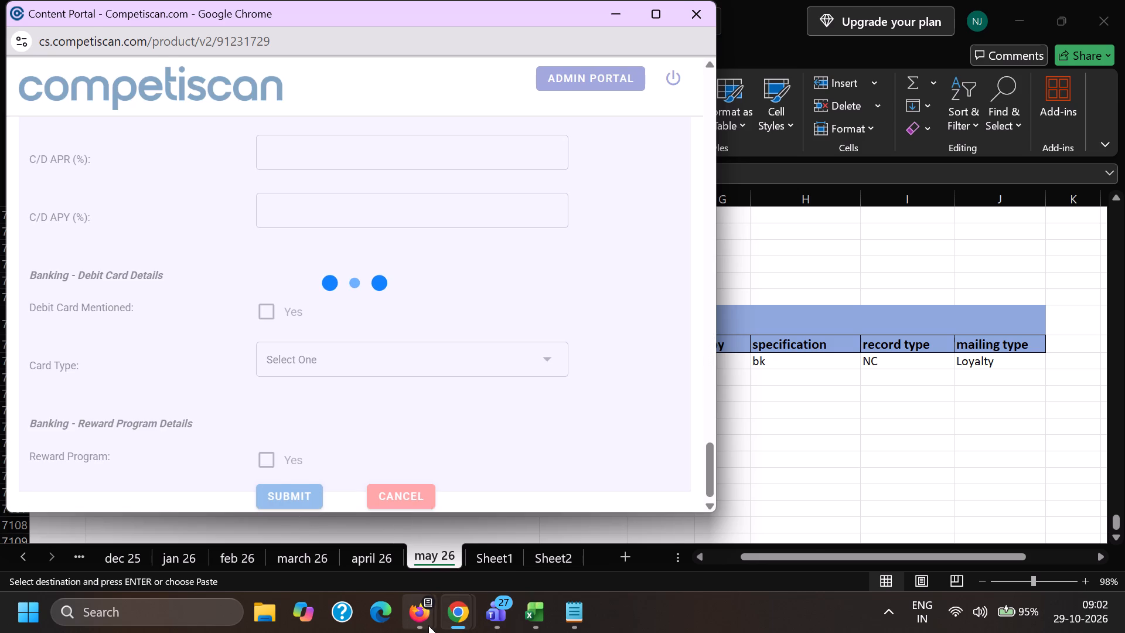
{"action": "left_click_drag", "start_coordinate": [340, 0], "coordinate": [333, 0]}
{"action": "left_click", "coordinate": [582, 473]}
{"action": "left_click", "coordinate": [503, 0]}
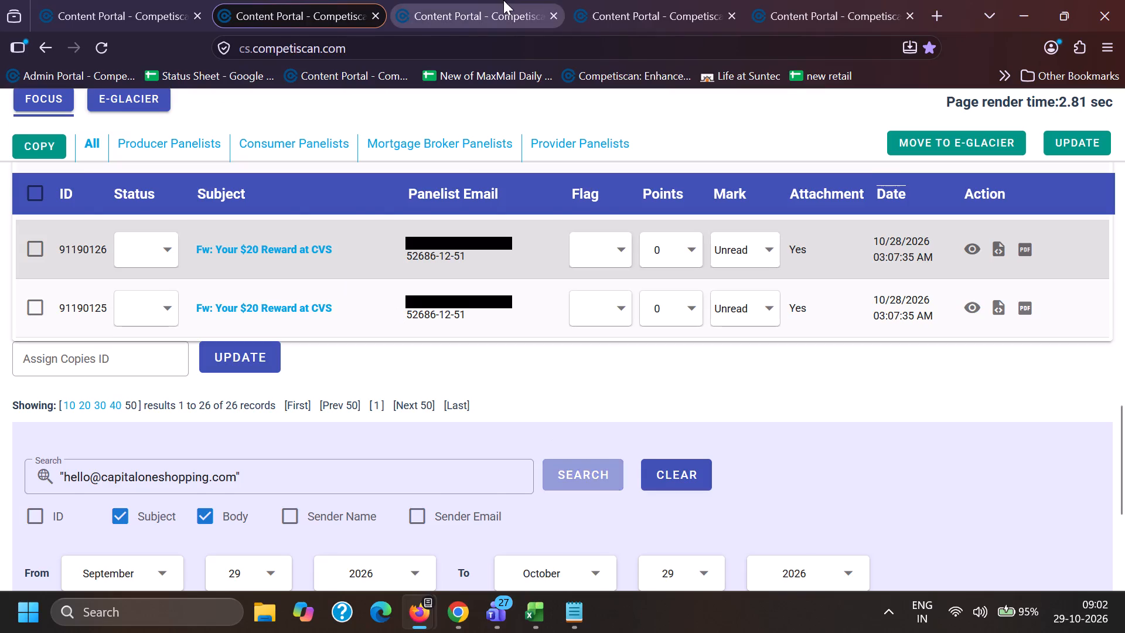
{"action": "left_click", "coordinate": [333, 0]}
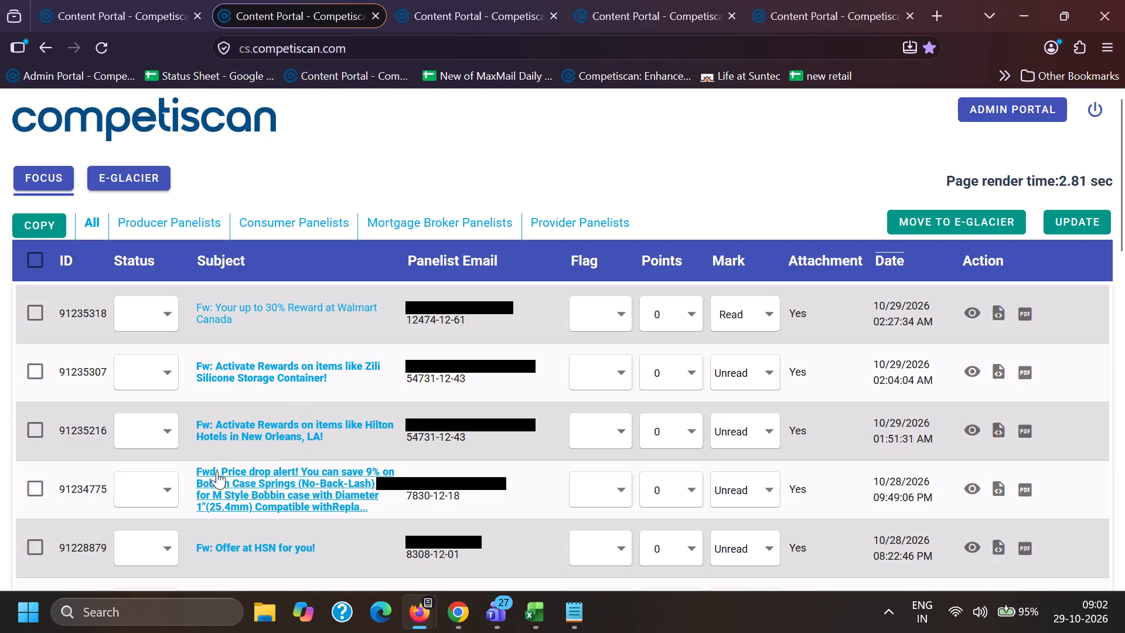
Copy the bobbin case "Price drop alert!" subject of email 91234775 and search for it in quotation marks in the Chrome portal.
{"action": "left_click_drag", "start_coordinate": [217, 471], "coordinate": [373, 508]}
{"action": "key", "text": "ctrl+c"}
{"action": "key", "text": "ctrl+c"}
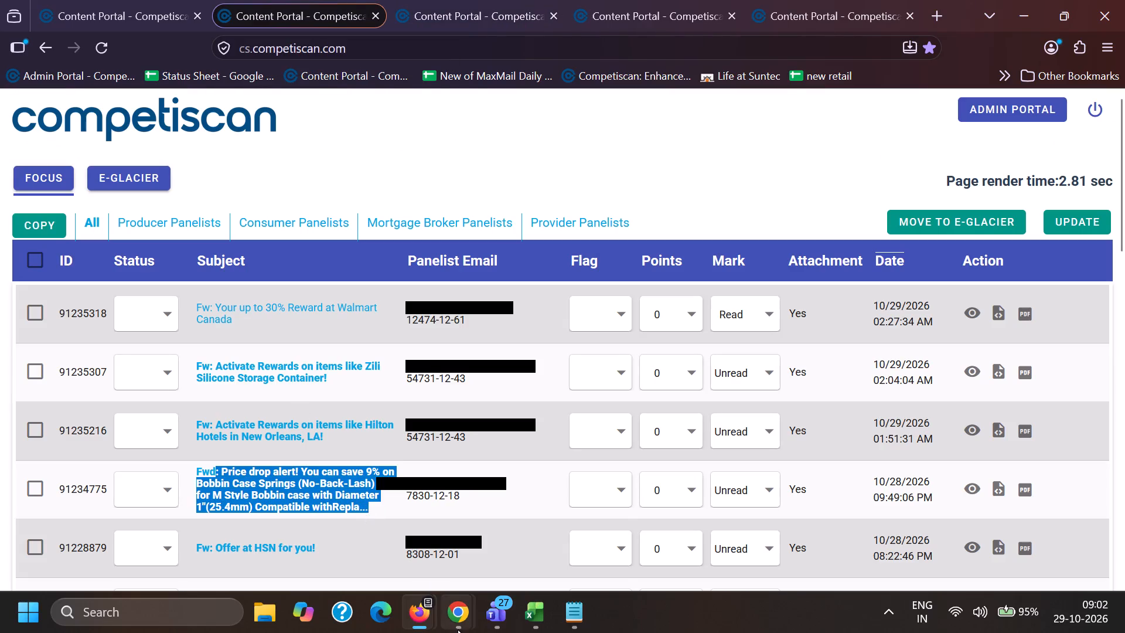
{"action": "left_click", "coordinate": [458, 629]}
{"action": "left_click_drag", "start_coordinate": [369, 546], "coordinate": [364, 539]}
{"action": "left_click", "coordinate": [294, 0]}
{"action": "scroll", "coordinate": [348, 341], "scroll_direction": "down", "scroll_amount": 19}
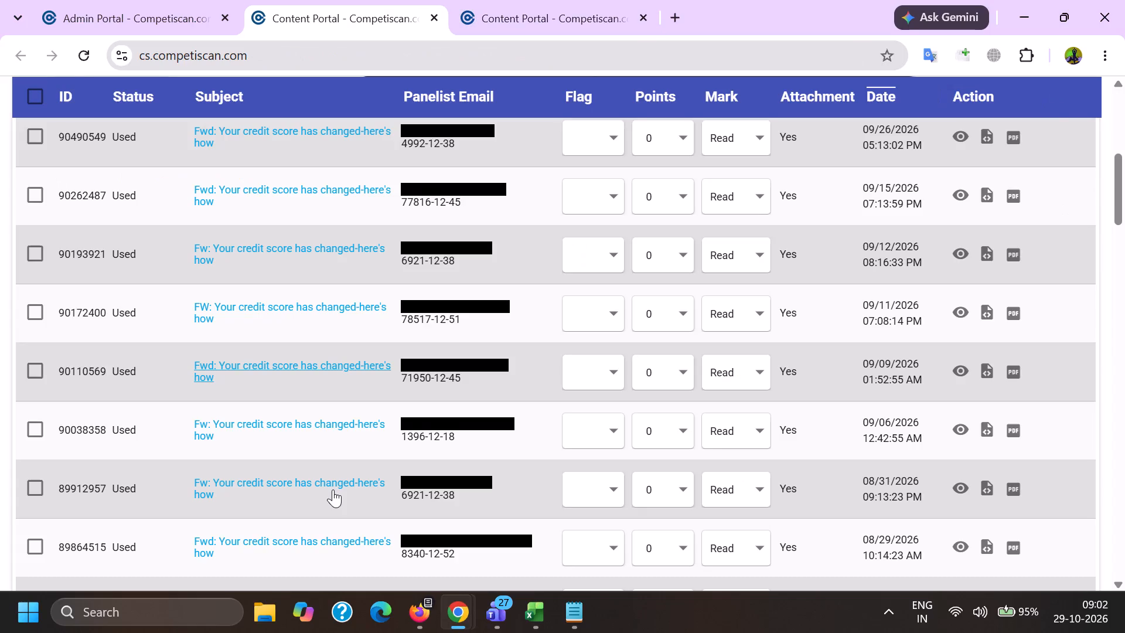
{"action": "scroll", "coordinate": [337, 472], "scroll_direction": "down", "scroll_amount": 13}
{"action": "left_click_drag", "start_coordinate": [394, 332], "coordinate": [0, 352]}
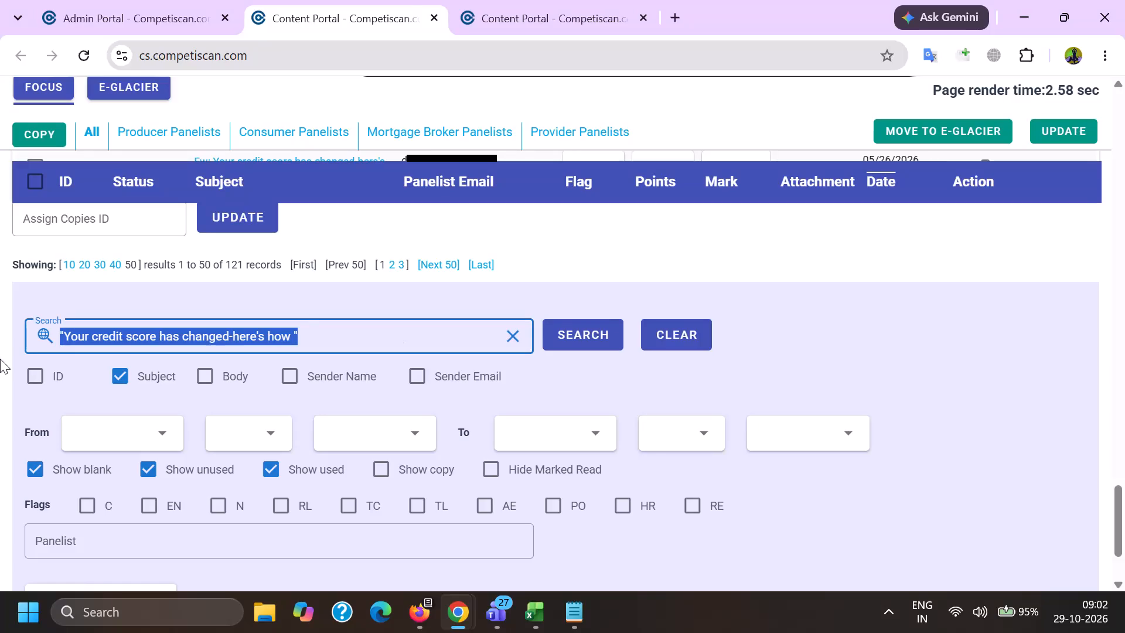
{"action": "key", "text": "BackSpace"}
{"action": "key", "text": "shift+quotedbl"}
{"action": "key", "text": "ctrl+v"}
{"action": "key", "text": "shift+quotedbl"}
{"action": "key", "text": "Return"}
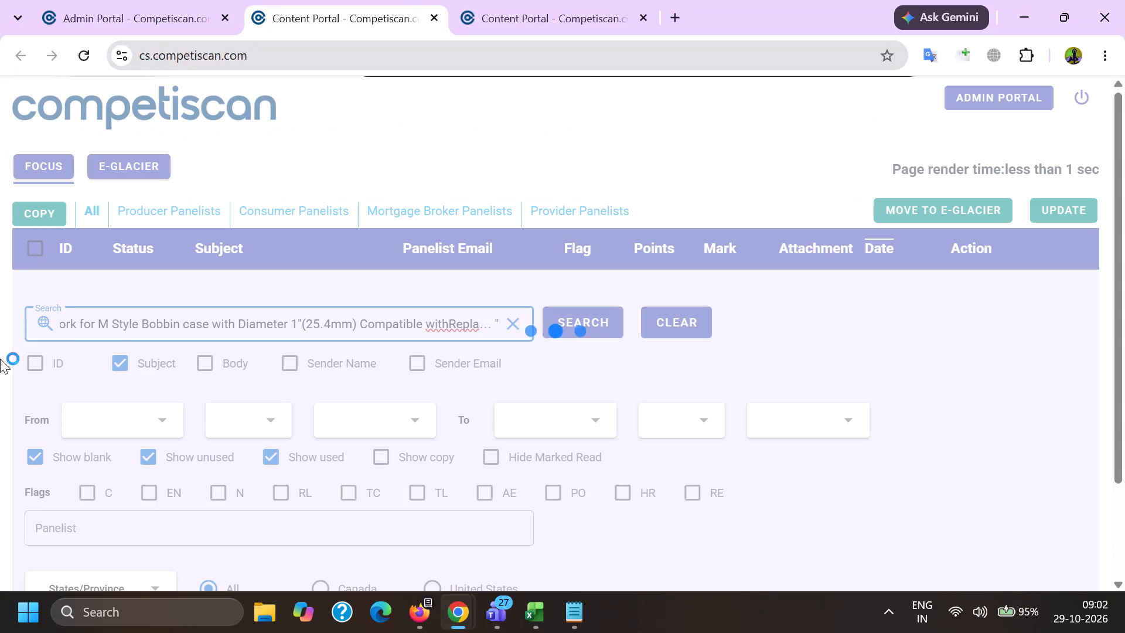
Shorten the quoted search phrase so that it ends at "M Style Bobbin case with Diameter".
{"action": "left_click_drag", "start_coordinate": [301, 353], "coordinate": [656, 349]}
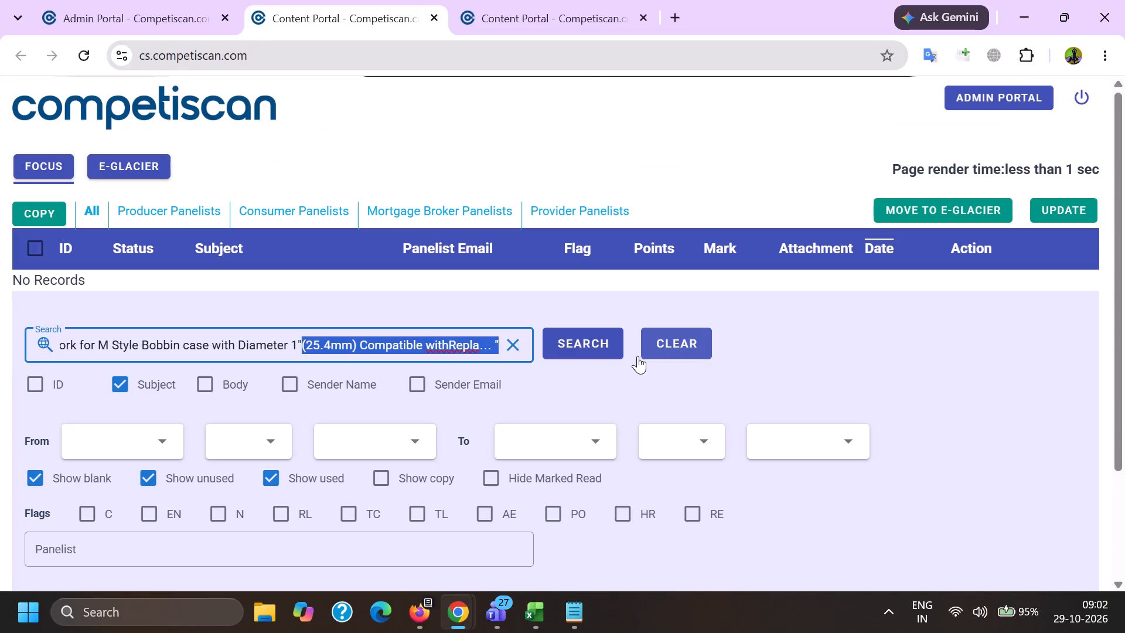
{"action": "key", "text": "BackSpace"}
{"action": "key", "text": "BackSpace"}
{"action": "key", "text": "BackSpace"}
{"action": "key", "text": "BackSpace"}
{"action": "key", "text": "shift+quotedbl"}
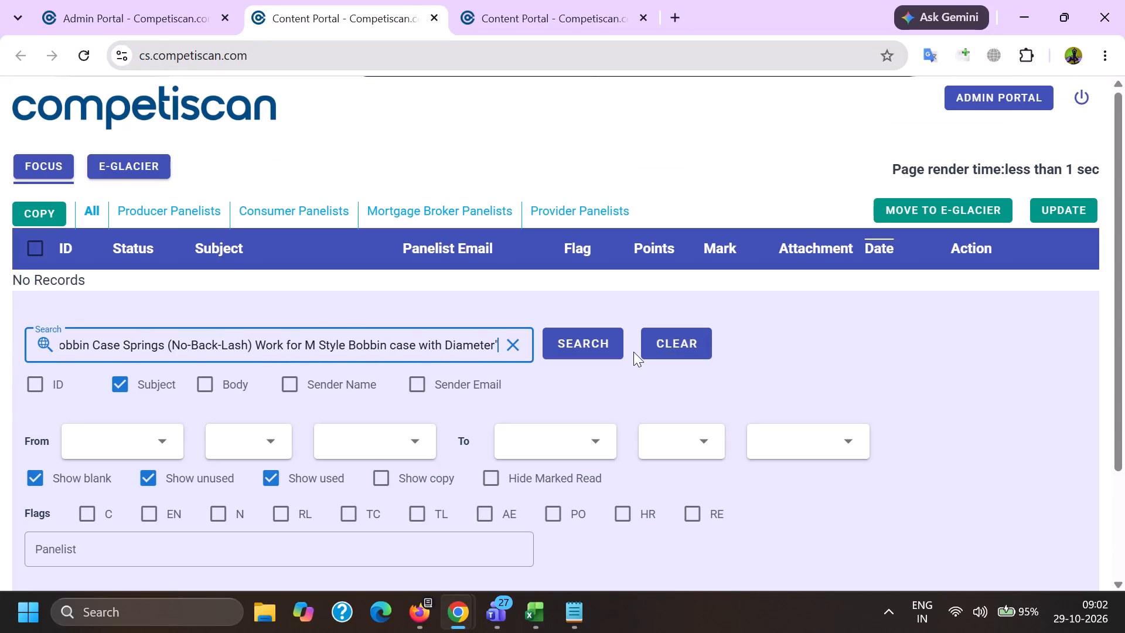
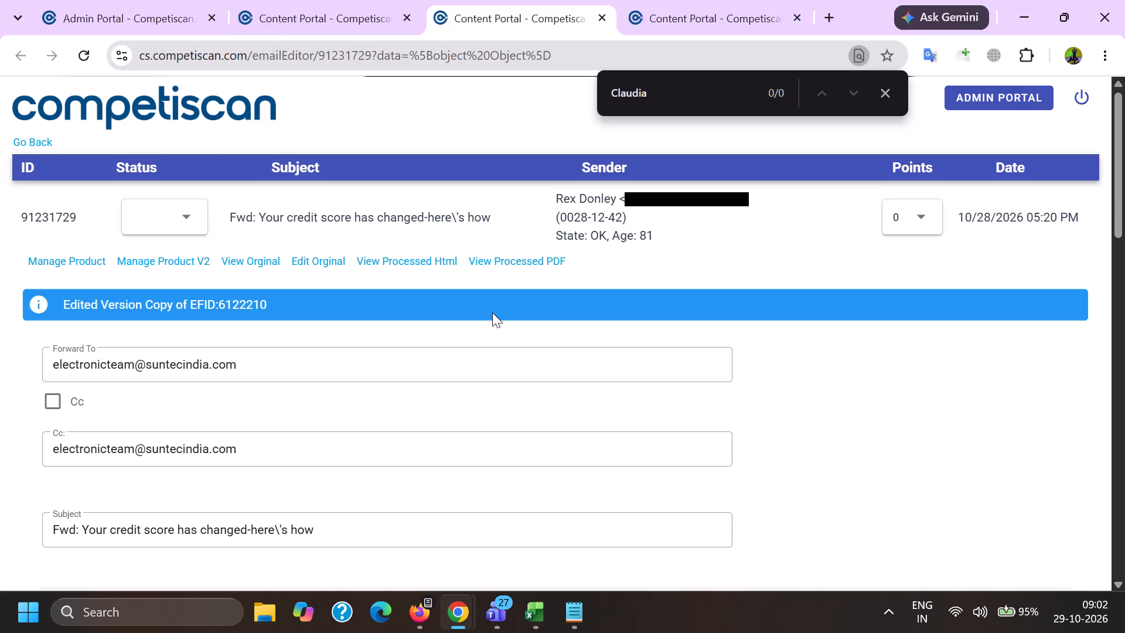
{"action": "scroll", "coordinate": [492, 312], "scroll_direction": "up", "scroll_amount": 3}
{"action": "left_click", "coordinate": [504, 265], "text": "ctrl"}
Copy the footer's Privacy Policy link address in email 91234775 and remove all links from its content.
{"action": "left_click", "coordinate": [718, 0]}
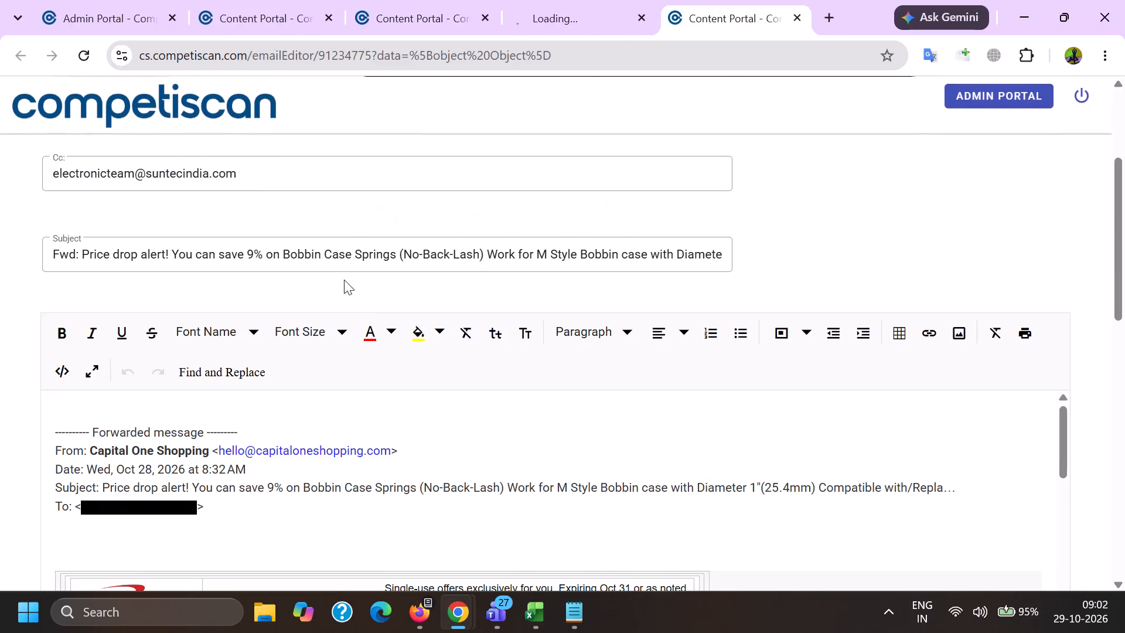
{"action": "scroll", "coordinate": [333, 280], "scroll_direction": "down", "scroll_amount": 20}
{"action": "scroll", "coordinate": [333, 280], "scroll_direction": "down", "scroll_amount": 20}
{"action": "scroll", "coordinate": [333, 280], "scroll_direction": "down", "scroll_amount": 7}
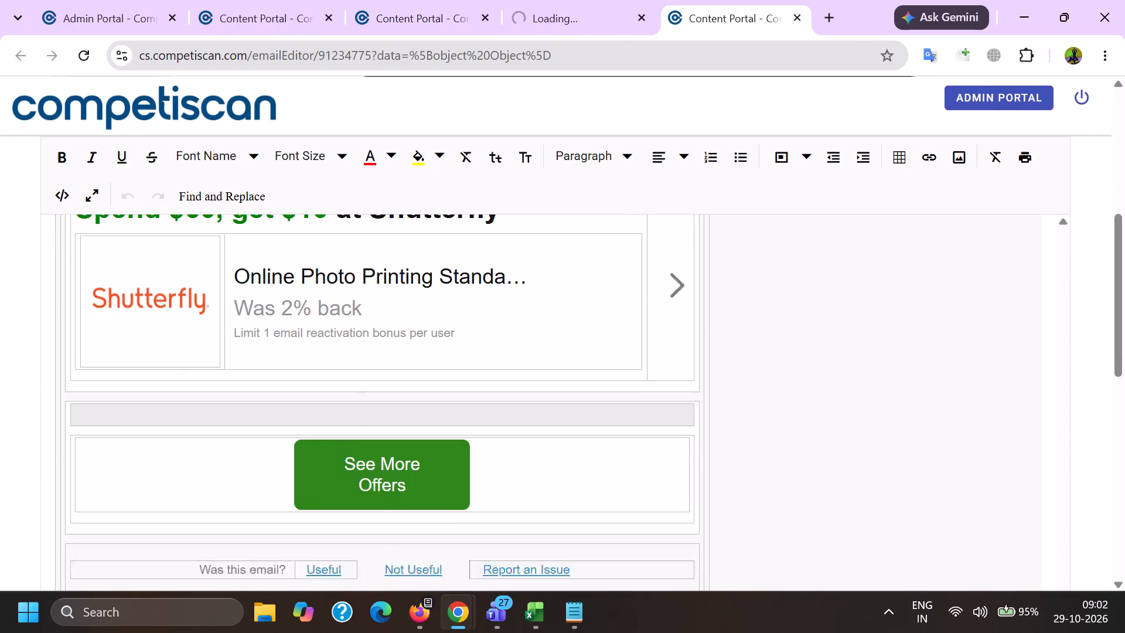
{"action": "scroll", "coordinate": [343, 469], "scroll_direction": "down", "scroll_amount": 5}
{"action": "right_click", "coordinate": [385, 267]}
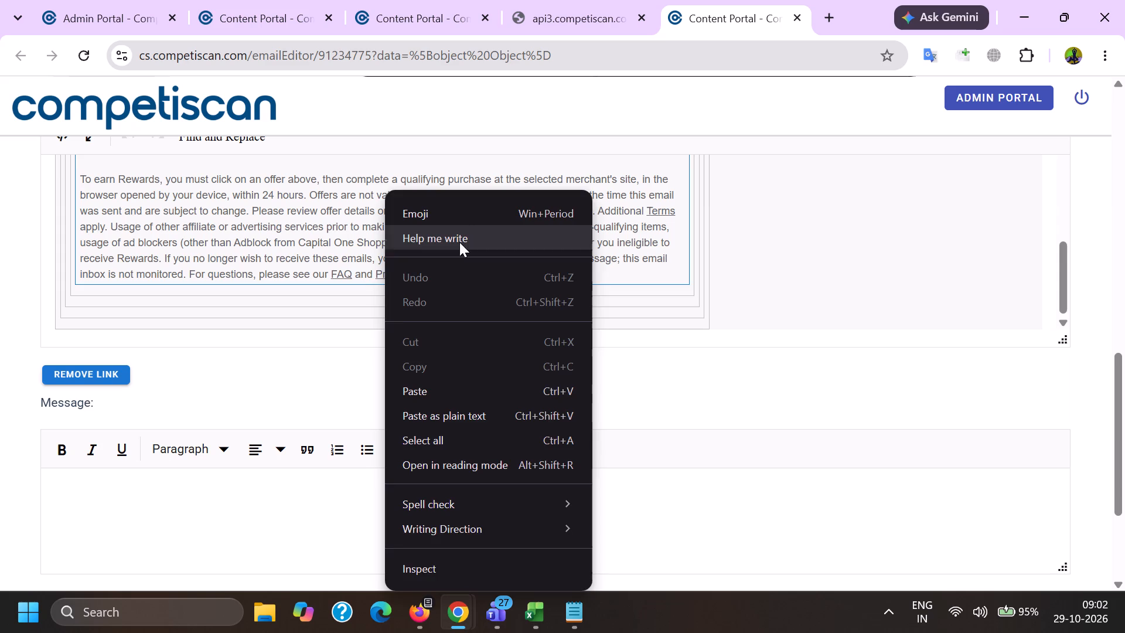
{"action": "left_click", "coordinate": [354, 303]}
{"action": "right_click", "coordinate": [380, 276]}
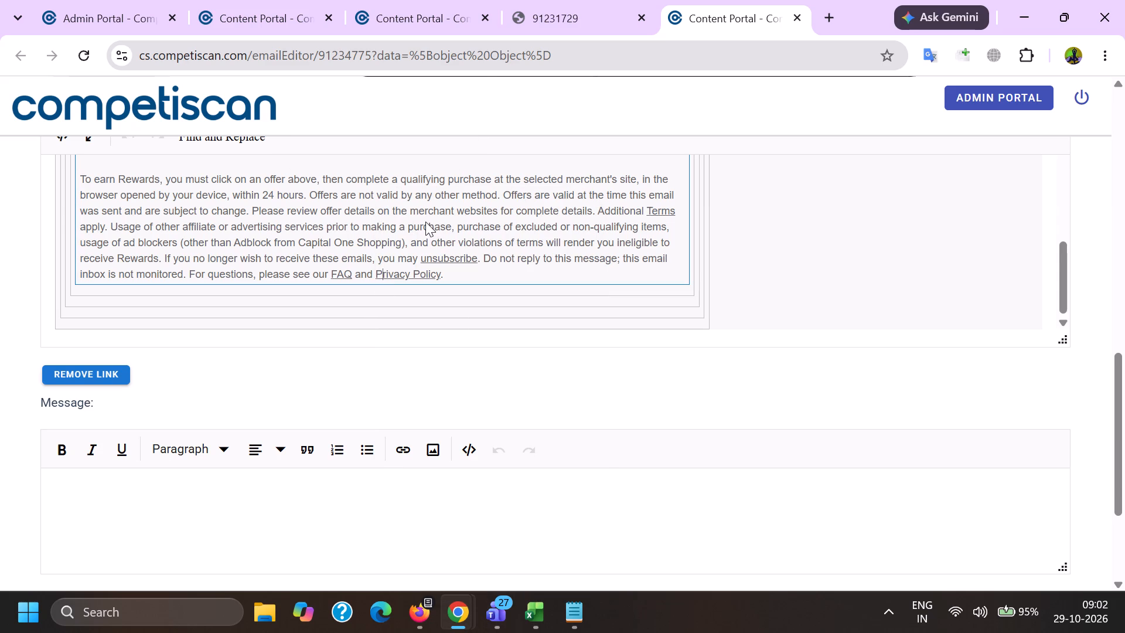
{"action": "left_click", "coordinate": [428, 187]}
{"action": "left_click", "coordinate": [97, 378]}
{"action": "left_click", "coordinate": [624, 171]}
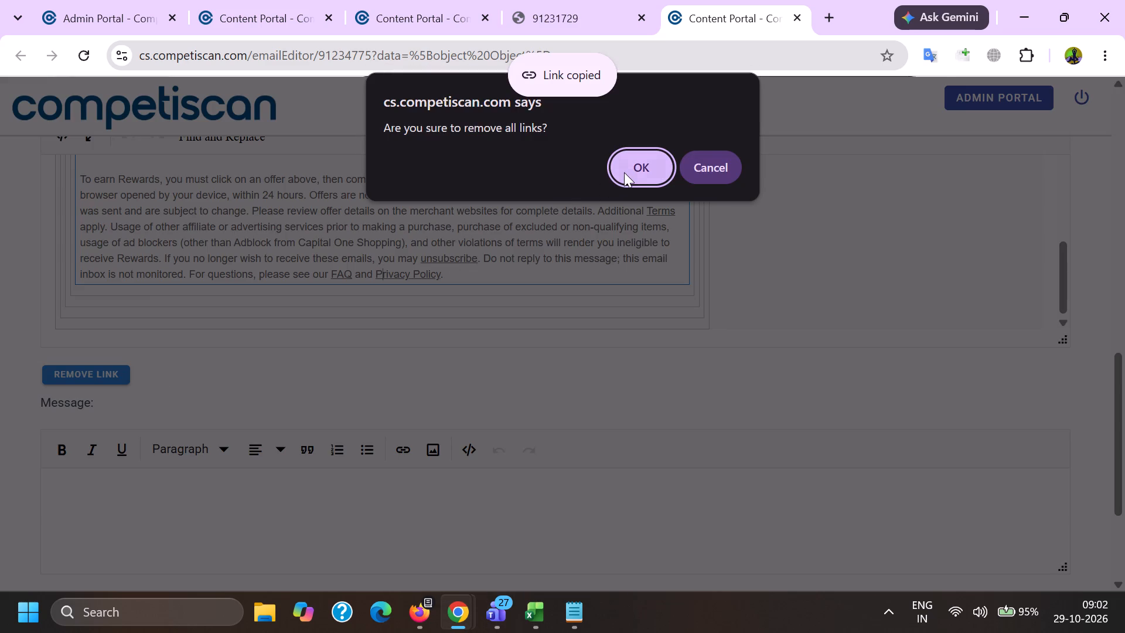
Insert the copied web address as a link at the footer's "Privacy Policy" text.
{"action": "left_click", "coordinate": [387, 273]}
{"action": "key", "text": "ctrl+k"}
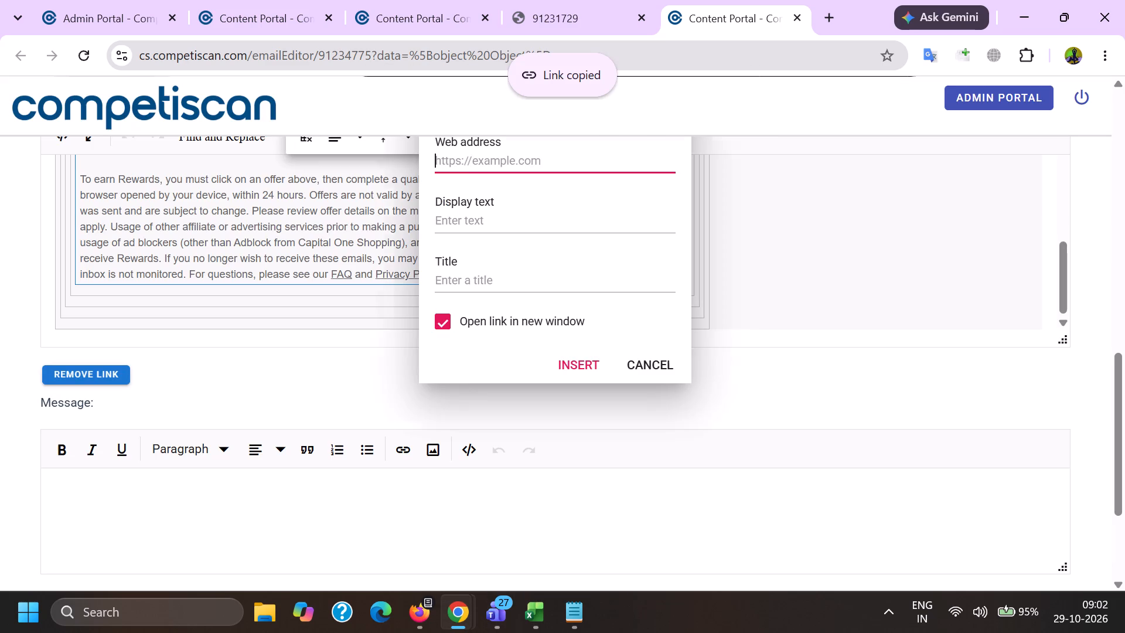
{"action": "key", "text": "ctrl+v"}
{"action": "left_click", "coordinate": [585, 361]}
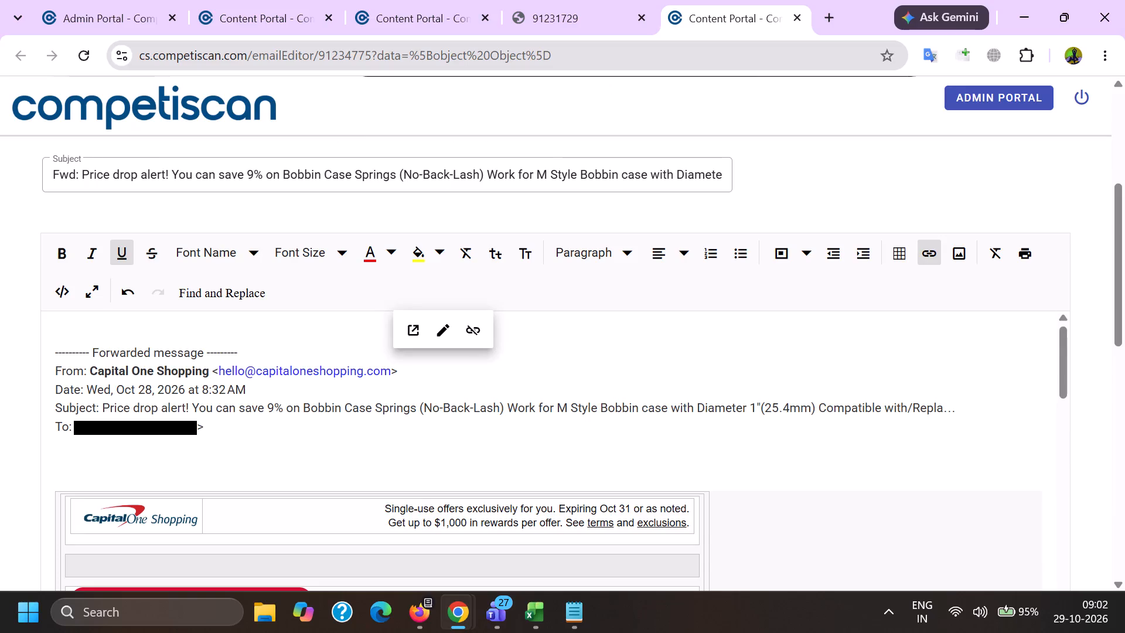
Delete the "Forwarded message" line above the From line in the email content.
{"action": "left_click_drag", "start_coordinate": [321, 345], "coordinate": [0, 305]}
{"action": "key", "text": "BackSpace"}
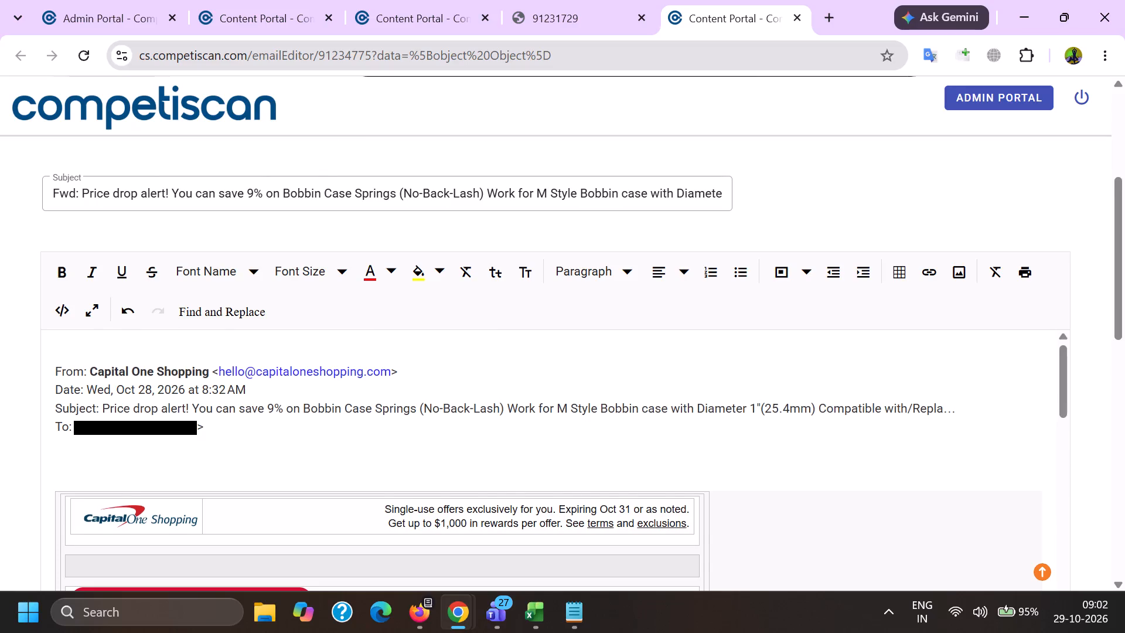
Select the sender address in the From line, and place the cursor at the end of the To line.
{"action": "left_click_drag", "start_coordinate": [216, 364], "coordinate": [432, 382]}
{"action": "left_click", "coordinate": [432, 381]}
{"action": "left_click_drag", "start_coordinate": [426, 376], "coordinate": [213, 376]}
{"action": "left_click", "coordinate": [223, 424]}
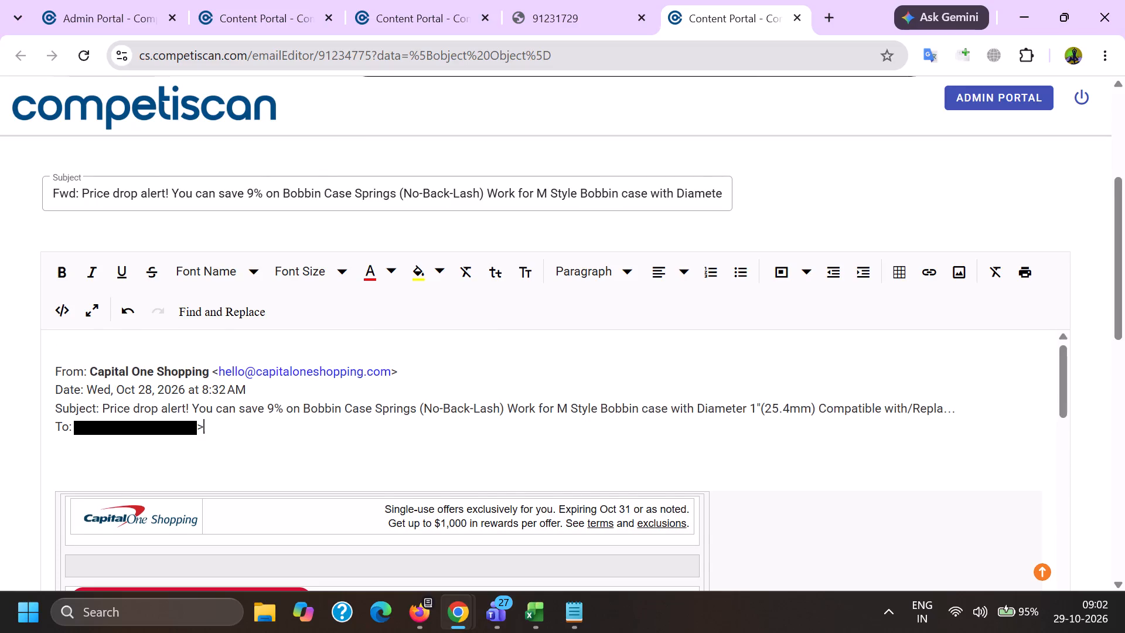
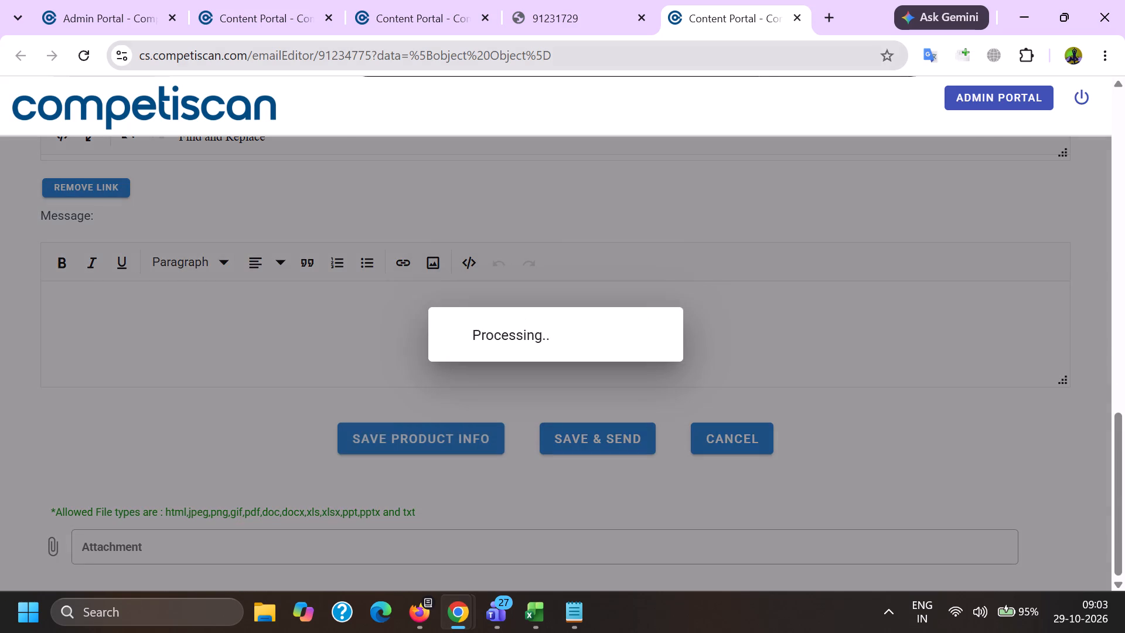
Copy the email's ID 91234775 from the page address and switch to the Excel workbook.
{"action": "double_click", "coordinate": [338, 56]}
{"action": "key", "text": "ctrl+c"}
{"action": "left_click", "coordinate": [535, 624]}
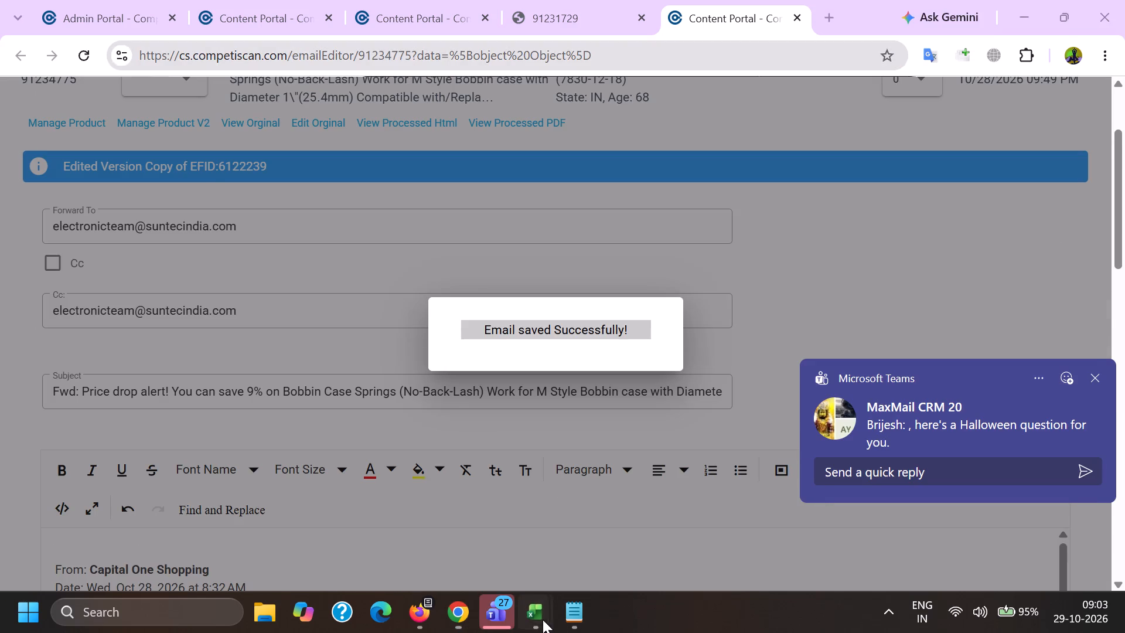
Record the email ID 91234775 in the TEMP ID column of row 7099, with ml as its CC/ML value.
{"action": "left_click", "coordinate": [727, 542]}
{"action": "left_click", "coordinate": [74, 377]}
{"action": "key", "text": "Left"}
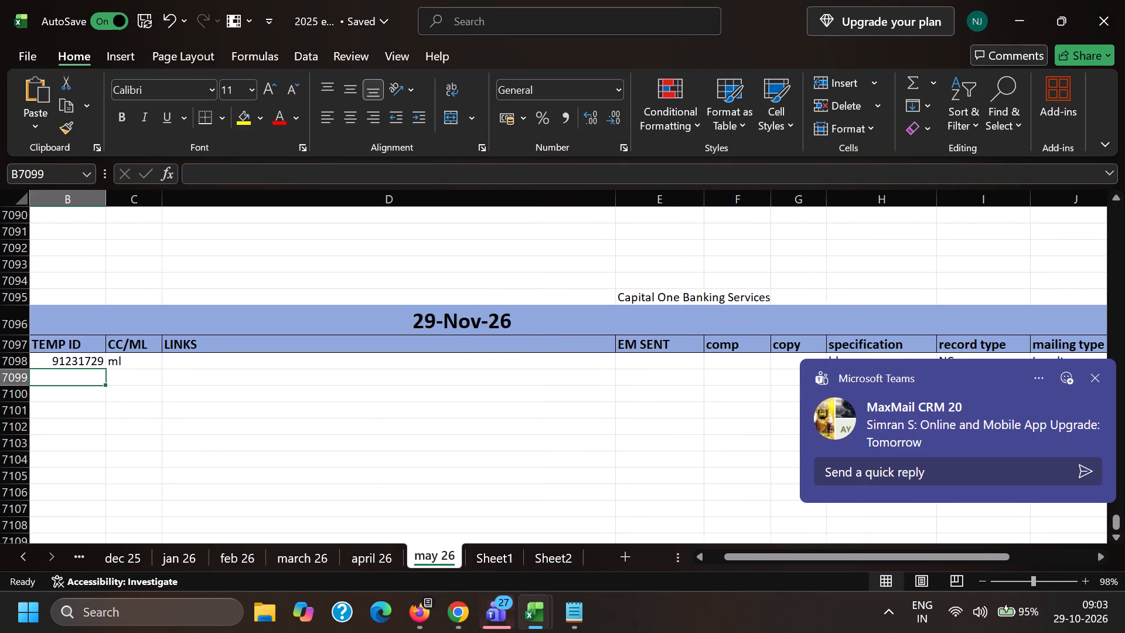
{"action": "key", "text": "ctrl+v"}
{"action": "key", "text": "Right"}
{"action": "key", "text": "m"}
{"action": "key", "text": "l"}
{"action": "key", "text": "Right"}
Copy the specification, record type and mailing type values bk, NC and Loyalty from row 7098 into row 7099.
{"action": "key", "text": "Right"}
{"action": "key", "text": "Right"}
{"action": "key", "text": "Right"}
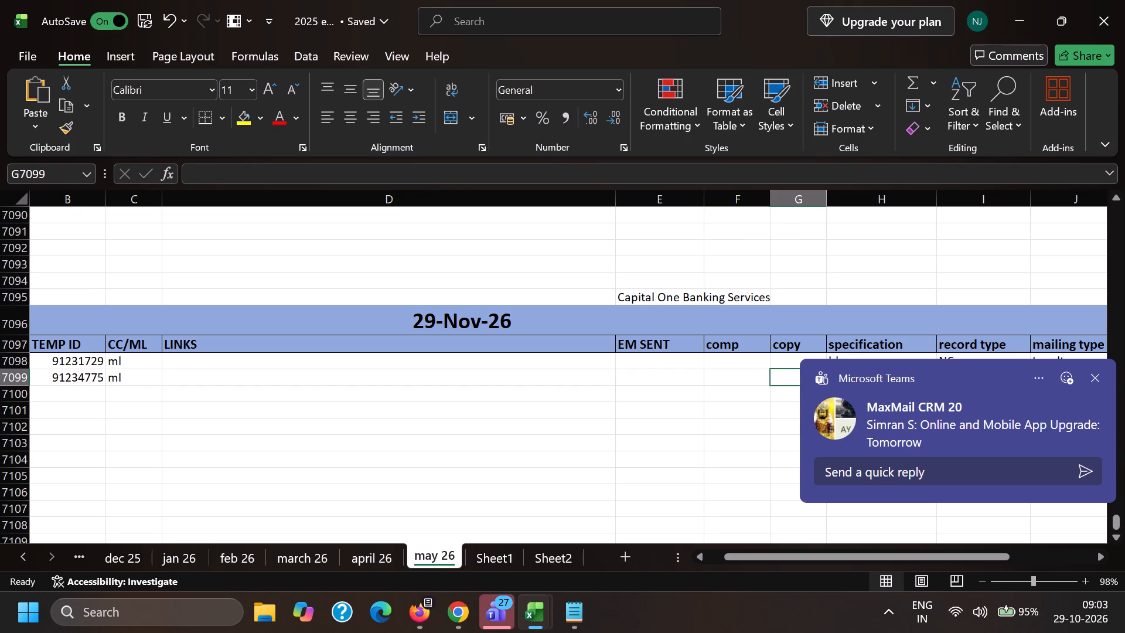
{"action": "key", "text": "Right"}
{"action": "key", "text": "Up"}
{"action": "key", "text": "shift+Right"}
{"action": "key", "text": "shift+Right"}
{"action": "key", "text": "ctrl+c"}
{"action": "key", "text": "Down"}
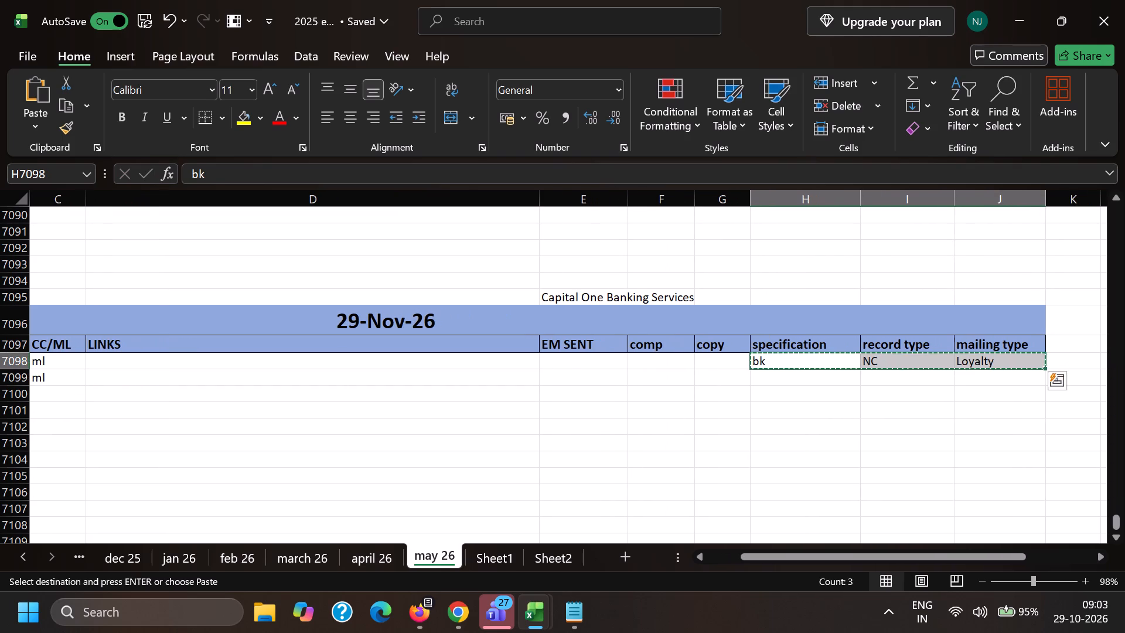
{"action": "left_click", "coordinate": [531, 442]}
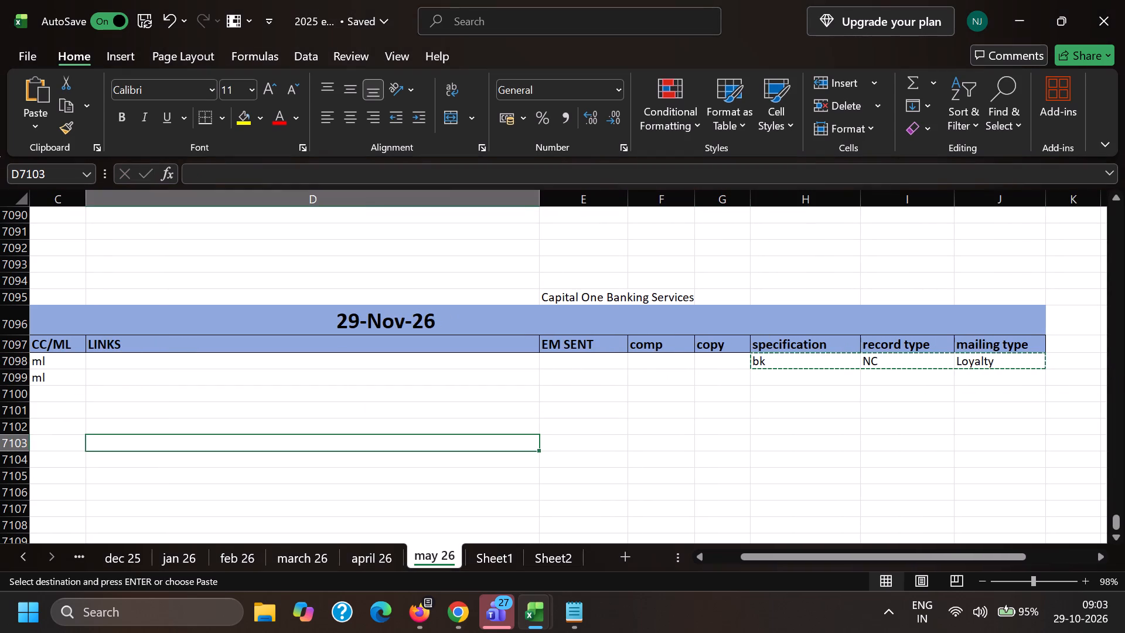
{"action": "left_click", "coordinate": [775, 380]}
{"action": "key", "text": "ctrl+v"}
{"action": "left_click", "coordinate": [478, 440]}
Switch to the browser, open the product form for email 91234775, and return to the email editor window.
{"action": "key", "text": "alt+Tab"}
{"action": "scroll", "coordinate": [97, 172], "scroll_direction": "down", "scroll_amount": 3}
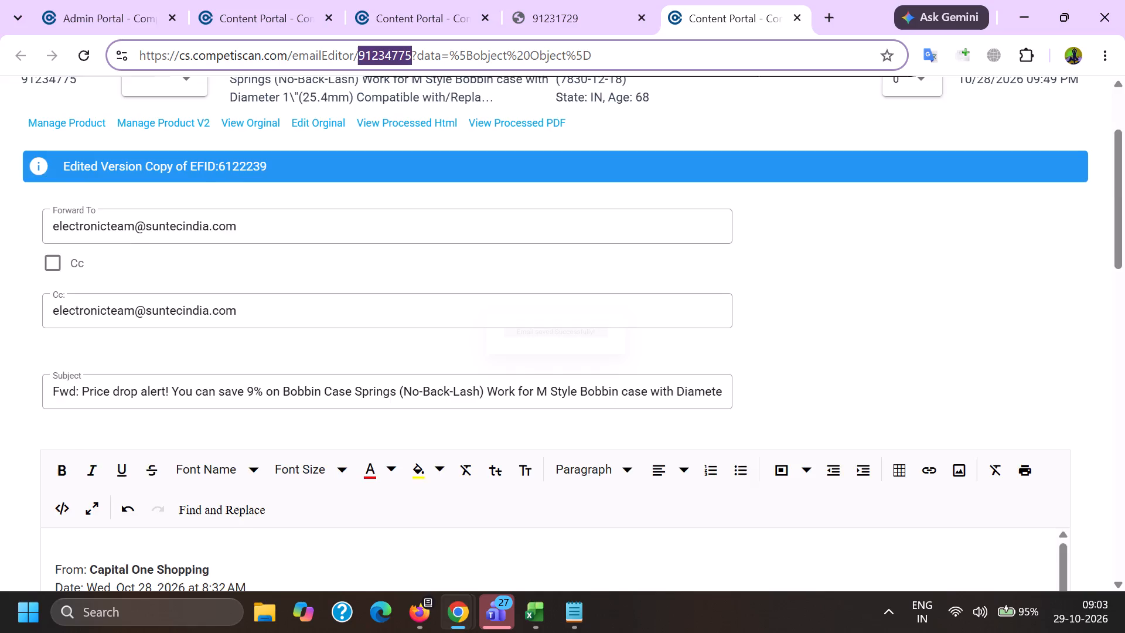
{"action": "scroll", "coordinate": [138, 275], "scroll_direction": "up", "scroll_amount": 6}
{"action": "left_click", "coordinate": [67, 257]}
{"action": "key", "text": "alt+Tab"}
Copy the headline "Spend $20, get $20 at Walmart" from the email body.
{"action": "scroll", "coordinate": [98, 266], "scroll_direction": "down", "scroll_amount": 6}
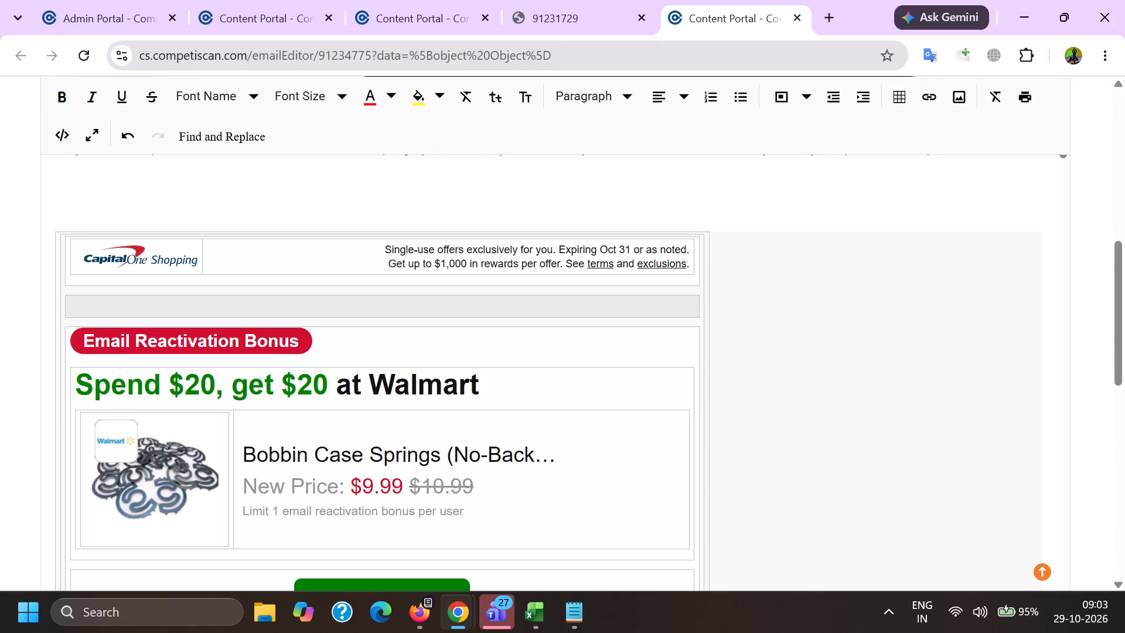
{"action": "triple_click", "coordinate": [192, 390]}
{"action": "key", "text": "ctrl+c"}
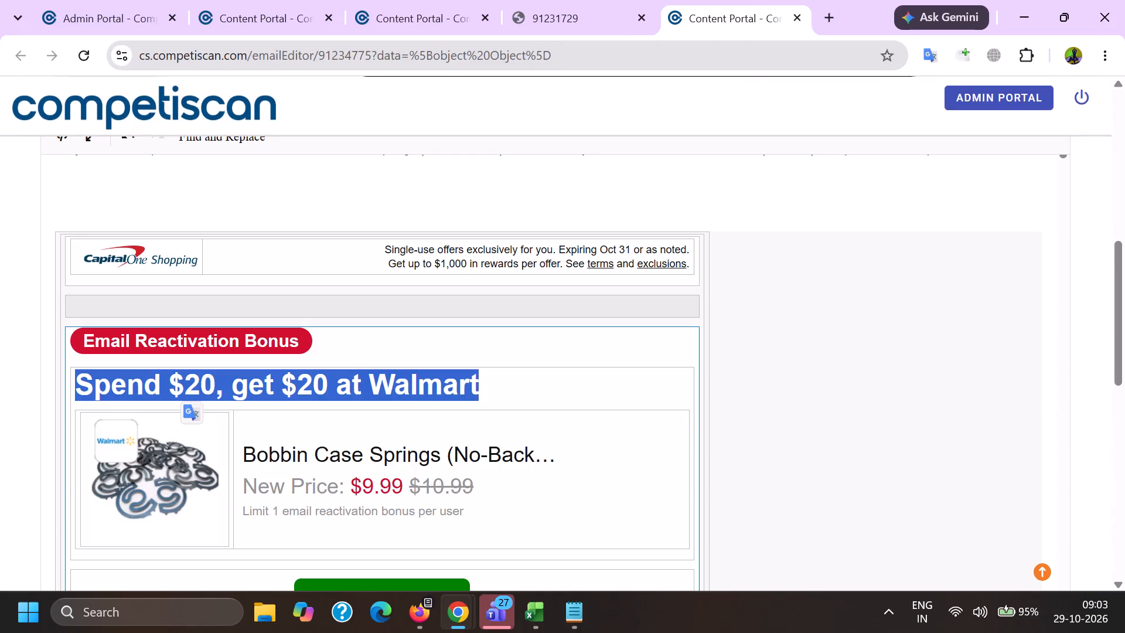
Copy the headline "Spend $125, get $25 at Sam's Club" and paste it after the Subject line text in the email content.
{"action": "scroll", "coordinate": [295, 440], "scroll_direction": "down", "scroll_amount": 4}
{"action": "triple_click", "coordinate": [216, 400]}
{"action": "key", "text": "ctrl+c"}
{"action": "scroll", "coordinate": [329, 452], "scroll_direction": "up", "scroll_amount": 3}
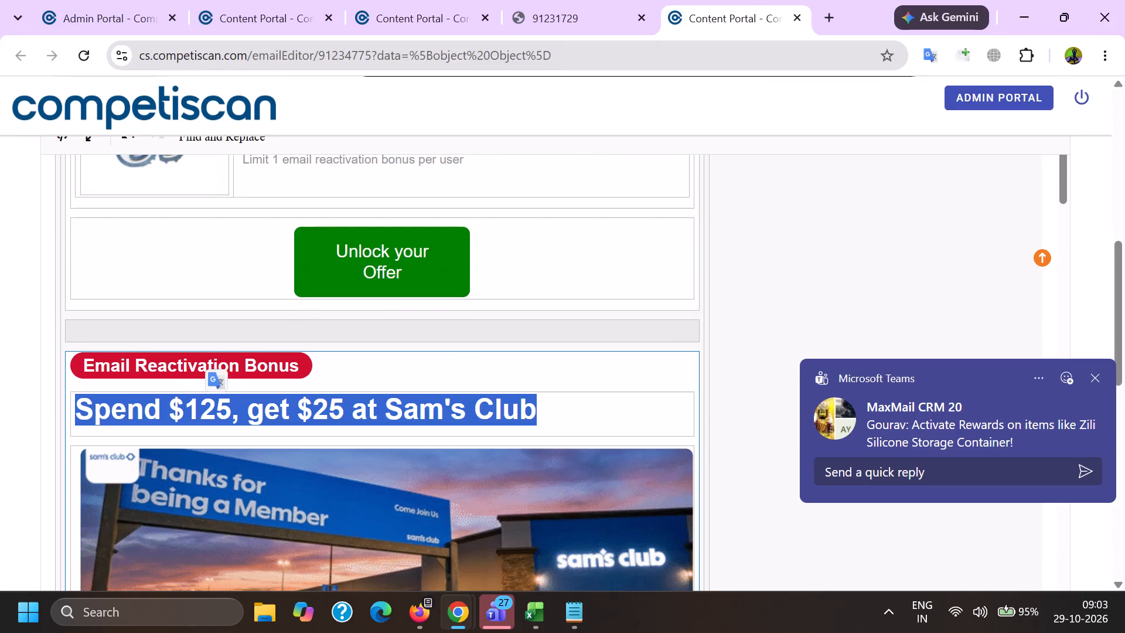
{"action": "scroll", "coordinate": [216, 400], "scroll_direction": "up", "scroll_amount": 4}
{"action": "left_click", "coordinate": [598, 342]}
{"action": "key", "text": "Left"}
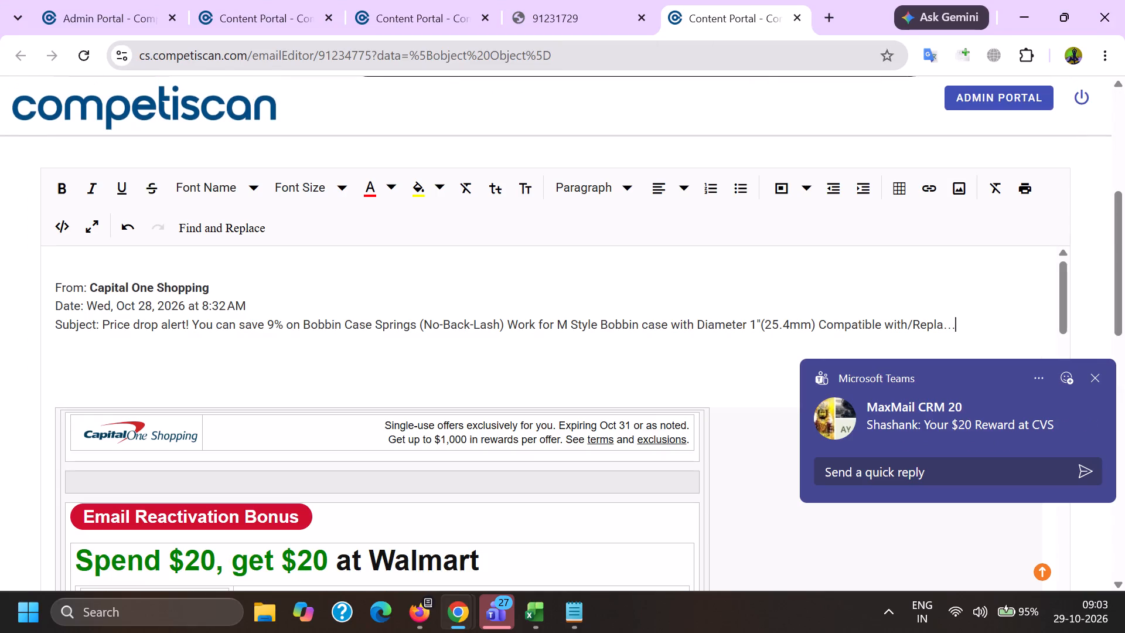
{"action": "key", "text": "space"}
{"action": "key", "text": "ctrl+v"}
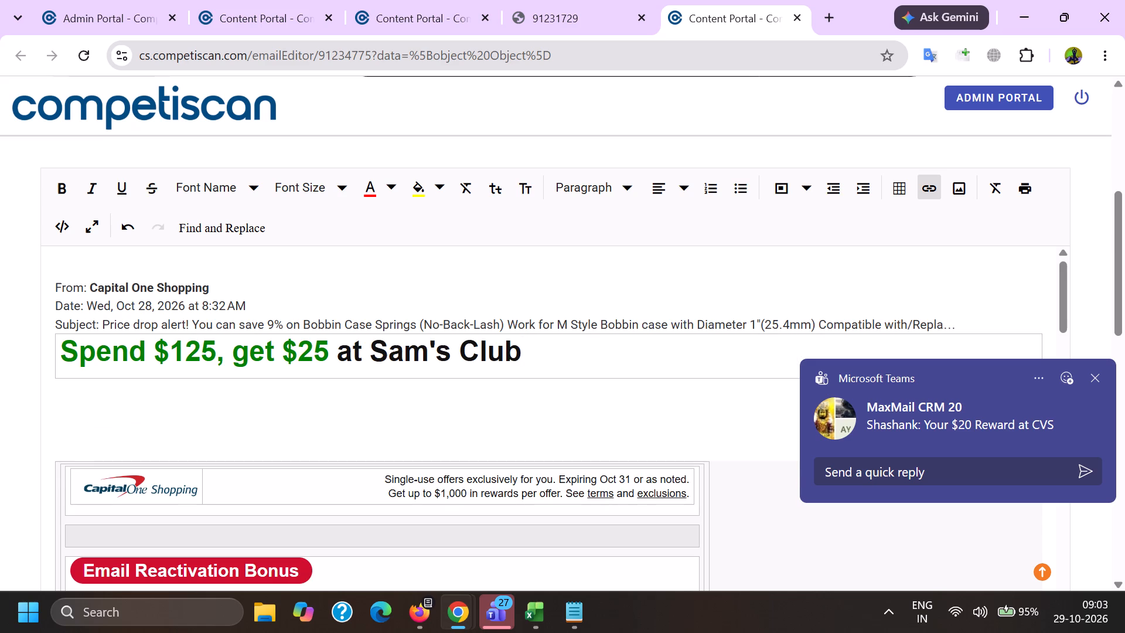
Copy the subject text together with the pasted Sam's Club headline, and undo the paste in the email content.
{"action": "left_click_drag", "start_coordinate": [103, 322], "coordinate": [554, 360]}
{"action": "key", "text": "ctrl+c"}
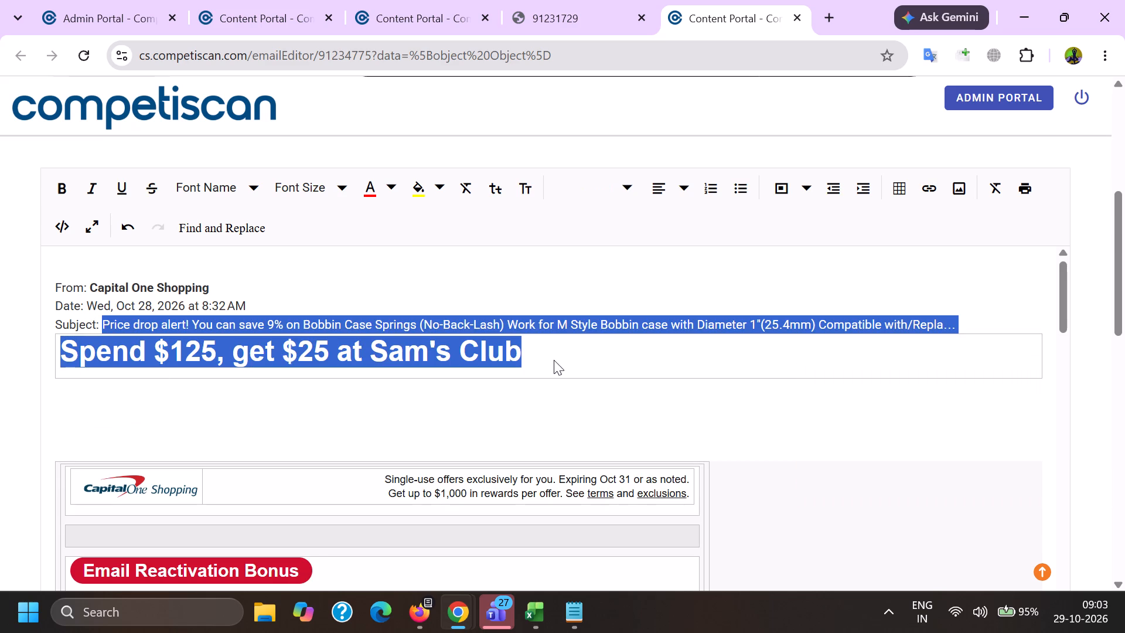
{"action": "key", "text": "ctrl+z"}
Switch to the product form window for 91234775 and go to its Company field.
{"action": "key", "text": "alt+Tab"}
{"action": "scroll", "coordinate": [336, 200], "scroll_direction": "down", "scroll_amount": 5}
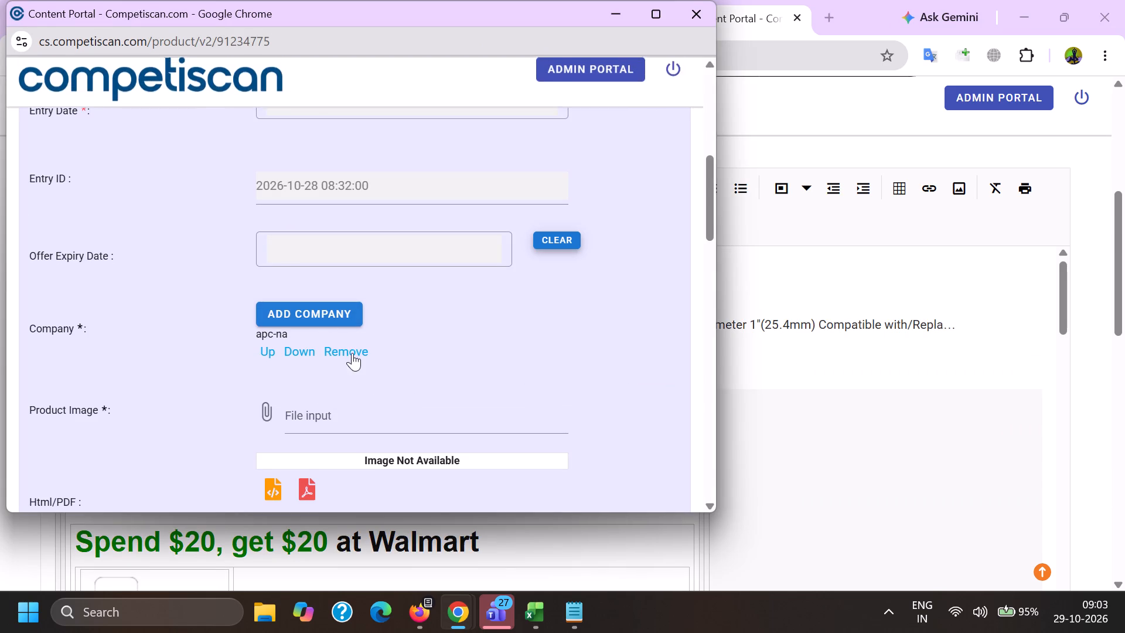
In the product form of email 91234775, remove the company apc-na and search the companies for "capital one".
{"action": "left_click", "coordinate": [352, 352]}
{"action": "left_click", "coordinate": [325, 314]}
{"action": "key", "text": "c"}
{"action": "key", "text": "a"}
{"action": "key", "text": "p"}
{"action": "key", "text": "i"}
{"action": "key", "text": "t"}
{"action": "key", "text": "a"}
{"action": "key", "text": "l"}
{"action": "key", "text": "space"}
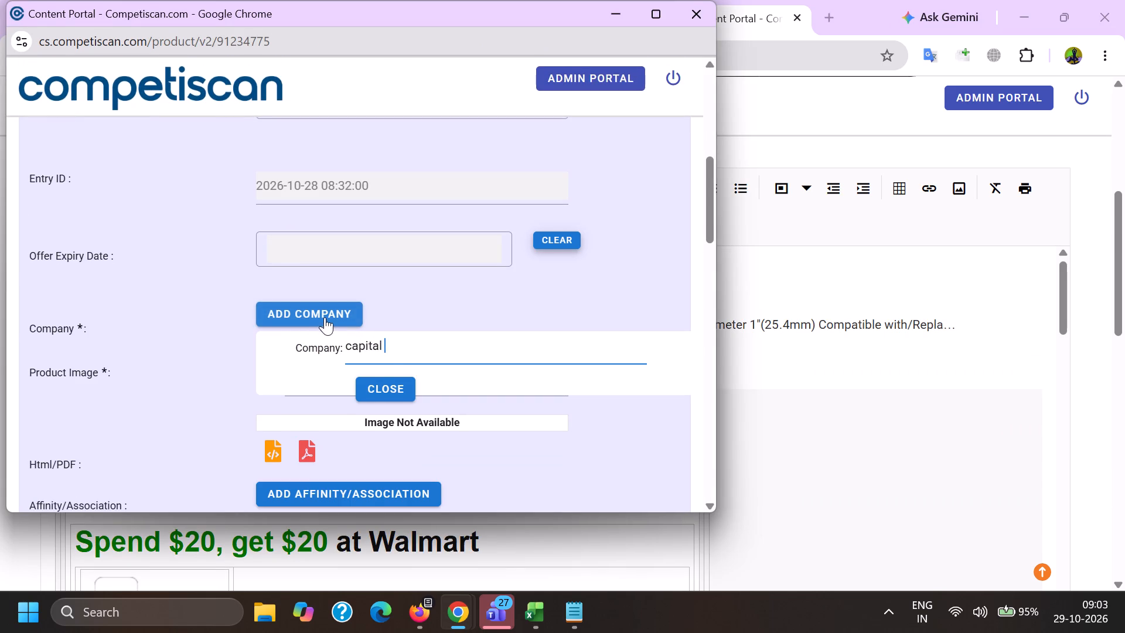
{"action": "key", "text": "o"}
{"action": "key", "text": "n"}
{"action": "key", "text": "e"}
Replace the Product Headline with the copied price drop alert subject and the line "Spend $125, get $25 at Sam's Club".
{"action": "scroll", "coordinate": [326, 311], "scroll_direction": "down", "scroll_amount": 10}
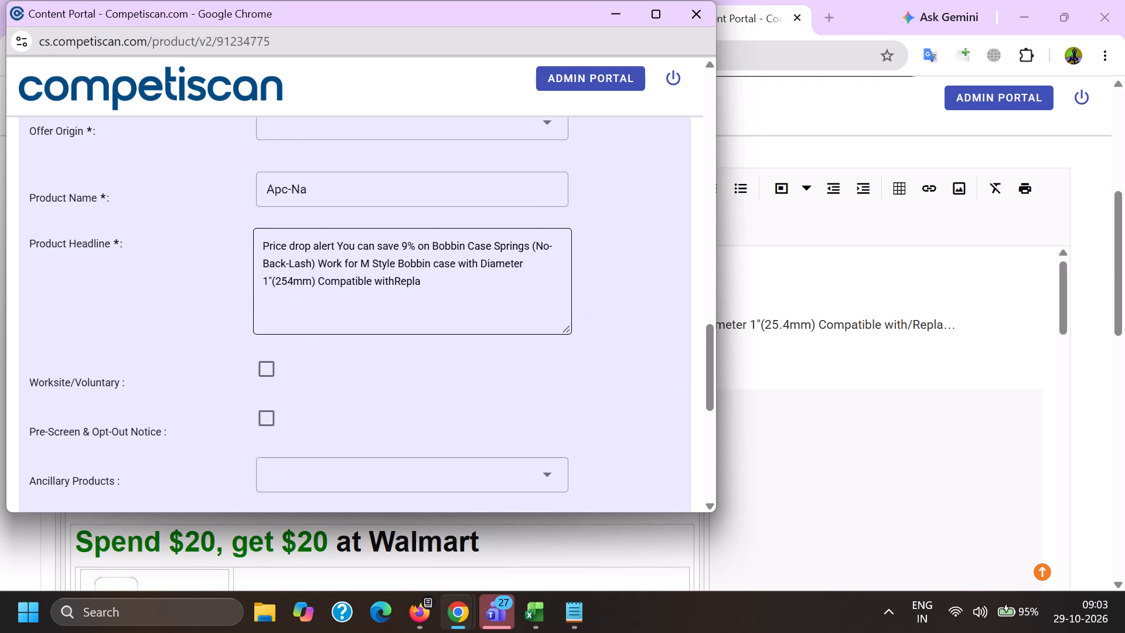
{"action": "left_click_drag", "start_coordinate": [472, 309], "coordinate": [53, 227]}
{"action": "key", "text": "ctrl+v"}
Add Capital One as the product's company from the matching companies.
{"action": "scroll", "coordinate": [341, 325], "scroll_direction": "up", "scroll_amount": 9}
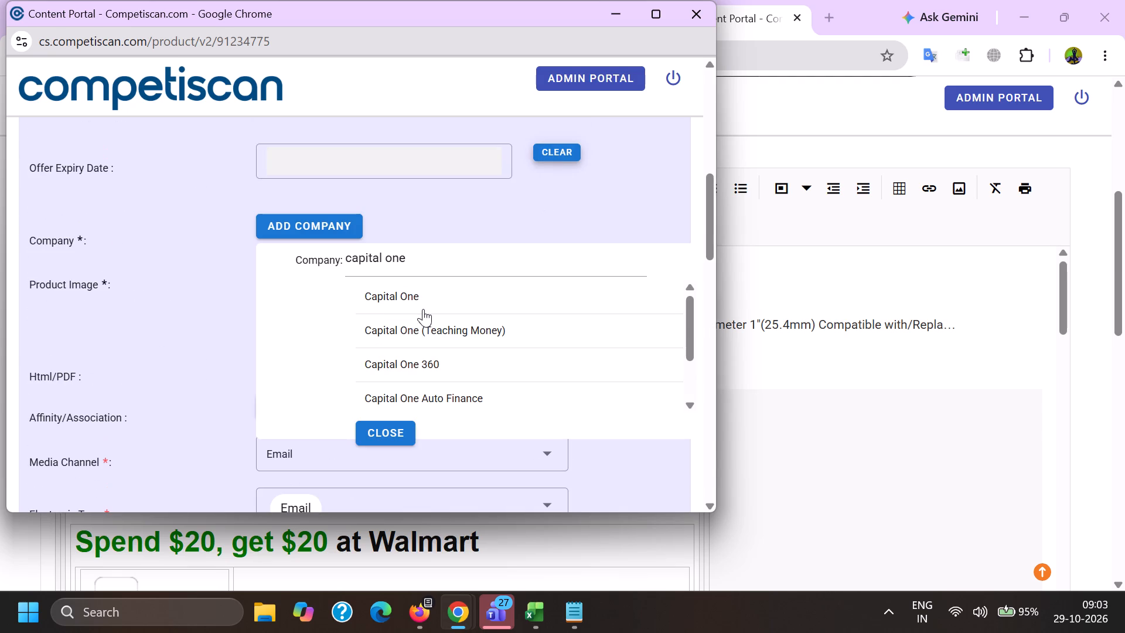
{"action": "left_click", "coordinate": [420, 304]}
{"action": "left_click", "coordinate": [301, 261]}
Classify the product under the Banking sector with the Banking Services category and add that classification.
{"action": "scroll", "coordinate": [297, 220], "scroll_direction": "down", "scroll_amount": 5}
{"action": "scroll", "coordinate": [315, 280], "scroll_direction": "down", "scroll_amount": 2}
{"action": "scroll", "coordinate": [315, 290], "scroll_direction": "up", "scroll_amount": 3}
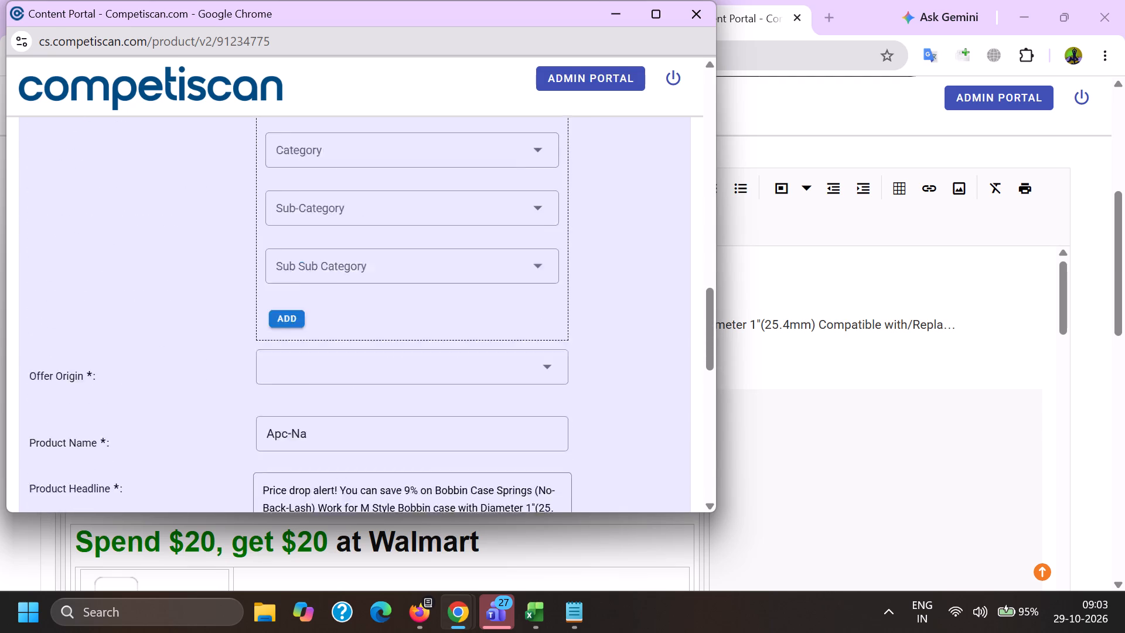
{"action": "left_click", "coordinate": [309, 216]}
{"action": "left_click", "coordinate": [309, 294]}
{"action": "left_click_drag", "start_coordinate": [173, 295], "coordinate": [217, 293]}
{"action": "left_click", "coordinate": [361, 286]}
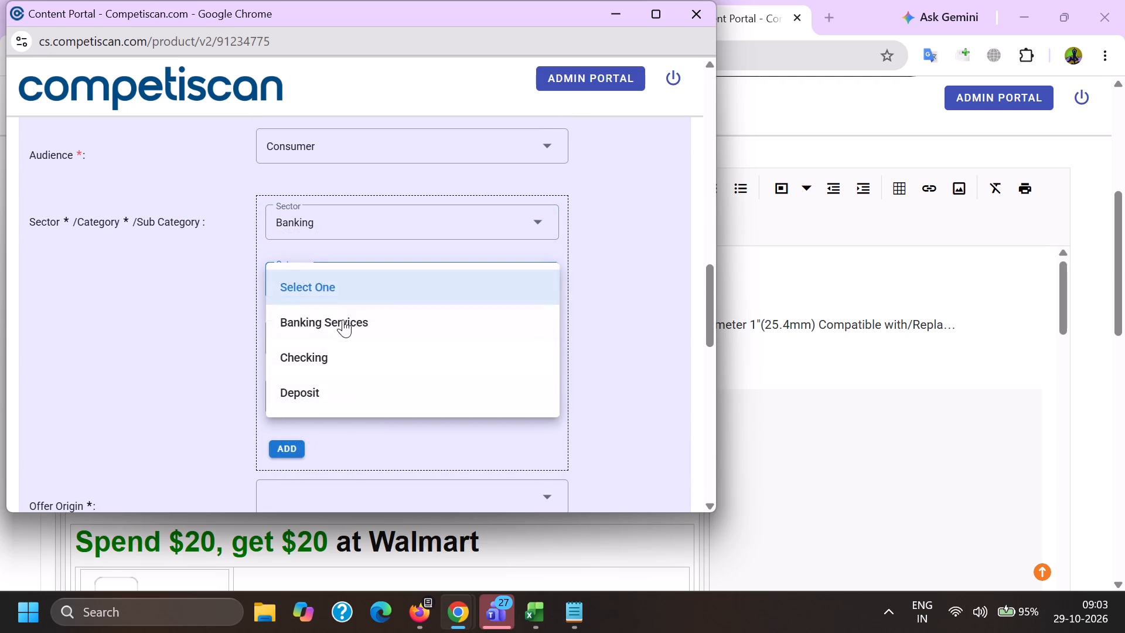
{"action": "left_click_drag", "start_coordinate": [343, 315], "coordinate": [332, 325]}
{"action": "left_click_drag", "start_coordinate": [117, 352], "coordinate": [154, 360]}
{"action": "left_click", "coordinate": [294, 455]}
Set the product's Offer Origin to Provider/Bank.
{"action": "scroll", "coordinate": [317, 238], "scroll_direction": "down", "scroll_amount": 4}
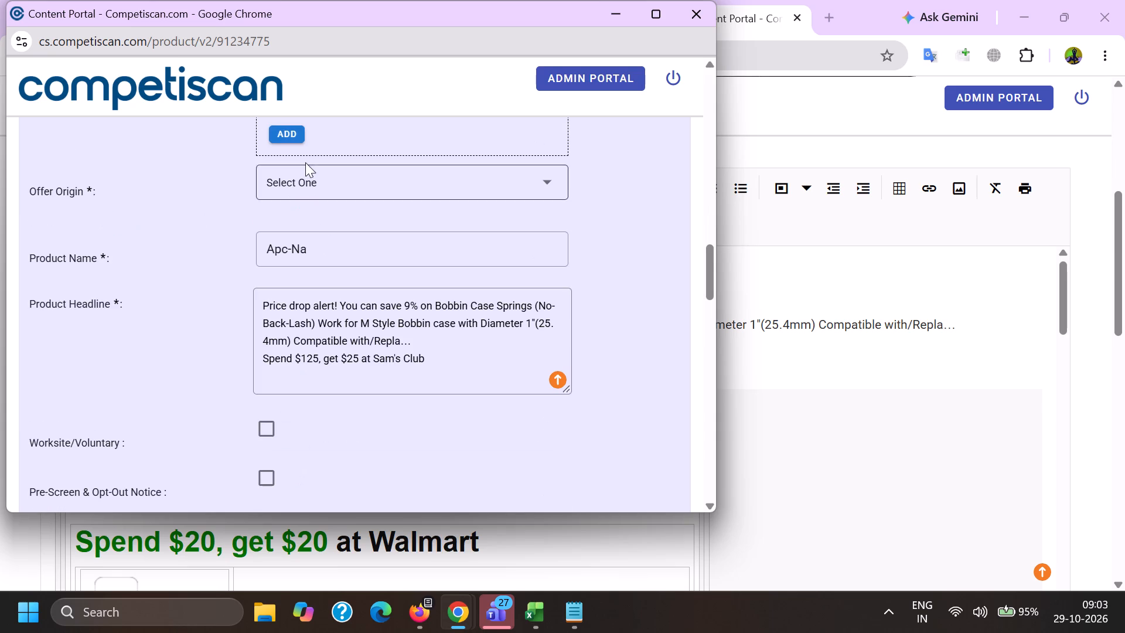
{"action": "left_click_drag", "start_coordinate": [304, 160], "coordinate": [305, 166]}
{"action": "left_click", "coordinate": [306, 192]}
{"action": "left_click", "coordinate": [307, 260]}
Join the Product Headline's two lines and shorten the ellipsis after "Repla" to a single period.
{"action": "left_click", "coordinate": [432, 341]}
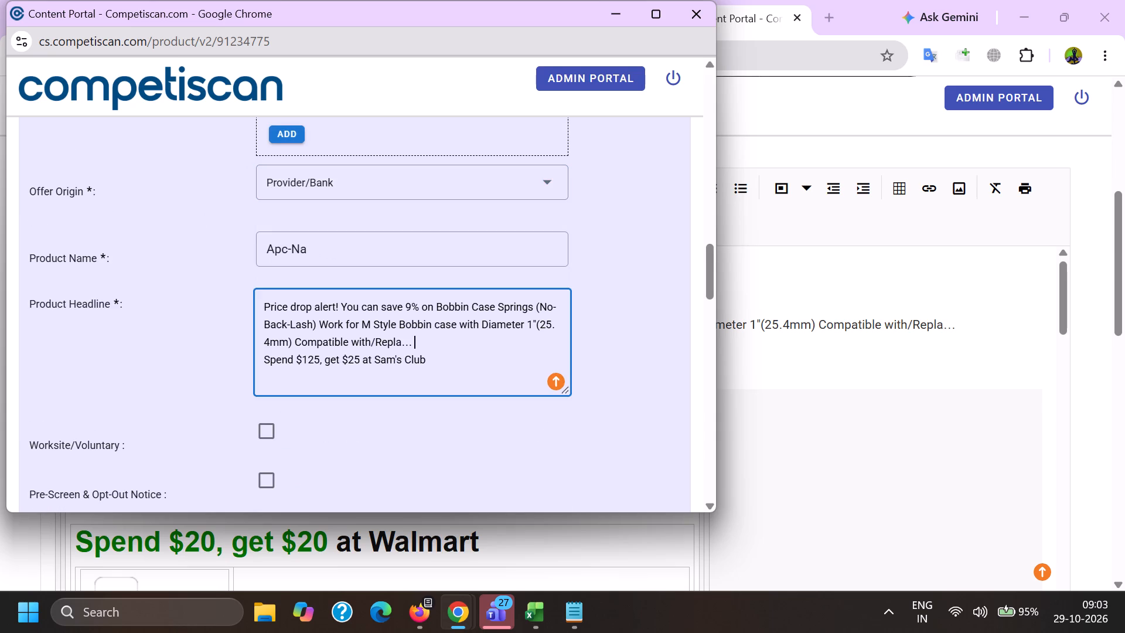
{"action": "key", "text": "Right"}
{"action": "key", "text": "BackSpace"}
{"action": "key", "text": "Left"}
{"action": "key", "text": "BackSpace"}
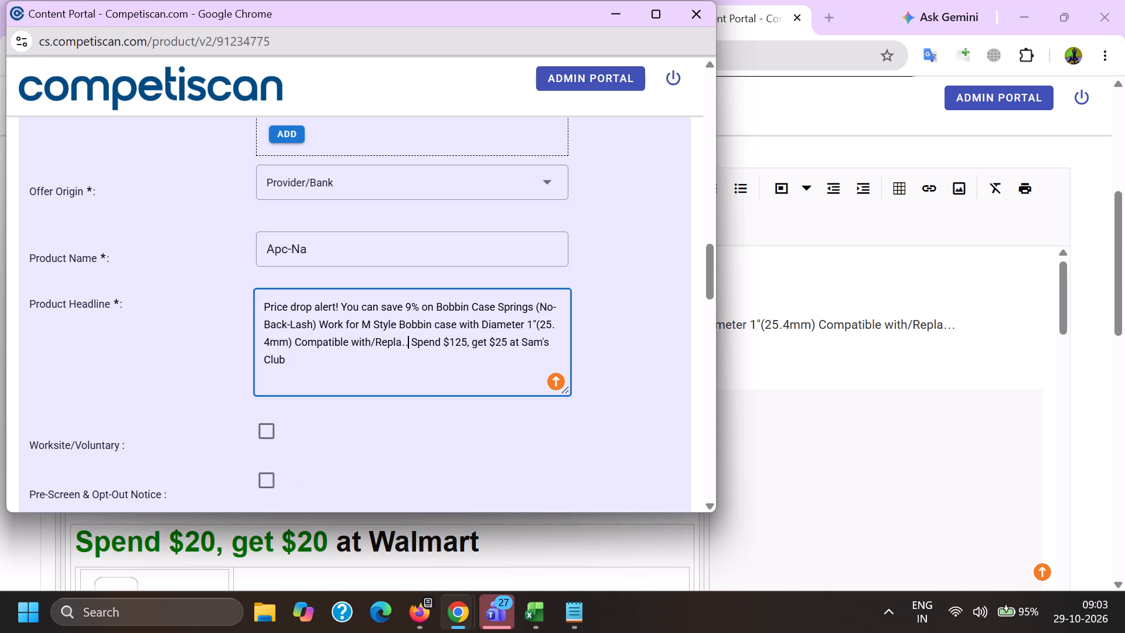
{"action": "key", "text": "BackSpace"}
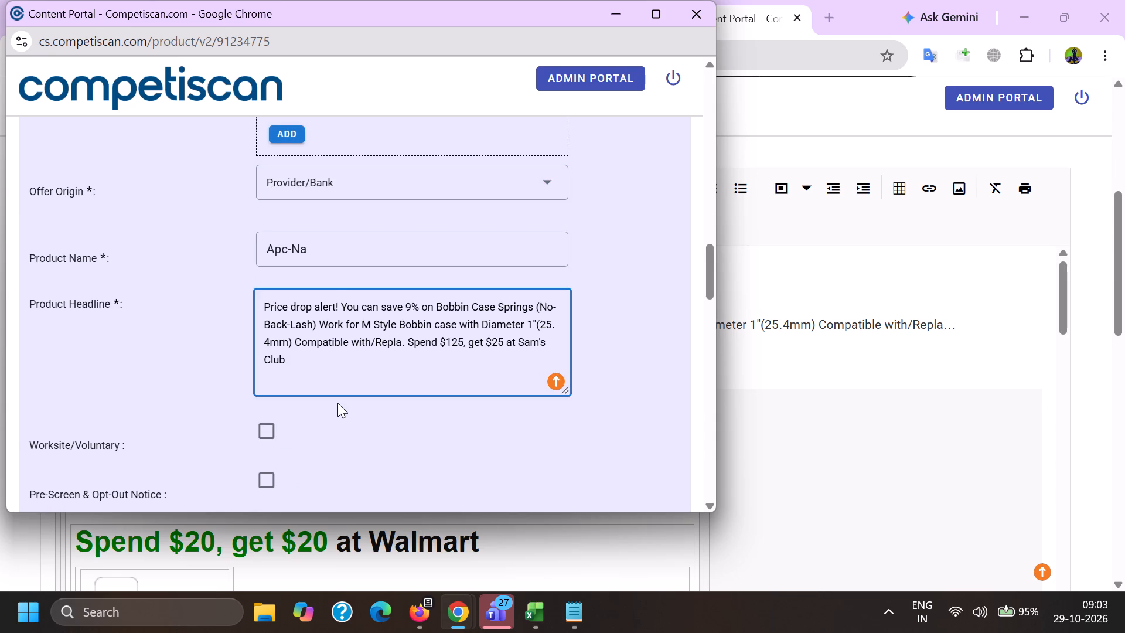
Replace the Product Name with "Capital One Banking Services", copied from that cell in the 2025 excel workbook's may 26 sheet.
{"action": "left_click", "coordinate": [336, 390]}
{"action": "scroll", "coordinate": [330, 268], "scroll_direction": "down", "scroll_amount": 4}
{"action": "left_click", "coordinate": [519, 622]}
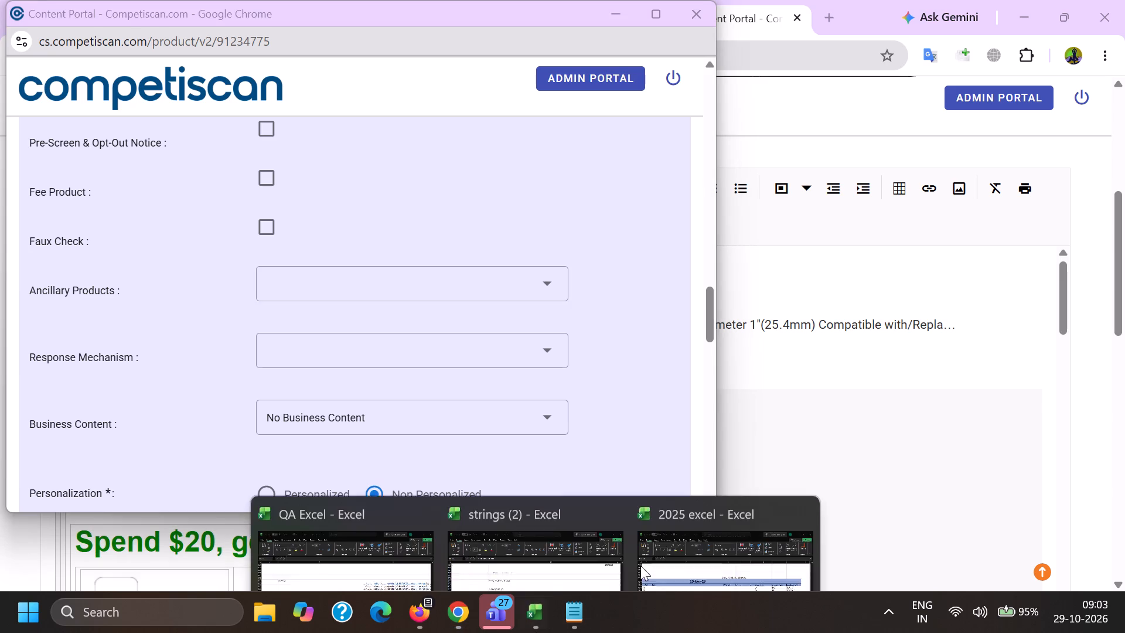
{"action": "left_click", "coordinate": [696, 532]}
{"action": "left_click", "coordinate": [606, 300]}
{"action": "key", "text": "ctrl+c"}
{"action": "key", "text": "alt+Tab"}
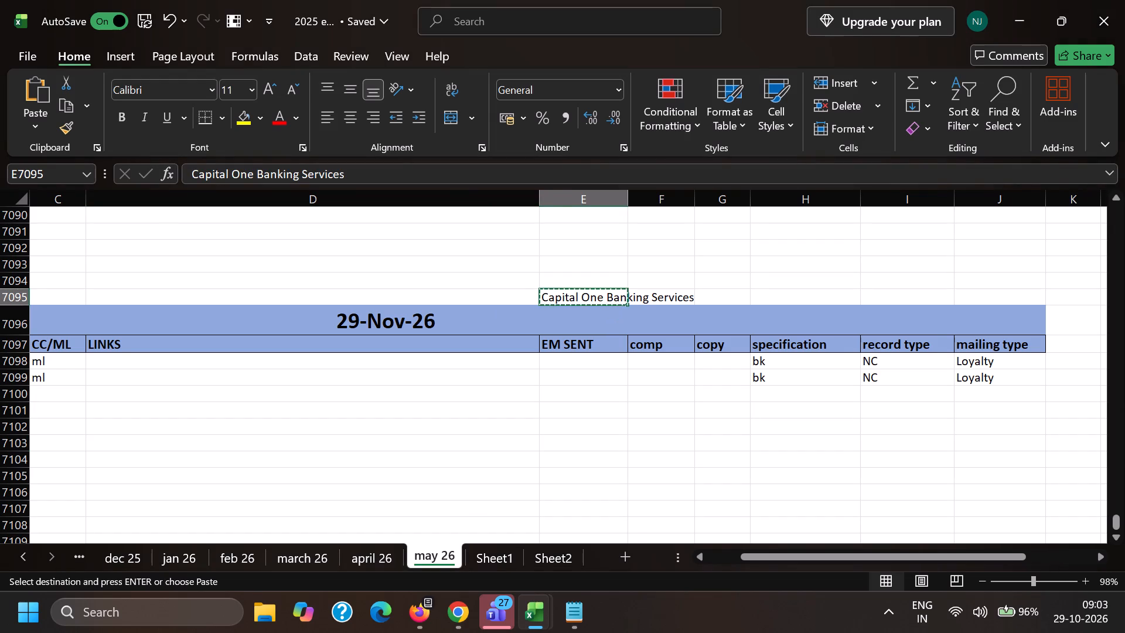
{"action": "scroll", "coordinate": [336, 353], "scroll_direction": "up", "scroll_amount": 4}
{"action": "left_click_drag", "start_coordinate": [323, 245], "coordinate": [197, 230]}
{"action": "key", "text": "ctrl+v"}
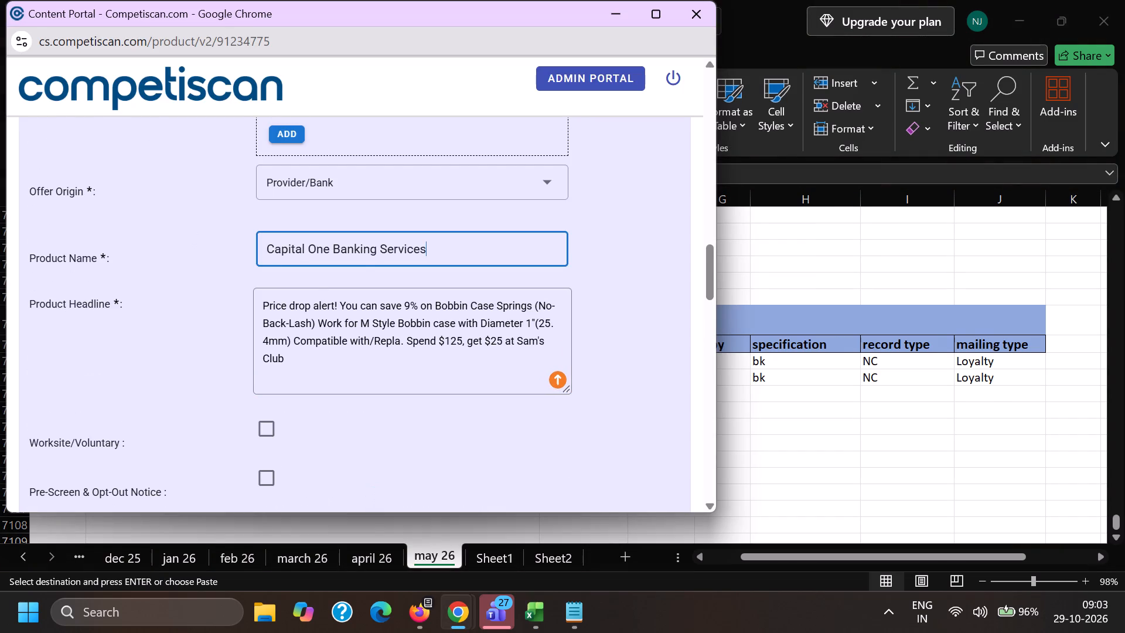
Set Ancillary Products to Savings/Discount Member Programs and Response Mechanism to URL/Website.
{"action": "scroll", "coordinate": [309, 261], "scroll_direction": "down", "scroll_amount": 4}
{"action": "left_click", "coordinate": [291, 285]}
{"action": "scroll", "coordinate": [325, 392], "scroll_direction": "down", "scroll_amount": 7}
{"action": "left_click", "coordinate": [335, 409]}
{"action": "left_click_drag", "start_coordinate": [144, 403], "coordinate": [197, 403]}
{"action": "left_click", "coordinate": [365, 344]}
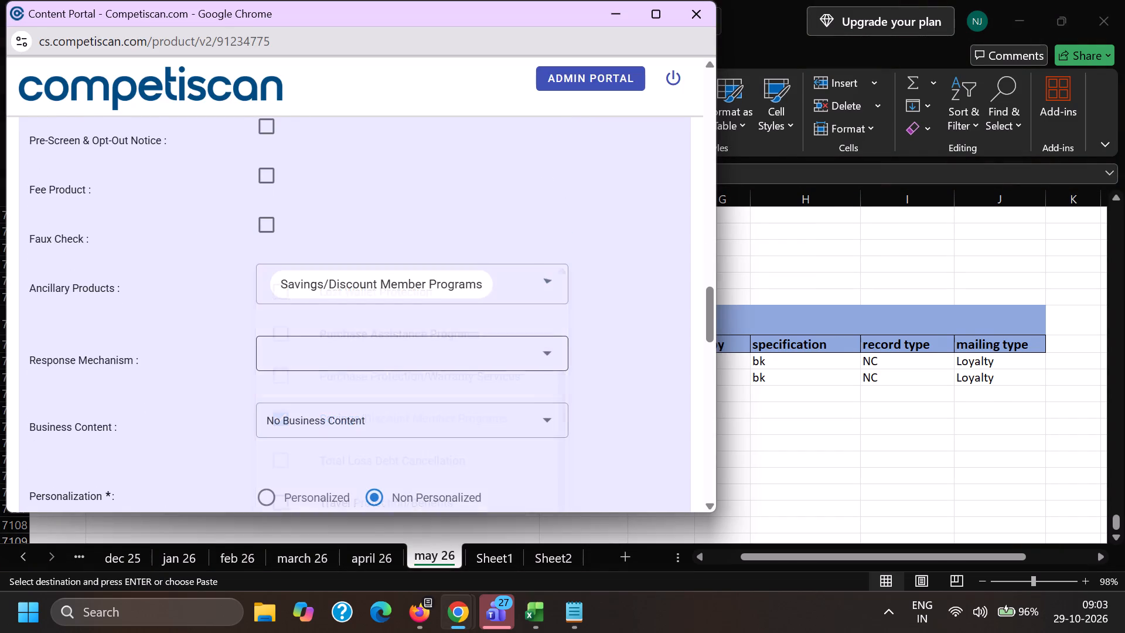
{"action": "scroll", "coordinate": [354, 232], "scroll_direction": "down", "scroll_amount": 8}
{"action": "left_click_drag", "start_coordinate": [340, 397], "coordinate": [322, 394]}
{"action": "left_click_drag", "start_coordinate": [139, 385], "coordinate": [172, 391]}
Set the product's Mailing Type to Loyalty/Retention and select its Communication Type.
{"action": "left_click", "coordinate": [305, 375]}
{"action": "left_click", "coordinate": [325, 375]}
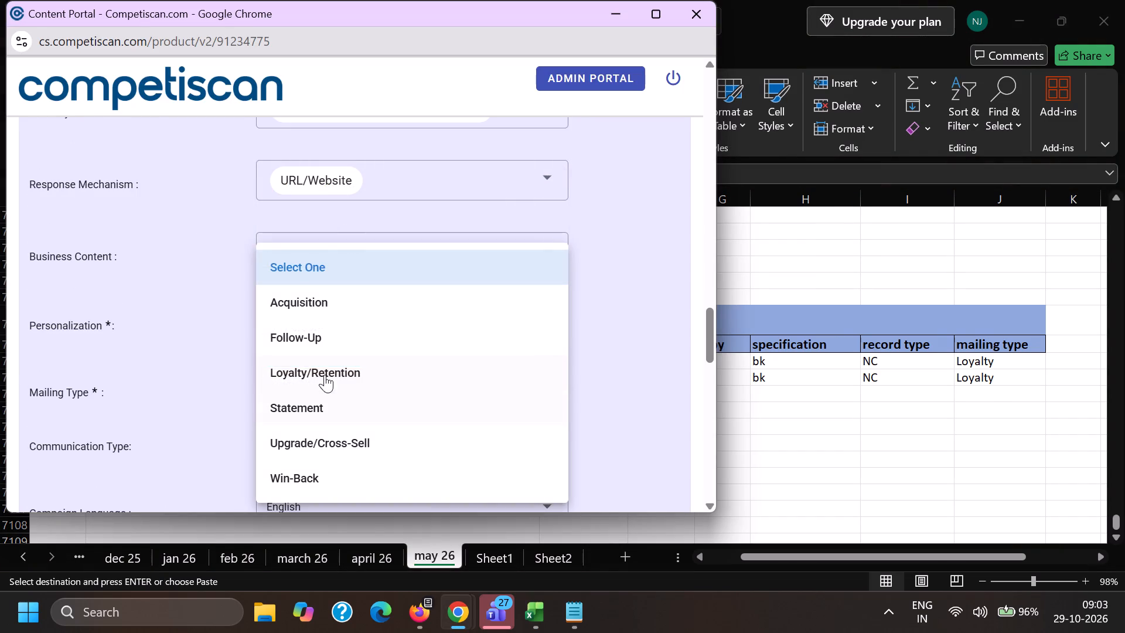
{"action": "left_click_drag", "start_coordinate": [220, 387], "coordinate": [231, 394]}
{"action": "left_click", "coordinate": [308, 456]}
{"action": "scroll", "coordinate": [335, 273], "scroll_direction": "down", "scroll_amount": 14}
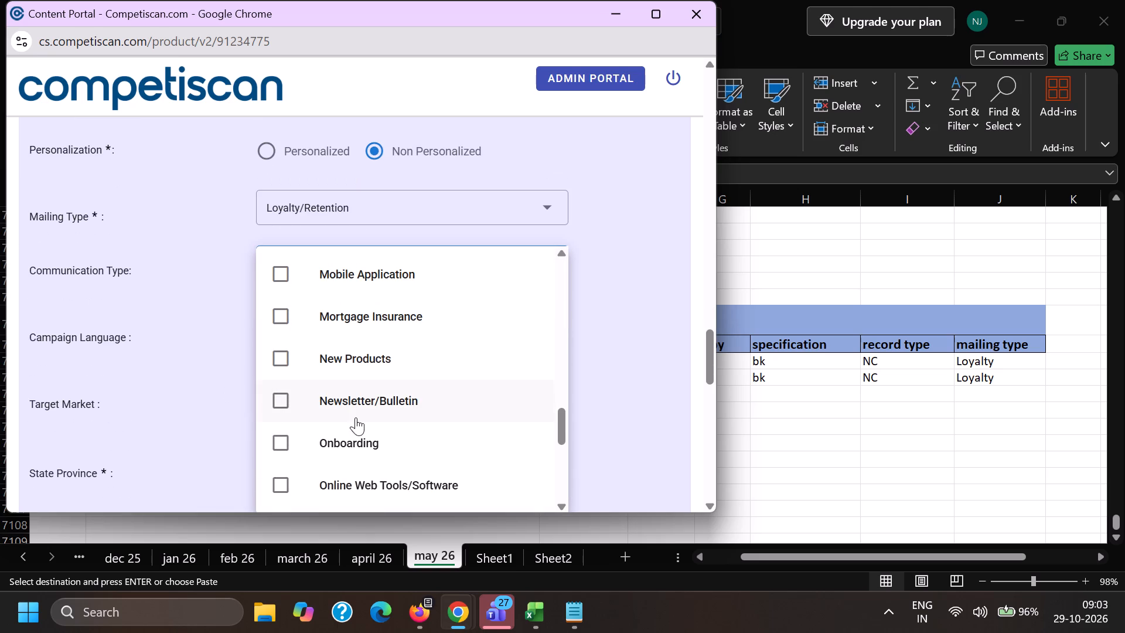
{"action": "left_click", "coordinate": [362, 481]}
{"action": "double_click", "coordinate": [140, 467]}
Submit the completed Capital One product entry.
{"action": "key", "text": "End"}
{"action": "scroll", "coordinate": [240, 484], "scroll_direction": "down", "scroll_amount": 5}
{"action": "left_click", "coordinate": [281, 500]}
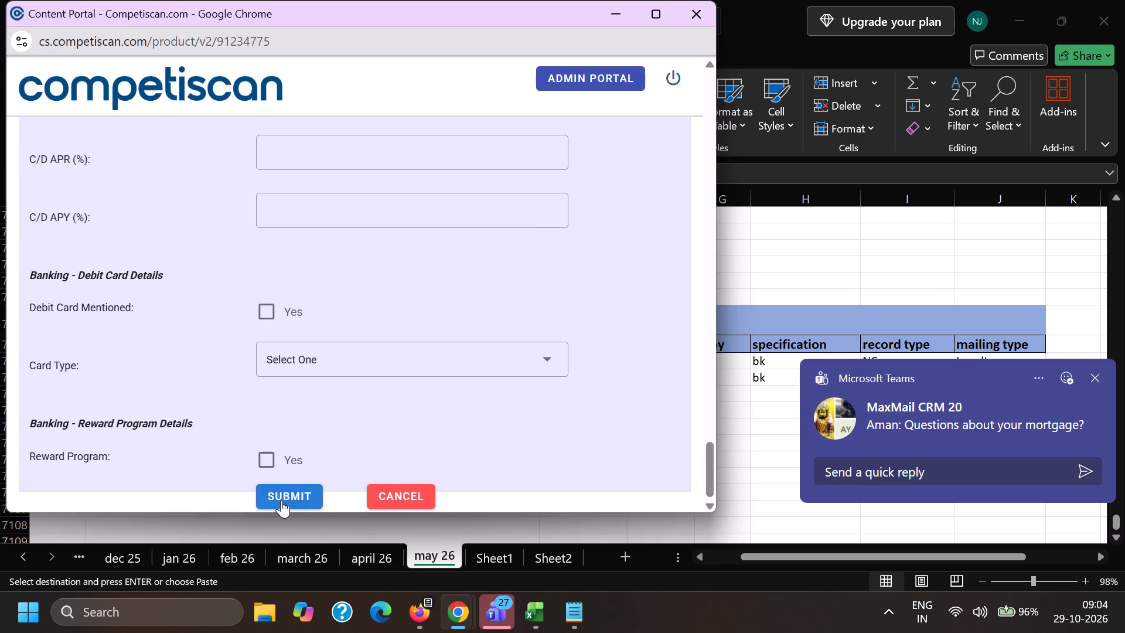
Switch to Firefox and reload the Focus email list to check for new emails.
{"action": "left_click", "coordinate": [415, 614]}
{"action": "left_click", "coordinate": [154, 527]}
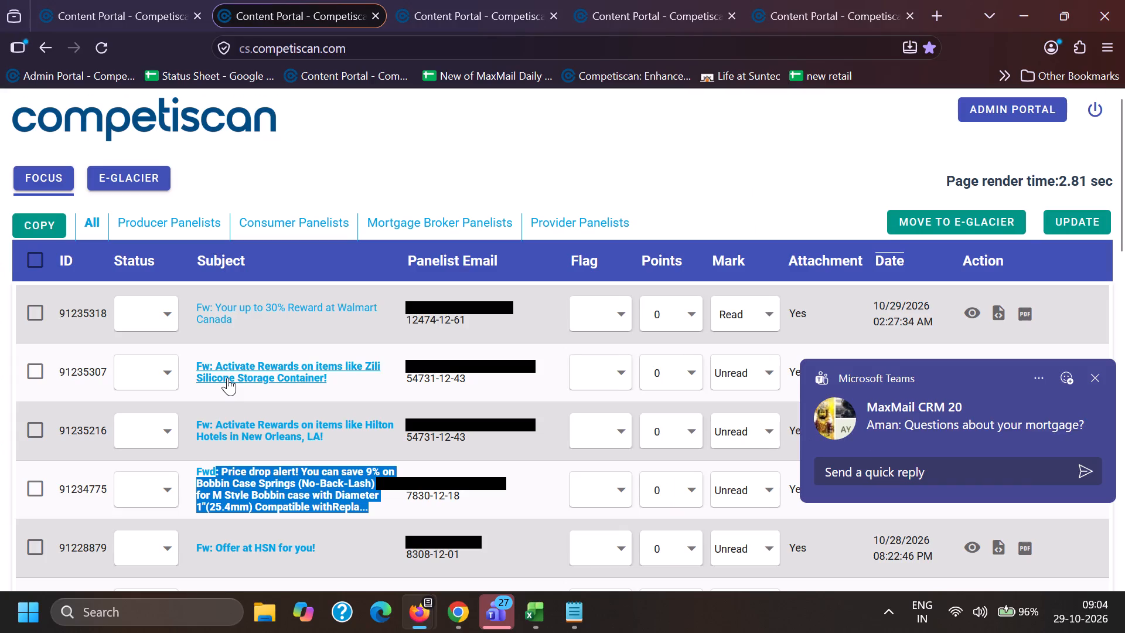
{"action": "left_click", "coordinate": [70, 181]}
{"action": "left_click", "coordinate": [158, 0]}
{"action": "left_click_drag", "start_coordinate": [290, 0], "coordinate": [298, 0]}
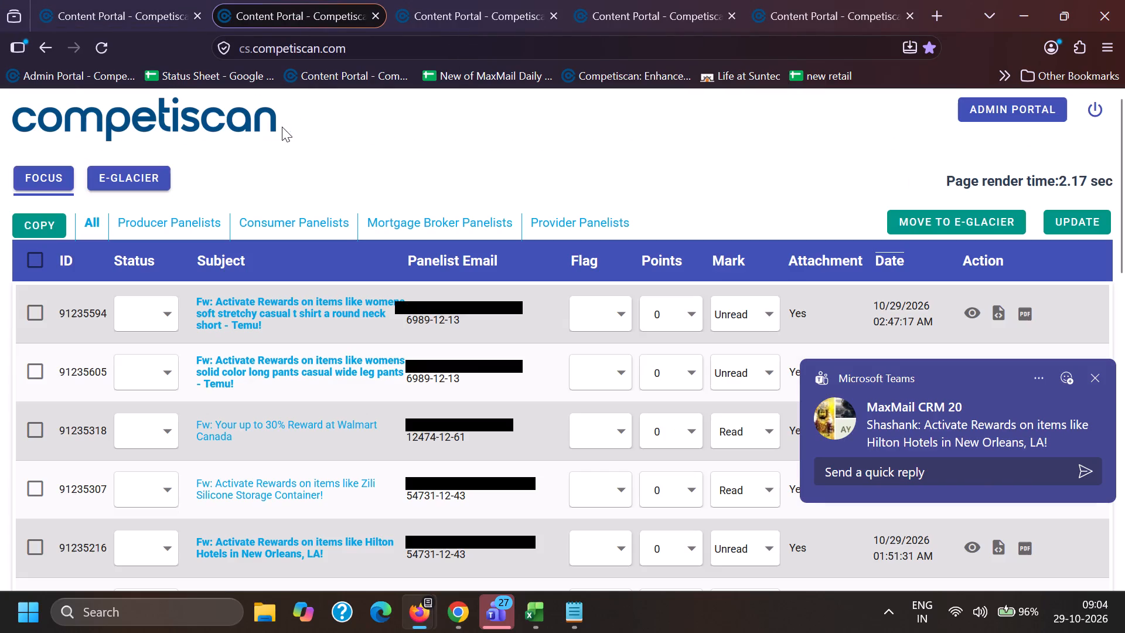
Copy the newest email's subject about Temu womens t-shirt rewards, without "Fw:", and search Chrome's Content Portal for it in quotation marks.
{"action": "left_click_drag", "start_coordinate": [214, 301], "coordinate": [291, 332]}
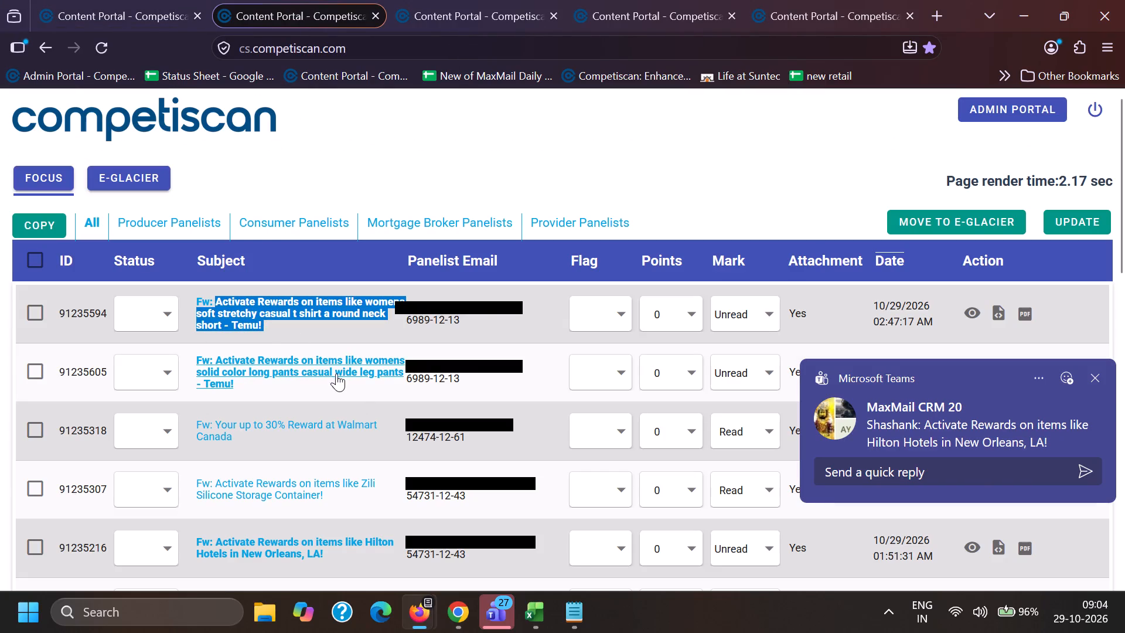
{"action": "key", "text": "ctrl+c"}
{"action": "key", "text": "ctrl+c"}
{"action": "left_click", "coordinate": [456, 628]}
{"action": "left_click", "coordinate": [336, 558]}
{"action": "left_click", "coordinate": [312, 0]}
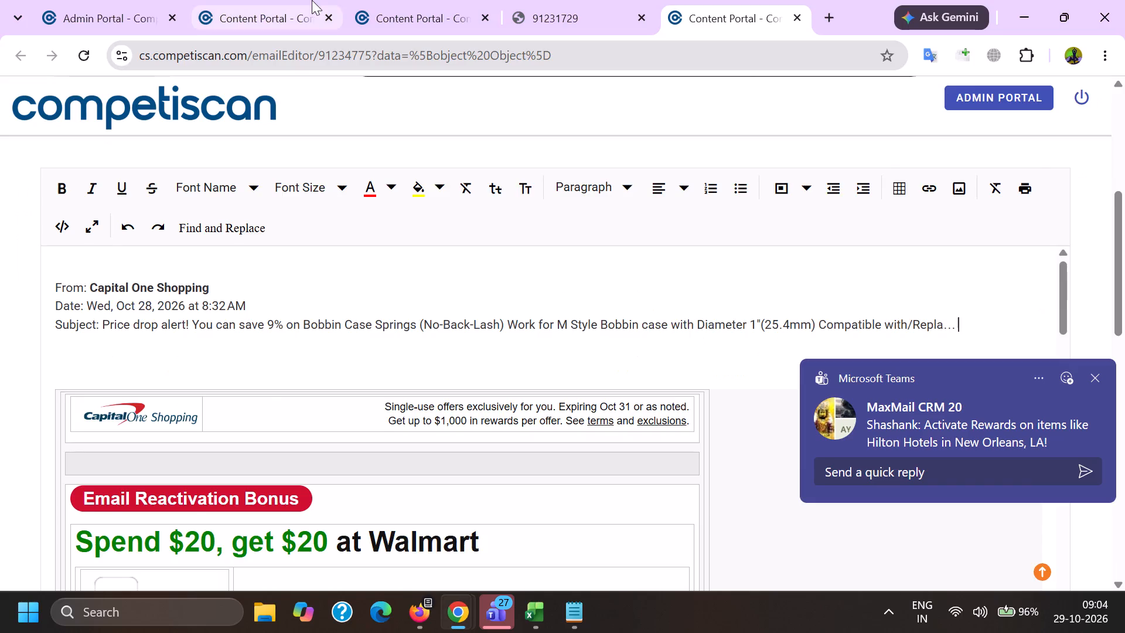
{"action": "triple_click", "coordinate": [436, 473]}
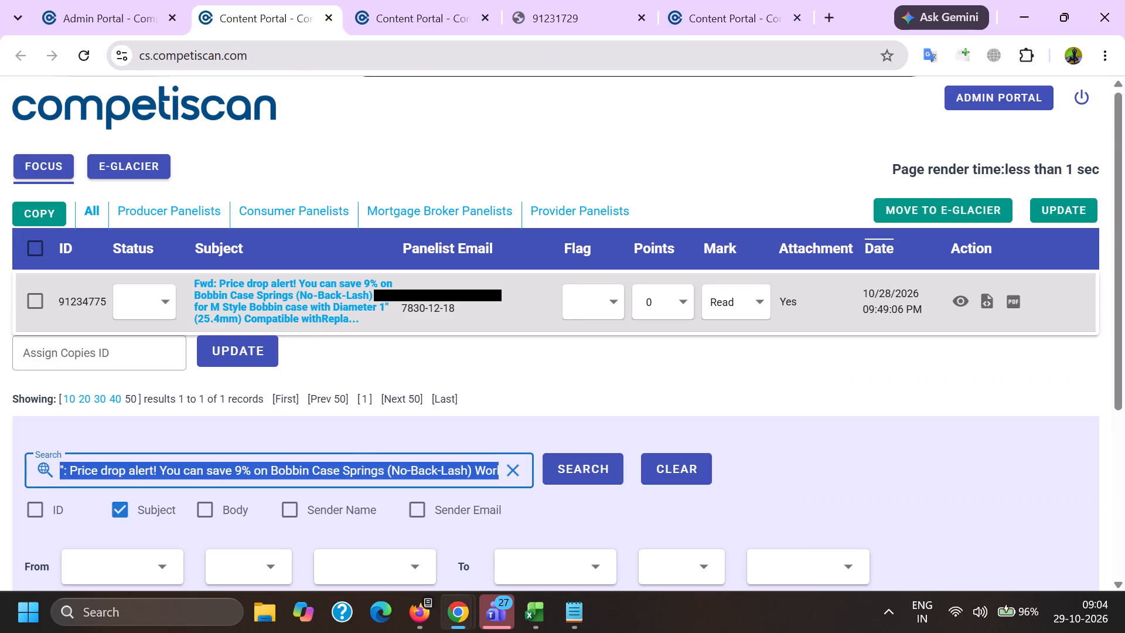
{"action": "key", "text": "BackSpace"}
{"action": "key", "text": "shift+quotedbl"}
{"action": "key", "text": "ctrl+v"}
{"action": "key", "text": "shift+quotedbl"}
{"action": "key", "text": "Return"}
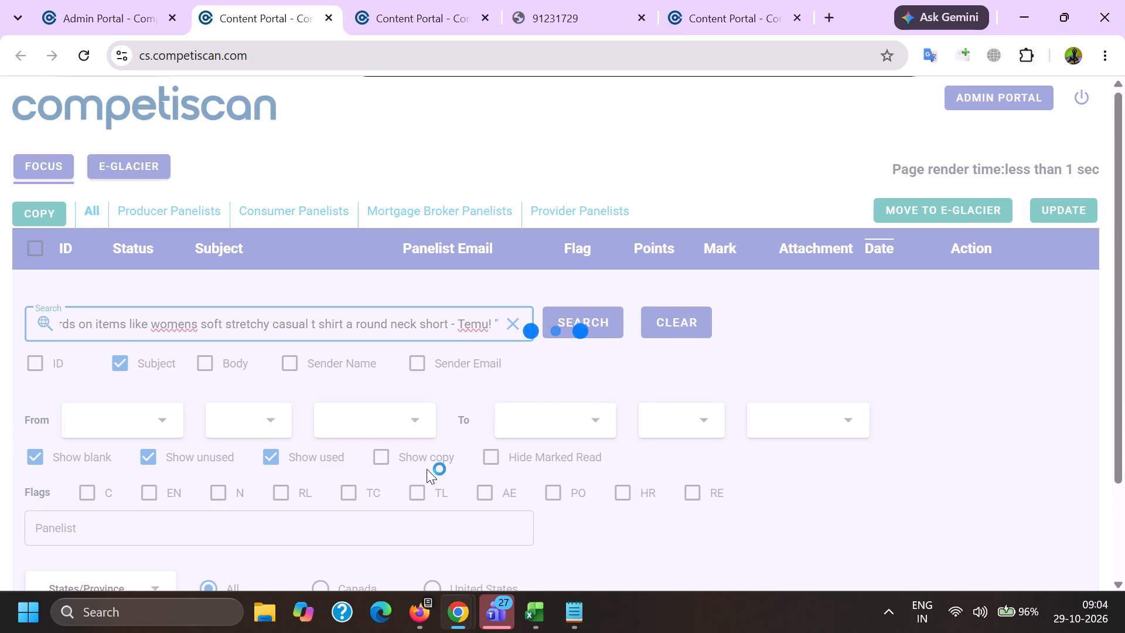
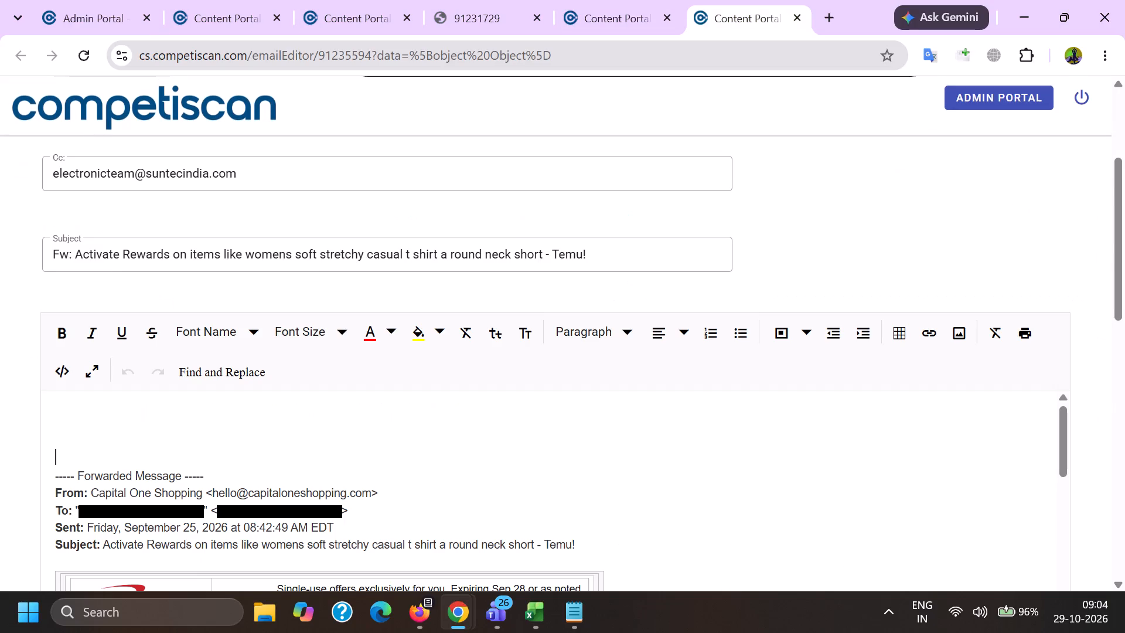
Delete the "Forwarded Message" line, the sender's email address and the To line from the email's header.
{"action": "left_click_drag", "start_coordinate": [51, 451], "coordinate": [252, 483]}
{"action": "key", "text": "BackSpace"}
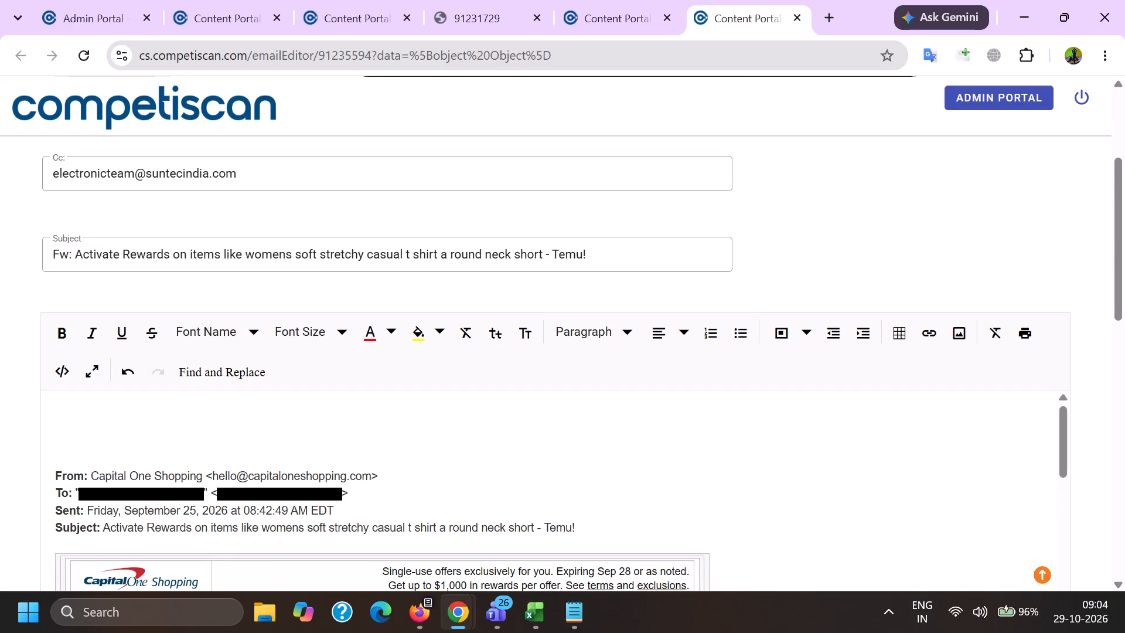
{"action": "left_click_drag", "start_coordinate": [203, 478], "coordinate": [359, 498]}
{"action": "key", "text": "BackSpace"}
Remove the email's links and reinsert the original web address on the footer's Privacy Policy text.
{"action": "scroll", "coordinate": [371, 343], "scroll_direction": "down", "scroll_amount": 20}
{"action": "scroll", "coordinate": [371, 343], "scroll_direction": "down", "scroll_amount": 3}
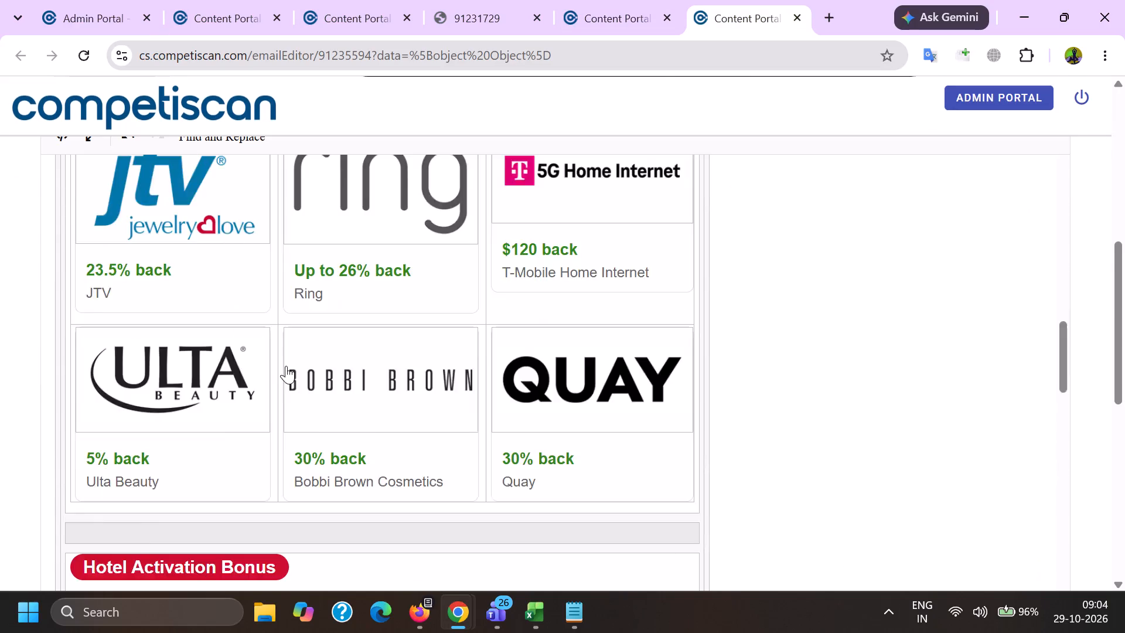
{"action": "scroll", "coordinate": [286, 366], "scroll_direction": "down", "scroll_amount": 20}
{"action": "scroll", "coordinate": [286, 366], "scroll_direction": "down", "scroll_amount": 5}
{"action": "scroll", "coordinate": [304, 420], "scroll_direction": "up", "scroll_amount": 1}
{"action": "scroll", "coordinate": [304, 420], "scroll_direction": "down", "scroll_amount": 4}
{"action": "scroll", "coordinate": [311, 468], "scroll_direction": "down", "scroll_amount": 2}
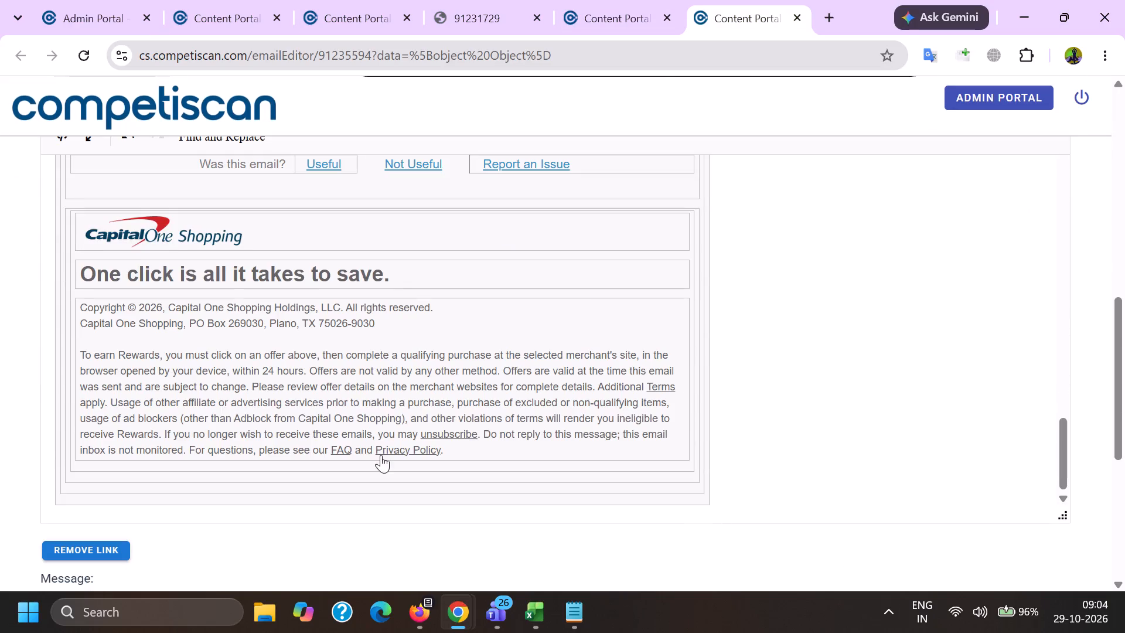
{"action": "right_click", "coordinate": [381, 452]}
{"action": "left_click", "coordinate": [435, 195]}
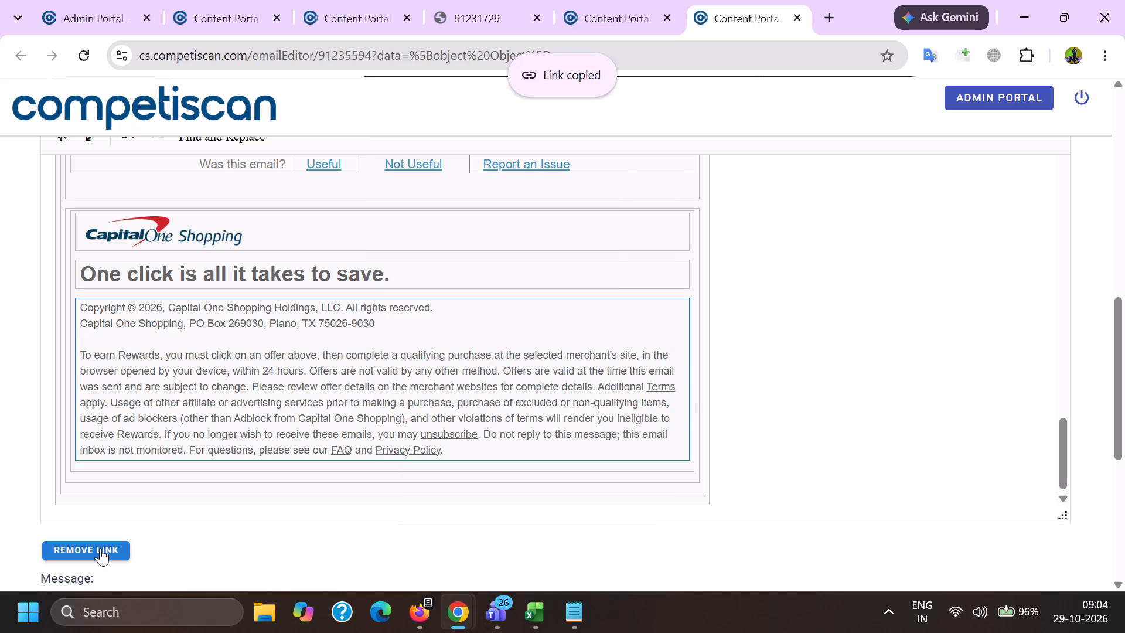
{"action": "left_click", "coordinate": [100, 548]}
{"action": "left_click", "coordinate": [641, 169]}
{"action": "left_click", "coordinate": [395, 451]}
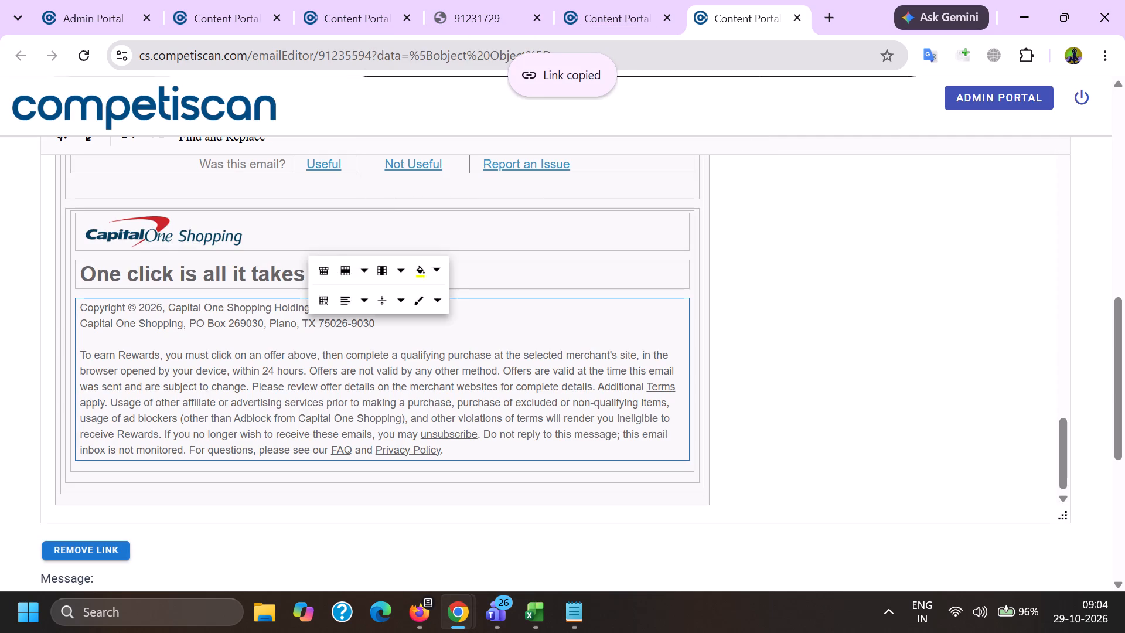
{"action": "key", "text": "ctrl+k"}
{"action": "key", "text": "ctrl+v"}
{"action": "left_click", "coordinate": [585, 355]}
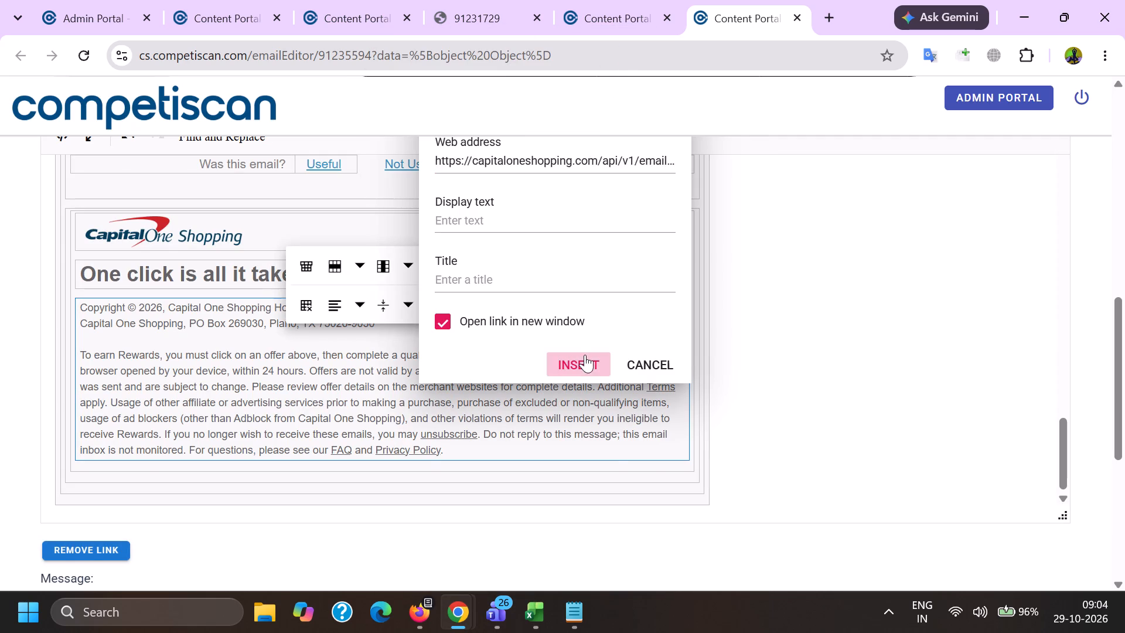
Open Manage Product for email 91235594 and return to the email editor.
{"action": "scroll", "coordinate": [0, 361], "scroll_direction": "down", "scroll_amount": 6}
{"action": "scroll", "coordinate": [0, 385], "scroll_direction": "up", "scroll_amount": 13}
{"action": "left_click", "coordinate": [55, 266]}
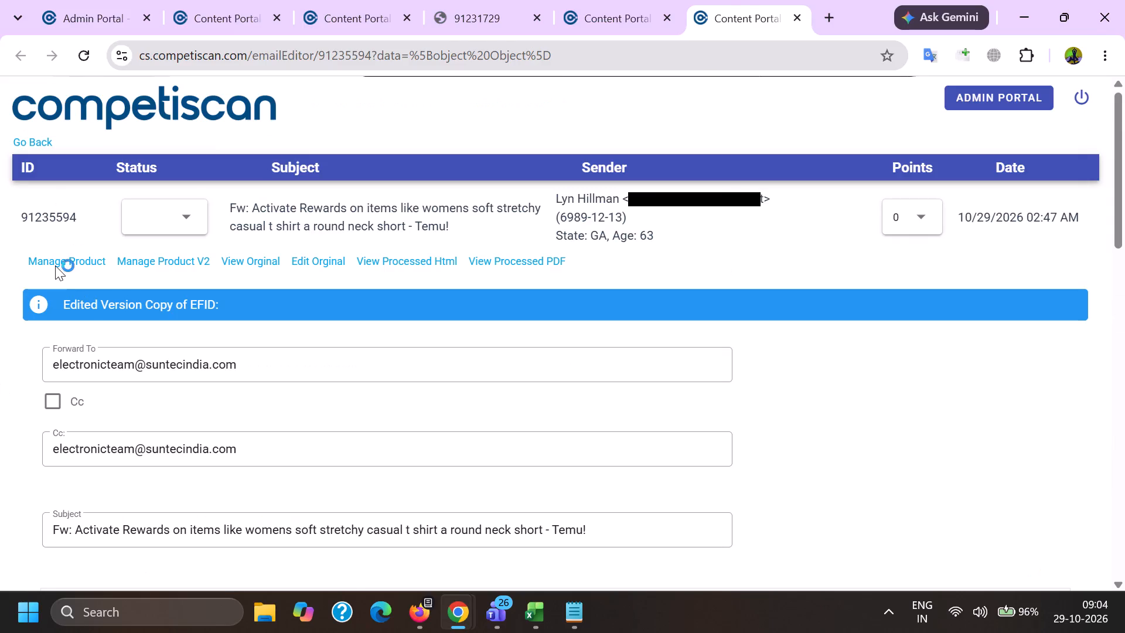
{"action": "key", "text": "alt+Tab"}
Copy the heading "Earn 15% back at Walmart" from the email body and paste it after the Subject line's text.
{"action": "scroll", "coordinate": [165, 263], "scroll_direction": "down", "scroll_amount": 7}
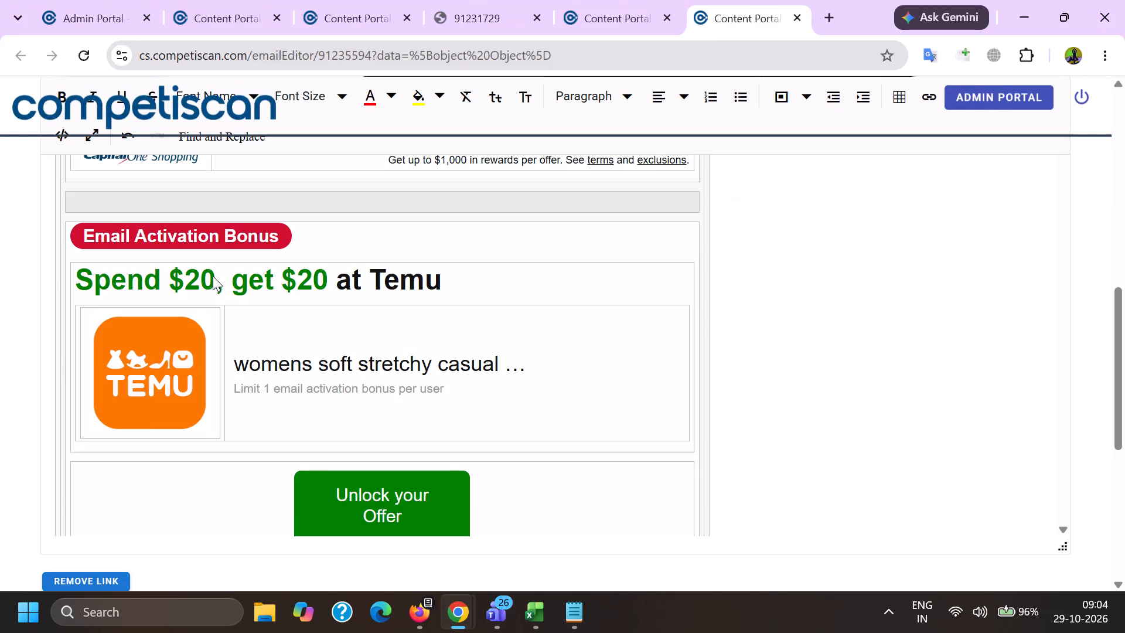
{"action": "scroll", "coordinate": [249, 366], "scroll_direction": "down", "scroll_amount": 4}
{"action": "triple_click", "coordinate": [193, 244]}
{"action": "key", "text": "ctrl+c"}
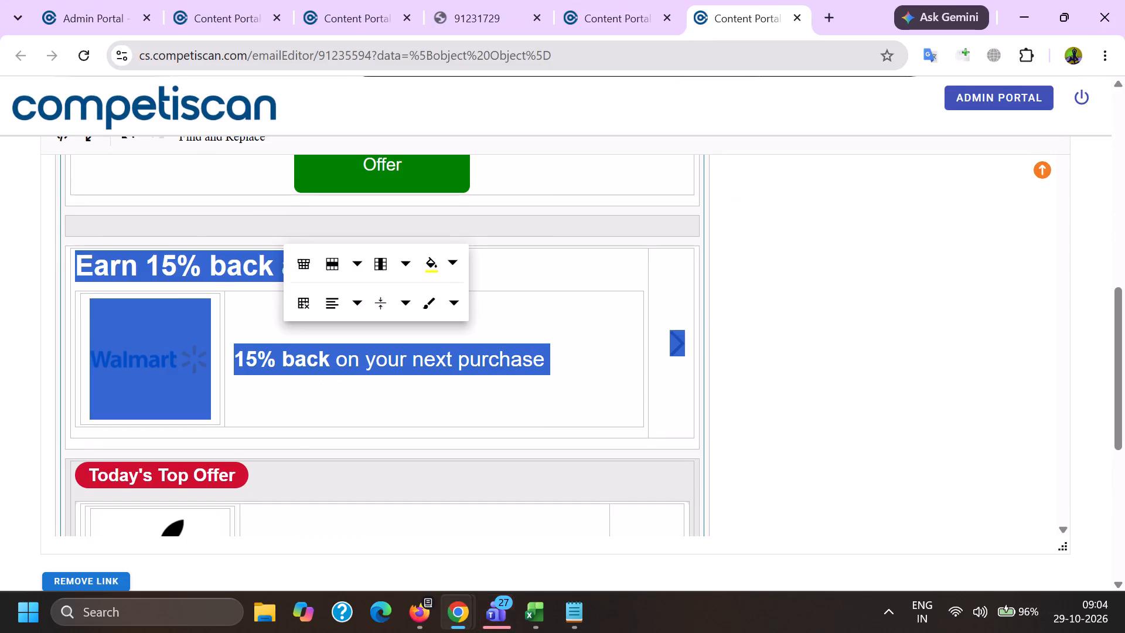
{"action": "scroll", "coordinate": [285, 345], "scroll_direction": "up", "scroll_amount": 8}
{"action": "scroll", "coordinate": [312, 289], "scroll_direction": "down", "scroll_amount": 6}
{"action": "triple_click", "coordinate": [168, 263]}
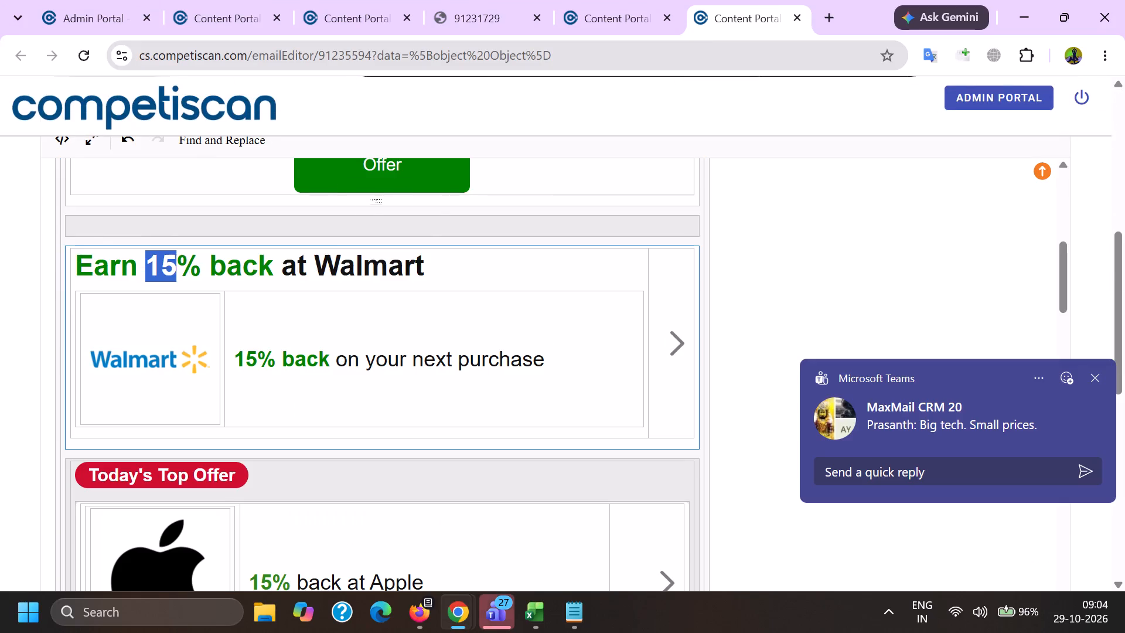
{"action": "key", "text": "ctrl+c"}
{"action": "scroll", "coordinate": [319, 315], "scroll_direction": "up", "scroll_amount": 10}
{"action": "left_click", "coordinate": [730, 227]}
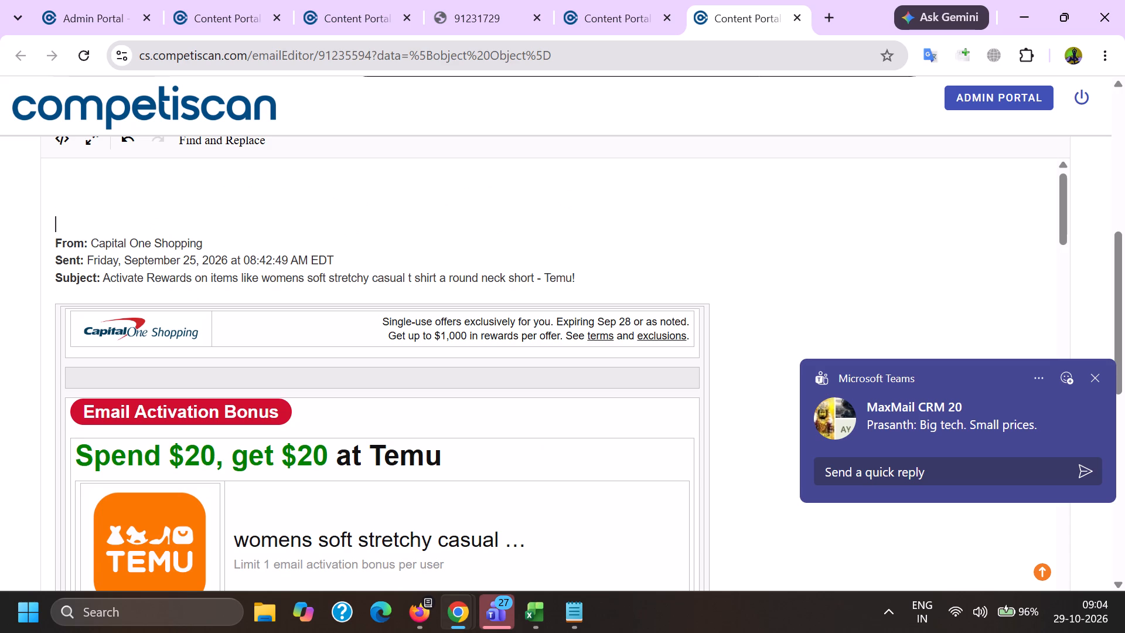
{"action": "key", "text": "Down"}
{"action": "key", "text": "Down"}
{"action": "key", "text": "Right"}
{"action": "key", "text": "Down"}
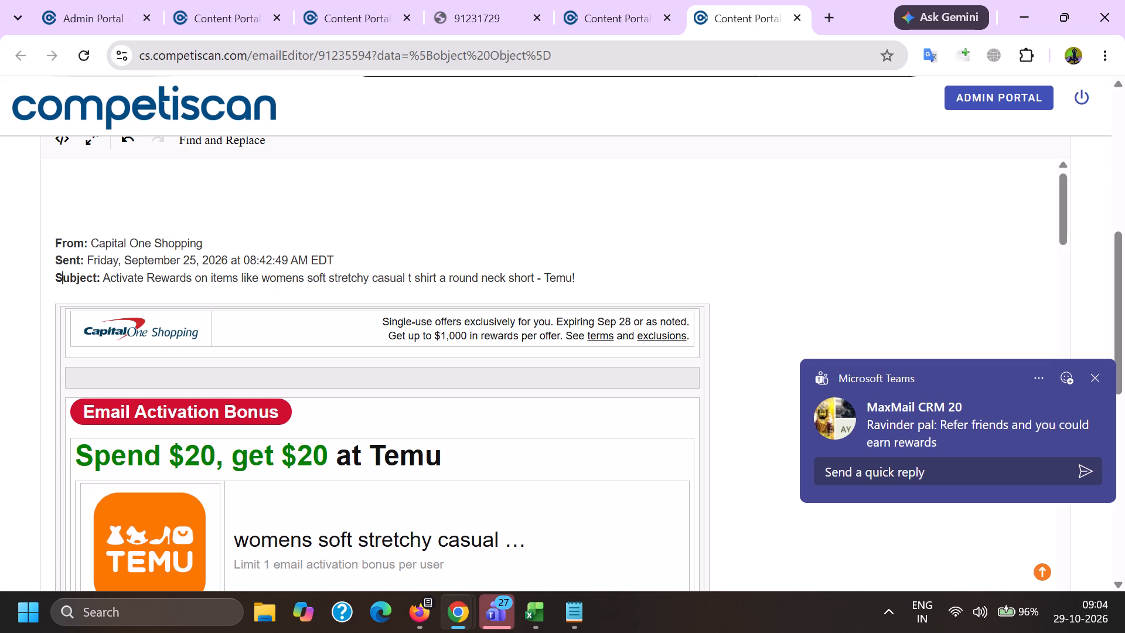
{"action": "key", "text": "Left"}
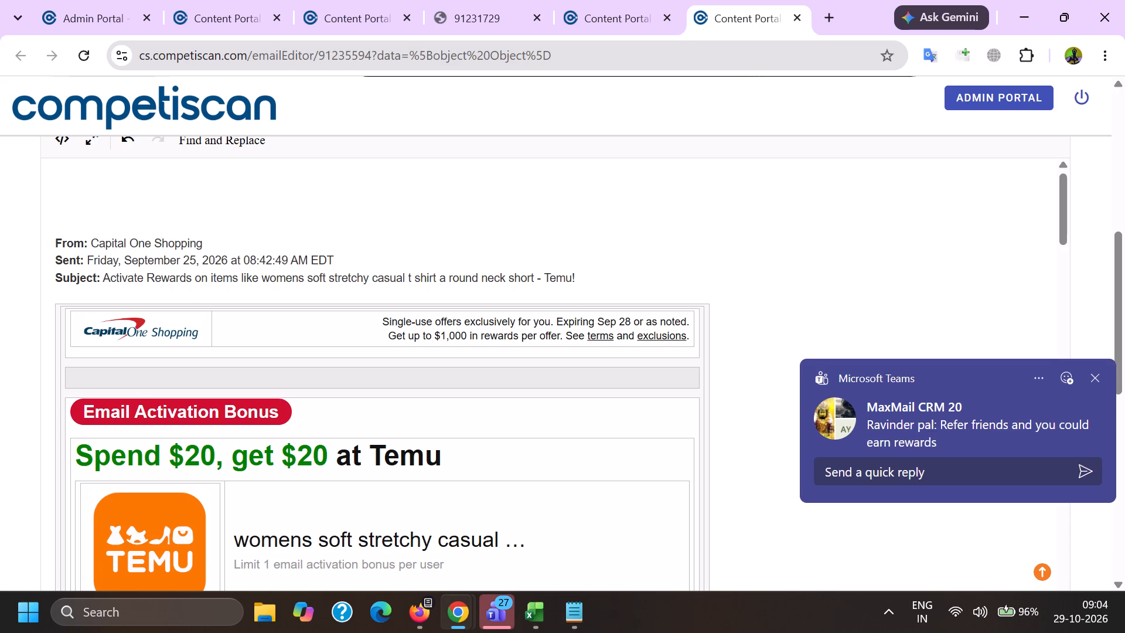
{"action": "left_click", "coordinate": [663, 277]}
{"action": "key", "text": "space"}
{"action": "key", "text": "ctrl+v"}
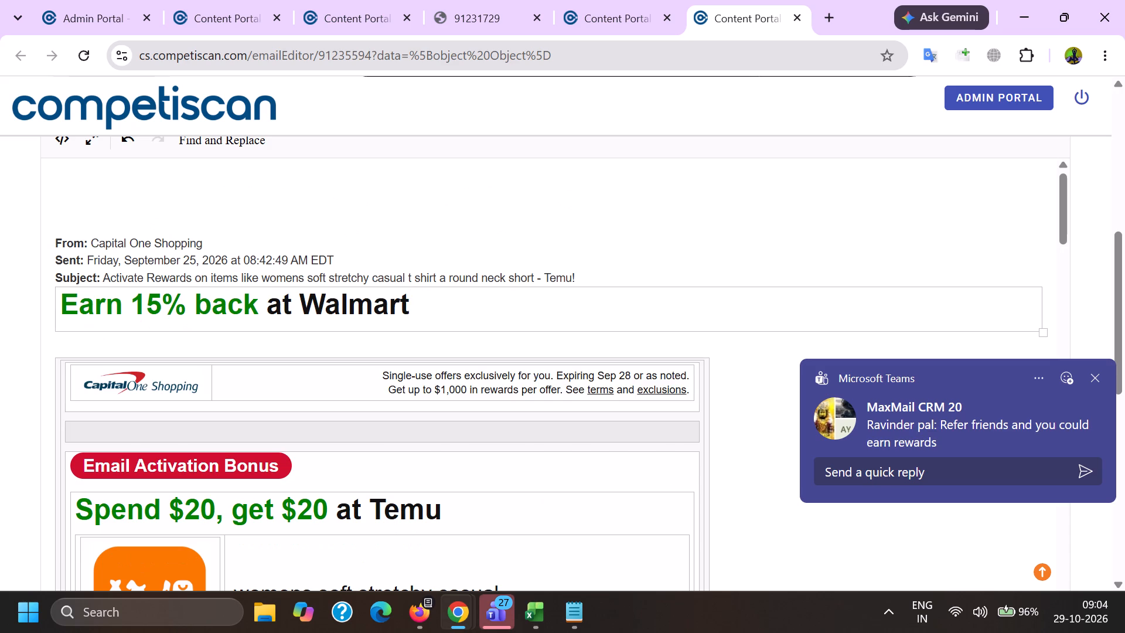
Copy the subject text together with the Walmart heading, and undo the heading's paste in the email.
{"action": "left_click_drag", "start_coordinate": [105, 280], "coordinate": [426, 318]}
{"action": "key", "text": "ctrl+c"}
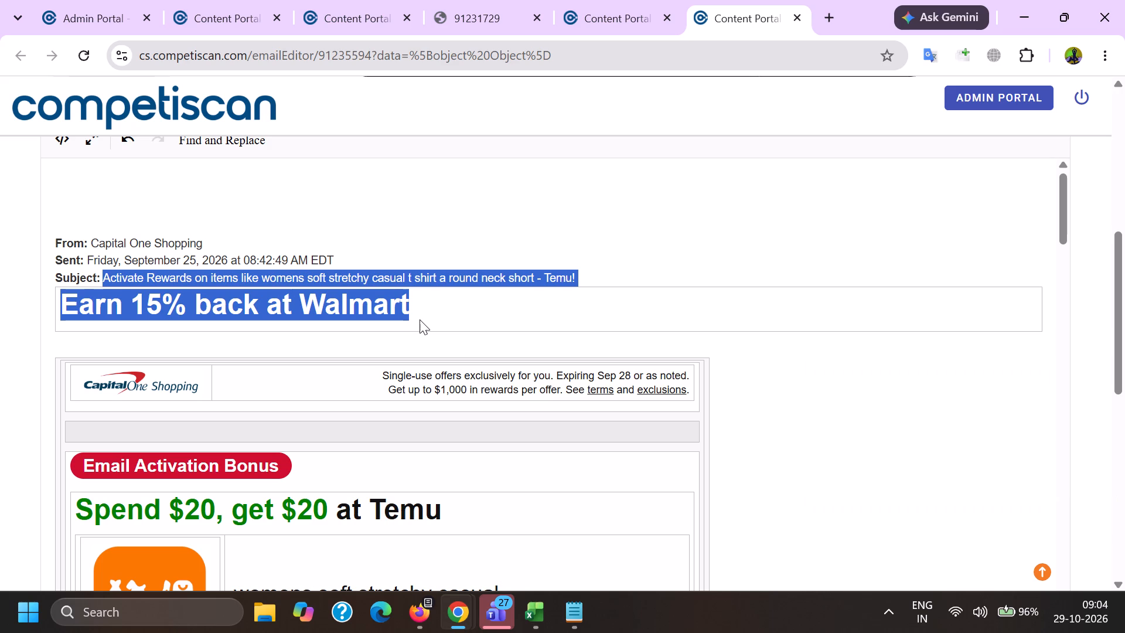
{"action": "key", "text": "ctrl+c"}
{"action": "key", "text": "ctrl+c"}
{"action": "key", "text": "ctrl+c"}
{"action": "key", "text": "ctrl+c"}
{"action": "key", "text": "ctrl+z"}
{"action": "key", "text": "alt+Tab"}
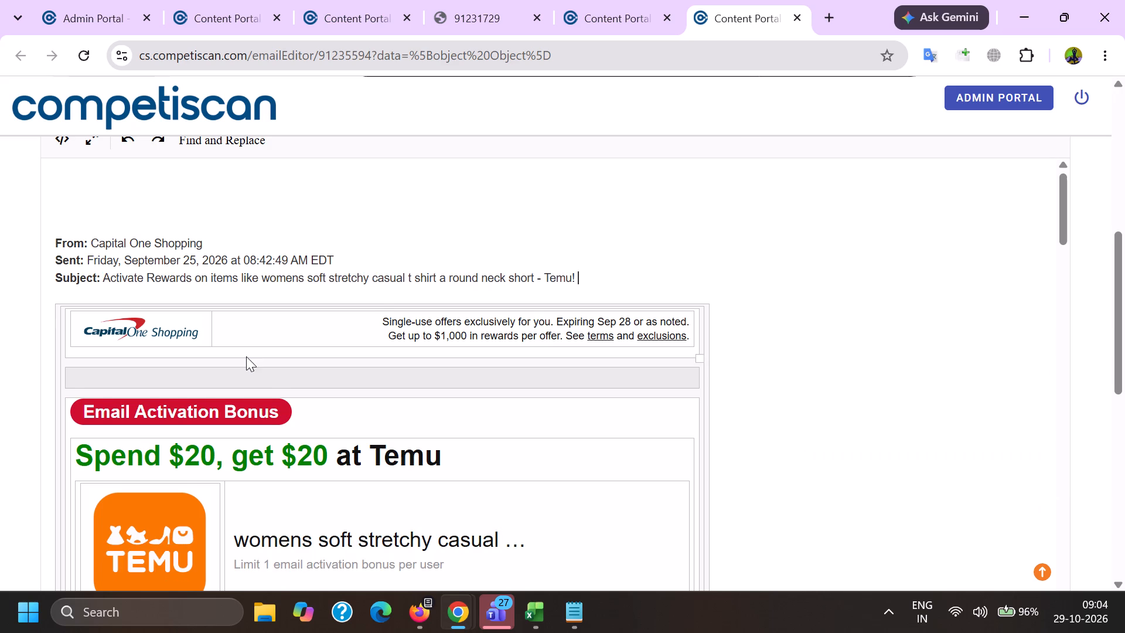
Search for "capital one" and add Capital One as the product's company from the matching companies.
{"action": "scroll", "coordinate": [296, 231], "scroll_direction": "down", "scroll_amount": 5}
{"action": "left_click", "coordinate": [336, 330]}
{"action": "left_click", "coordinate": [340, 301]}
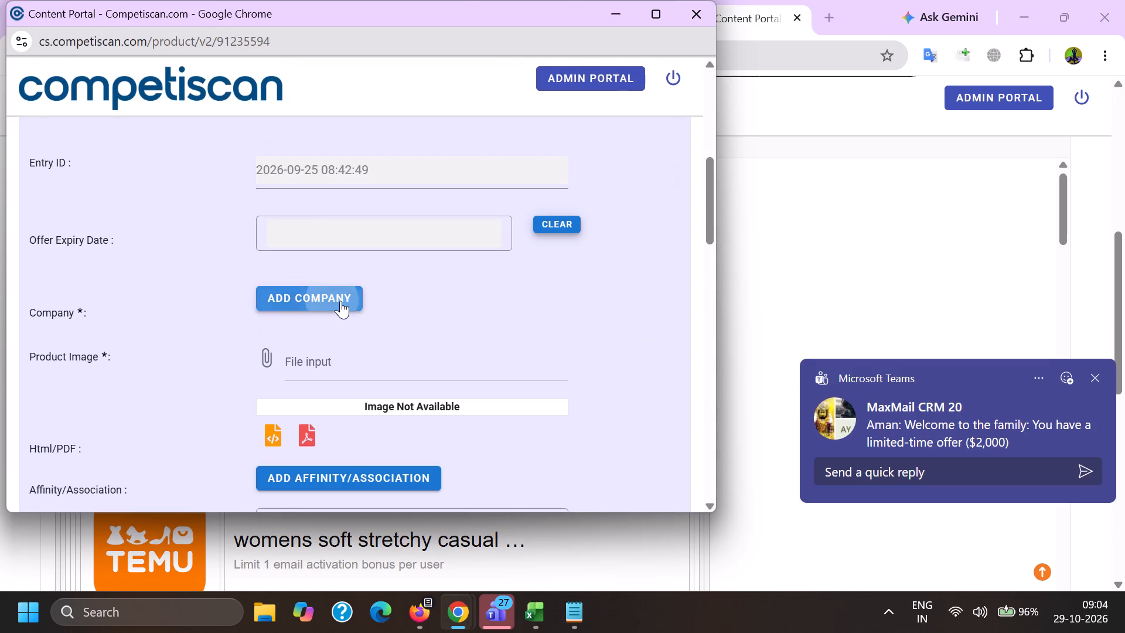
{"action": "key", "text": "c"}
{"action": "key", "text": "a"}
{"action": "type", "text": "pital one"}
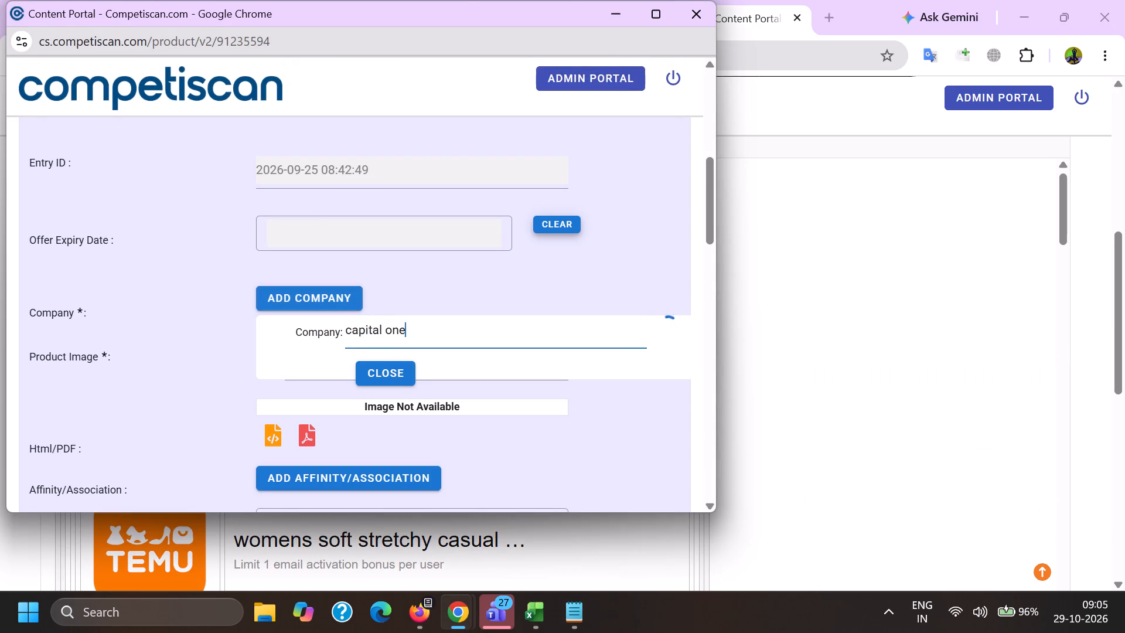
{"action": "left_click", "coordinate": [389, 375]}
{"action": "left_click", "coordinate": [295, 333]}
Classify the product under the Banking sector with the Banking Services category and add that classification.
{"action": "scroll", "coordinate": [285, 268], "scroll_direction": "down", "scroll_amount": 5}
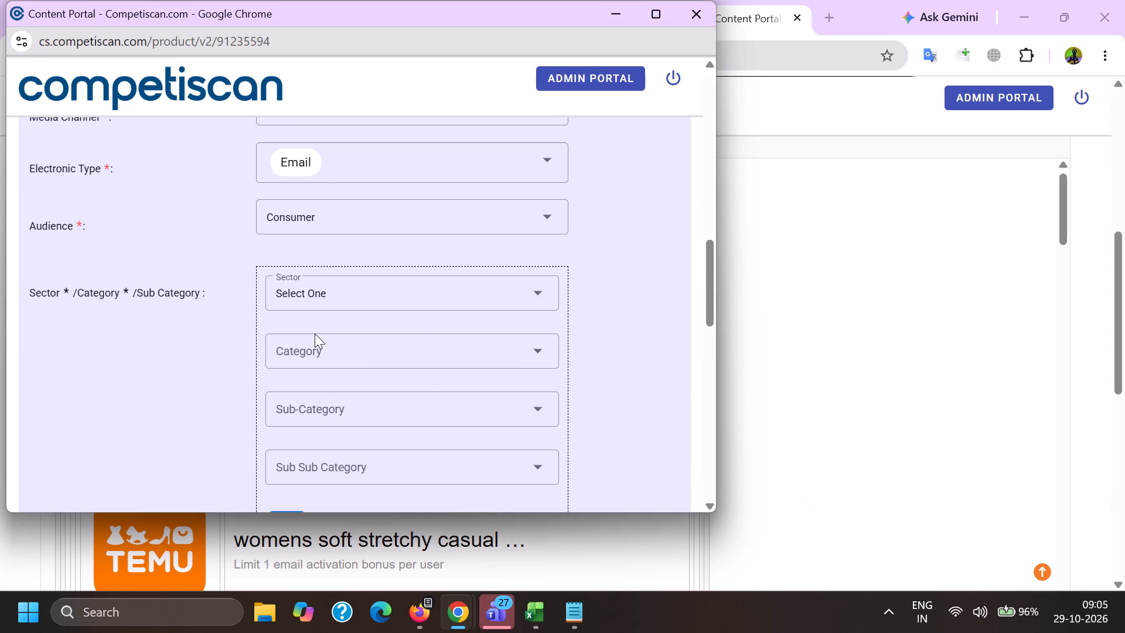
{"action": "left_click", "coordinate": [301, 293]}
{"action": "left_click", "coordinate": [318, 337]}
{"action": "left_click_drag", "start_coordinate": [197, 333], "coordinate": [220, 337]}
{"action": "left_click", "coordinate": [300, 345]}
{"action": "scroll", "coordinate": [326, 181], "scroll_direction": "down", "scroll_amount": 1}
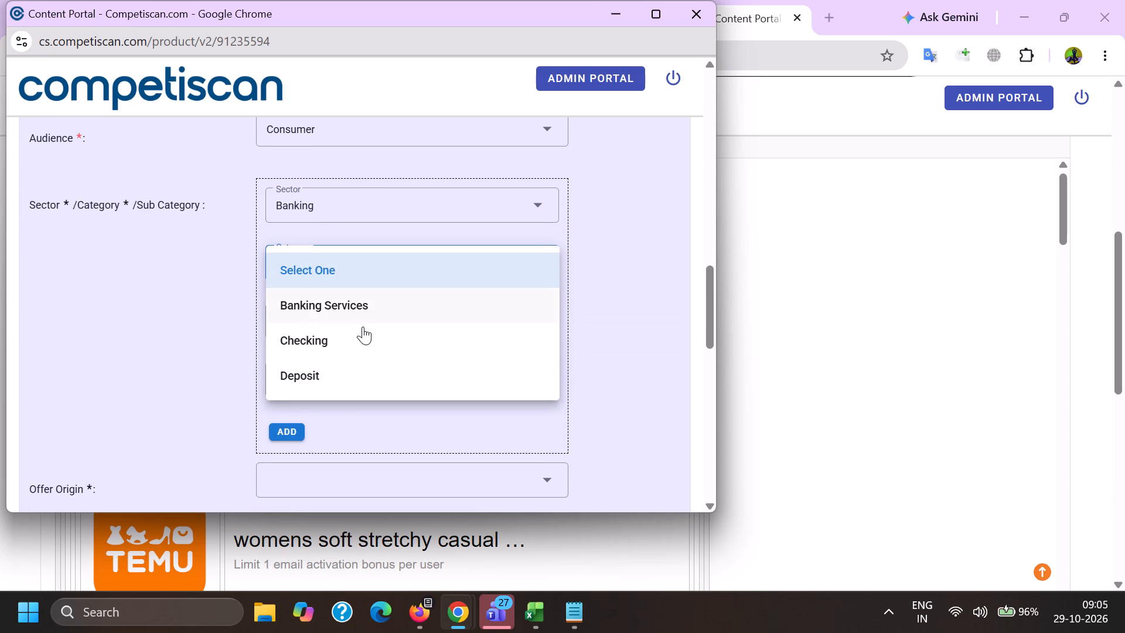
{"action": "left_click", "coordinate": [347, 310]}
{"action": "left_click_drag", "start_coordinate": [200, 328], "coordinate": [212, 334]}
{"action": "left_click", "coordinate": [295, 435]}
Replace the Product Headline with the copied Temu rewards subject and "Earn 15% back at Walmart", joining the two lines into one.
{"action": "scroll", "coordinate": [330, 265], "scroll_direction": "down", "scroll_amount": 3}
{"action": "left_click_drag", "start_coordinate": [434, 407], "coordinate": [18, 335]}
{"action": "key", "text": "ctrl+v"}
{"action": "left_click", "coordinate": [435, 396]}
{"action": "key", "text": "Right"}
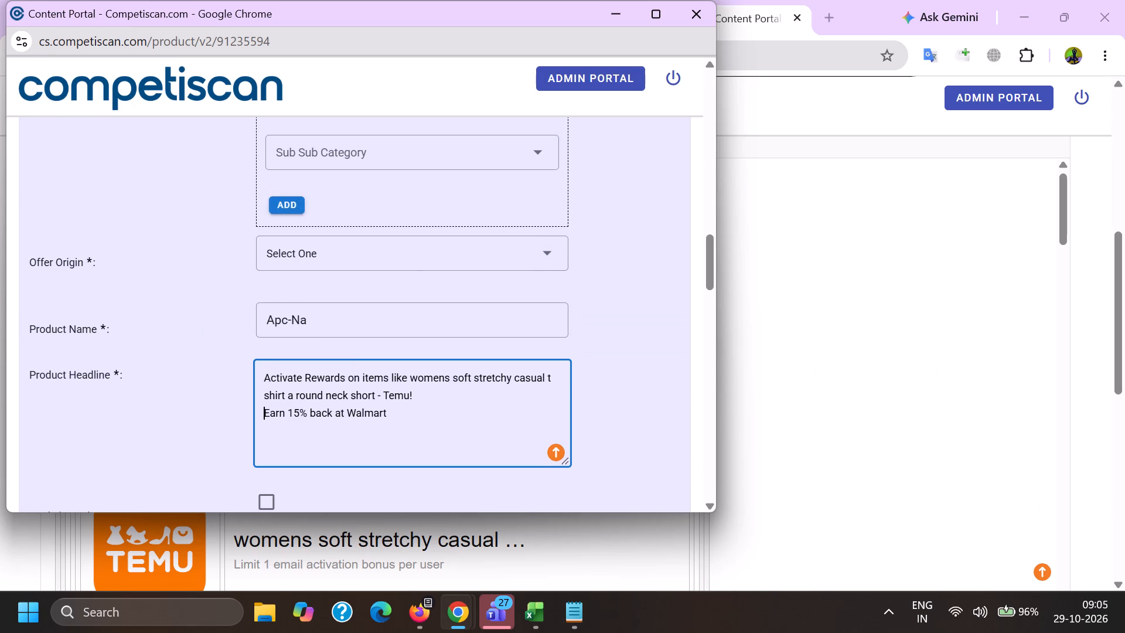
{"action": "key", "text": "BackSpace"}
Set the product's Offer Origin to Provider/Bank.
{"action": "left_click", "coordinate": [312, 259]}
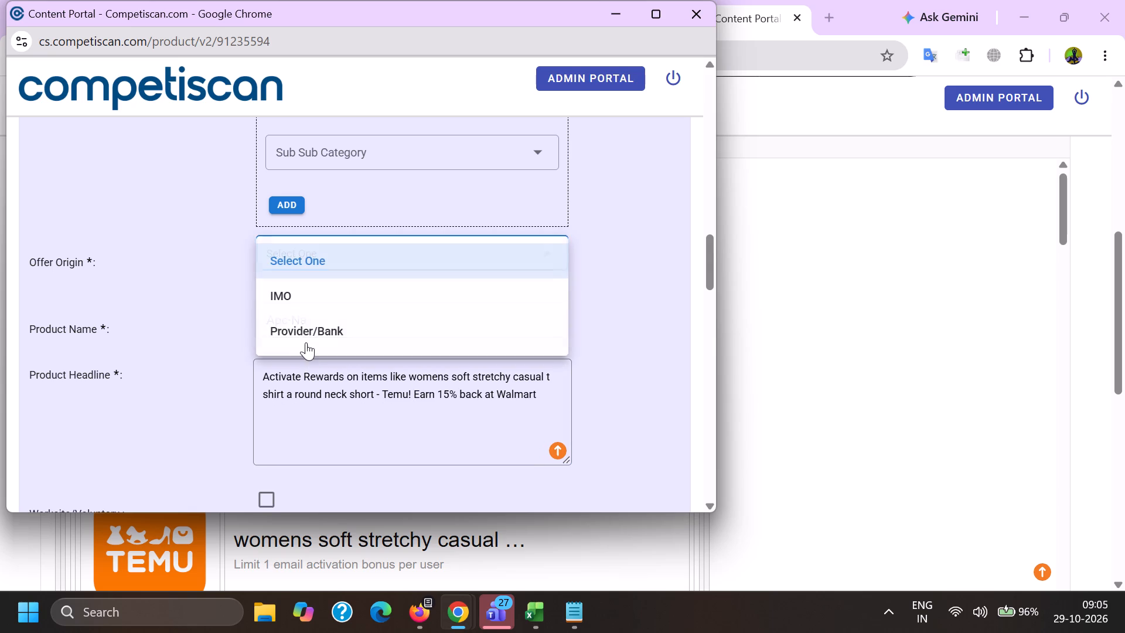
{"action": "left_click", "coordinate": [303, 324]}
Copy the selected entry from the 2025 excel workbook and replace the Product Name "Apc-Na" with it.
{"action": "left_click", "coordinate": [540, 618]}
{"action": "left_click", "coordinate": [701, 534]}
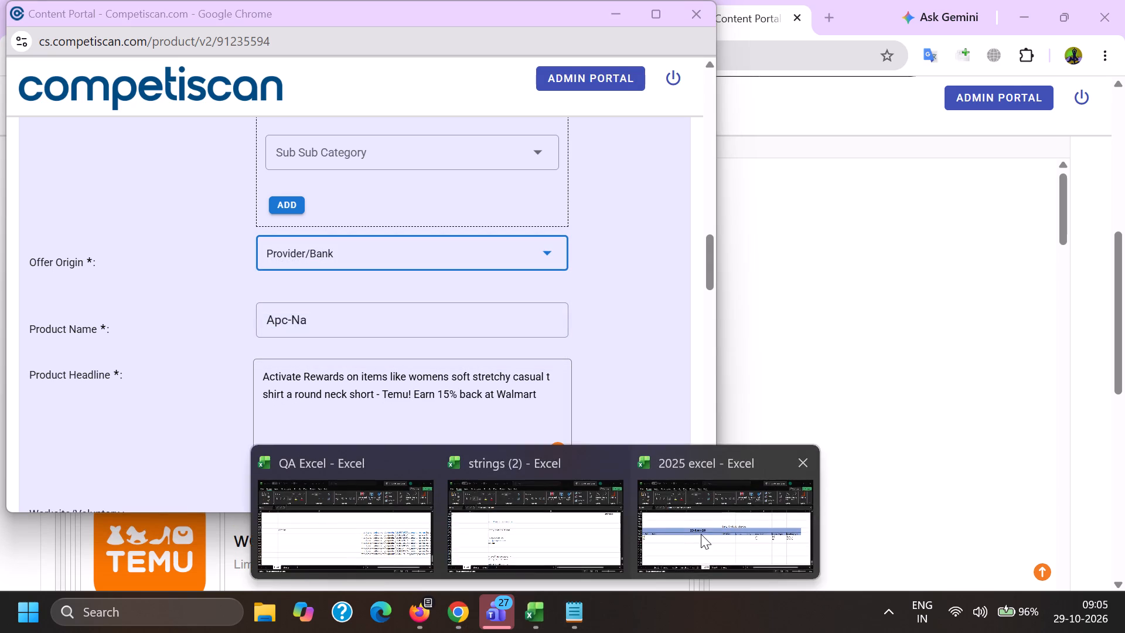
{"action": "key", "text": "ctrl+c"}
{"action": "key", "text": "alt+Tab"}
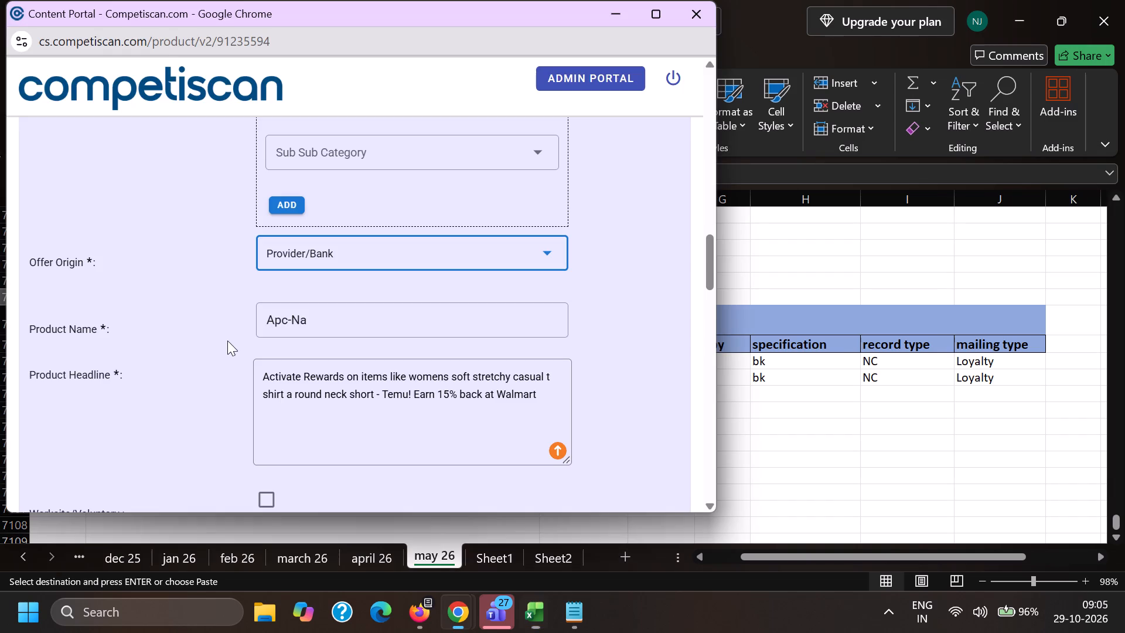
{"action": "left_click_drag", "start_coordinate": [311, 324], "coordinate": [142, 300]}
{"action": "key", "text": "ctrl+v"}
Choose an option for the product's Ancillary Products.
{"action": "scroll", "coordinate": [247, 268], "scroll_direction": "down", "scroll_amount": 5}
{"action": "left_click", "coordinate": [294, 263]}
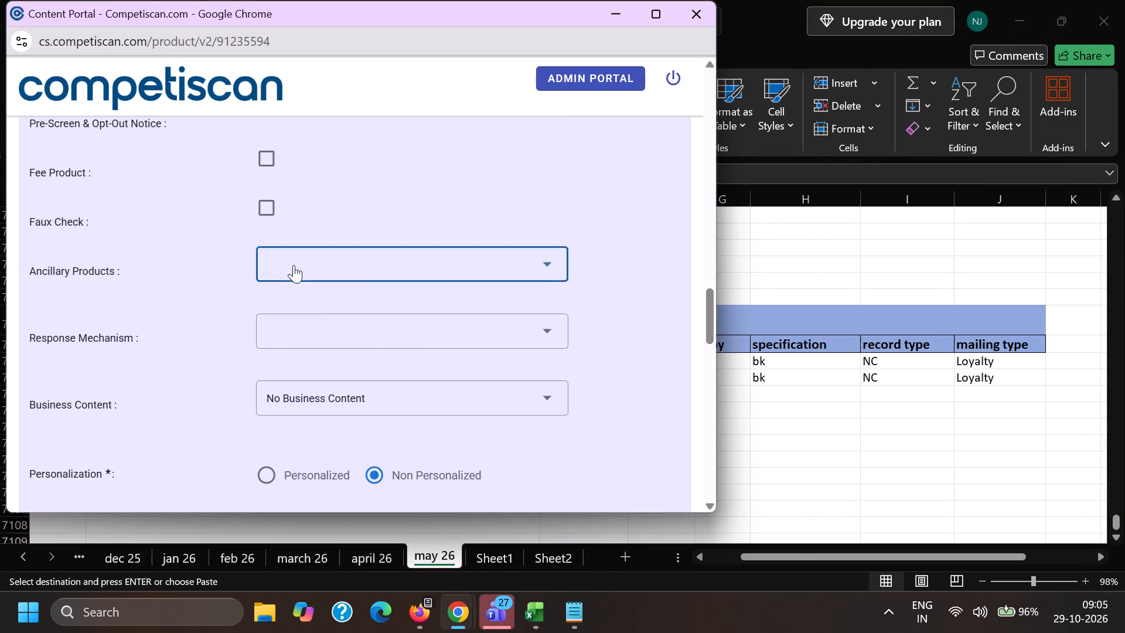
{"action": "scroll", "coordinate": [326, 362], "scroll_direction": "down", "scroll_amount": 6}
{"action": "left_click", "coordinate": [342, 403]}
{"action": "left_click_drag", "start_coordinate": [175, 394], "coordinate": [207, 397]}
Set the product's Response Mechanism to URL/Website.
{"action": "left_click", "coordinate": [336, 343]}
{"action": "scroll", "coordinate": [353, 181], "scroll_direction": "down", "scroll_amount": 8}
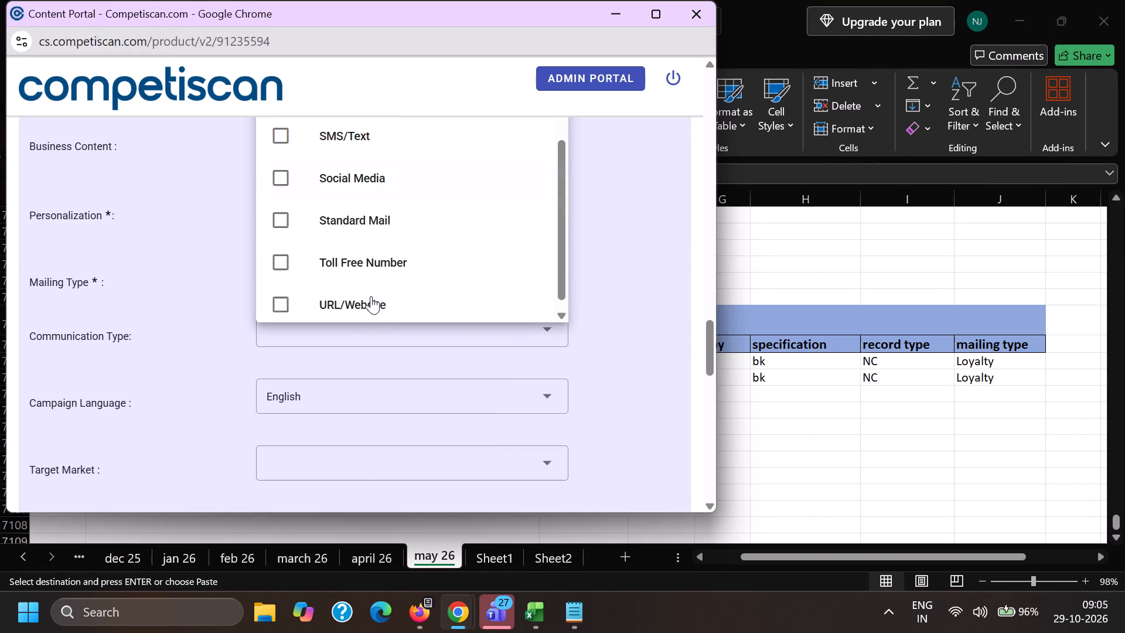
{"action": "left_click_drag", "start_coordinate": [371, 294], "coordinate": [359, 294]}
{"action": "left_click_drag", "start_coordinate": [124, 271], "coordinate": [198, 281]}
Set the product's Mailing Type to Loyalty/Retention.
{"action": "left_click", "coordinate": [345, 274]}
{"action": "left_click", "coordinate": [353, 362]}
{"action": "left_click_drag", "start_coordinate": [138, 357], "coordinate": [185, 360]}
Select Online Web Tools/Software as the product's Communication Type.
{"action": "left_click", "coordinate": [301, 354]}
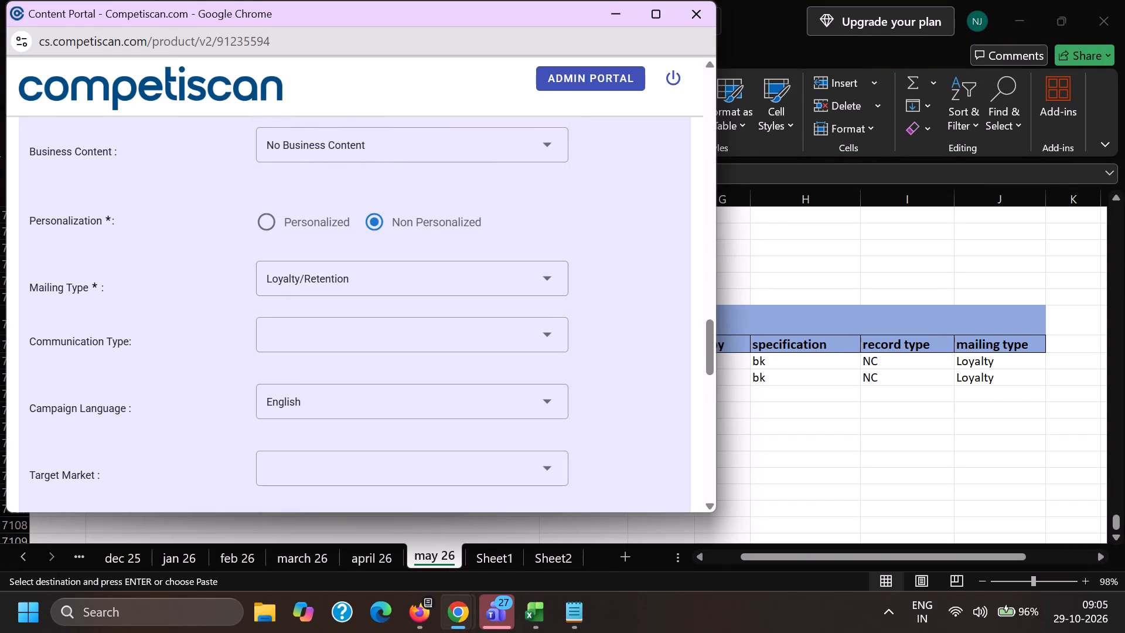
{"action": "left_click", "coordinate": [295, 338]}
{"action": "scroll", "coordinate": [298, 207], "scroll_direction": "down", "scroll_amount": 14}
{"action": "left_click", "coordinate": [358, 377]}
{"action": "left_click", "coordinate": [193, 342]}
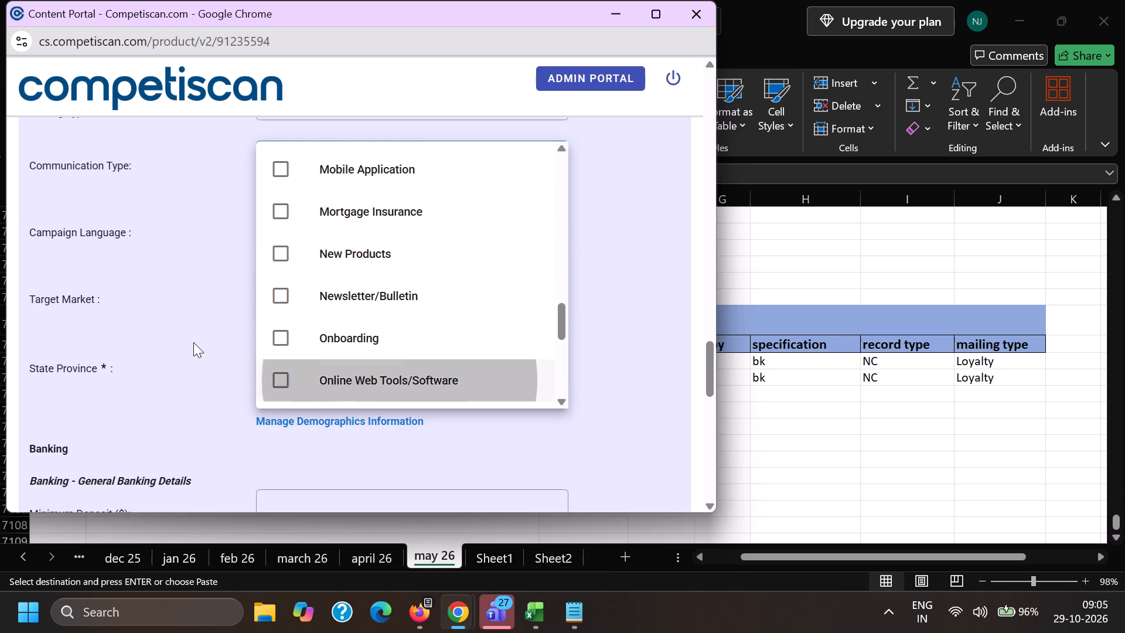
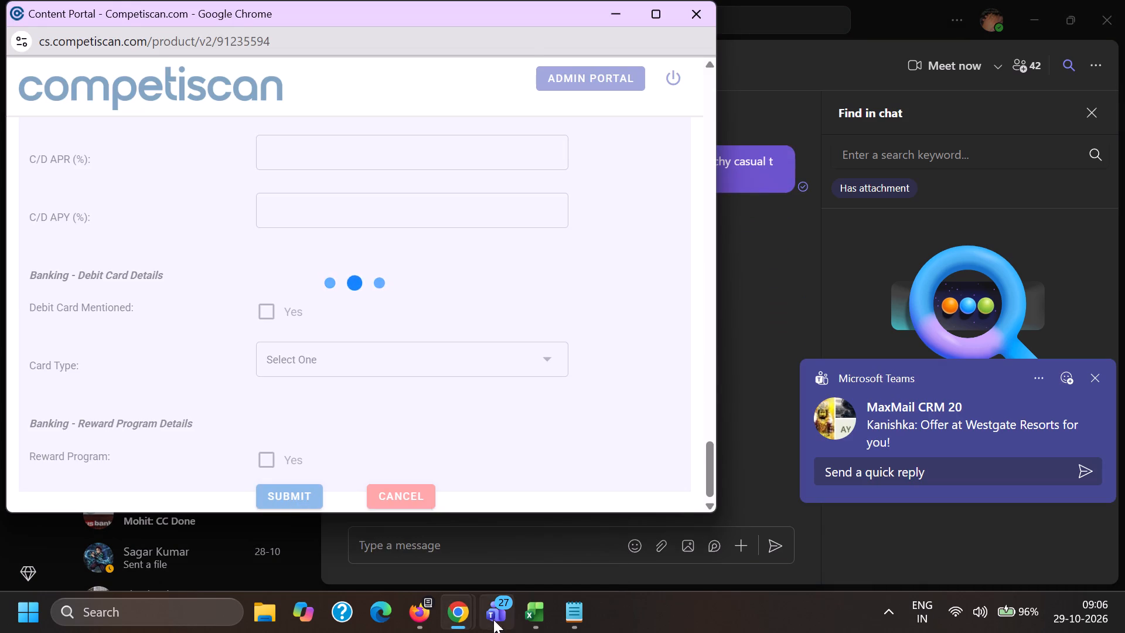
Return to the email editor for product 91235594 and save its product info.
{"action": "left_click", "coordinate": [471, 622]}
{"action": "left_click", "coordinate": [403, 546]}
{"action": "scroll", "coordinate": [0, 316], "scroll_direction": "down", "scroll_amount": 20}
{"action": "scroll", "coordinate": [0, 316], "scroll_direction": "down", "scroll_amount": 3}
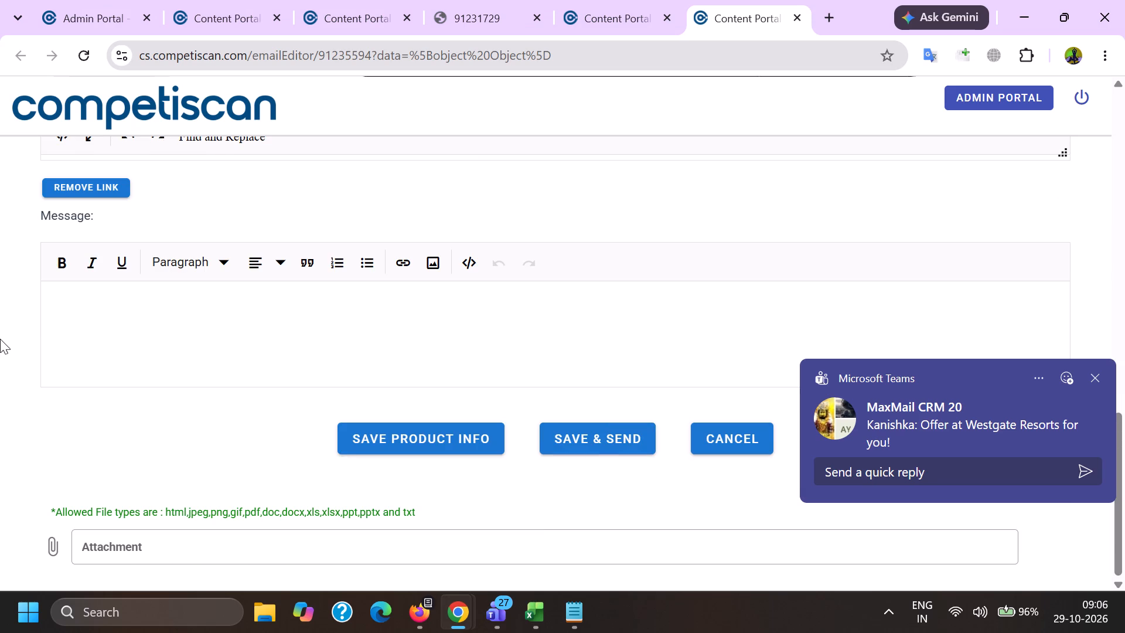
{"action": "left_click_drag", "start_coordinate": [369, 444], "coordinate": [382, 443]}
{"action": "left_click", "coordinate": [574, 355]}
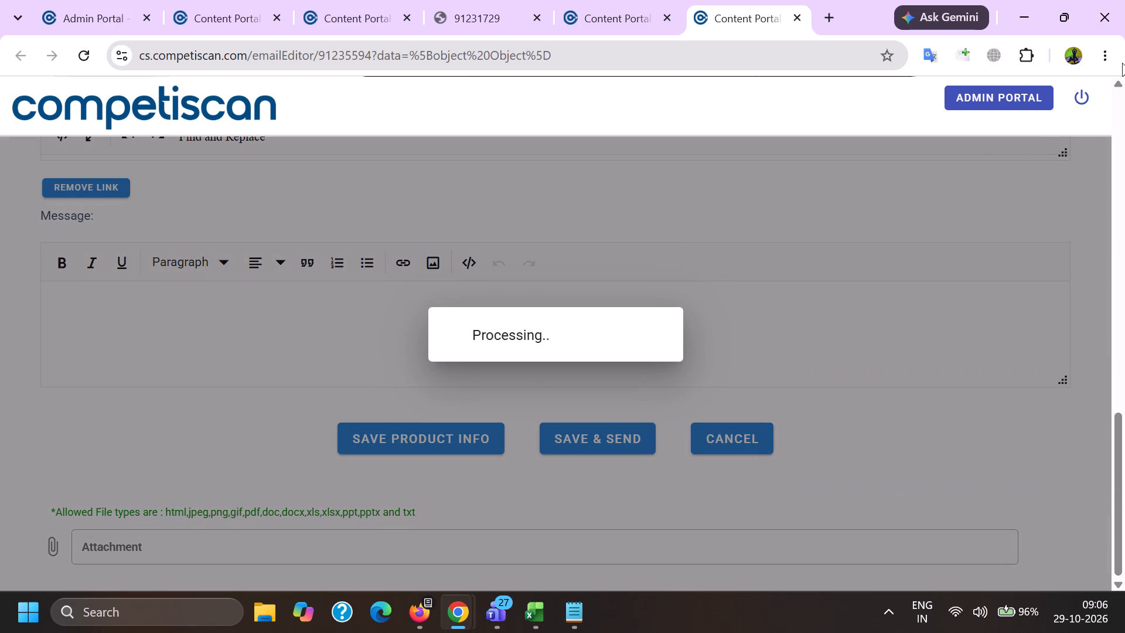
Open a new Incognito browser window.
{"action": "left_click", "coordinate": [1111, 58]}
{"action": "left_click", "coordinate": [1029, 144]}
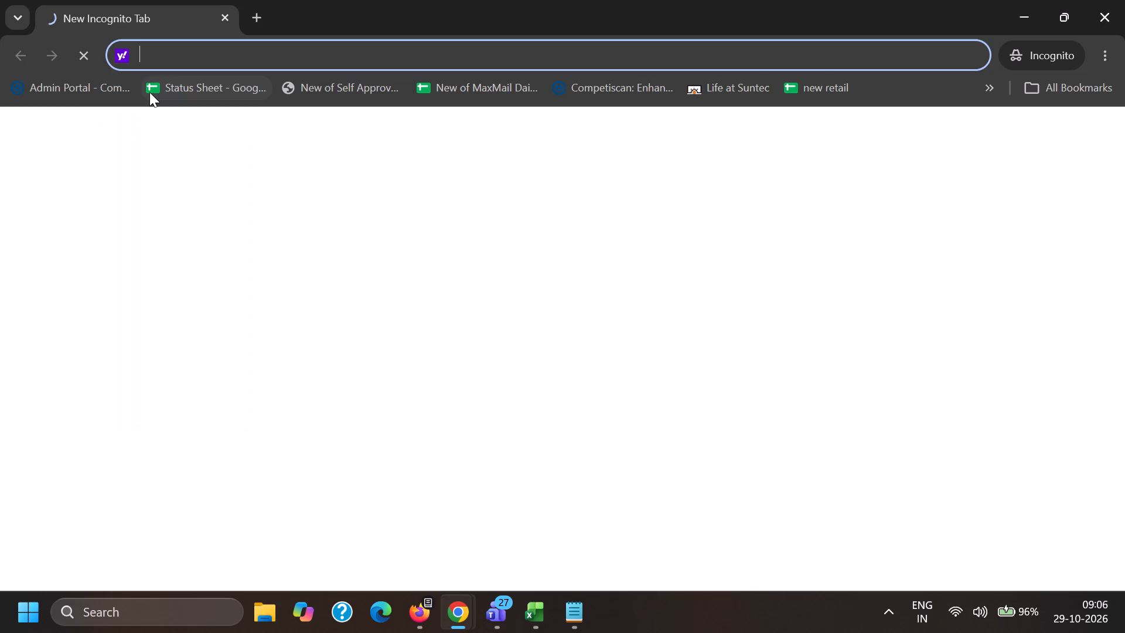
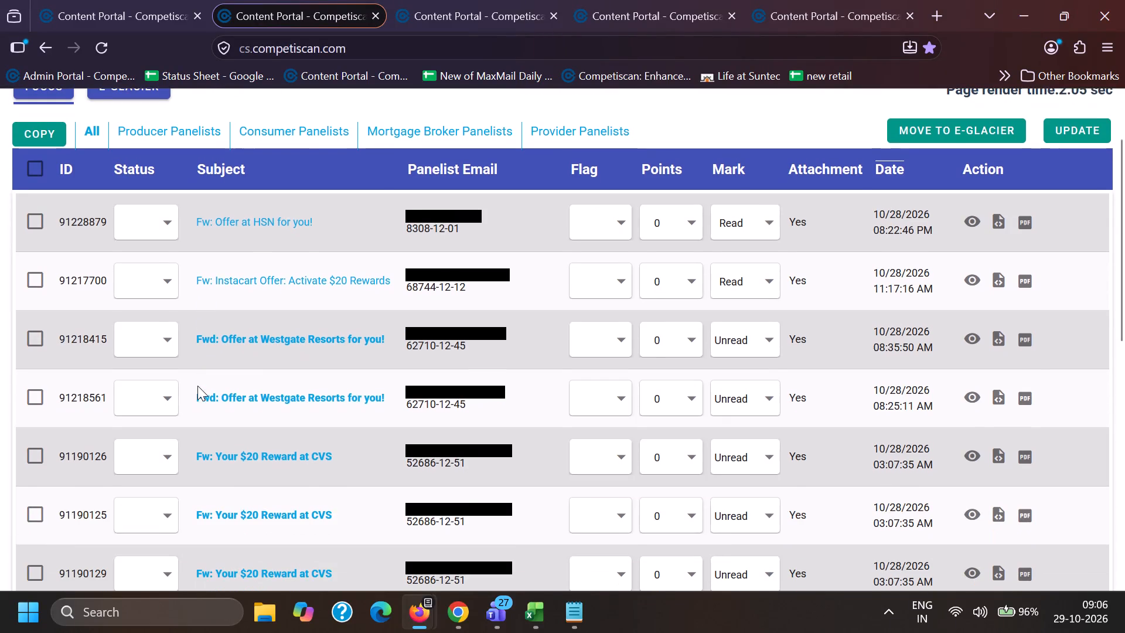
Look through the open email lists in Firefox, rerunning the search for Capital One merchant-offers emails, to find the next unused email.
{"action": "scroll", "coordinate": [197, 386], "scroll_direction": "down", "scroll_amount": 2}
{"action": "scroll", "coordinate": [197, 386], "scroll_direction": "up", "scroll_amount": 5}
{"action": "left_click", "coordinate": [132, 0]}
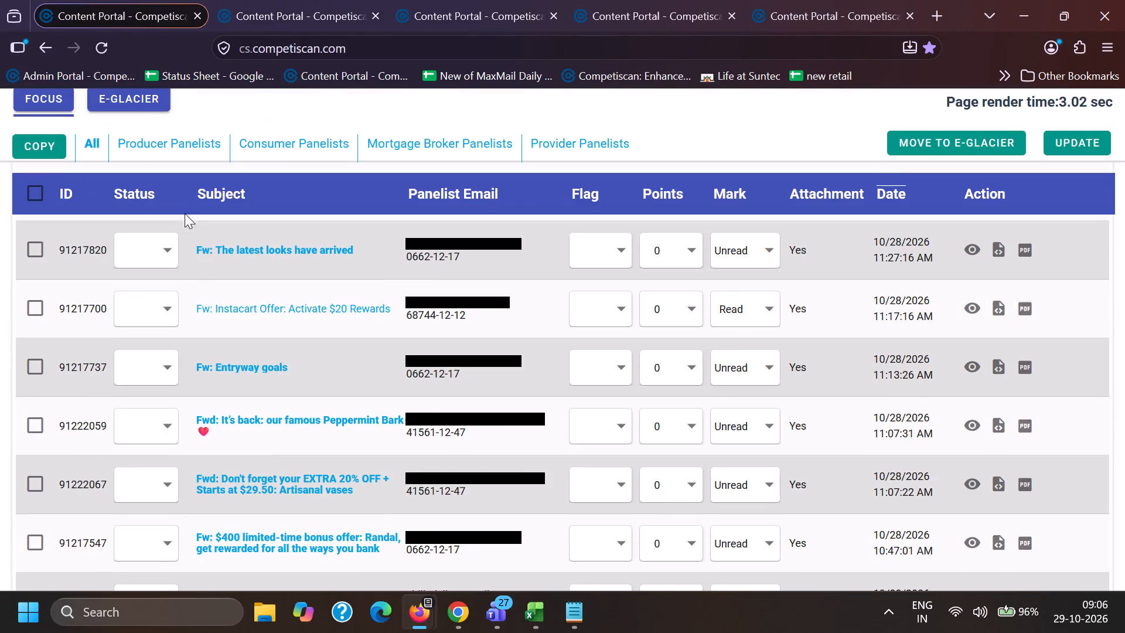
{"action": "scroll", "coordinate": [225, 350], "scroll_direction": "down", "scroll_amount": 2}
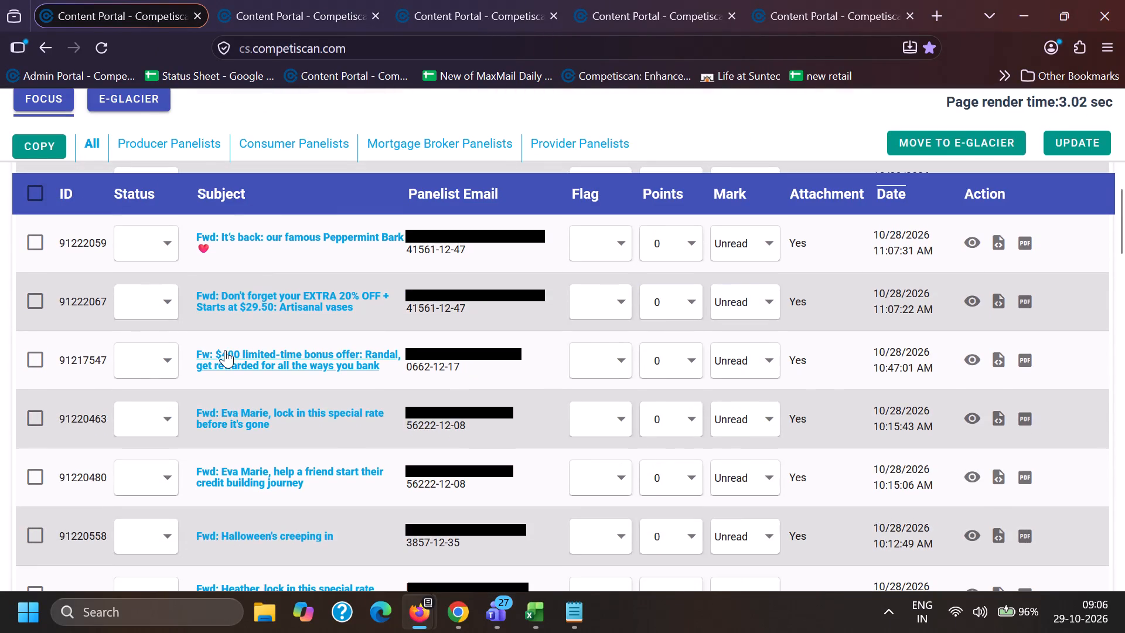
{"action": "left_click", "coordinate": [466, 0]}
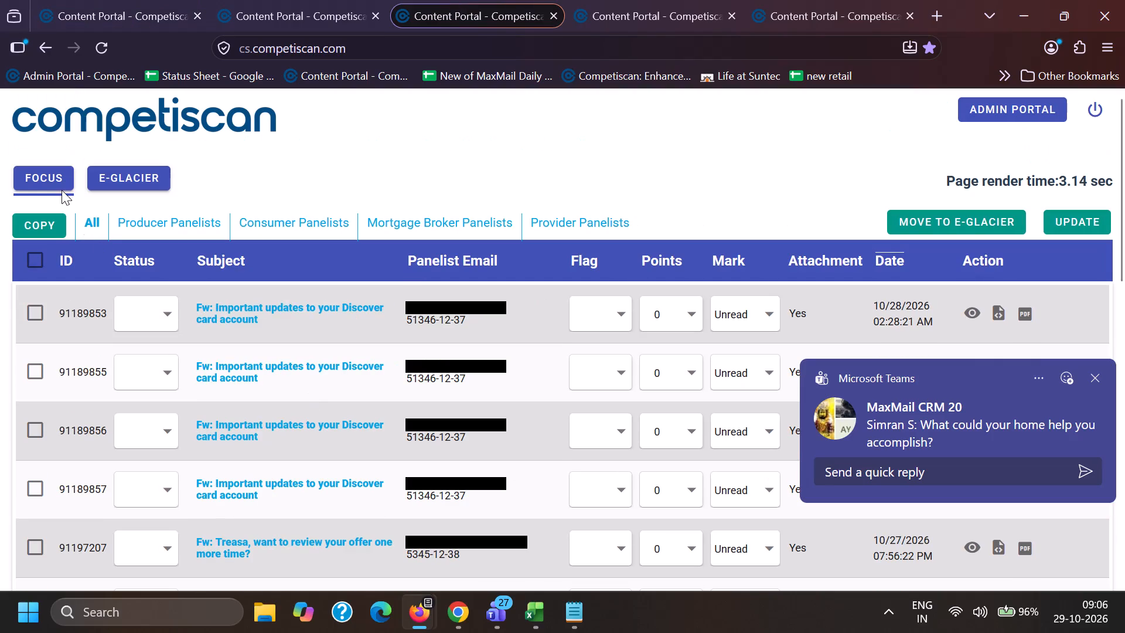
{"action": "left_click", "coordinate": [52, 179]}
{"action": "left_click", "coordinate": [647, 0]}
{"action": "left_click", "coordinate": [555, 296]}
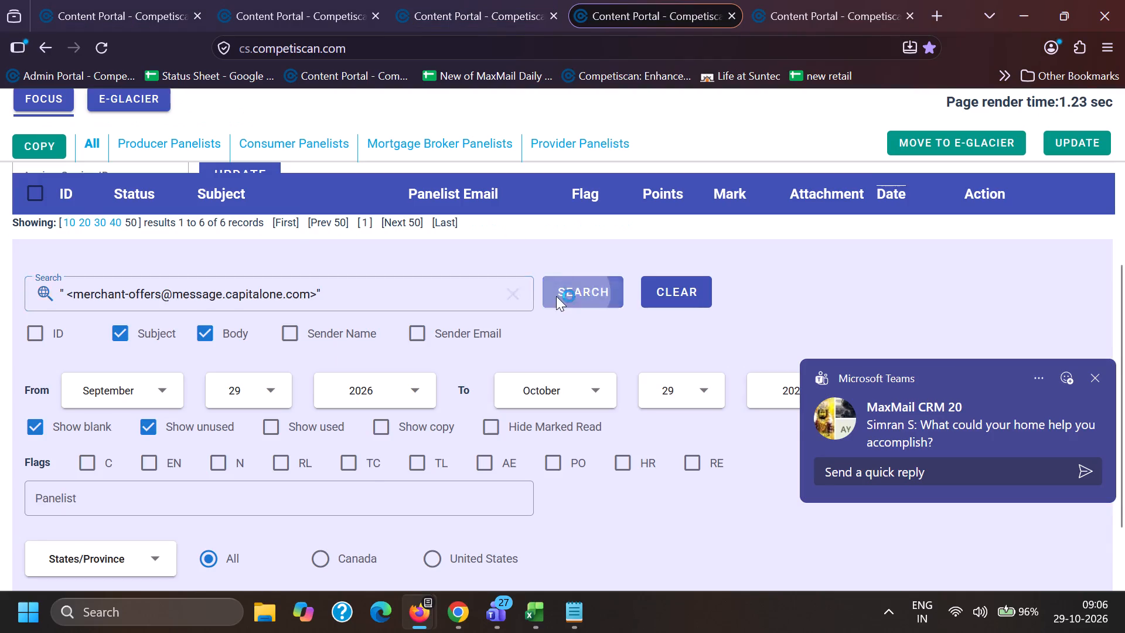
{"action": "left_click", "coordinate": [781, 0]}
{"action": "left_click", "coordinate": [608, 0]}
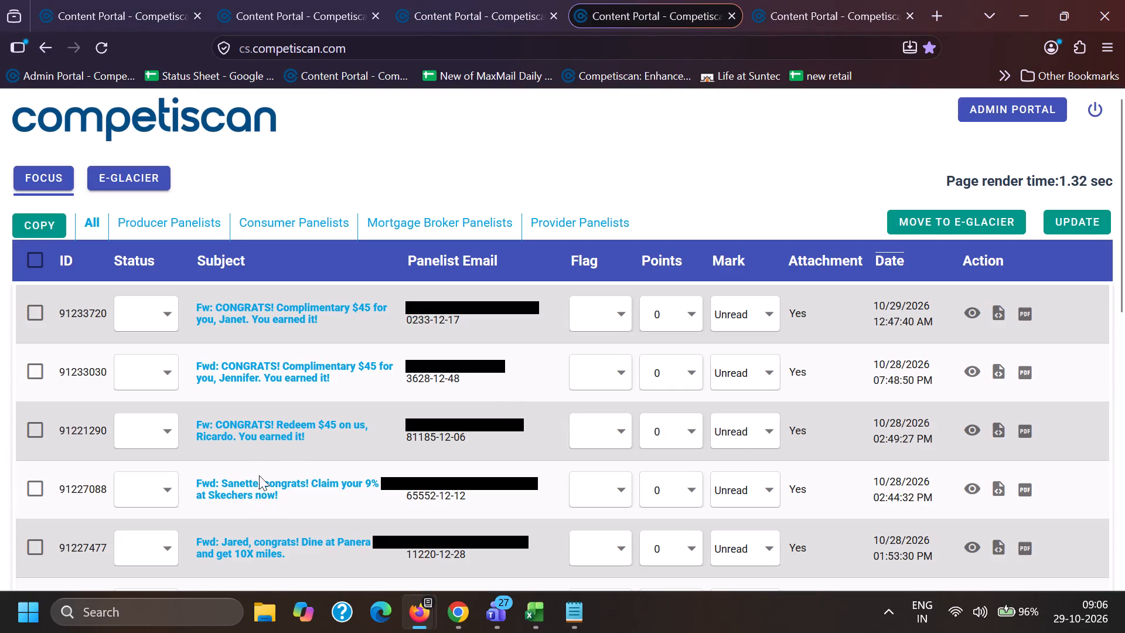
Copy the subject text ", congrats! Claim your 9% back at Skechers now!", search subjects for it in the Chrome Content Portal and open email 91227088.
{"action": "left_click_drag", "start_coordinate": [259, 475], "coordinate": [326, 497]}
{"action": "key", "text": "ctrl+c"}
{"action": "key", "text": "ctrl+c"}
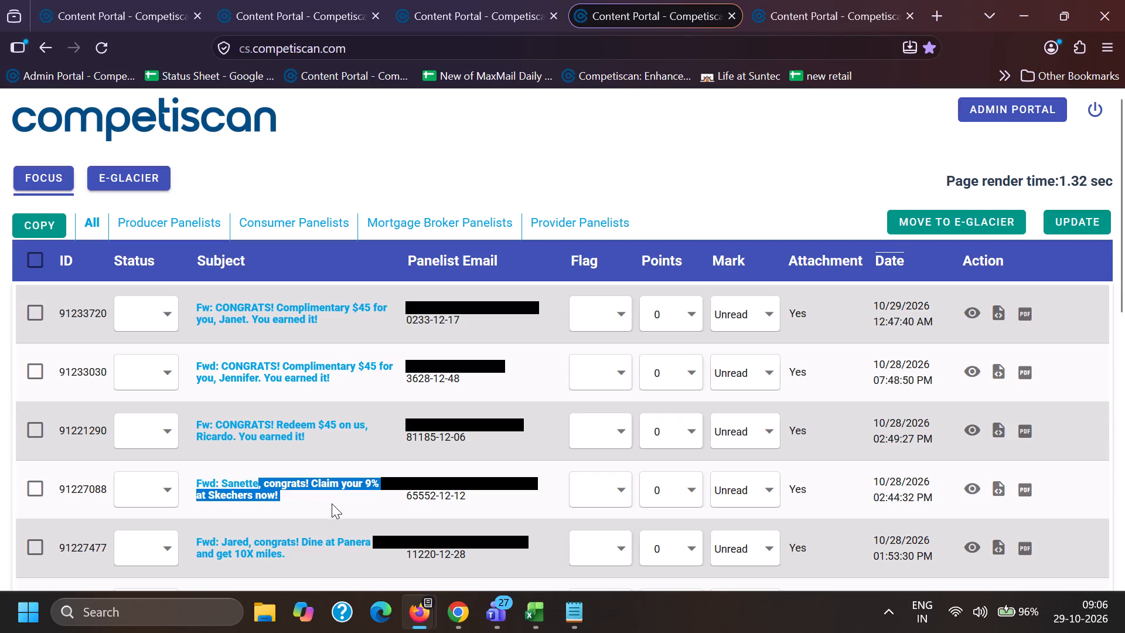
{"action": "left_click", "coordinate": [467, 622]}
{"action": "left_click", "coordinate": [279, 530]}
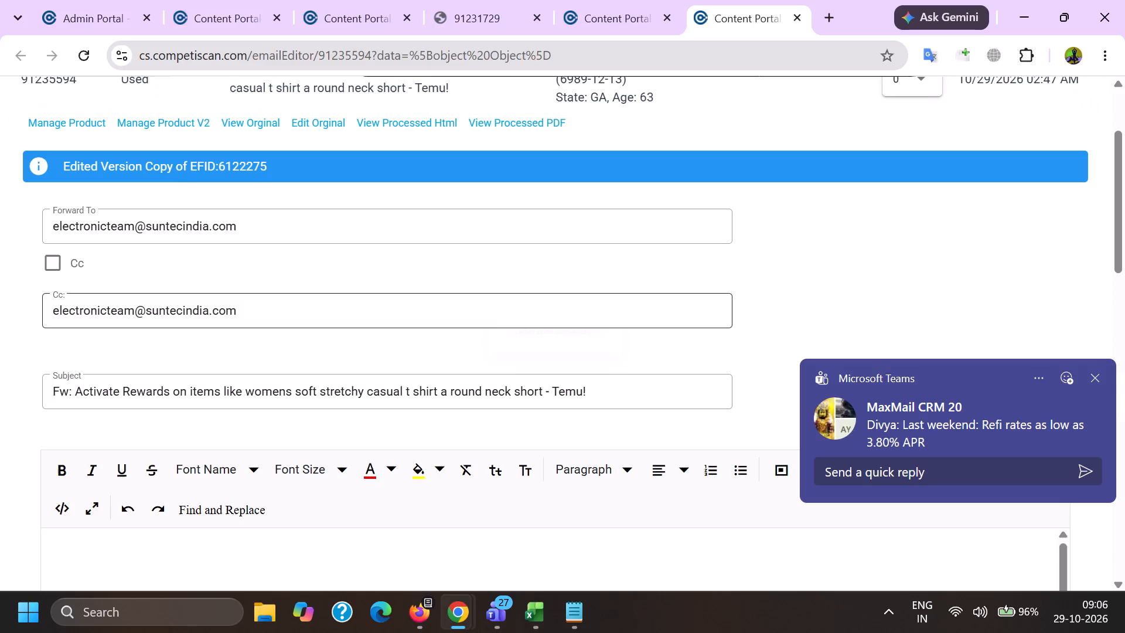
{"action": "left_click", "coordinate": [224, 0]}
{"action": "triple_click", "coordinate": [376, 469]}
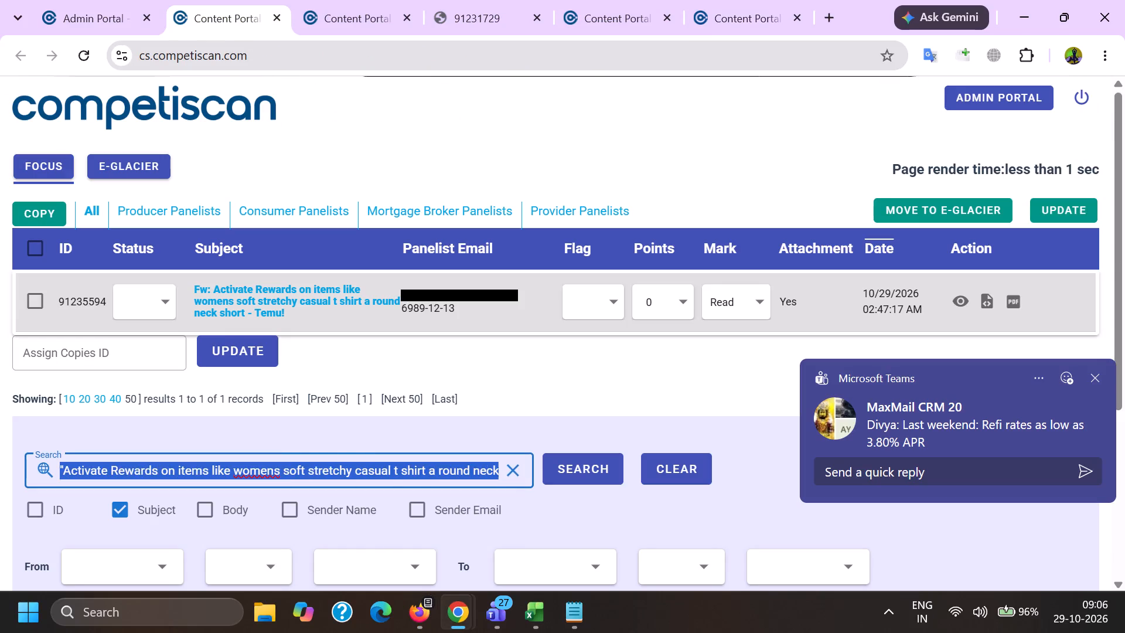
{"action": "key", "text": "BackSpace"}
{"action": "key", "text": "shift+quotedbl"}
{"action": "key", "text": "ctrl+v"}
{"action": "key", "text": "shift+quotedbl"}
{"action": "key", "text": "Return"}
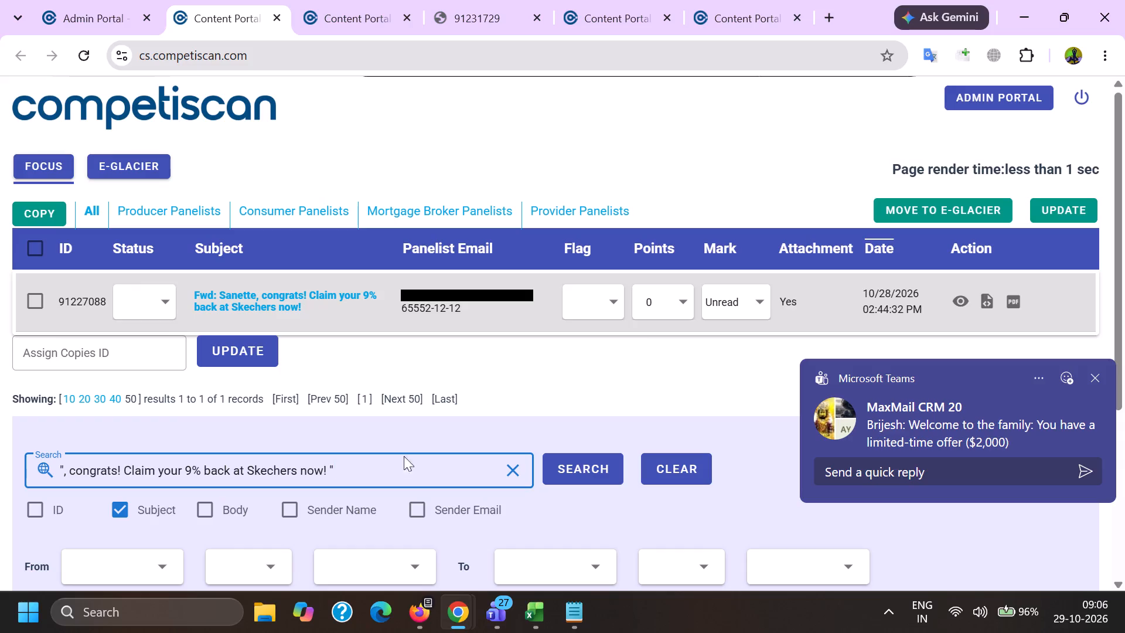
{"action": "left_click", "coordinate": [217, 302], "text": "ctrl"}
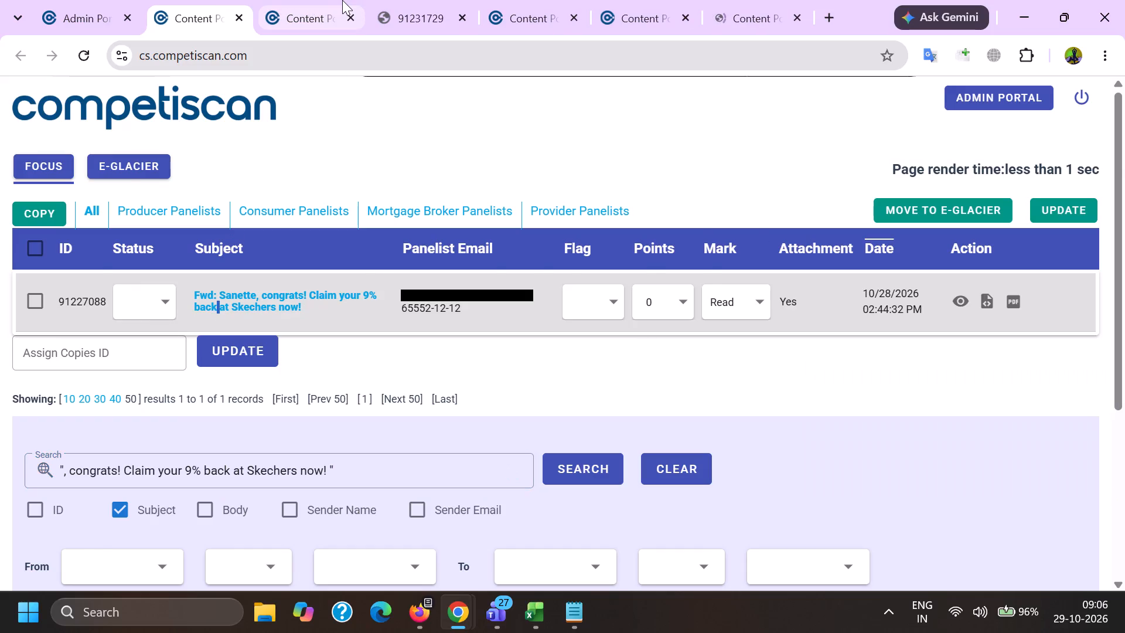
Close the finished tabs of email 91231729 and open the processed PDF of email 91234775.
{"action": "left_click", "coordinate": [342, 0]}
{"action": "left_click", "coordinate": [408, 0]}
{"action": "left_click", "coordinate": [345, 0]}
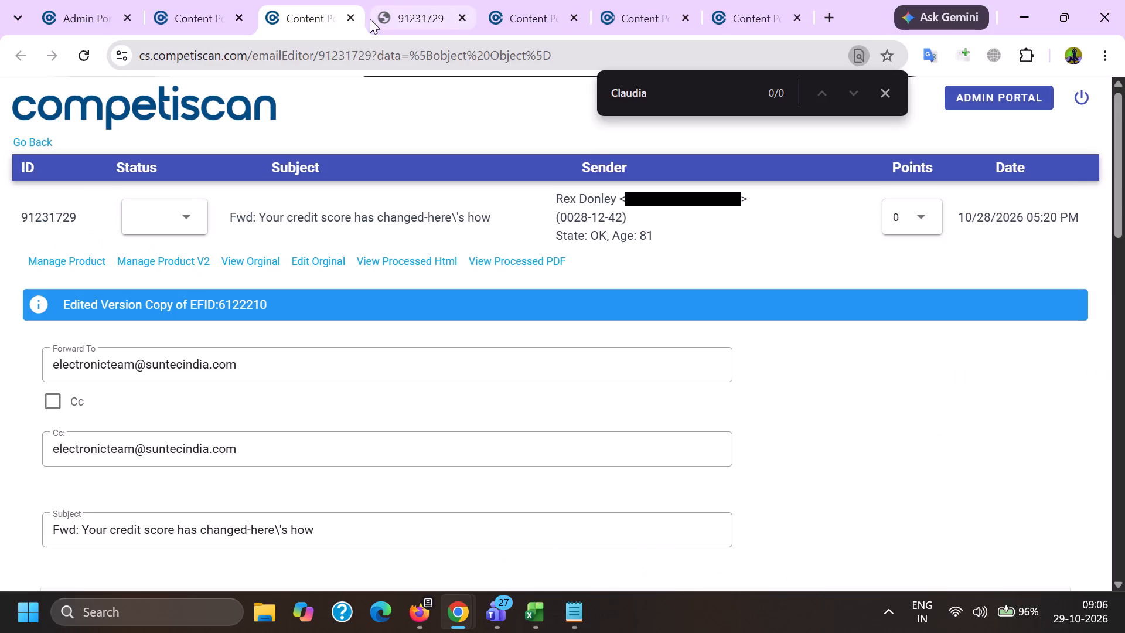
{"action": "double_click", "coordinate": [354, 19]}
{"action": "scroll", "coordinate": [396, 171], "scroll_direction": "up", "scroll_amount": 7}
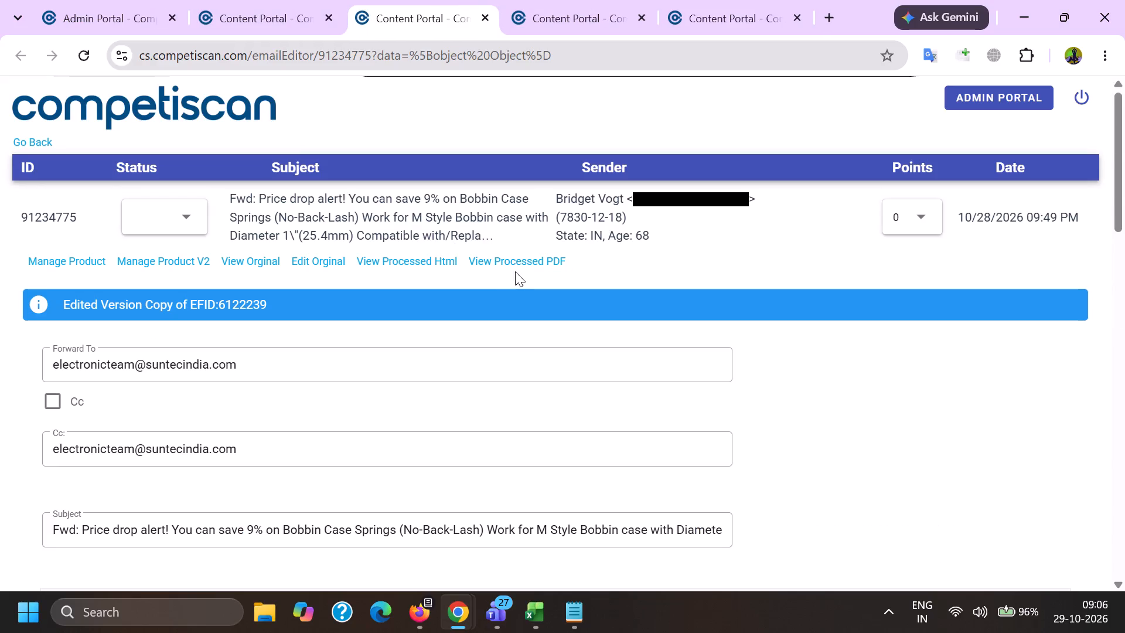
{"action": "left_click", "coordinate": [504, 263], "text": "ctrl"}
{"action": "left_click", "coordinate": [627, 0]}
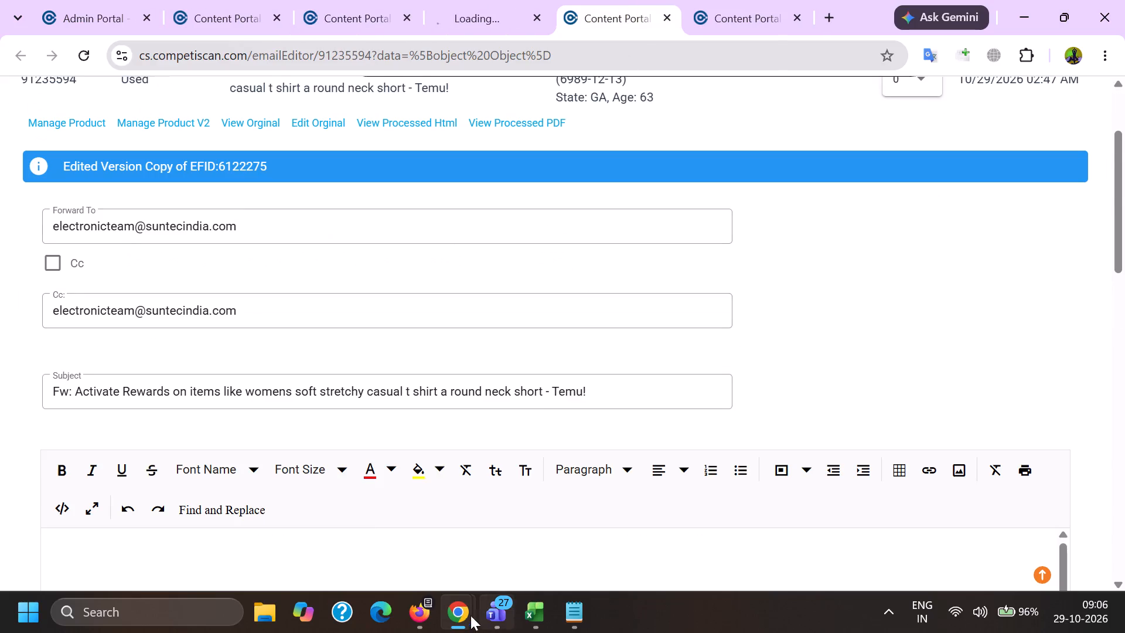
Switch to the Incognito Admin Portal and open the unpublished products list for Electronic Content.
{"action": "left_click", "coordinate": [465, 618]}
{"action": "left_click", "coordinate": [585, 512]}
{"action": "left_click", "coordinate": [137, 186]}
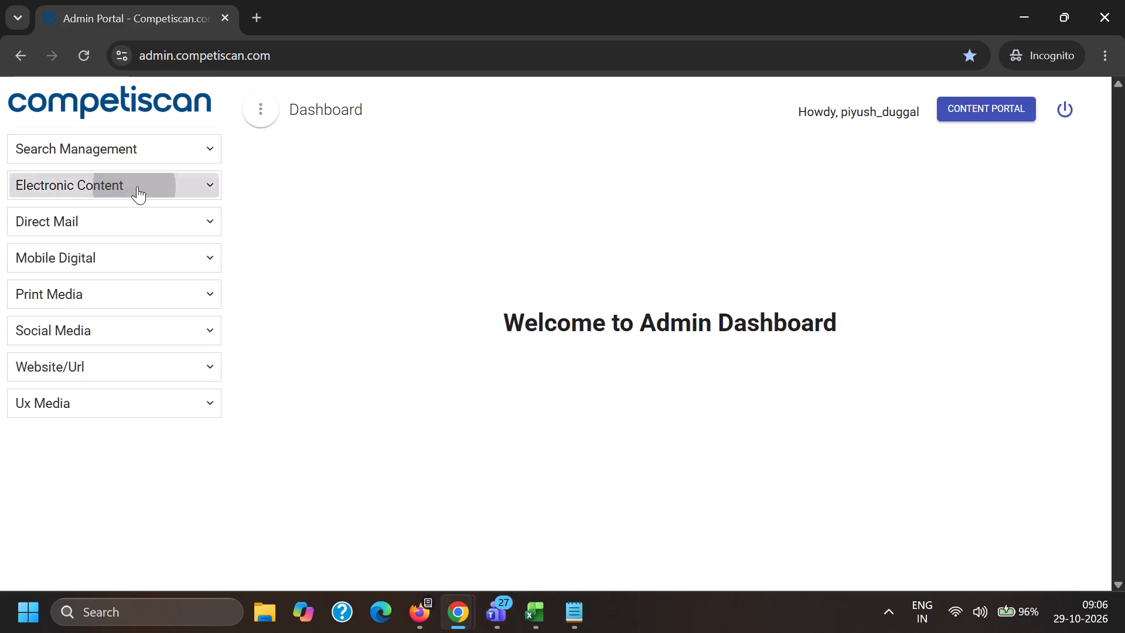
{"action": "left_click", "coordinate": [81, 210]}
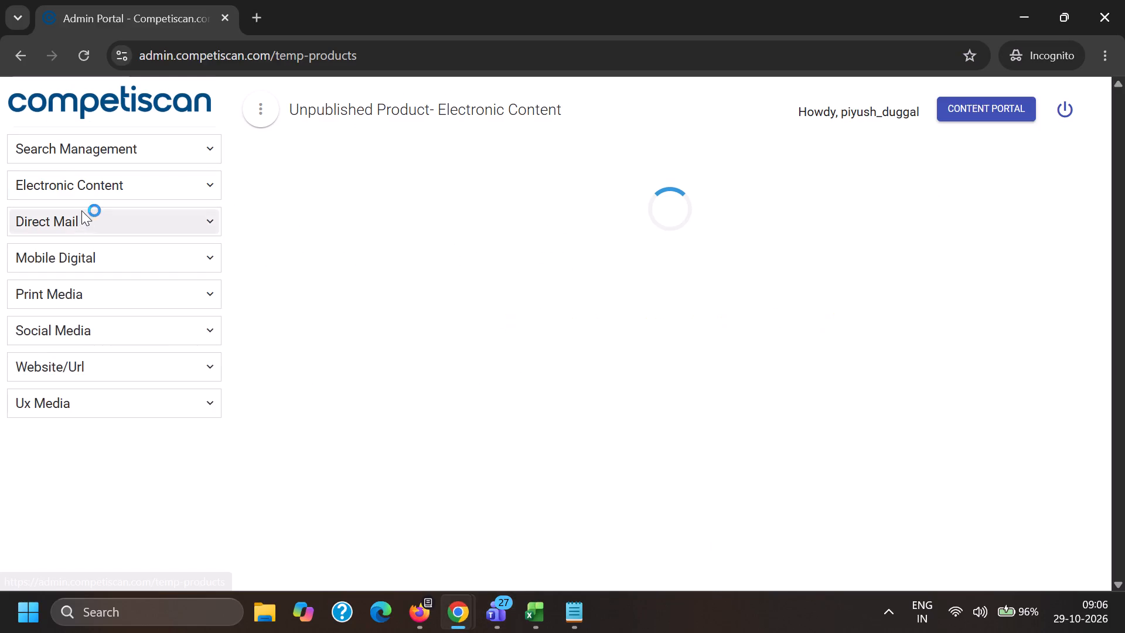
Show the advanced filters and filter the unpublished products by the signed-in user's account.
{"action": "left_click", "coordinate": [292, 198]}
{"action": "left_click", "coordinate": [489, 271]}
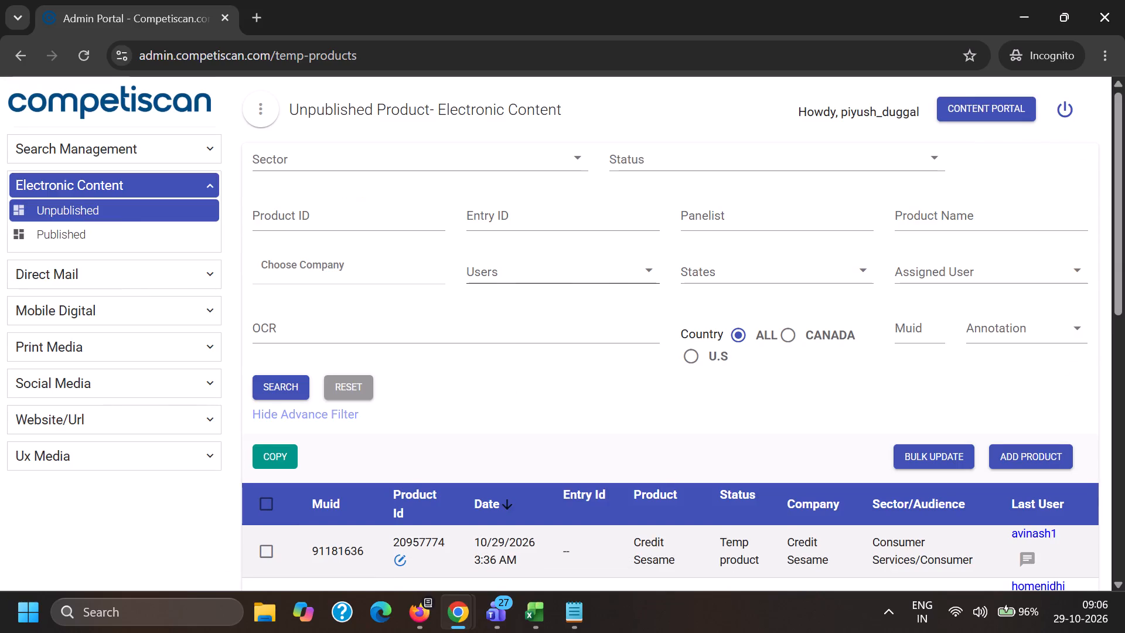
{"action": "key", "text": "p"}
{"action": "key", "text": "i"}
{"action": "key", "text": "y"}
{"action": "key", "text": "u"}
{"action": "key", "text": "s"}
{"action": "key", "text": "h"}
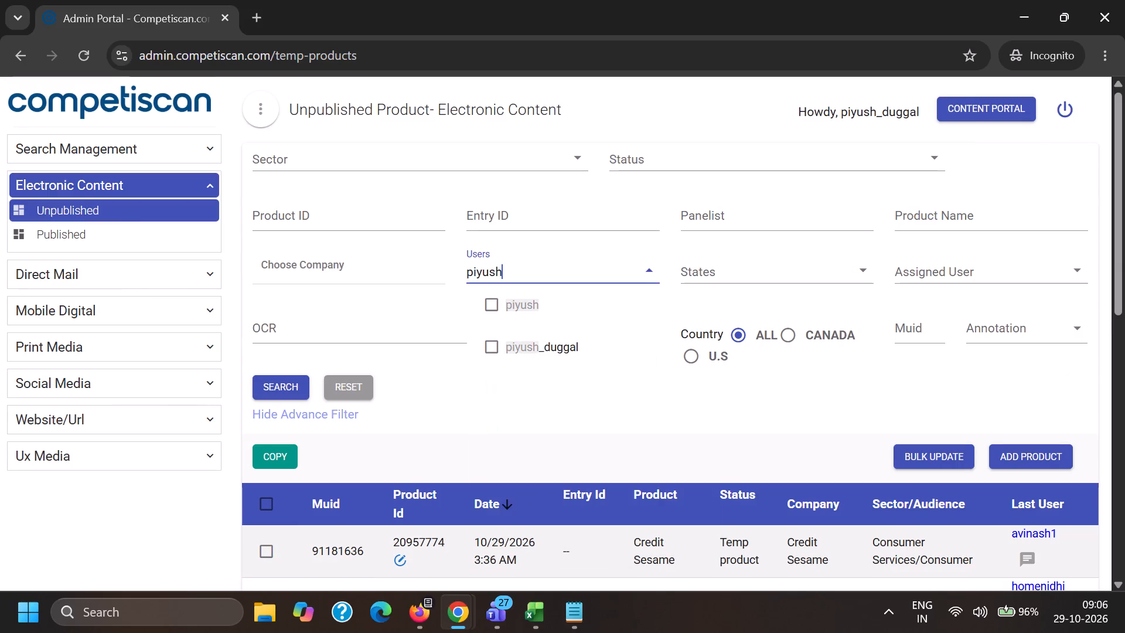
{"action": "key", "text": "Down"}
{"action": "key", "text": "Down"}
{"action": "key", "text": "Return"}
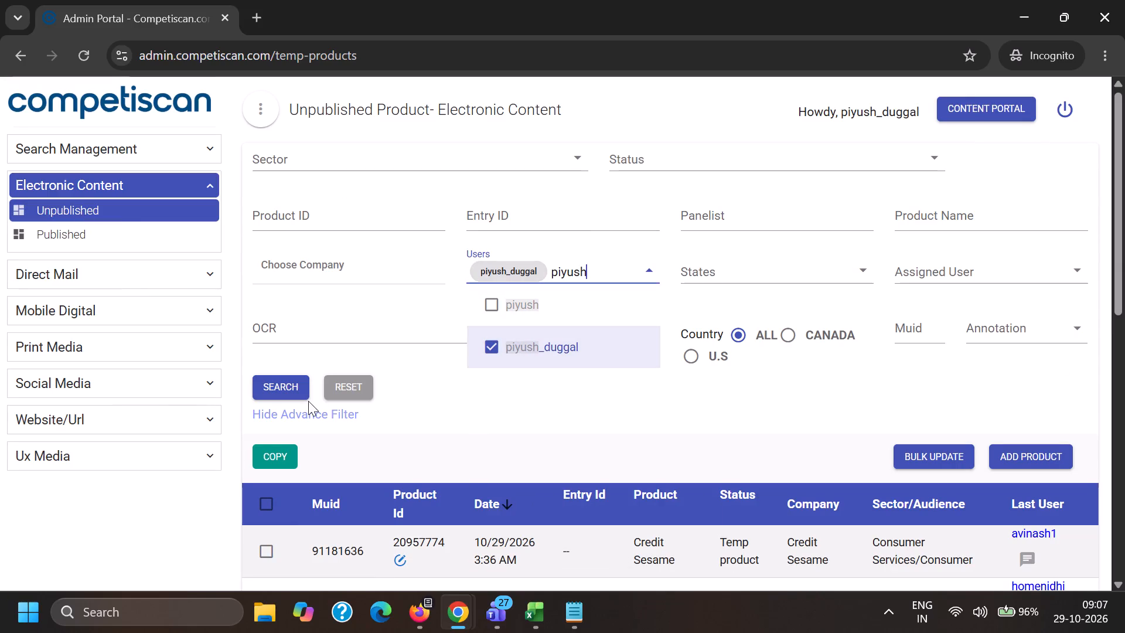
{"action": "left_click", "coordinate": [307, 400]}
{"action": "left_click", "coordinate": [292, 382]}
Open the product pages of 20957519, 20957620 and 20957689 for editing from the filtered list.
{"action": "scroll", "coordinate": [473, 288], "scroll_direction": "down", "scroll_amount": 3}
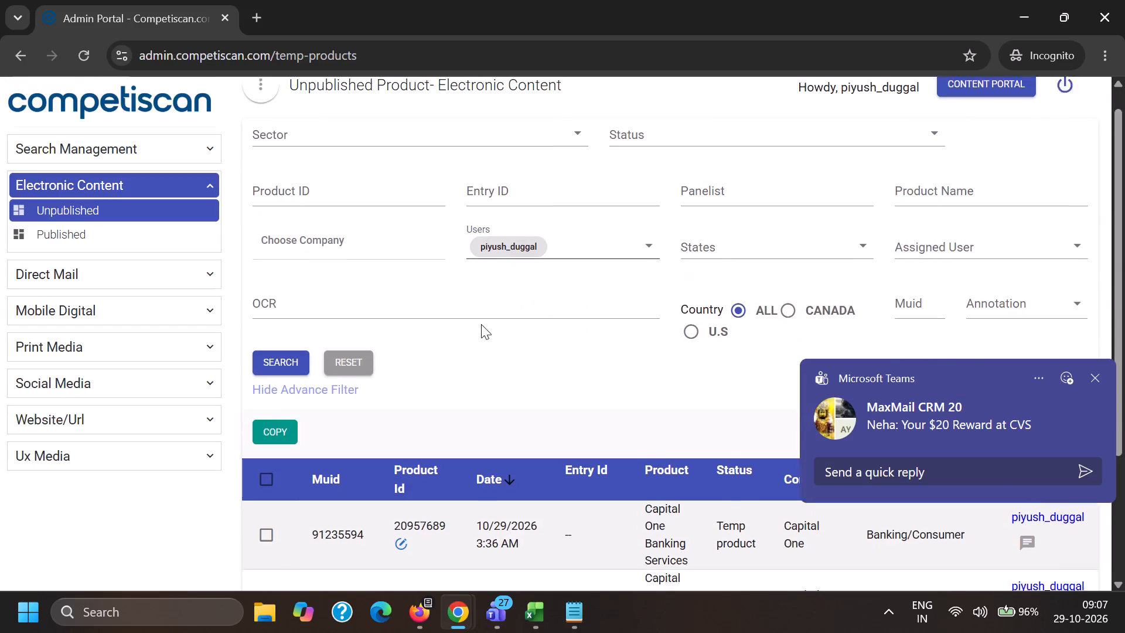
{"action": "scroll", "coordinate": [481, 324], "scroll_direction": "down", "scroll_amount": 8}
{"action": "left_click", "coordinate": [400, 511], "text": "ctrl"}
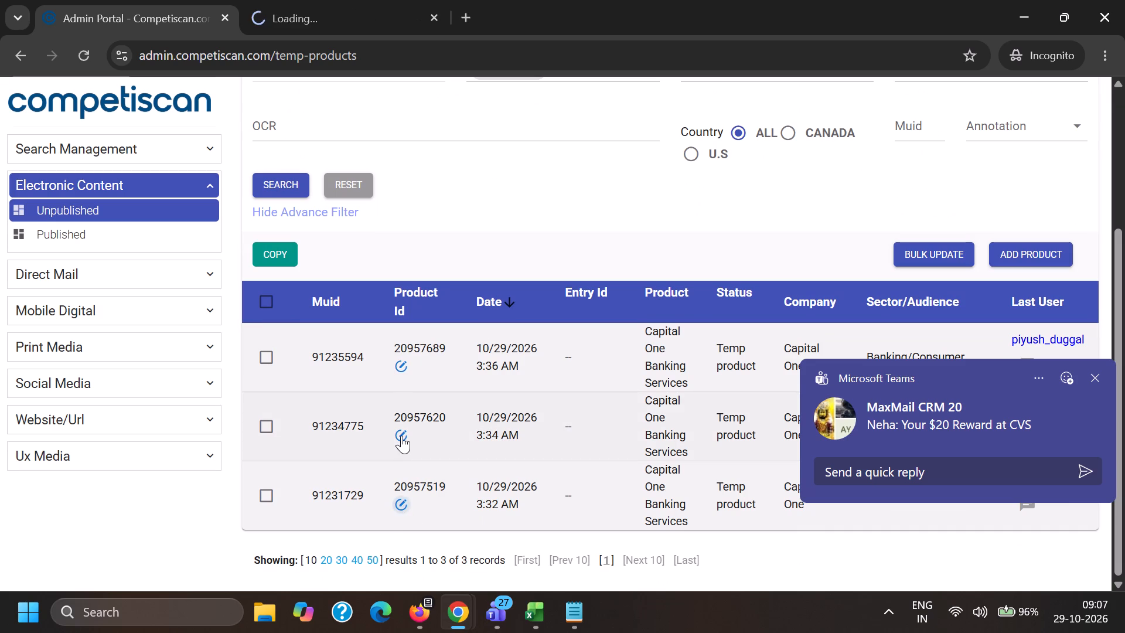
{"action": "left_click", "coordinate": [401, 435], "text": "ctrl"}
{"action": "left_click", "coordinate": [403, 364], "text": "ctrl"}
Copy the full page link of product 20957519 into cell D7098 of the may 26 sheet in Excel.
{"action": "left_click", "coordinate": [366, 0]}
{"action": "triple_click", "coordinate": [379, 57]}
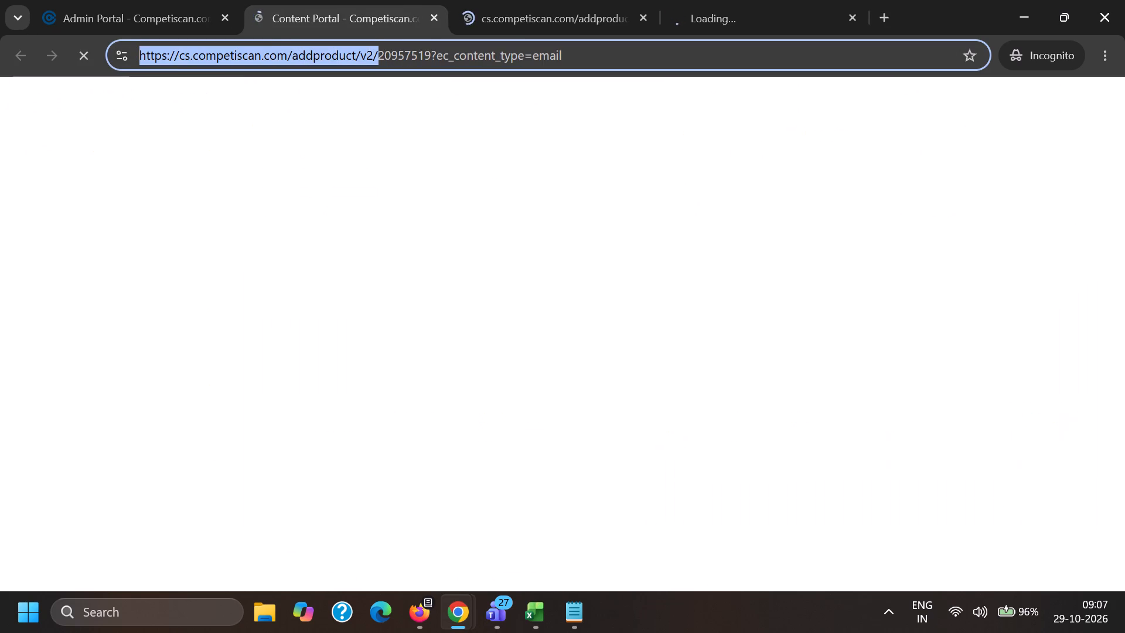
{"action": "key", "text": "ctrl+c"}
{"action": "key", "text": "ctrl+a"}
{"action": "key", "text": "ctrl+c"}
{"action": "left_click", "coordinate": [547, 624]}
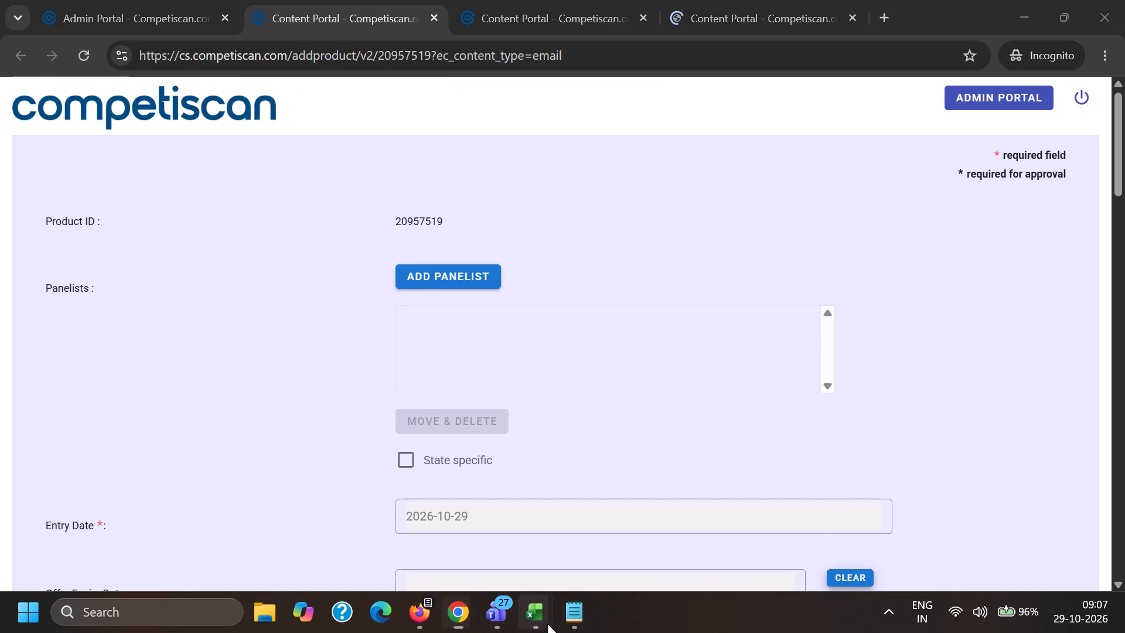
{"action": "left_click", "coordinate": [732, 535]}
{"action": "left_click", "coordinate": [186, 365]}
{"action": "key", "text": "ctrl+v"}
Copy the page link of product 20957620 into cell D7099 of the Excel log.
{"action": "left_click", "coordinate": [189, 374]}
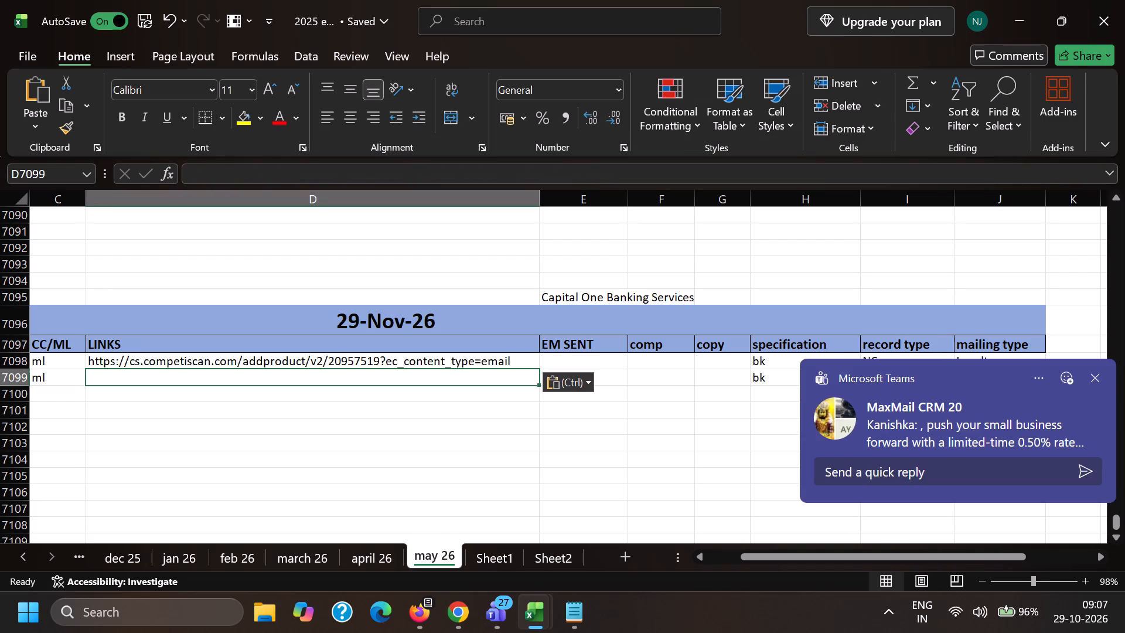
{"action": "key", "text": "alt+Tab"}
{"action": "left_click", "coordinate": [567, 0]}
{"action": "triple_click", "coordinate": [509, 55]}
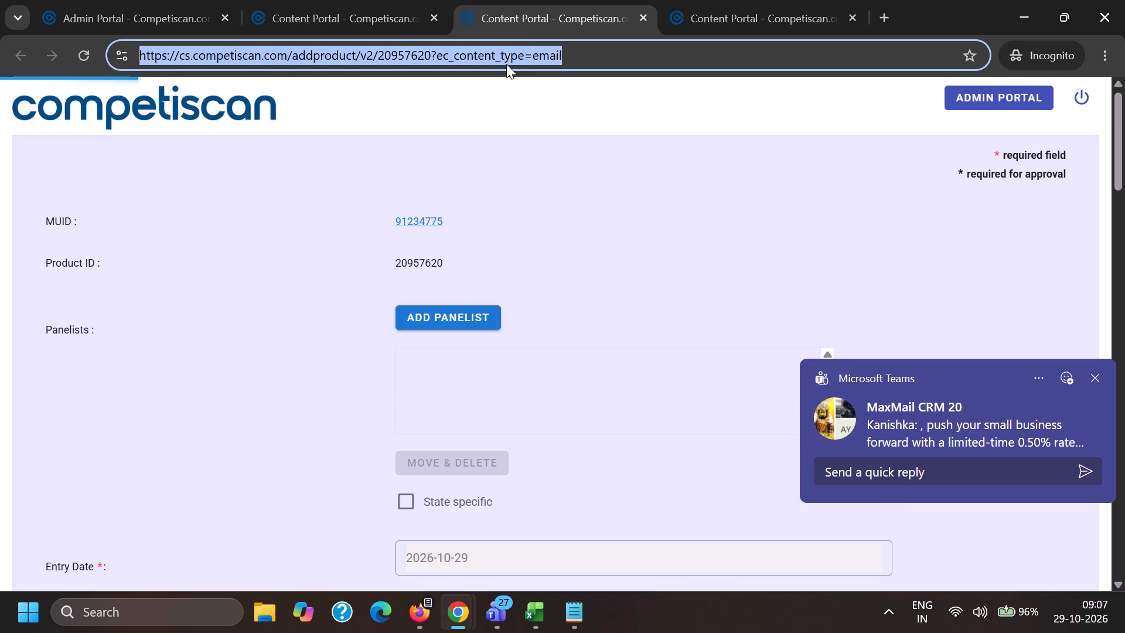
{"action": "key", "text": "ctrl+c"}
{"action": "key", "text": "ctrl+c"}
{"action": "key", "text": "alt+Tab"}
{"action": "key", "text": "ctrl+v"}
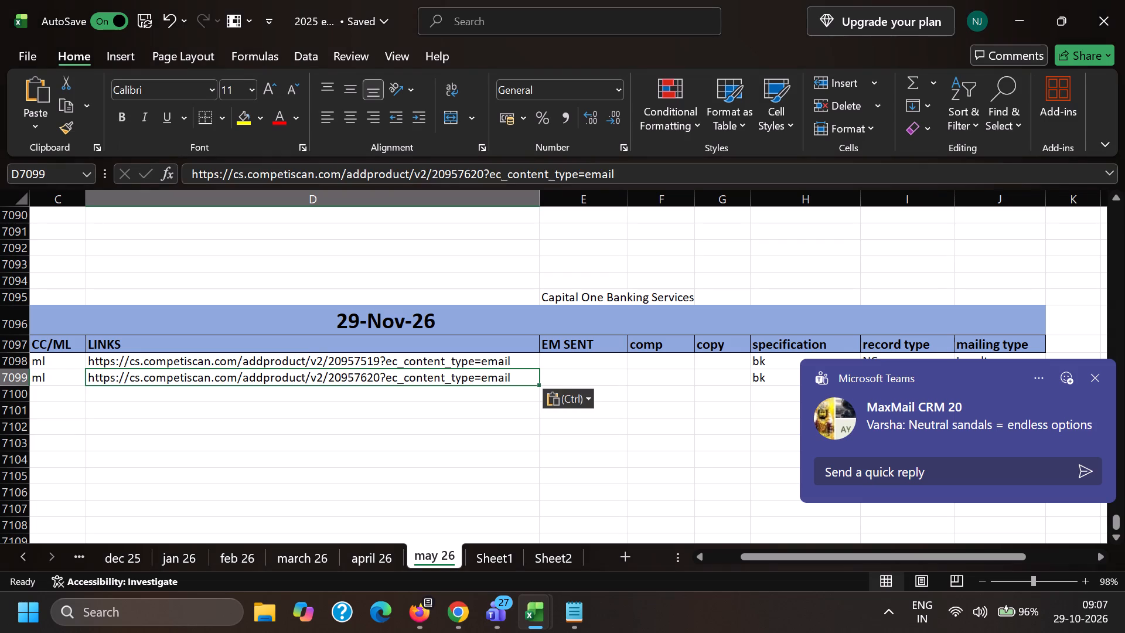
Copy the page link of product 20957689 into cell D7100 of the Excel log.
{"action": "left_click", "coordinate": [327, 402]}
{"action": "key", "text": "alt+Tab"}
{"action": "left_click", "coordinate": [766, 0]}
{"action": "triple_click", "coordinate": [720, 53]}
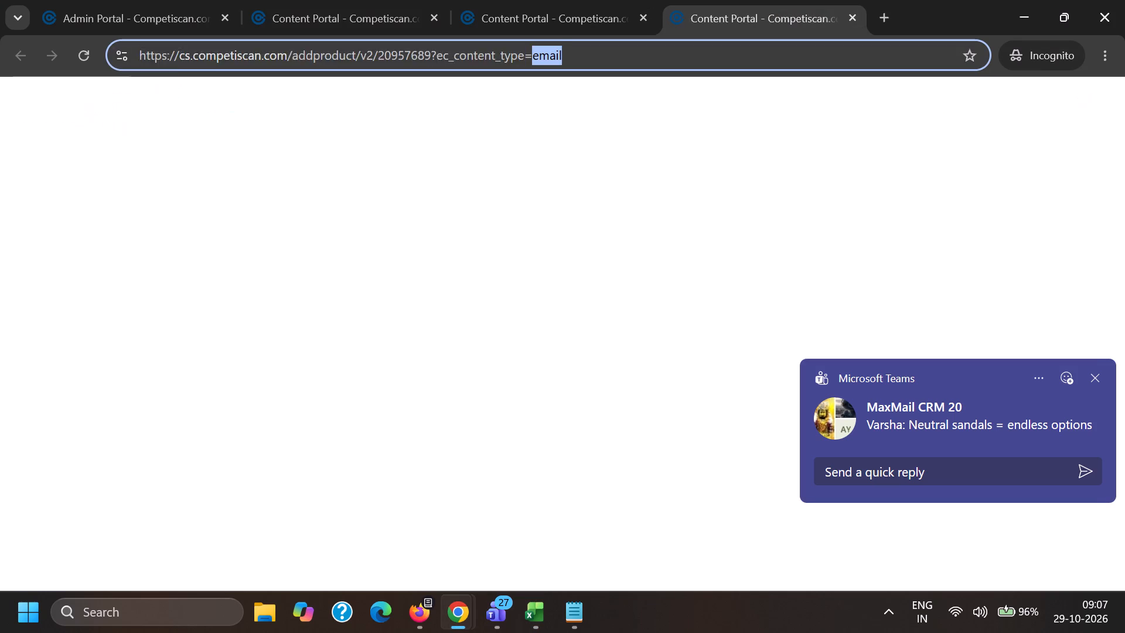
{"action": "key", "text": "ctrl+c"}
{"action": "key", "text": "alt+Tab"}
{"action": "left_click", "coordinate": [468, 393]}
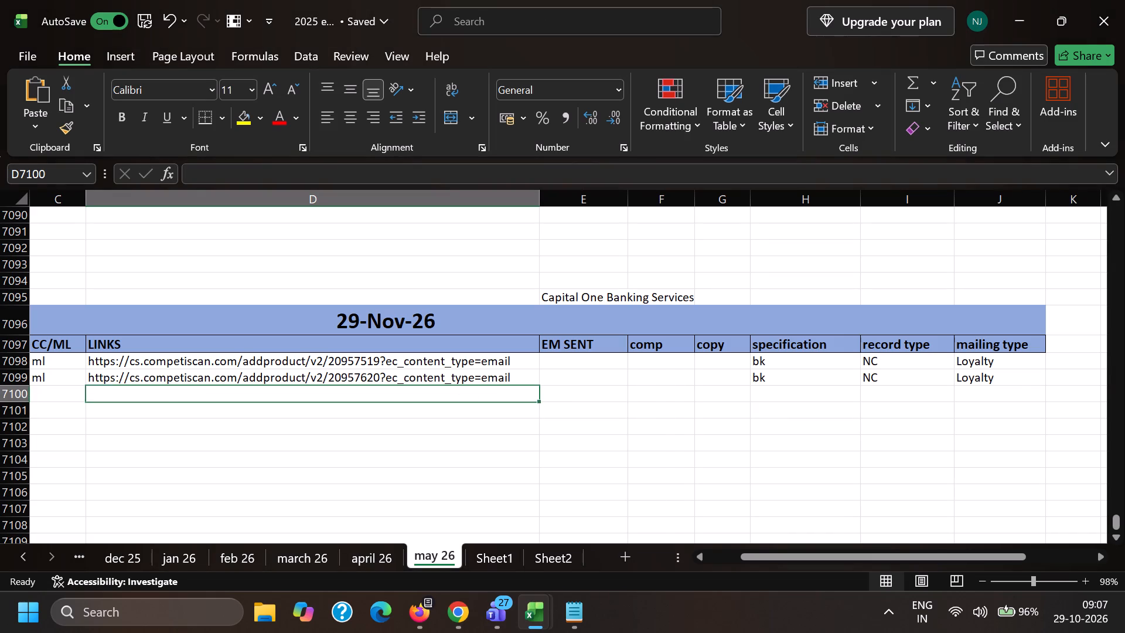
{"action": "key", "text": "ctrl+v"}
{"action": "left_click", "coordinate": [305, 443]}
Return to the Incognito product pages and open the processed PDFs of products 20957519, 20957620 and 20957689.
{"action": "key", "text": "alt+Tab"}
{"action": "left_click", "coordinate": [429, 0]}
{"action": "scroll", "coordinate": [544, 366], "scroll_direction": "down", "scroll_amount": 5}
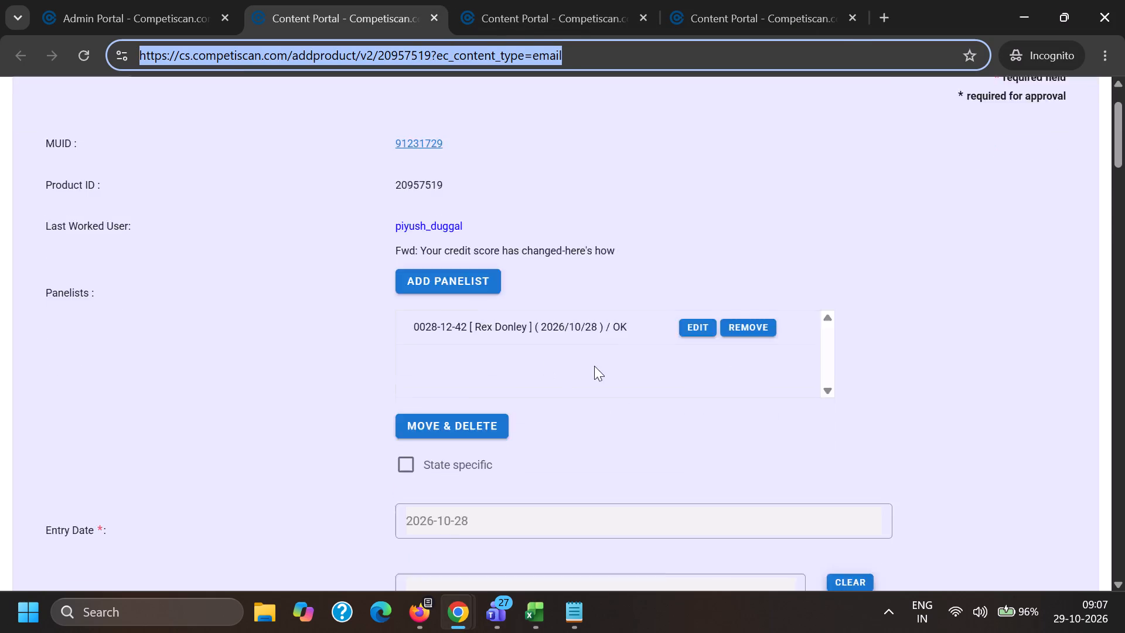
{"action": "left_click", "coordinate": [881, 280], "text": "ctrl"}
{"action": "left_click", "coordinate": [882, 287], "text": "ctrl"}
{"action": "key", "text": "ctrl+Tab"}
{"action": "key", "text": "ctrl+Tab"}
{"action": "scroll", "coordinate": [882, 287], "scroll_direction": "down", "scroll_amount": 6}
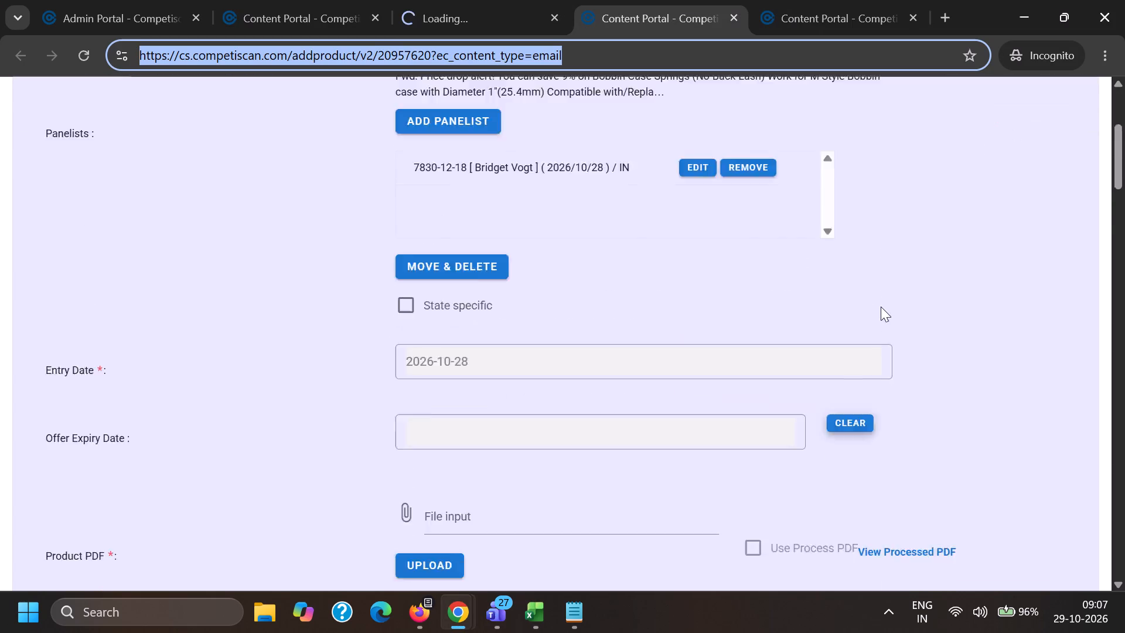
{"action": "left_click", "coordinate": [882, 220], "text": "ctrl"}
{"action": "key", "text": "ctrl+Tab"}
{"action": "key", "text": "ctrl+Tab"}
{"action": "scroll", "coordinate": [878, 224], "scroll_direction": "down", "scroll_amount": 6}
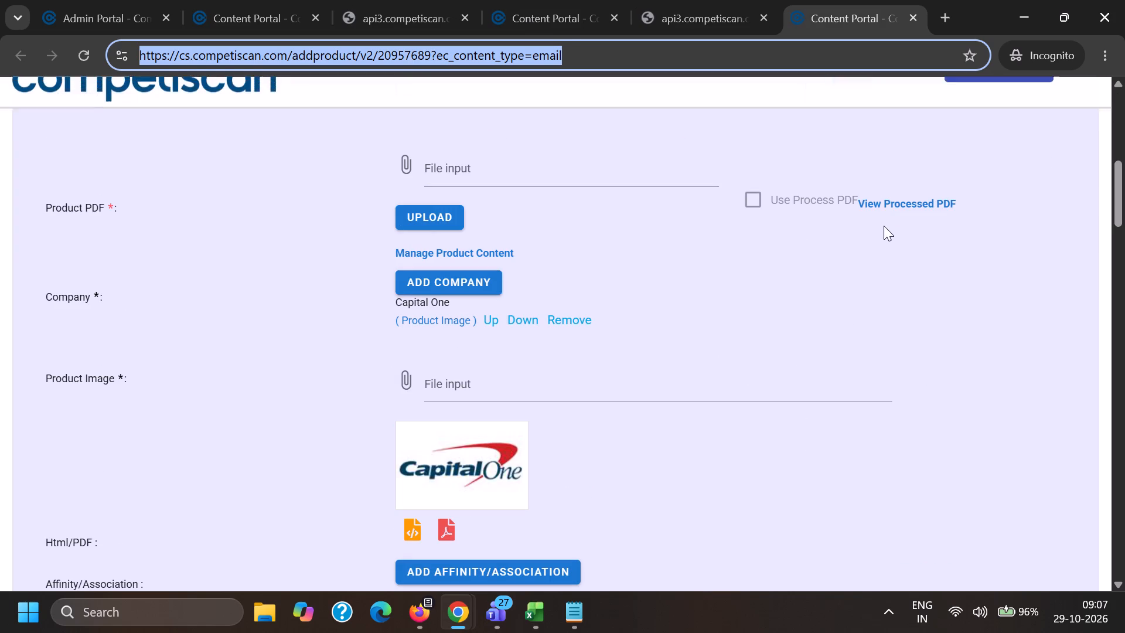
{"action": "left_click", "coordinate": [879, 202], "text": "ctrl"}
Copy email ID 91235594 from its editor page into TEMP ID cell B7100 in Excel and enter ml in C7100.
{"action": "left_click", "coordinate": [546, 605]}
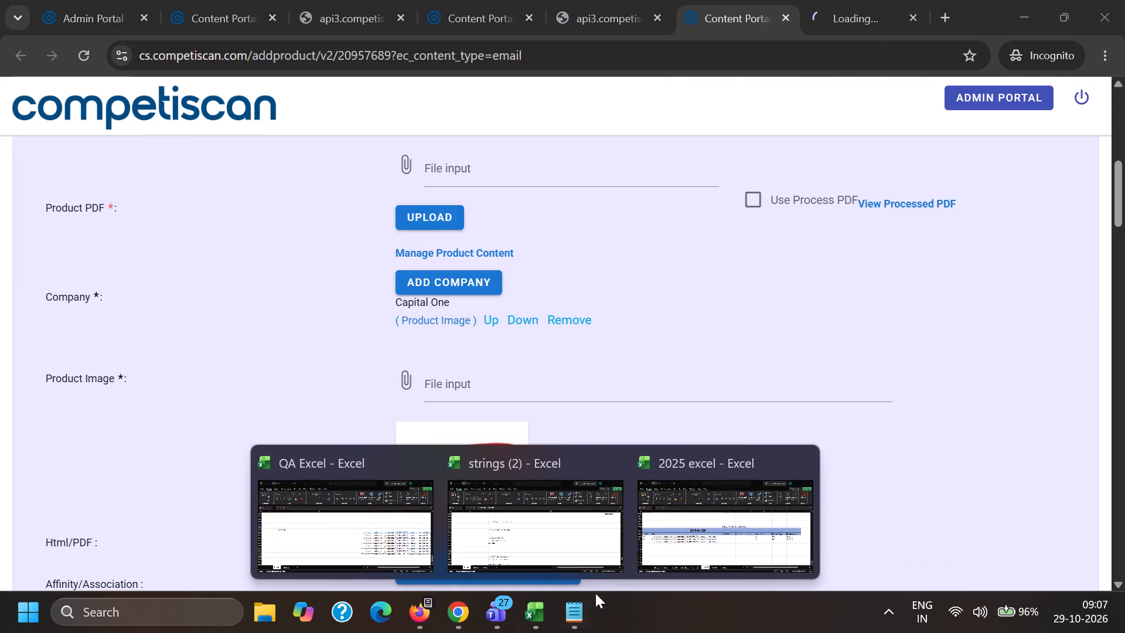
{"action": "left_click", "coordinate": [463, 612]}
{"action": "left_click", "coordinate": [318, 536]}
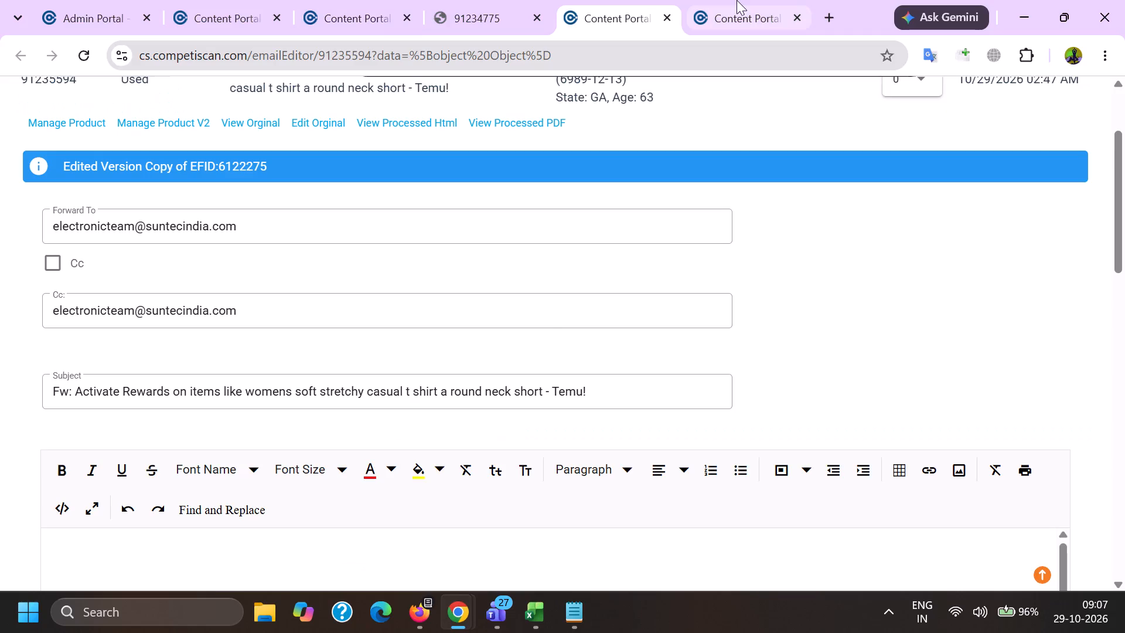
{"action": "left_click", "coordinate": [737, 0]}
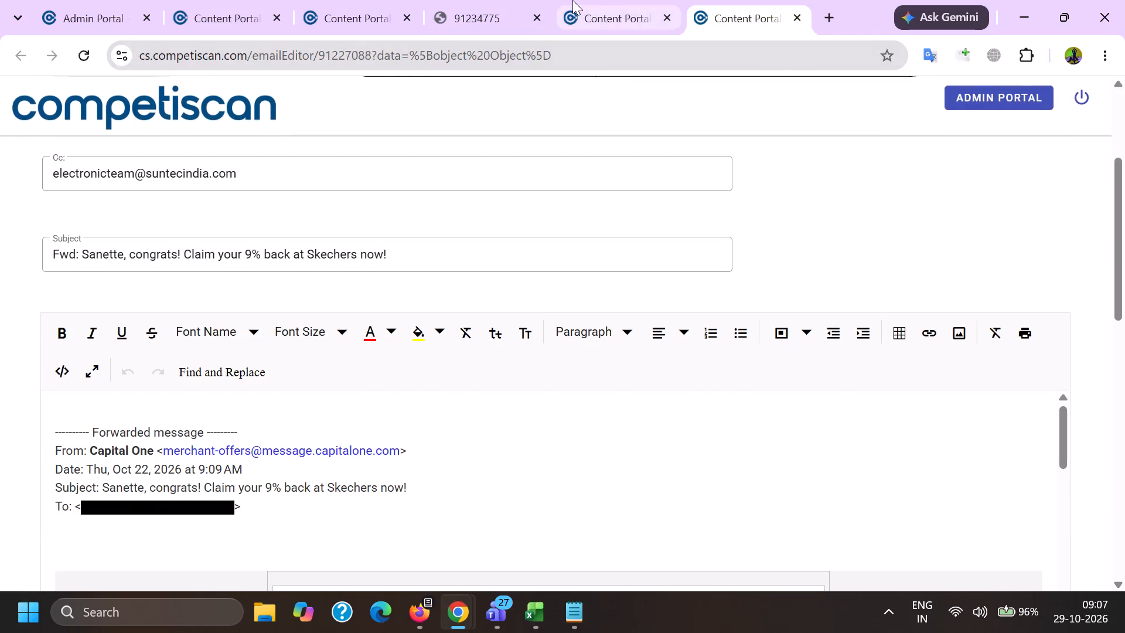
{"action": "left_click", "coordinate": [572, 0]}
{"action": "double_click", "coordinate": [335, 54]}
{"action": "key", "text": "ctrl+c"}
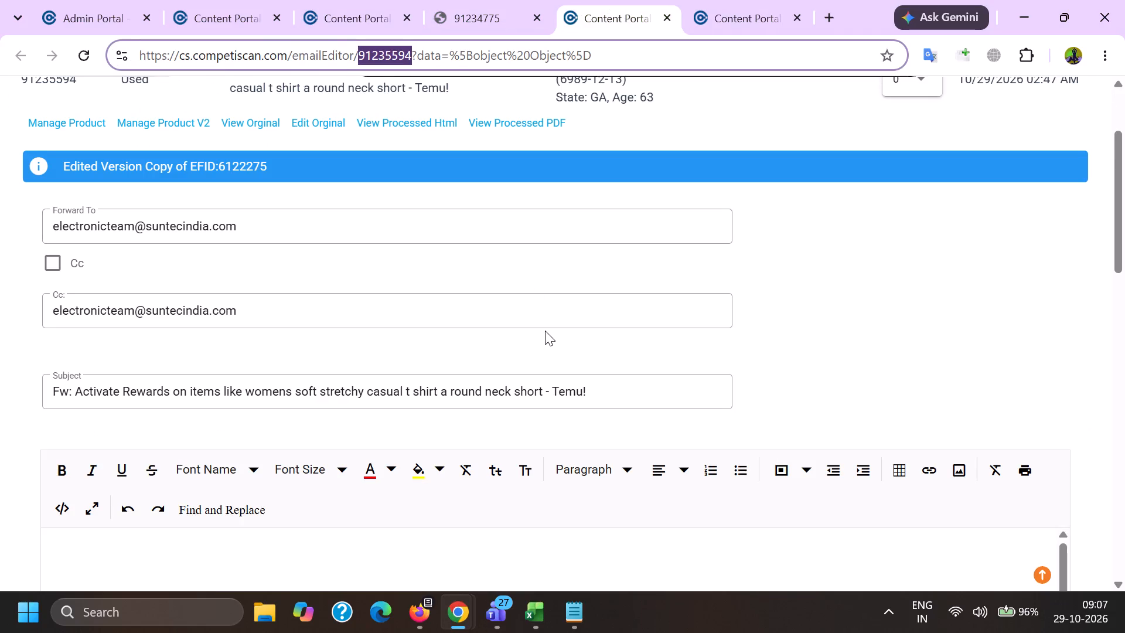
{"action": "left_click", "coordinate": [544, 610]}
{"action": "left_click", "coordinate": [708, 560]}
{"action": "left_click", "coordinate": [45, 390]}
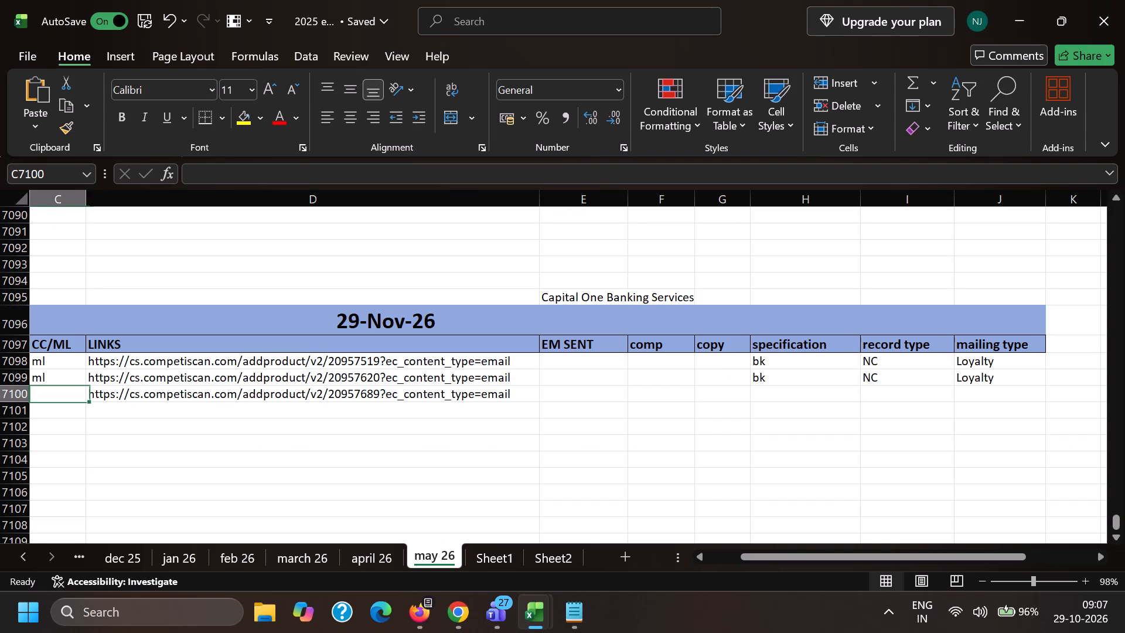
{"action": "key", "text": "Left"}
{"action": "key", "text": "ctrl+v"}
{"action": "key", "text": "Right"}
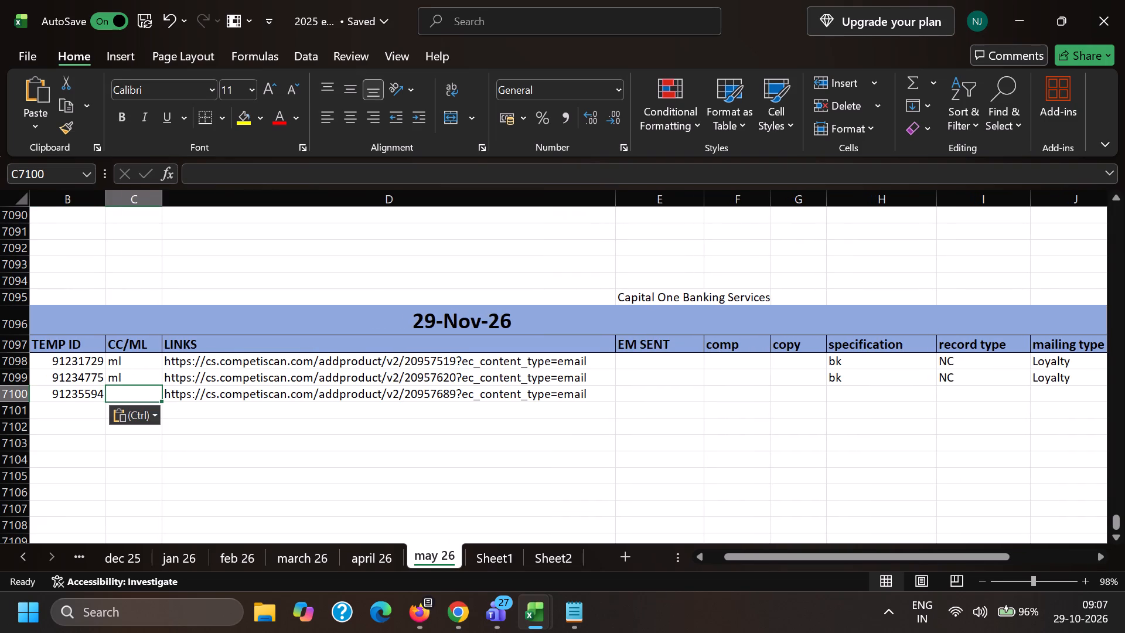
{"action": "type", "text": "ml"}
{"action": "key", "text": "Right"}
Copy the specification, record type and mailing type entries bk, NC and Loyalty from row 7099 into row 7100.
{"action": "key", "text": "Right"}
{"action": "key", "text": "Right"}
{"action": "key", "text": "Right"}
{"action": "key", "text": "Right"}
{"action": "key", "text": "Up"}
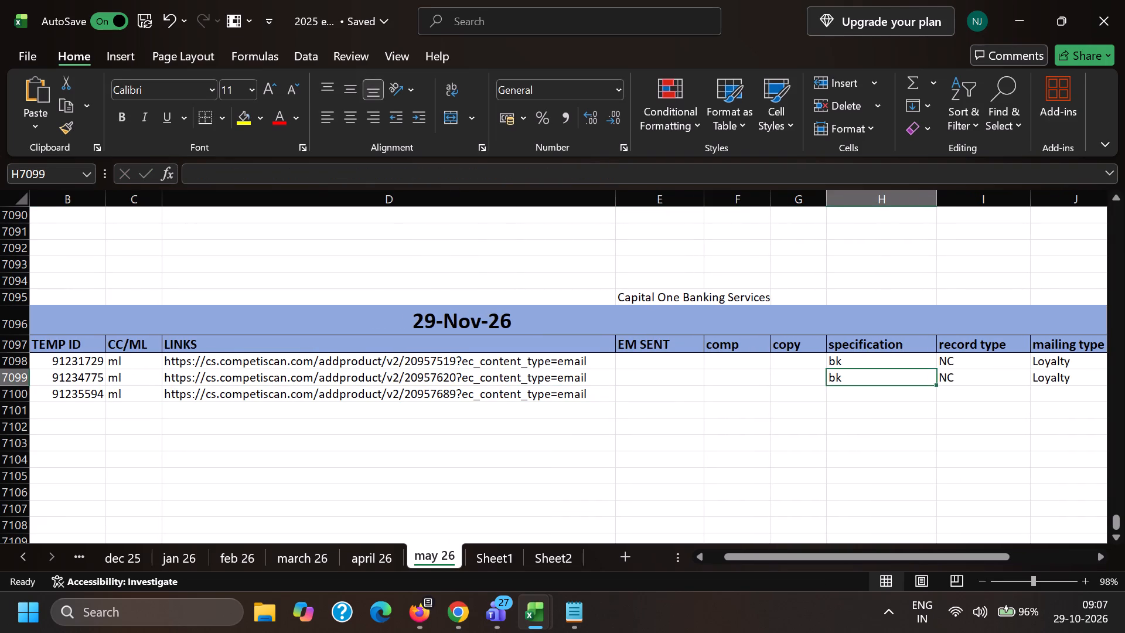
{"action": "key", "text": "shift+Right"}
{"action": "key", "text": "shift+Right"}
{"action": "key", "text": "ctrl+c"}
{"action": "key", "text": "Down"}
{"action": "key", "text": "ctrl+v"}
{"action": "key", "text": "Left"}
{"action": "key", "text": "Left"}
{"action": "key", "text": "Left"}
{"action": "key", "text": "Left"}
{"action": "key", "text": "Left"}
{"action": "key", "text": "Left"}
{"action": "key", "text": "Left"}
{"action": "key", "text": "Left"}
{"action": "key", "text": "Left"}
{"action": "key", "text": "Left"}
{"action": "key", "text": "Left"}
{"action": "key", "text": "Left"}
{"action": "key", "text": "Left"}
{"action": "key", "text": "Left"}
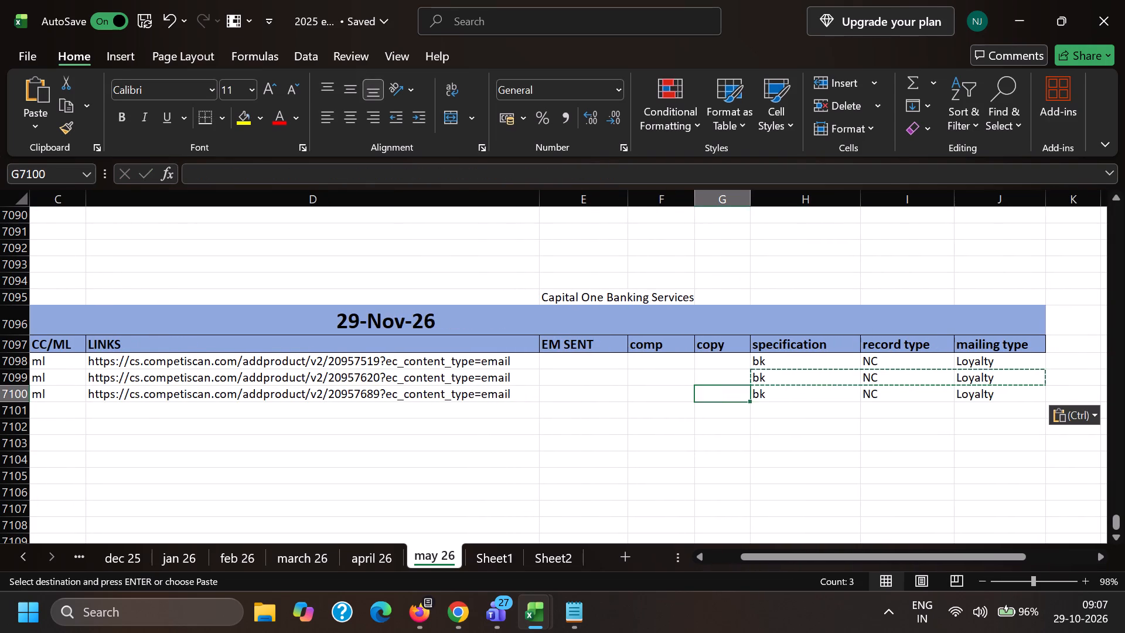
Return to the browser and close the editor and processed PDF pages of email 91234775.
{"action": "key", "text": "alt+Tab"}
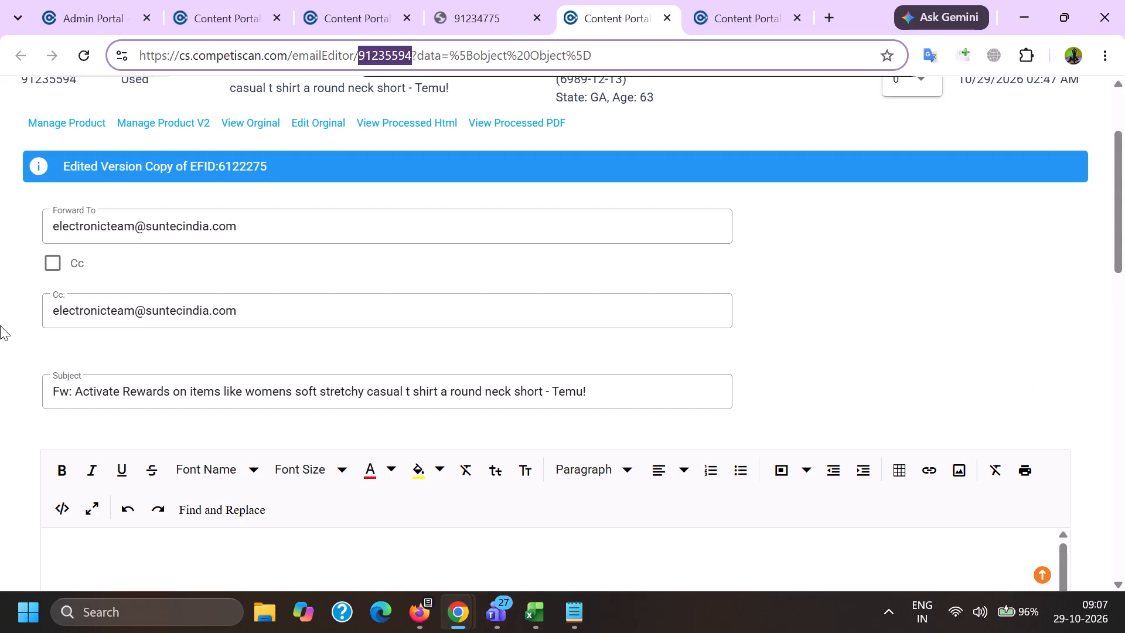
{"action": "left_click", "coordinate": [495, 0]}
{"action": "left_click", "coordinate": [316, 0]}
{"action": "left_click", "coordinate": [401, 18]}
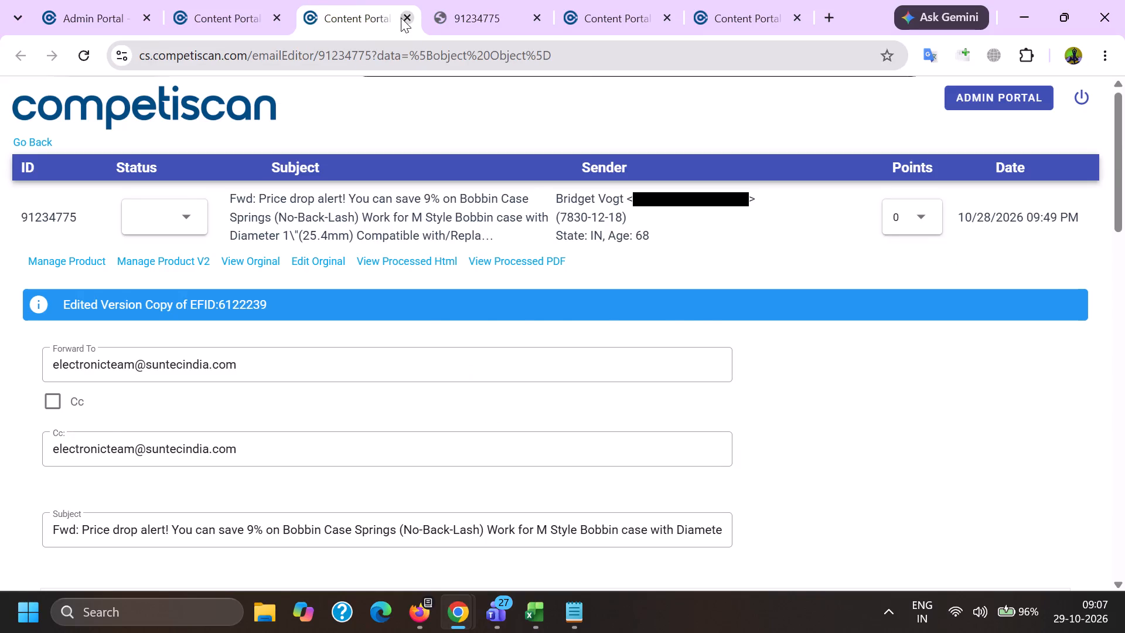
{"action": "left_click", "coordinate": [401, 18]}
Open the processed PDF of email 91235594 and check it against the email body in the editor.
{"action": "scroll", "coordinate": [318, 219], "scroll_direction": "up", "scroll_amount": 11}
{"action": "left_click", "coordinate": [497, 258], "text": "ctrl"}
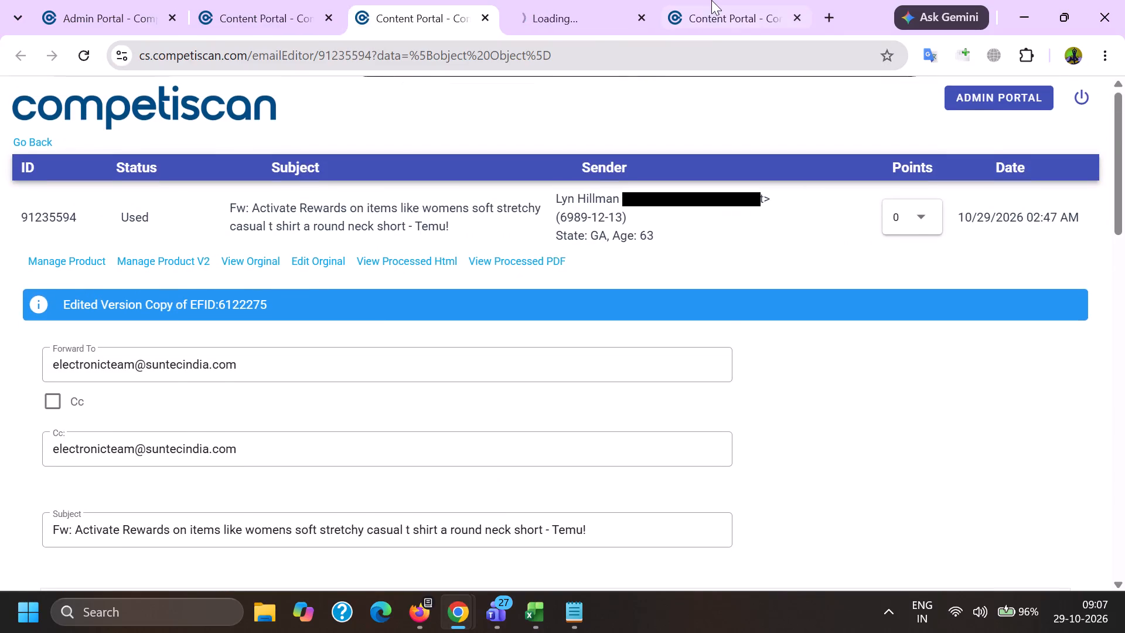
{"action": "left_click", "coordinate": [711, 0]}
{"action": "key", "text": "alt+Tab"}
{"action": "key", "text": "alt+Tab"}
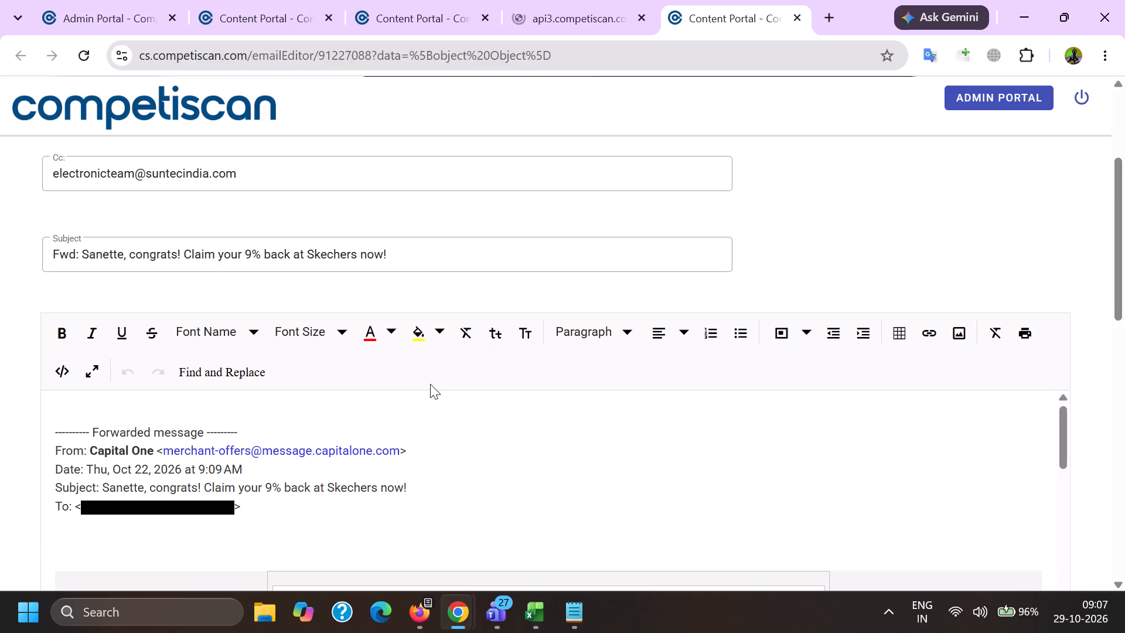
{"action": "left_click", "coordinate": [529, 0]}
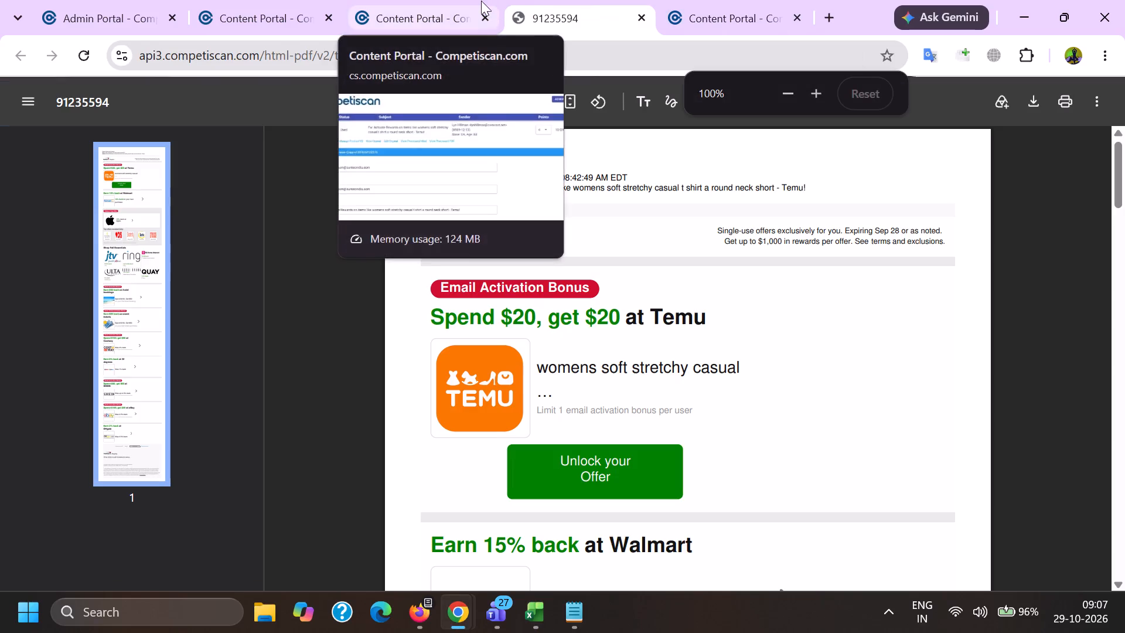
{"action": "left_click", "coordinate": [431, 0]}
{"action": "scroll", "coordinate": [727, 191], "scroll_direction": "down", "scroll_amount": 4}
In the Incognito window, select Use Process PDF for product 20957689 and set its product status to Approved.
{"action": "key", "text": "alt+Tab"}
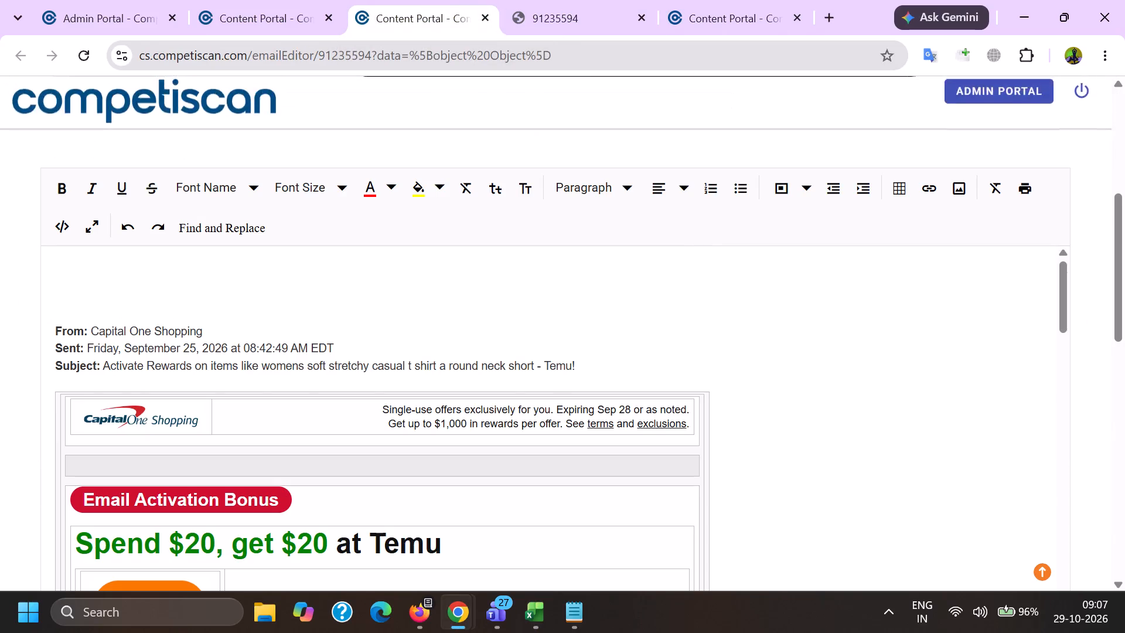
{"action": "key", "text": "alt+Tab"}
{"action": "key", "text": "alt+Tab"}
{"action": "left_click", "coordinate": [754, 194]}
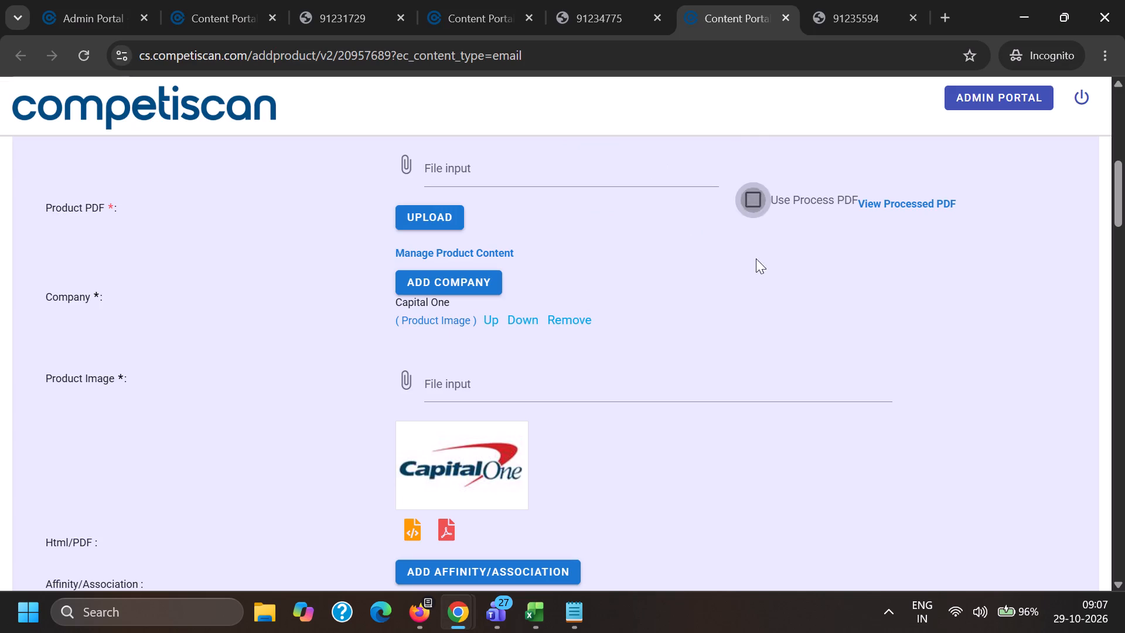
{"action": "left_click", "coordinate": [749, 277]}
{"action": "key", "text": "End"}
{"action": "scroll", "coordinate": [689, 305], "scroll_direction": "down", "scroll_amount": 5}
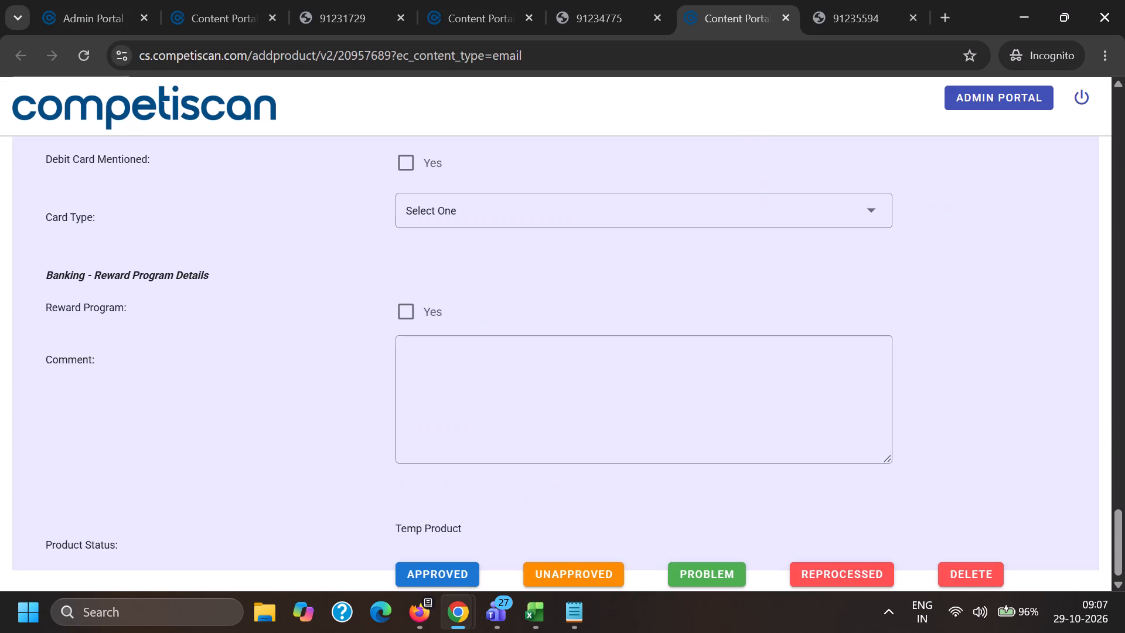
{"action": "scroll", "coordinate": [633, 381], "scroll_direction": "down", "scroll_amount": 2}
{"action": "left_click", "coordinate": [462, 567]}
Select Use Process PDF for product 20957620 and set its product status to Approved.
{"action": "left_click", "coordinate": [611, 0]}
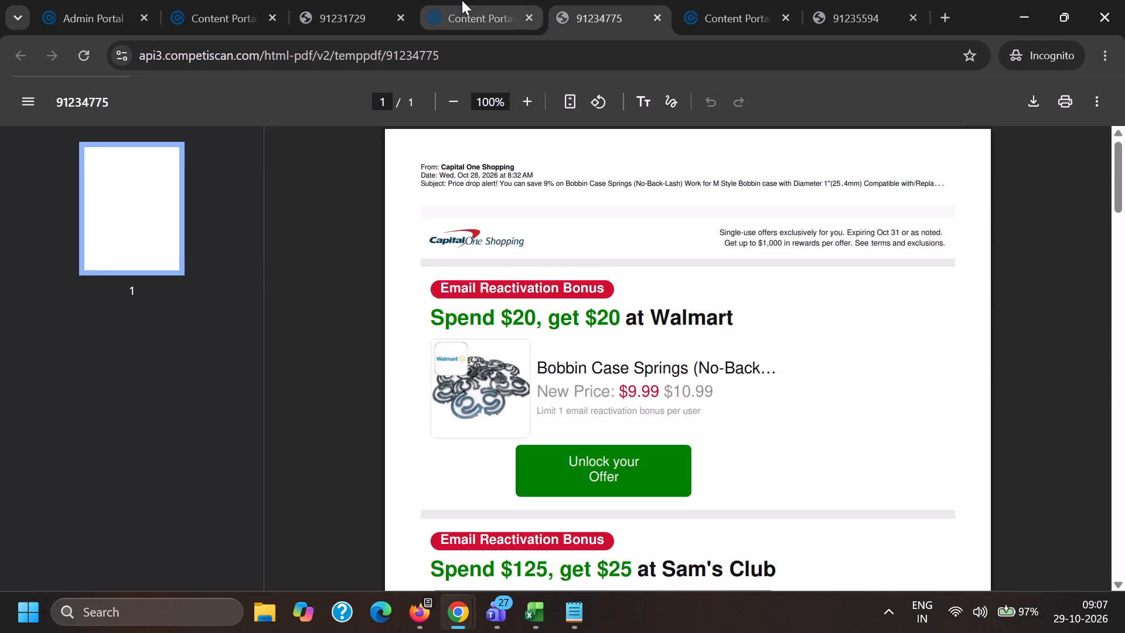
{"action": "left_click", "coordinate": [462, 0]}
{"action": "left_click", "coordinate": [759, 217]}
{"action": "left_click", "coordinate": [727, 325]}
{"action": "key", "text": "End"}
{"action": "scroll", "coordinate": [605, 428], "scroll_direction": "down", "scroll_amount": 12}
{"action": "left_click", "coordinate": [473, 569]}
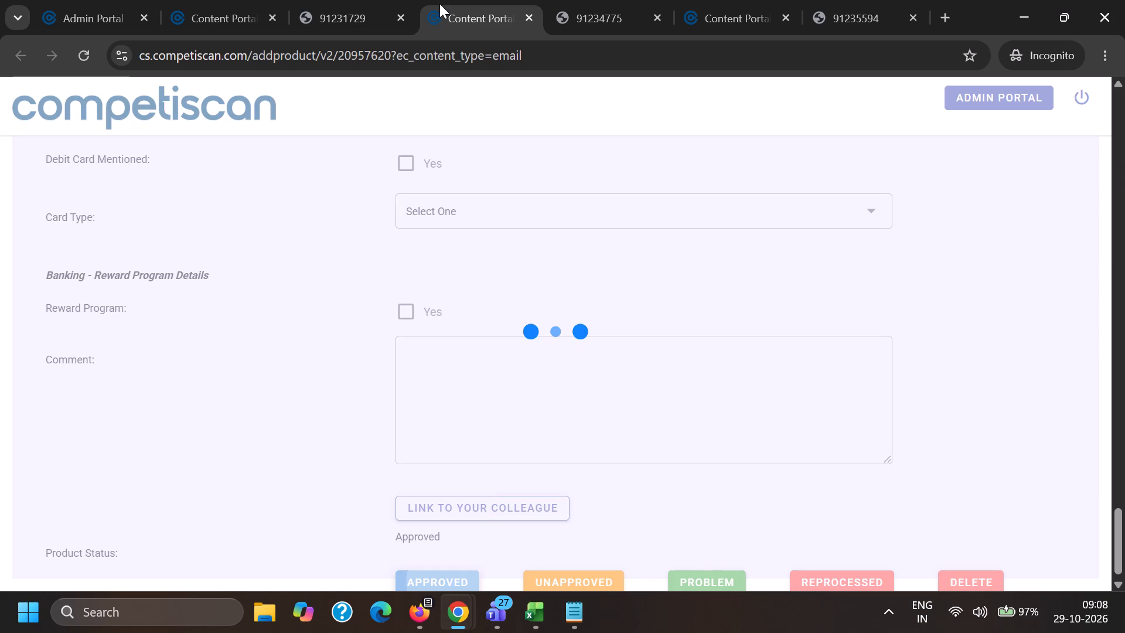
Select Use Process PDF for product 20957519.
{"action": "left_click", "coordinate": [327, 0]}
{"action": "left_click", "coordinate": [231, 0]}
{"action": "left_click", "coordinate": [744, 284]}
{"action": "left_click", "coordinate": [693, 358]}
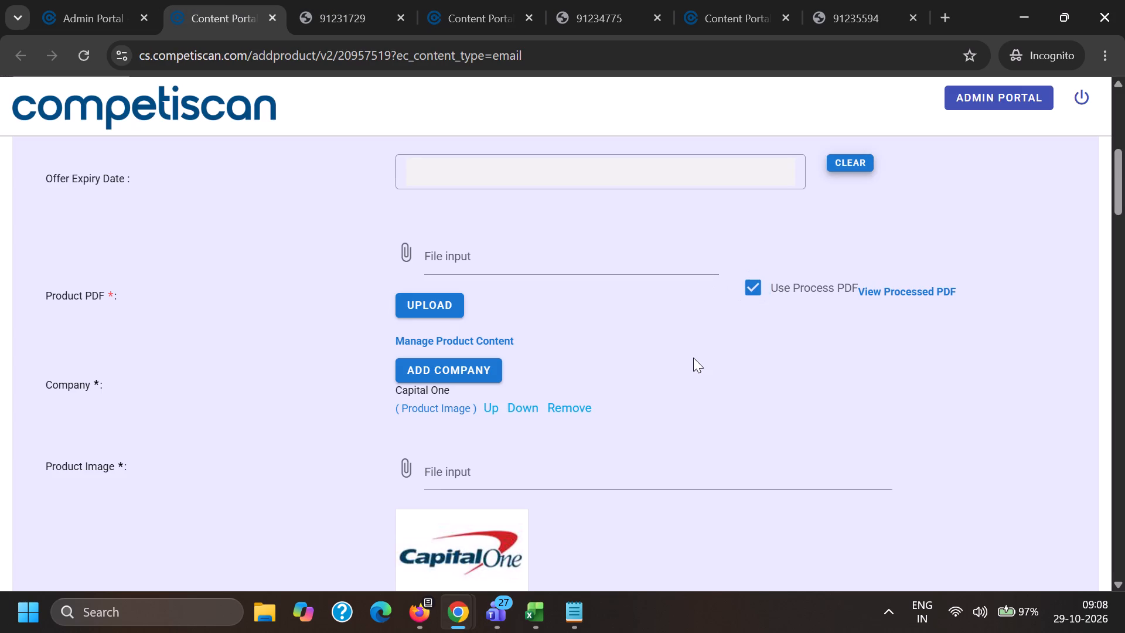
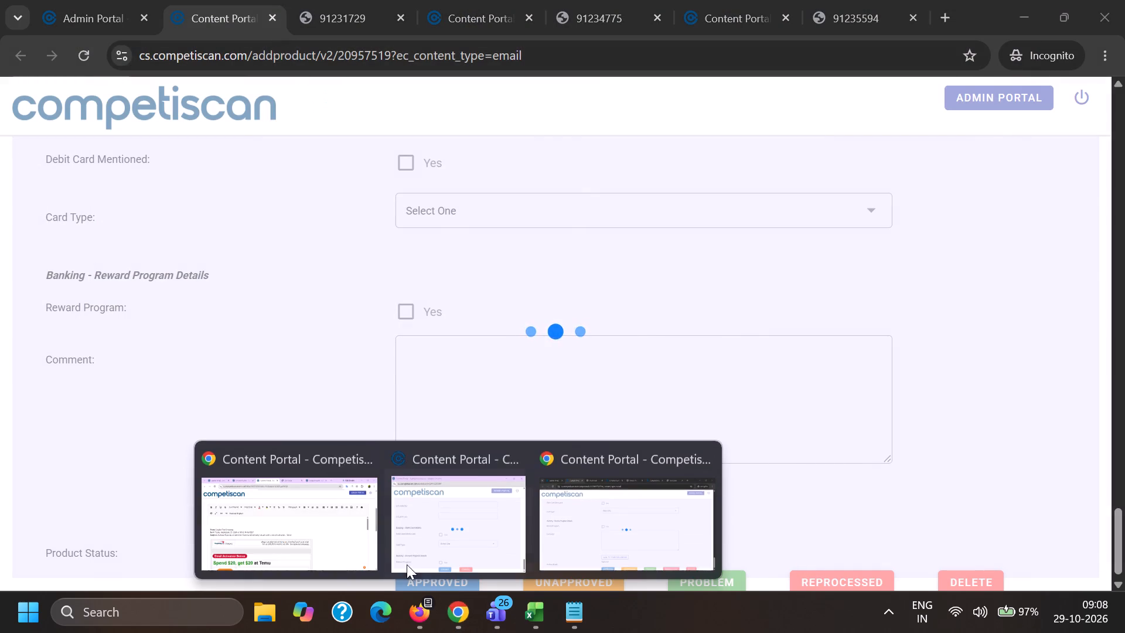
In the editor of email 91227088, delete the forwarded-message line, the To line and the sender's email address from the header.
{"action": "left_click", "coordinate": [332, 524]}
{"action": "left_click", "coordinate": [344, 0]}
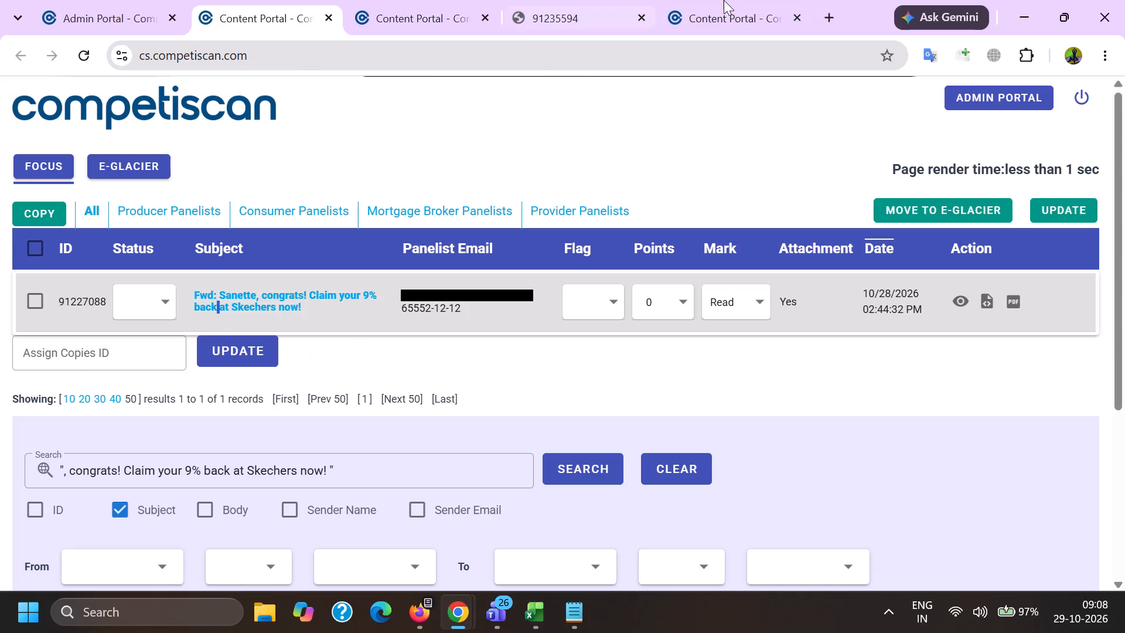
{"action": "left_click", "coordinate": [724, 0]}
{"action": "left_click_drag", "start_coordinate": [254, 438], "coordinate": [100, 428]}
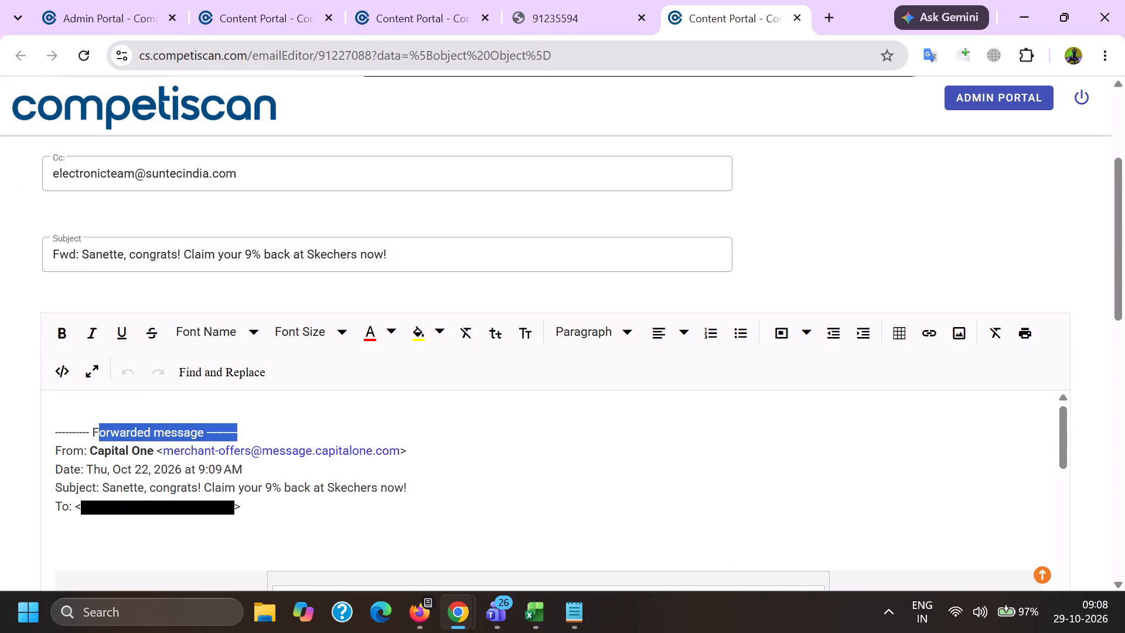
{"action": "left_click_drag", "start_coordinate": [100, 428], "coordinate": [100, 428]}
{"action": "key", "text": "BackSpace"}
{"action": "left_click_drag", "start_coordinate": [154, 424], "coordinate": [66, 414]}
{"action": "key", "text": "BackSpace"}
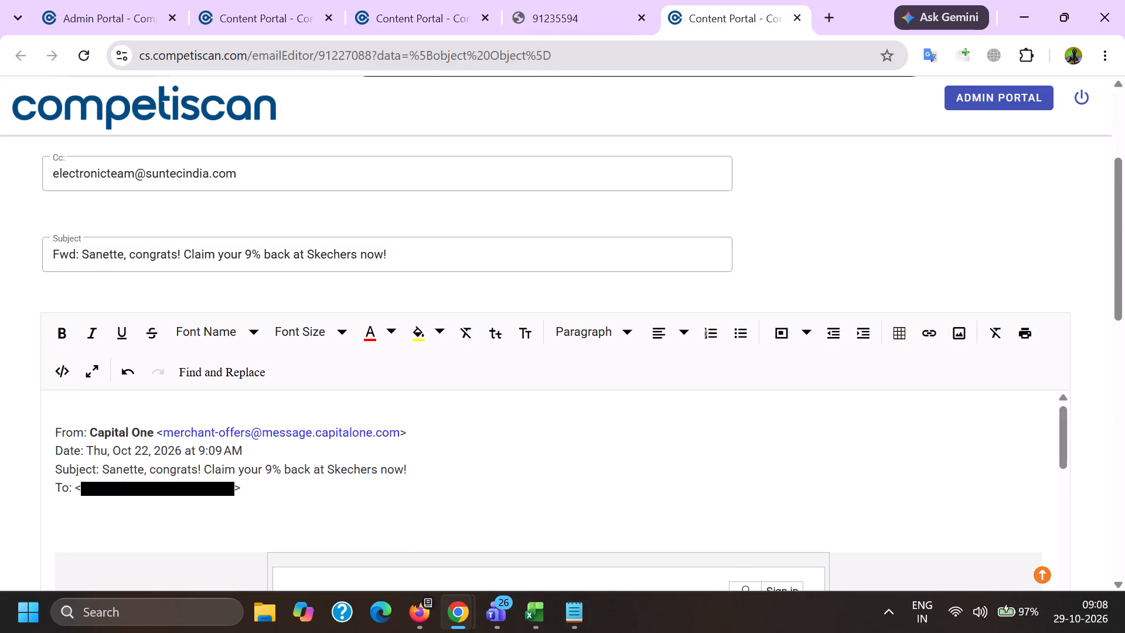
{"action": "left_click_drag", "start_coordinate": [52, 488], "coordinate": [323, 496]}
{"action": "key", "text": "BackSpace"}
{"action": "left_click_drag", "start_coordinate": [154, 424], "coordinate": [420, 430]}
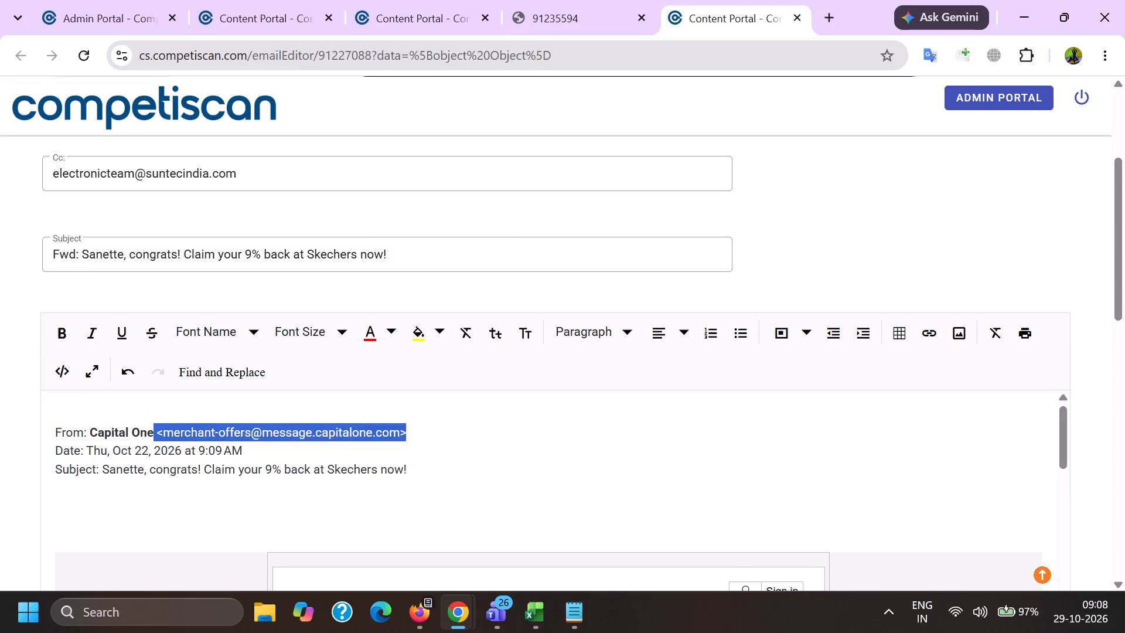
{"action": "left_click_drag", "start_coordinate": [420, 430], "coordinate": [420, 433]}
{"action": "key", "text": "BackSpace"}
Delete the recipient's first name from the body's Subject line, find it elsewhere on the page, and delete it from the Skechers offer paragraph.
{"action": "double_click", "coordinate": [125, 461]}
{"action": "double_click", "coordinate": [125, 464]}
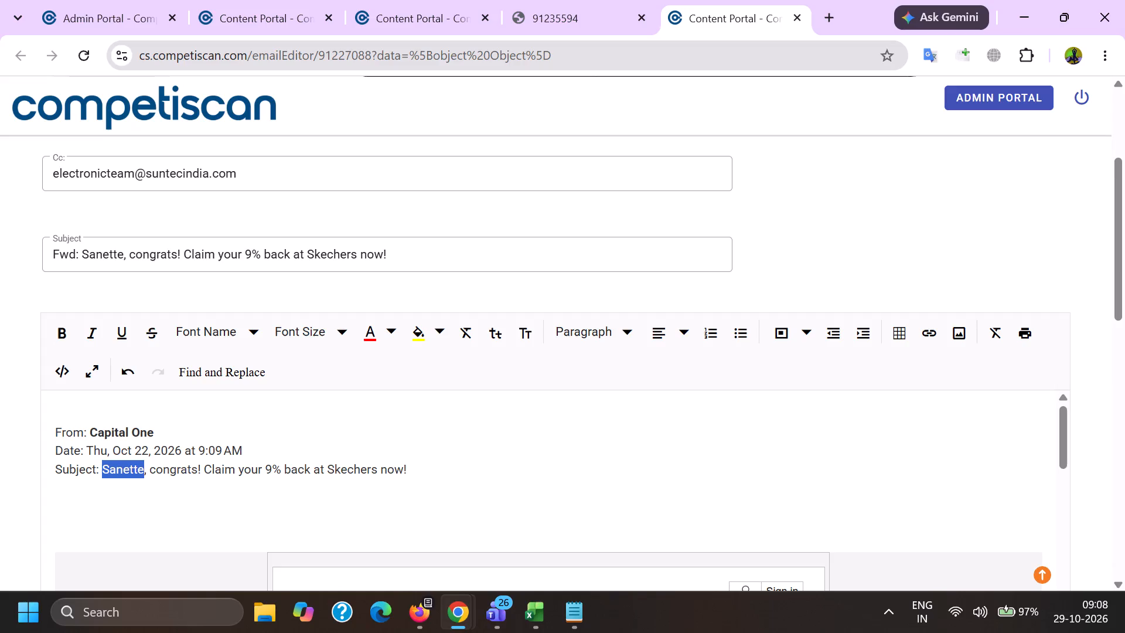
{"action": "key", "text": "ctrl+c"}
{"action": "key", "text": "BackSpace"}
{"action": "key", "text": "ctrl+f"}
{"action": "key", "text": "ctrl+v"}
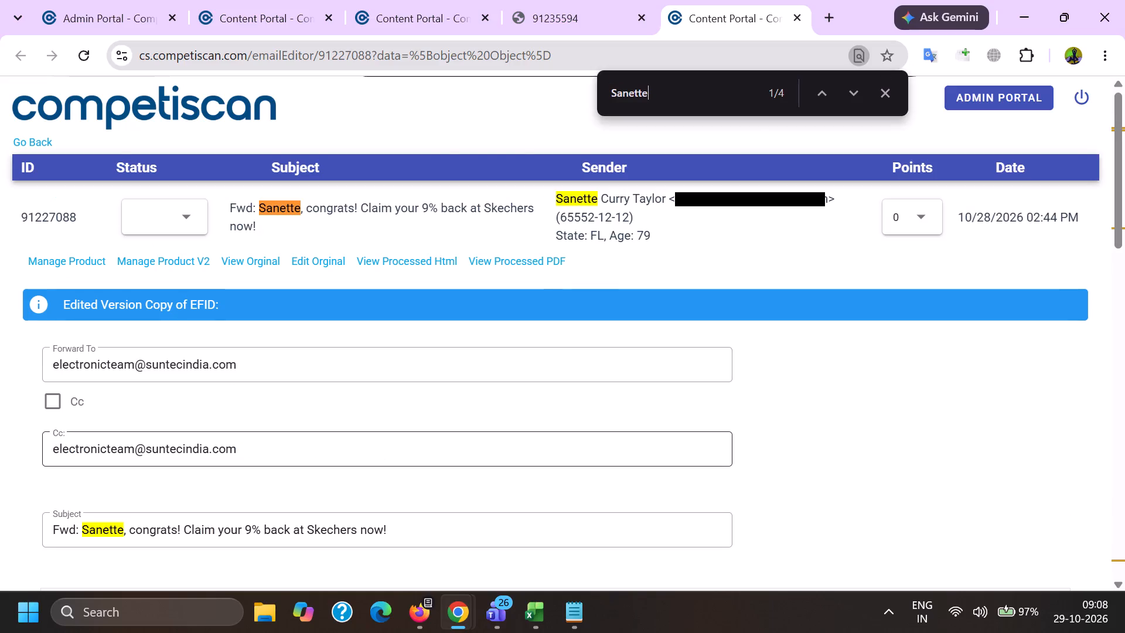
{"action": "key", "text": "Return"}
{"action": "key", "text": "Return"}
{"action": "key", "text": "Return"}
{"action": "key", "text": "Return"}
{"action": "key", "text": "Return"}
{"action": "key", "text": "Return"}
{"action": "key", "text": "Return"}
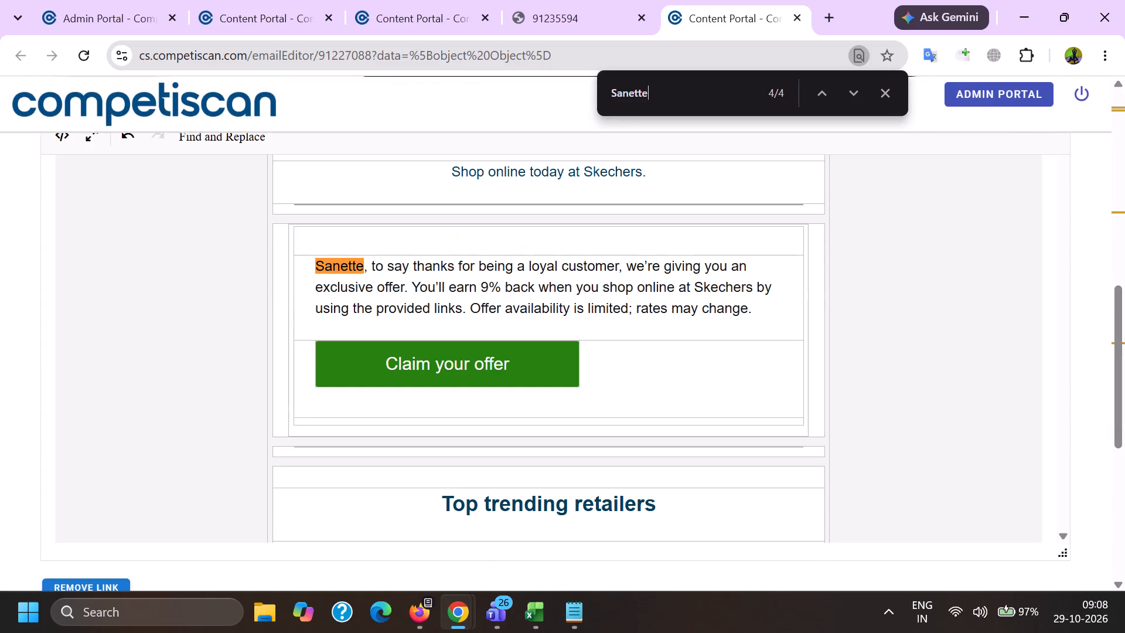
{"action": "double_click", "coordinate": [342, 266]}
{"action": "key", "text": "BackSpace"}
Copy the Privacy link address in the email footer, remove the email's links, and reinsert the copied address as a link at Privacy.
{"action": "scroll", "coordinate": [384, 317], "scroll_direction": "down", "scroll_amount": 20}
{"action": "scroll", "coordinate": [384, 317], "scroll_direction": "down", "scroll_amount": 11}
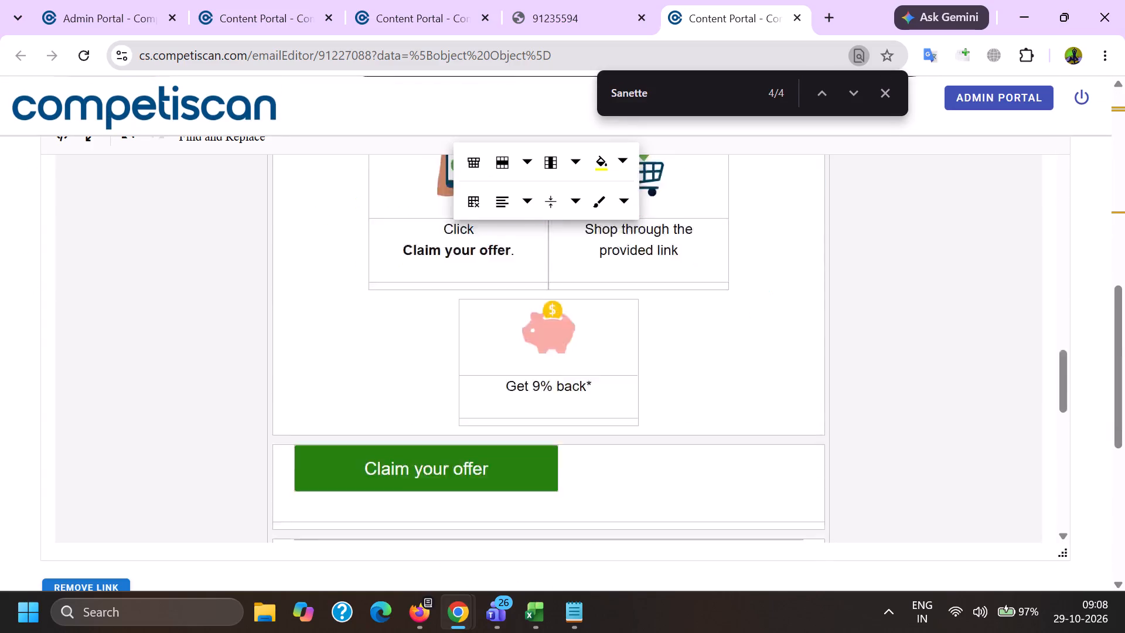
{"action": "scroll", "coordinate": [447, 347], "scroll_direction": "down", "scroll_amount": 7}
{"action": "scroll", "coordinate": [398, 314], "scroll_direction": "up", "scroll_amount": 2}
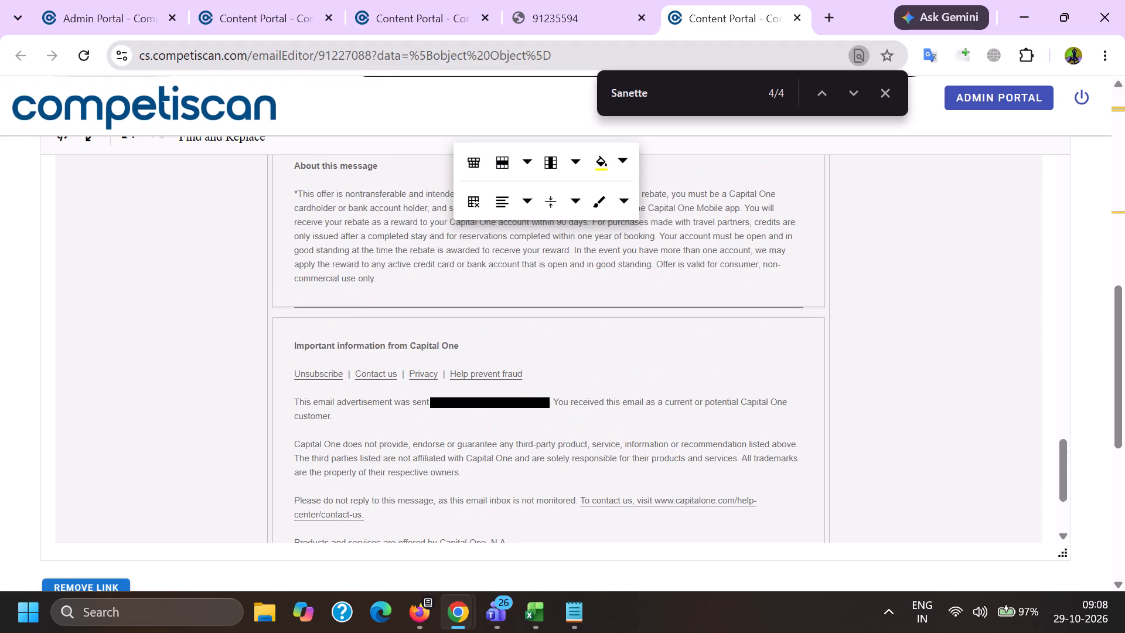
{"action": "right_click", "coordinate": [425, 372]}
{"action": "left_click", "coordinate": [483, 187]}
{"action": "scroll", "coordinate": [0, 356], "scroll_direction": "down", "scroll_amount": 5}
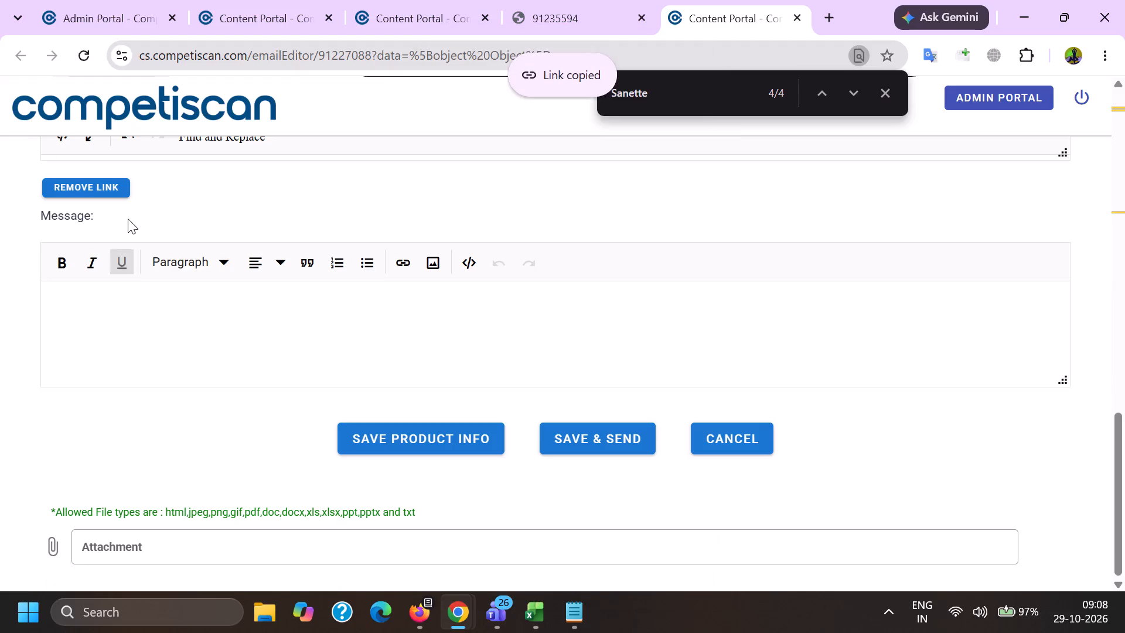
{"action": "left_click", "coordinate": [114, 190]}
{"action": "left_click", "coordinate": [629, 171]}
{"action": "scroll", "coordinate": [523, 483], "scroll_direction": "up", "scroll_amount": 5}
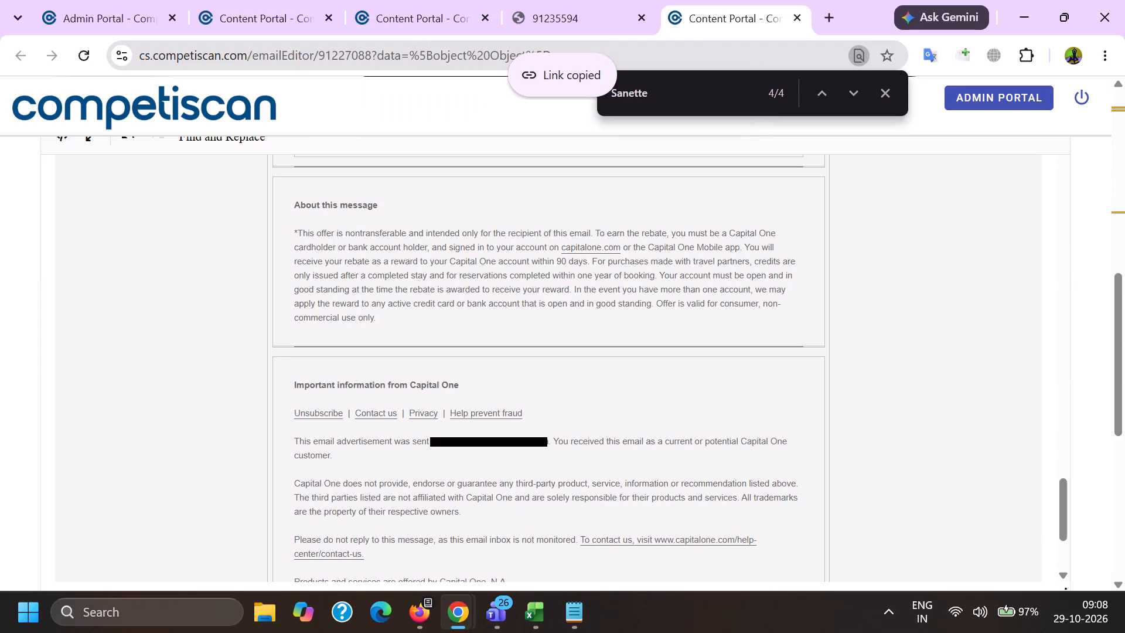
{"action": "left_click", "coordinate": [421, 417]}
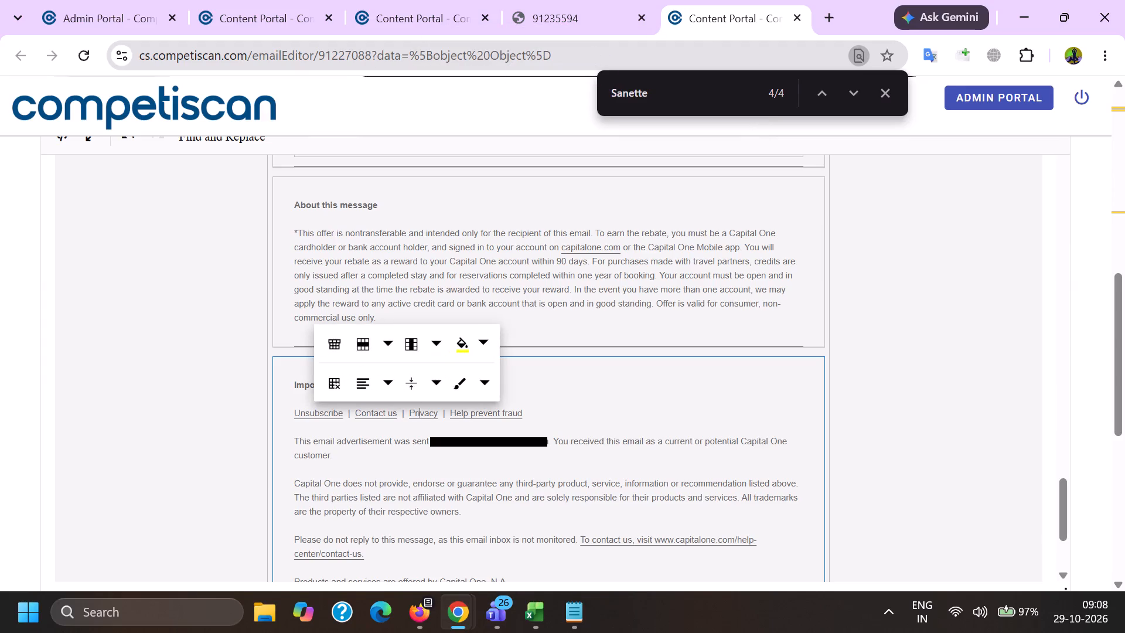
{"action": "key", "text": "ctrl+k"}
{"action": "key", "text": "ctrl+v"}
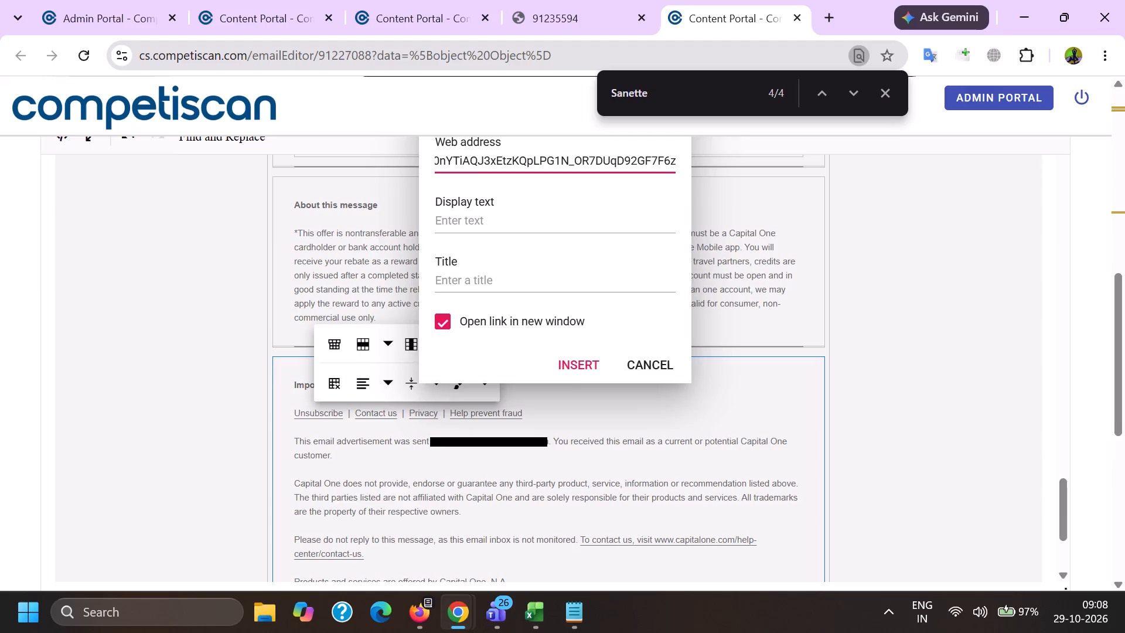
{"action": "left_click", "coordinate": [571, 363]}
{"action": "scroll", "coordinate": [356, 151], "scroll_direction": "down", "scroll_amount": 20}
{"action": "scroll", "coordinate": [356, 151], "scroll_direction": "down", "scroll_amount": 2}
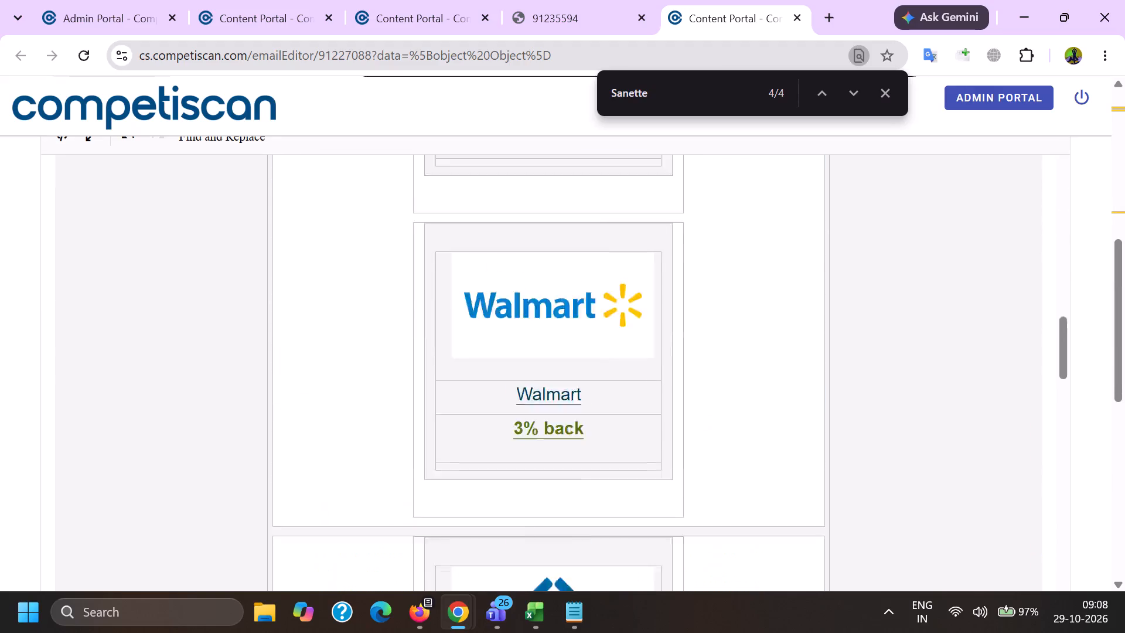
{"action": "scroll", "coordinate": [416, 395], "scroll_direction": "down", "scroll_amount": 20}
{"action": "scroll", "coordinate": [416, 395], "scroll_direction": "down", "scroll_amount": 6}
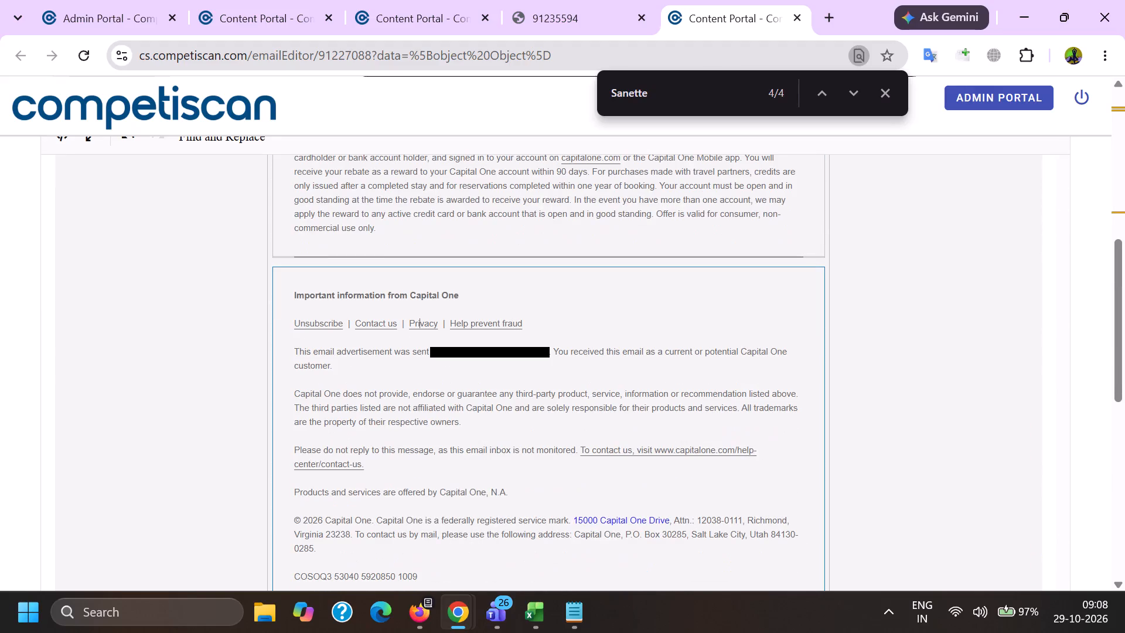
{"action": "left_click_drag", "start_coordinate": [439, 350], "coordinate": [548, 350]}
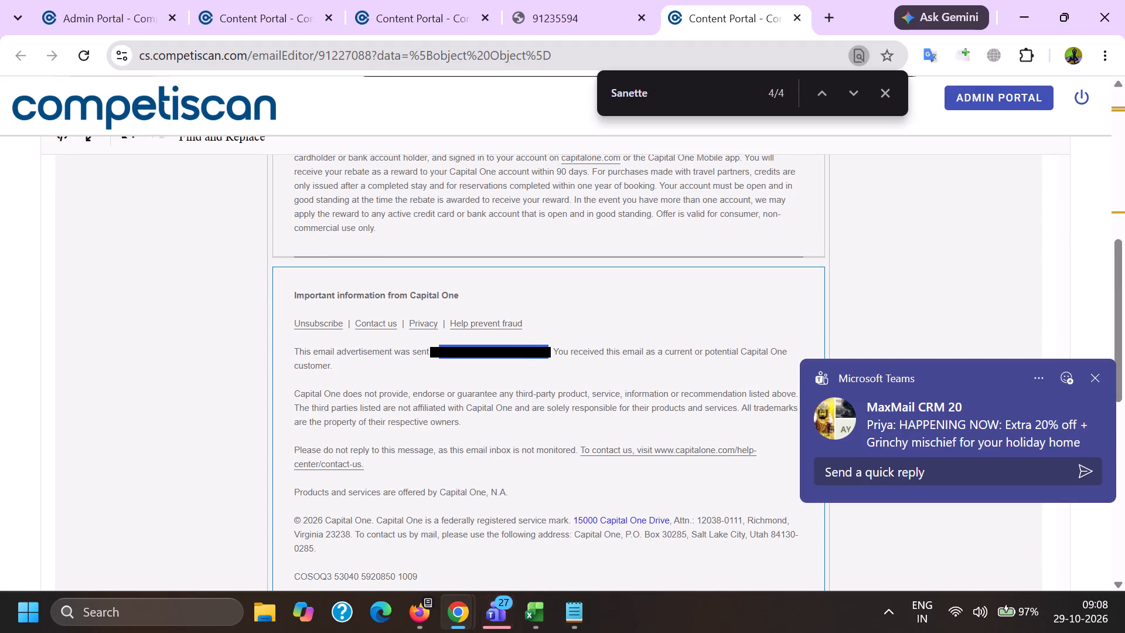
{"action": "key", "text": "BackSpace"}
{"action": "scroll", "coordinate": [342, 360], "scroll_direction": "down", "scroll_amount": 2}
{"action": "left_click_drag", "start_coordinate": [287, 551], "coordinate": [374, 566]}
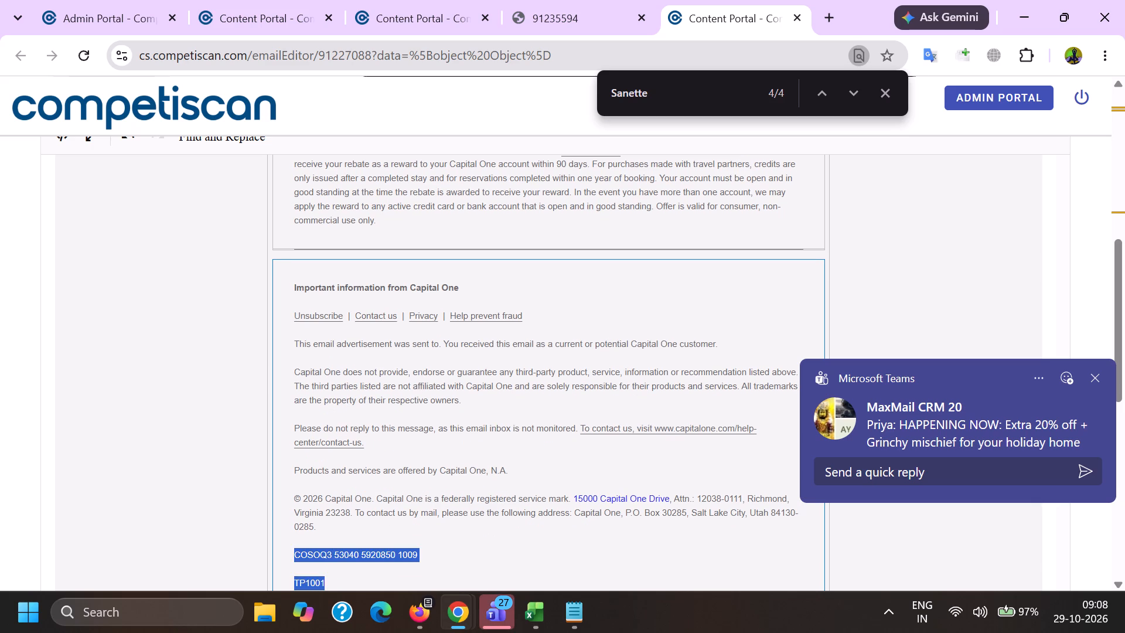
{"action": "key", "text": "BackSpace"}
Save the product info of the cleaned email 91227088.
{"action": "scroll", "coordinate": [379, 397], "scroll_direction": "down", "scroll_amount": 12}
{"action": "left_click", "coordinate": [445, 440]}
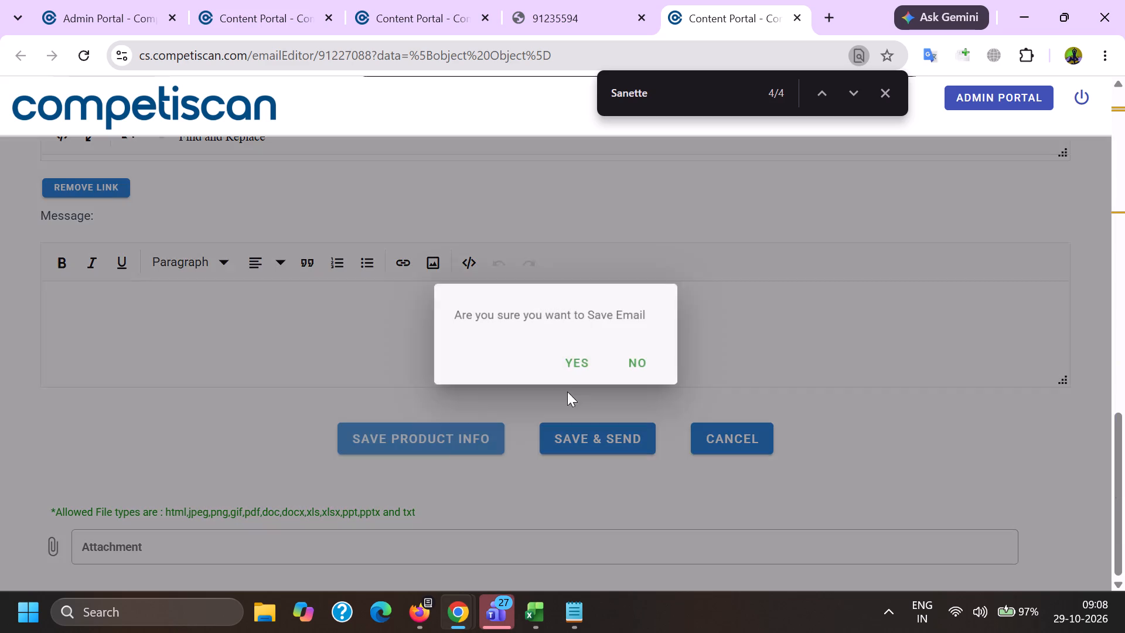
{"action": "left_click", "coordinate": [587, 370]}
Return to the editor of email 91235594 and bring up the previews of the open Chrome windows.
{"action": "left_click", "coordinate": [530, 0]}
{"action": "left_click", "coordinate": [454, 0]}
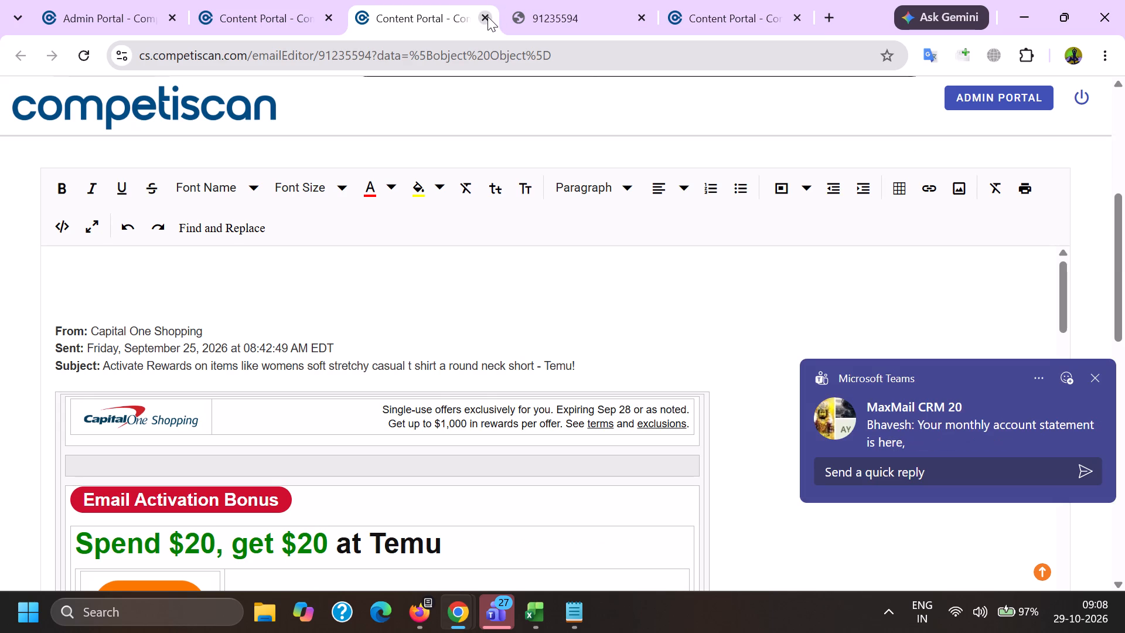
{"action": "left_click", "coordinate": [476, 615]}
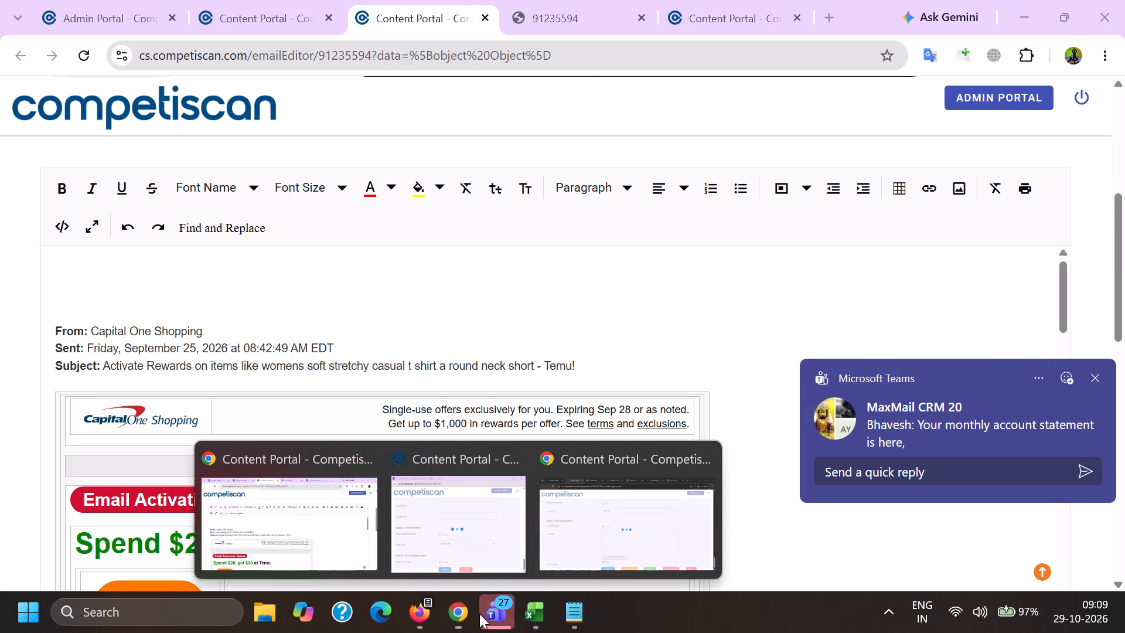
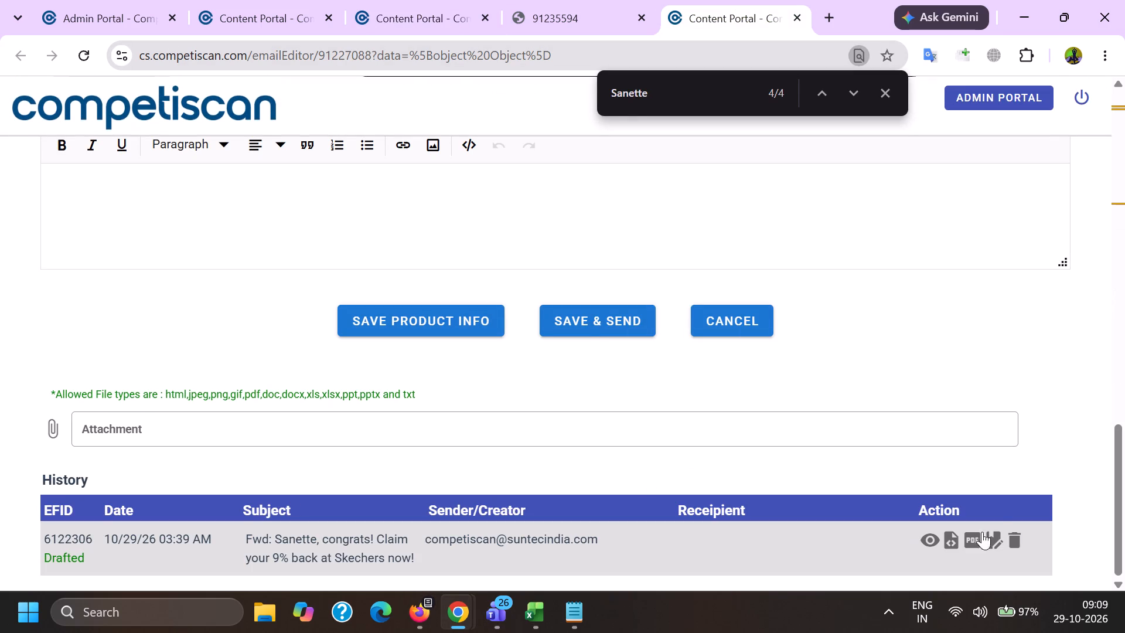
Delete the drafted Skechers 9% back email, EFID 6122306, from the history of email 91227088.
{"action": "left_click", "coordinate": [1020, 528]}
{"action": "left_click", "coordinate": [1019, 539]}
{"action": "left_click", "coordinate": [581, 372]}
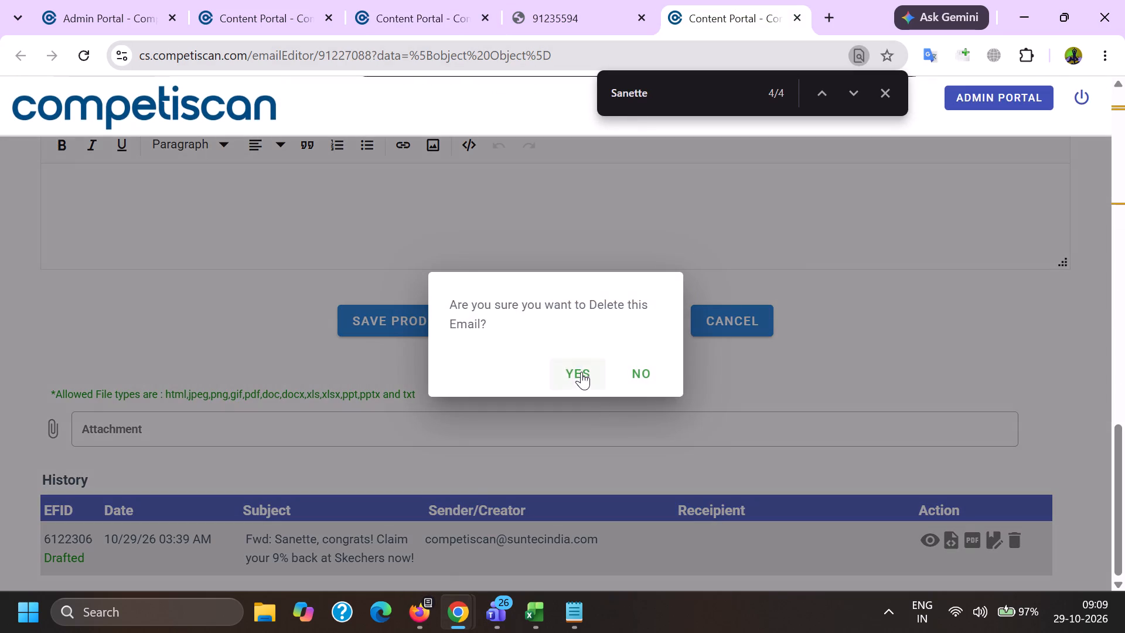
Switch to the Firefox window showing the Content Portal's list of congrats emails.
{"action": "left_click", "coordinate": [417, 631]}
{"action": "left_click", "coordinate": [163, 521]}
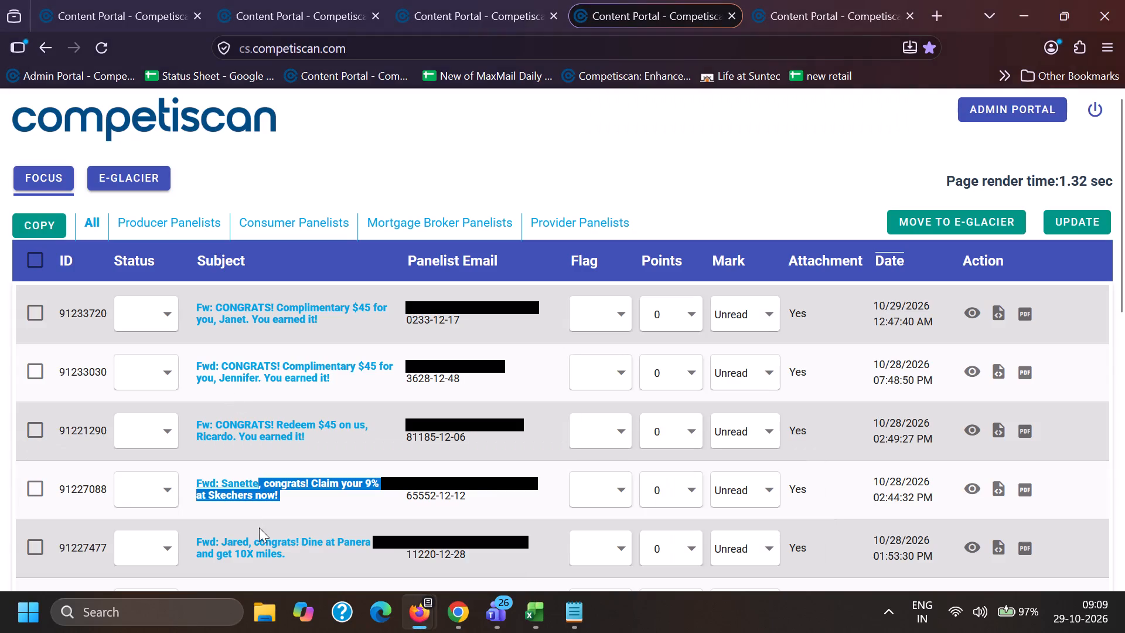
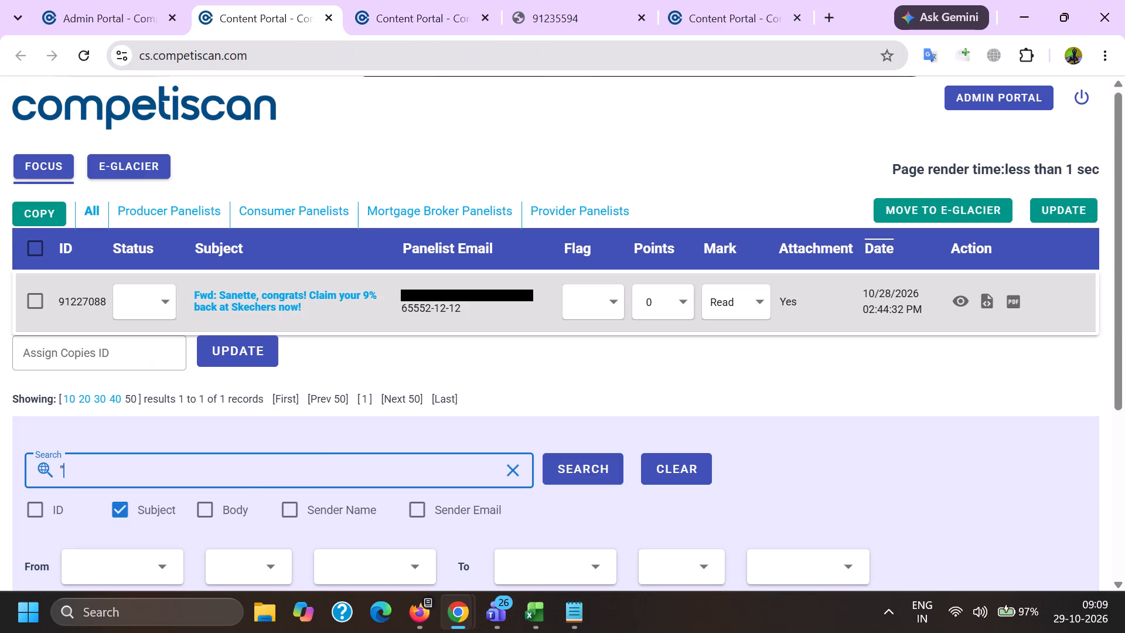
Search the email subjects for ", congrats! Dine at Panera Bread and get 10X miles. " in quotes and open the matching email's editor.
{"action": "key", "text": "ctrl+v"}
{"action": "key", "text": "shift+quotedbl"}
{"action": "key", "text": "Return"}
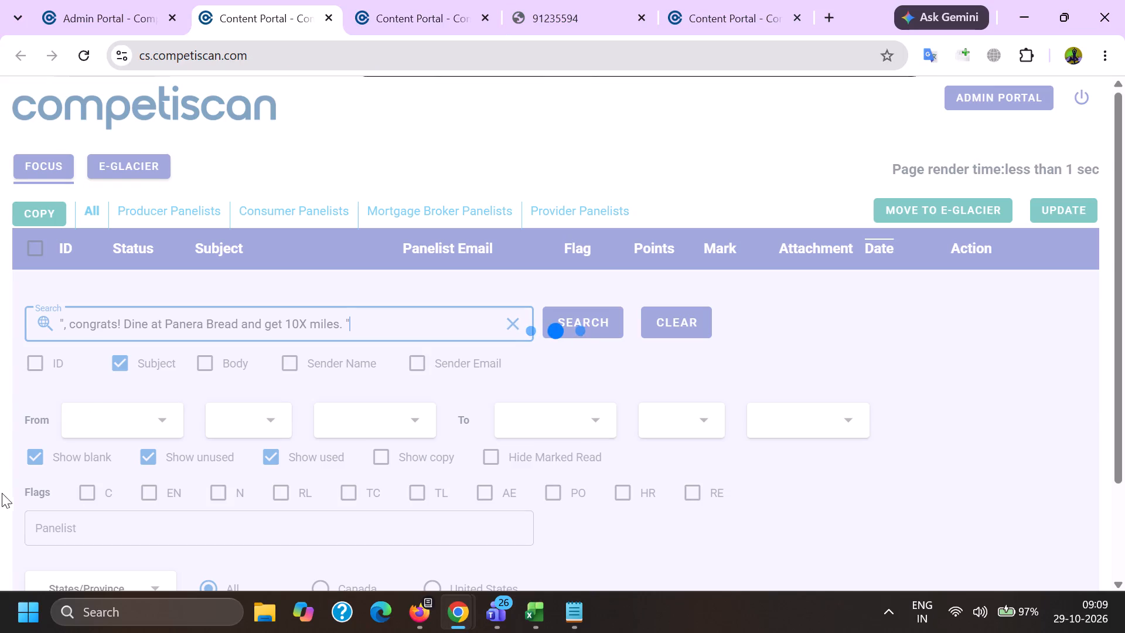
{"action": "left_click", "coordinate": [260, 302], "text": "ctrl"}
{"action": "left_click", "coordinate": [368, 0]}
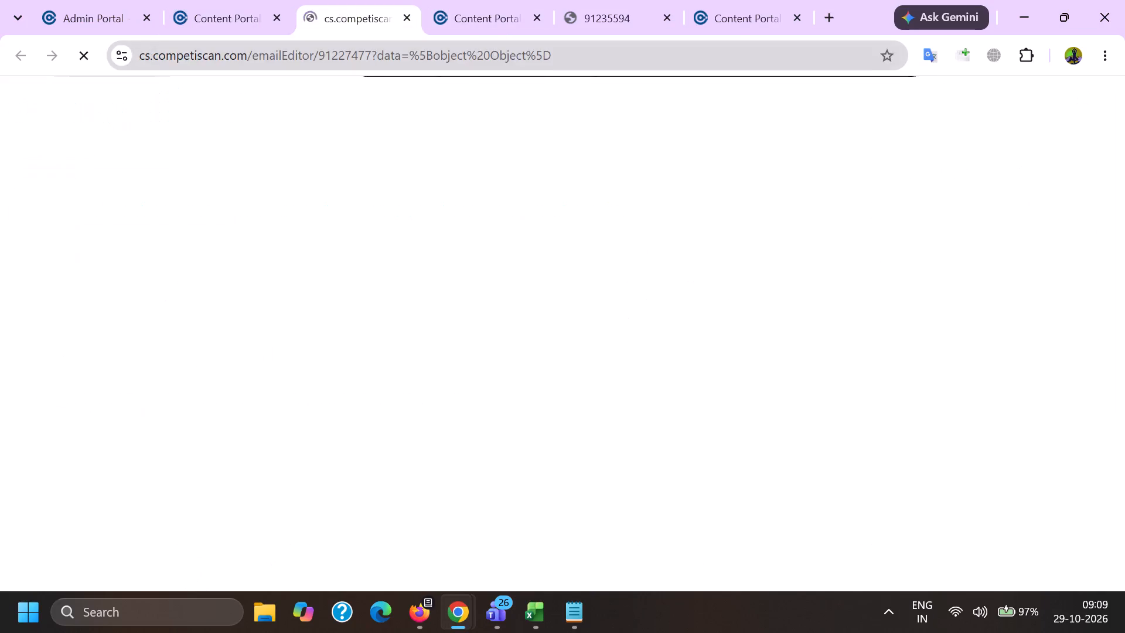
{"action": "double_click", "coordinate": [367, 54]}
{"action": "key", "text": "ctrl+c"}
{"action": "left_click", "coordinate": [560, 616]}
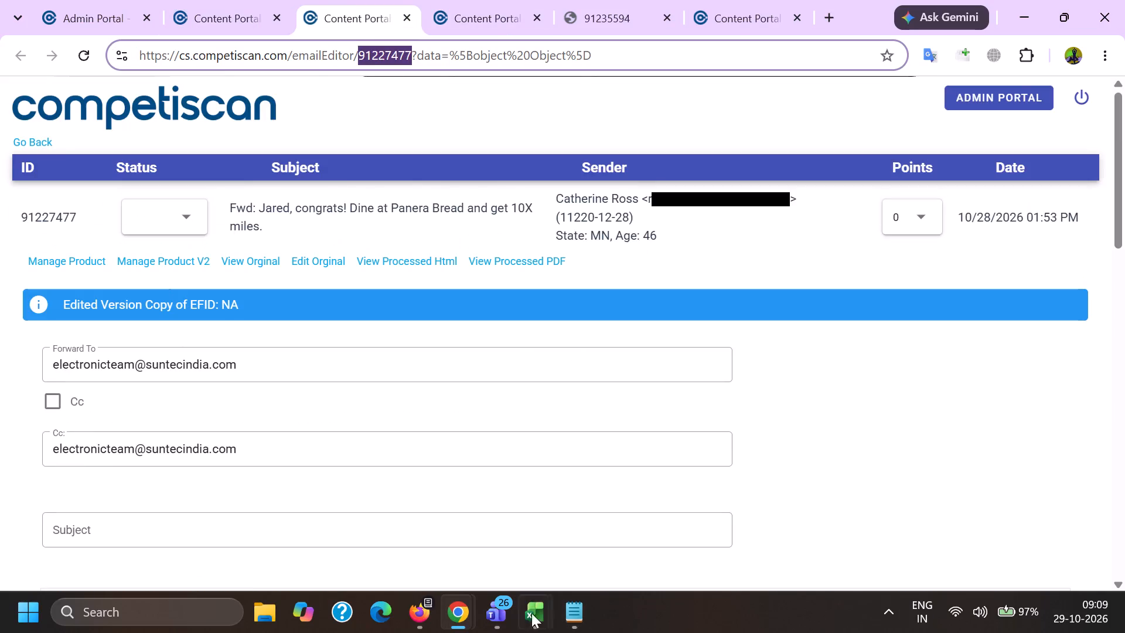
{"action": "left_click", "coordinate": [525, 613]}
{"action": "left_click", "coordinate": [687, 530]}
{"action": "left_click", "coordinate": [95, 406]}
{"action": "key", "text": "ctrl+v"}
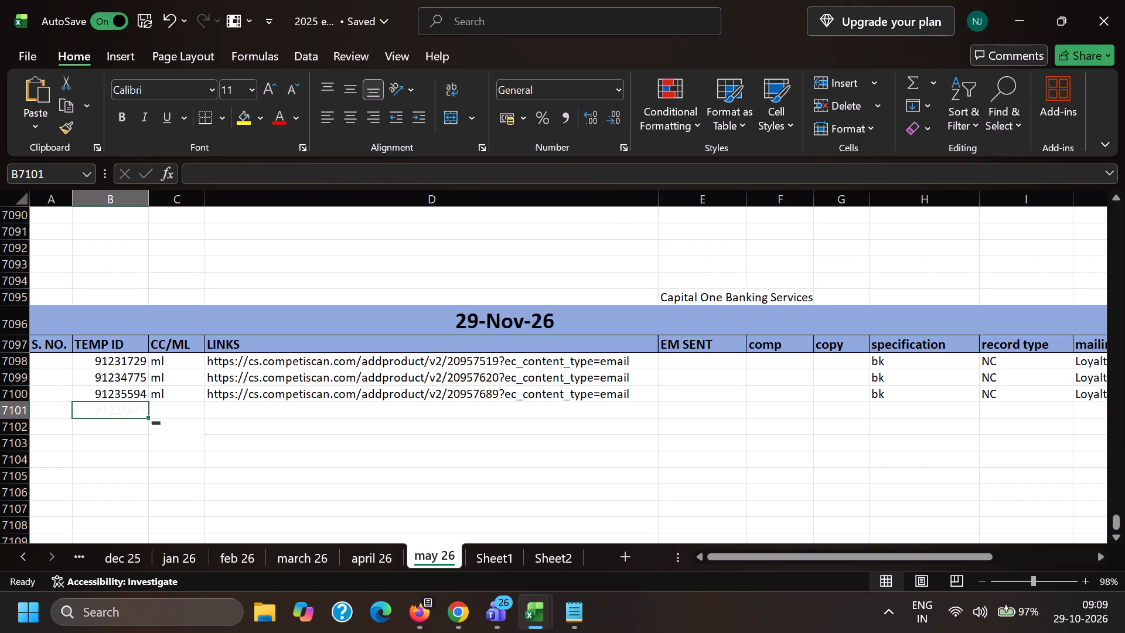
{"action": "left_click", "coordinate": [183, 409]}
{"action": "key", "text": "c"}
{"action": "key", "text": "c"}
{"action": "key", "text": "BackSpace"}
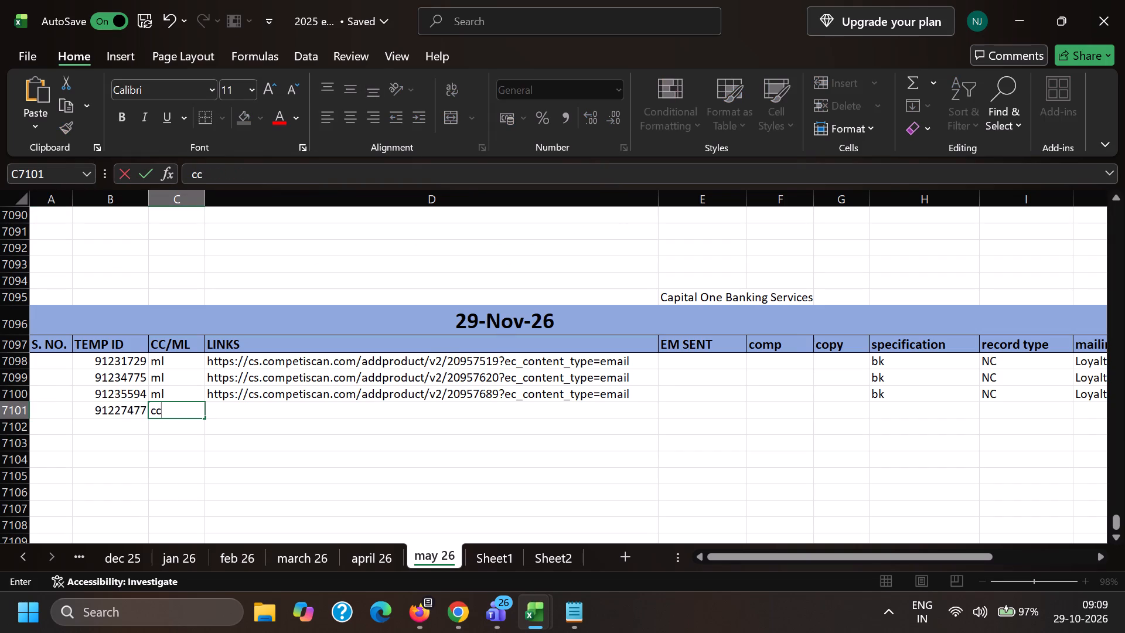
{"action": "key", "text": "Right"}
{"action": "key", "text": "Right"}
{"action": "key", "text": "Right"}
{"action": "key", "text": "Right"}
{"action": "key", "text": "Right"}
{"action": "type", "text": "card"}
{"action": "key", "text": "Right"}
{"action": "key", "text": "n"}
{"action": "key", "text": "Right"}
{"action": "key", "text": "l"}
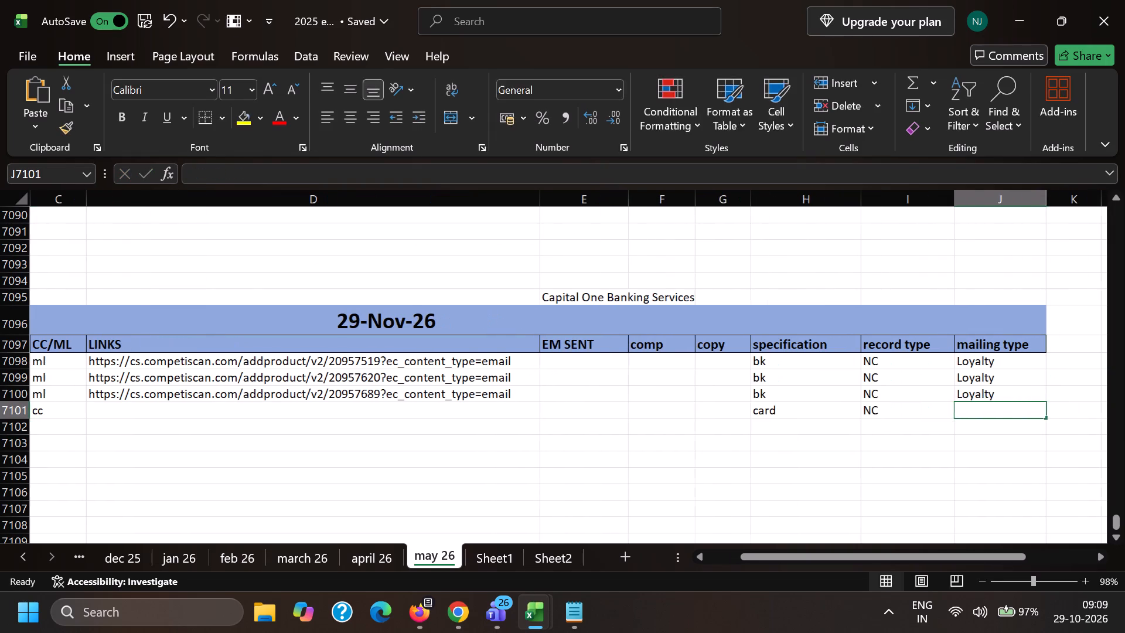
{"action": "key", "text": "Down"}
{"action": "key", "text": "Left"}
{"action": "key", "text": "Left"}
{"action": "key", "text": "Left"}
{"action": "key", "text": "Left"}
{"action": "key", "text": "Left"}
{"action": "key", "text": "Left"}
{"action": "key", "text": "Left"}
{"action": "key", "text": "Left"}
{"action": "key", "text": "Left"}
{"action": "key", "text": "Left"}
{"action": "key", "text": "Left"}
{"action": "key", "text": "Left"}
Switch back to the Chrome window with the editor of email 91227477.
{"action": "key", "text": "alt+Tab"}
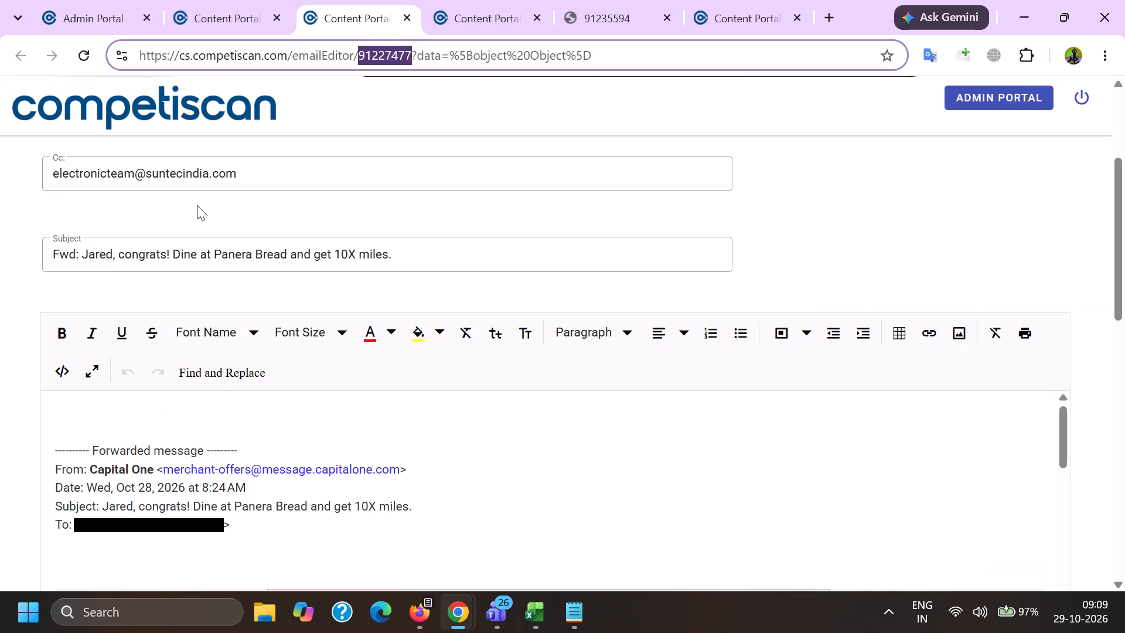
Remove the forwarded-message line, the sender's email address and the recipient line from the body header of the Panera Bread email 91227477.
{"action": "scroll", "coordinate": [197, 205], "scroll_direction": "down", "scroll_amount": 1}
{"action": "left_click_drag", "start_coordinate": [279, 365], "coordinate": [43, 329]}
{"action": "key", "text": "BackSpace"}
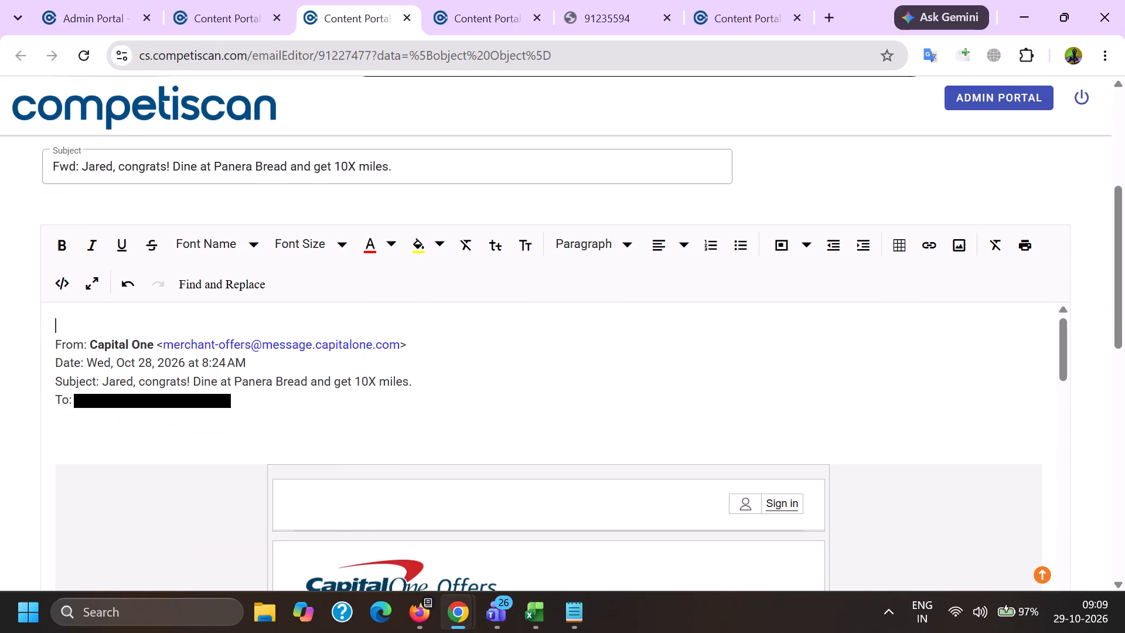
{"action": "left_click_drag", "start_coordinate": [159, 343], "coordinate": [431, 349]}
{"action": "key", "text": "BackSpace"}
{"action": "left_click_drag", "start_coordinate": [289, 440], "coordinate": [23, 406]}
{"action": "key", "text": "BackSpace"}
Delete the recipient's first name from the Subject line in the email body and search the page for other occurrences of it.
{"action": "scroll", "coordinate": [322, 210], "scroll_direction": "down", "scroll_amount": 3}
{"action": "scroll", "coordinate": [487, 406], "scroll_direction": "down", "scroll_amount": 2}
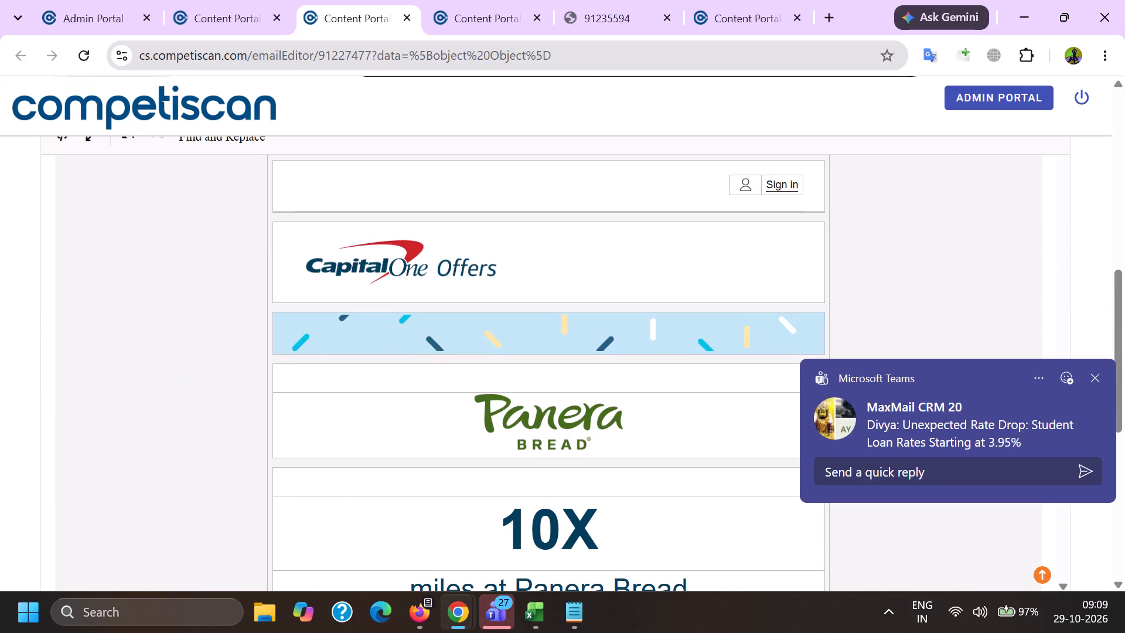
{"action": "scroll", "coordinate": [496, 355], "scroll_direction": "down", "scroll_amount": 2}
{"action": "scroll", "coordinate": [254, 431], "scroll_direction": "up", "scroll_amount": 6}
{"action": "scroll", "coordinate": [172, 331], "scroll_direction": "up", "scroll_amount": 2}
{"action": "double_click", "coordinate": [117, 292]}
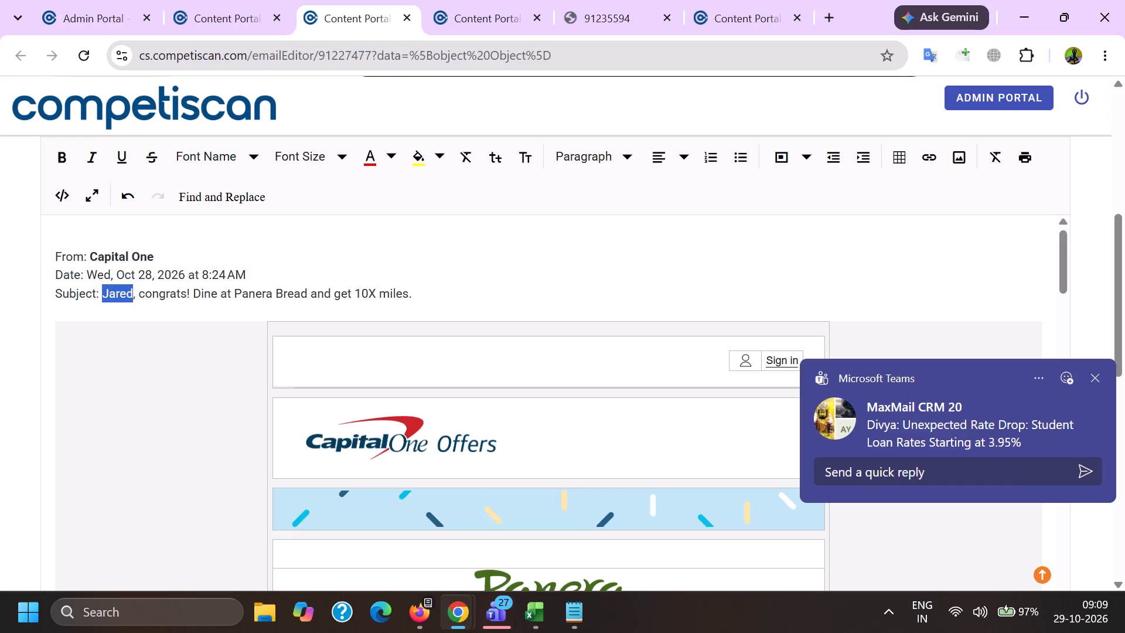
{"action": "key", "text": "ctrl+c"}
{"action": "key", "text": "BackSpace"}
{"action": "key", "text": "ctrl+f"}
{"action": "key", "text": "ctrl+v"}
{"action": "key", "text": "Return"}
{"action": "key", "text": "Return"}
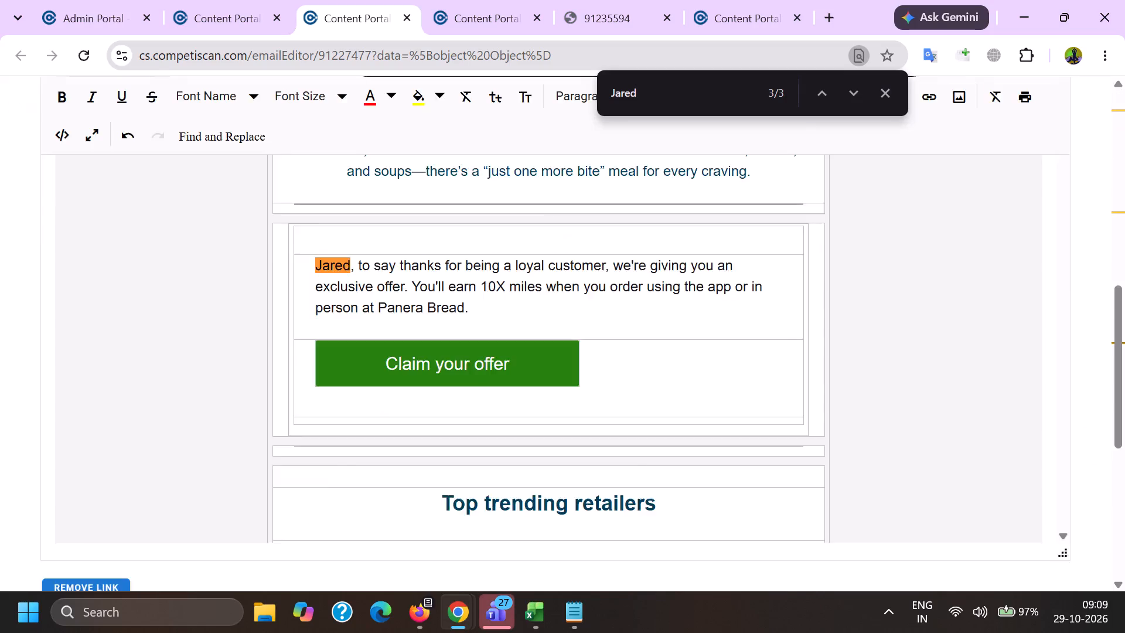
Delete the recipient's first name from the start of the loyal-customer thank-you paragraph in the Panera Bread email body.
{"action": "key", "text": "Return"}
{"action": "key", "text": "Return"}
{"action": "key", "text": "Return"}
{"action": "double_click", "coordinate": [340, 268]}
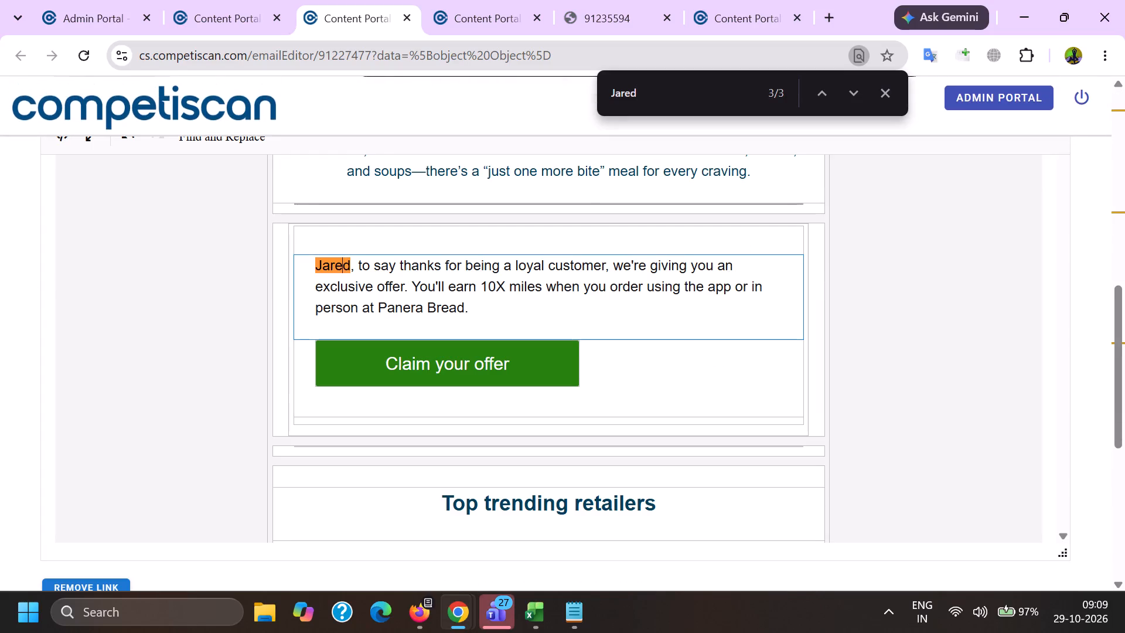
{"action": "key", "text": "BackSpace"}
Copy the link address of Privacy in the Capital One footer and remove the links from the email body.
{"action": "scroll", "coordinate": [371, 370], "scroll_direction": "up", "scroll_amount": 11}
{"action": "scroll", "coordinate": [379, 359], "scroll_direction": "down", "scroll_amount": 20}
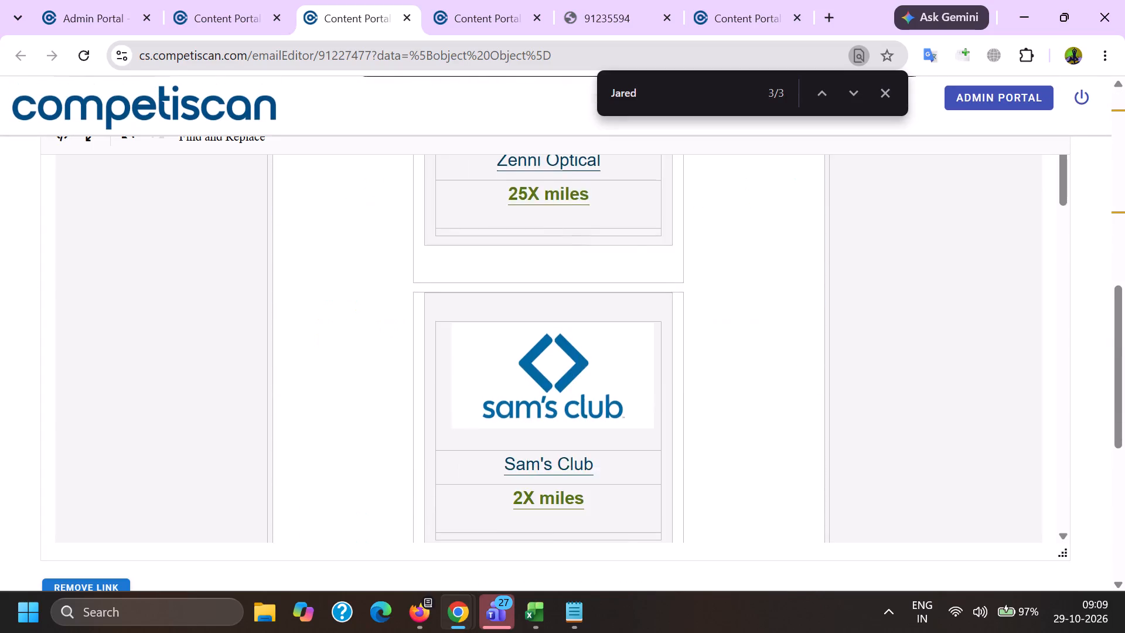
{"action": "scroll", "coordinate": [417, 367], "scroll_direction": "down", "scroll_amount": 18}
{"action": "scroll", "coordinate": [391, 324], "scroll_direction": "down", "scroll_amount": 4}
{"action": "scroll", "coordinate": [422, 416], "scroll_direction": "down", "scroll_amount": 2}
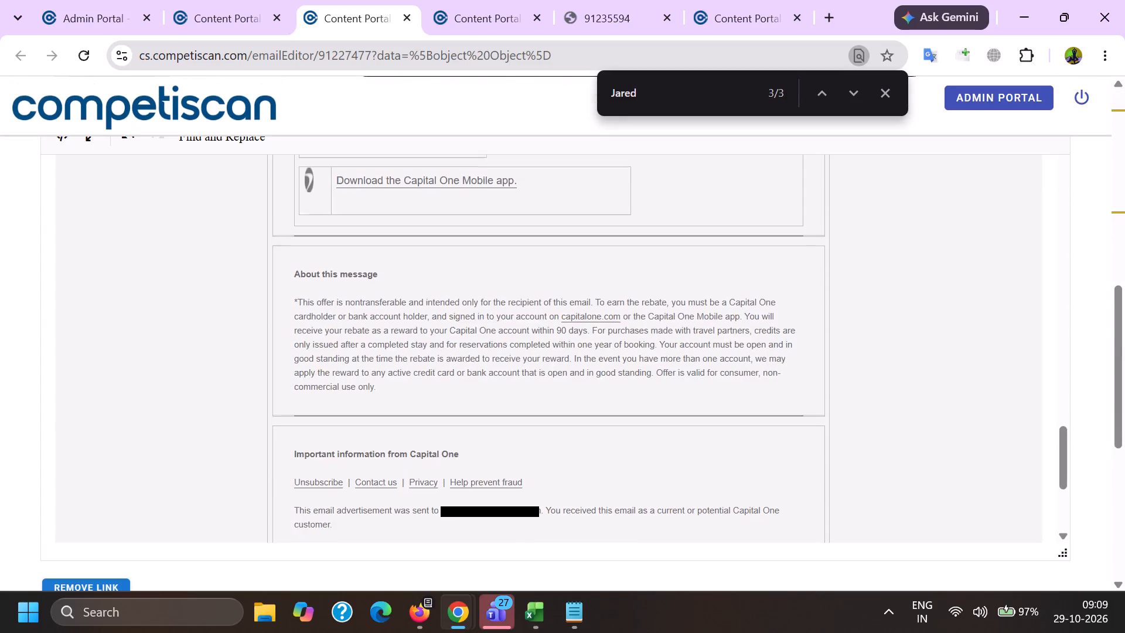
{"action": "right_click", "coordinate": [420, 318]}
{"action": "left_click", "coordinate": [472, 182]}
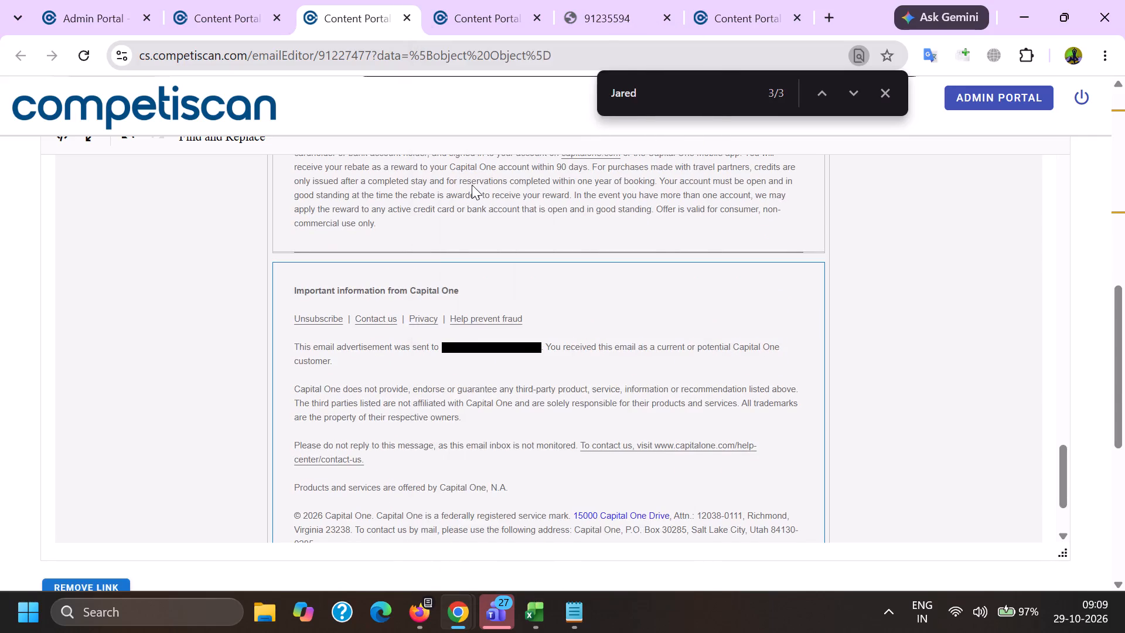
{"action": "scroll", "coordinate": [0, 320], "scroll_direction": "down", "scroll_amount": 4}
{"action": "left_click", "coordinate": [110, 242]}
{"action": "left_click", "coordinate": [630, 168]}
Link the word Privacy in the footer's Important information section to the copied address.
{"action": "scroll", "coordinate": [526, 390], "scroll_direction": "up", "scroll_amount": 4}
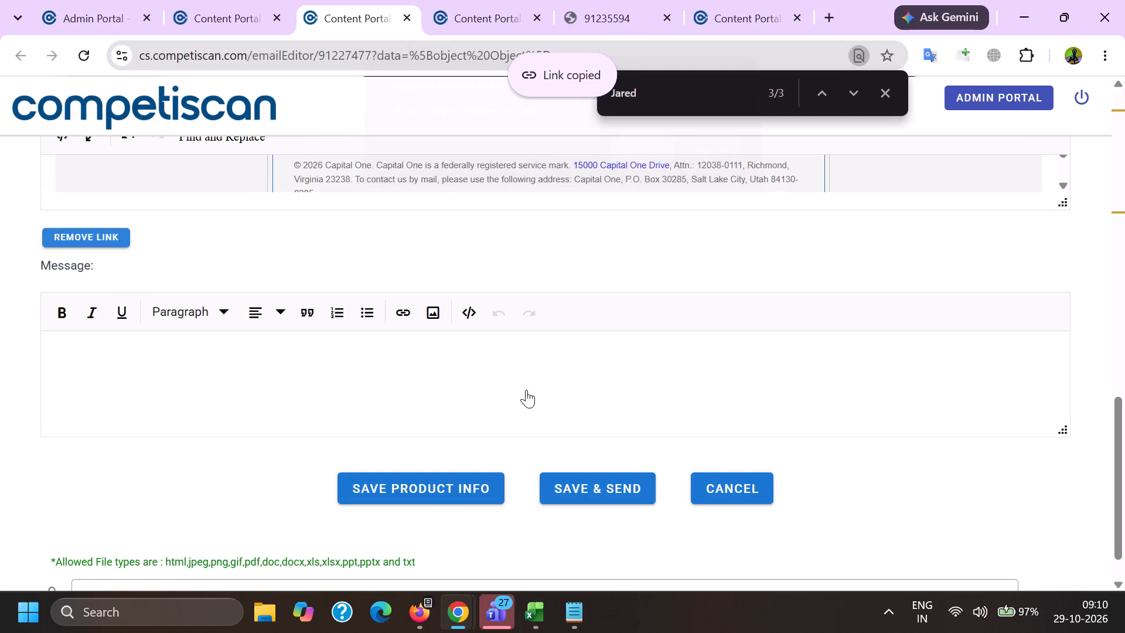
{"action": "left_click", "coordinate": [428, 319]}
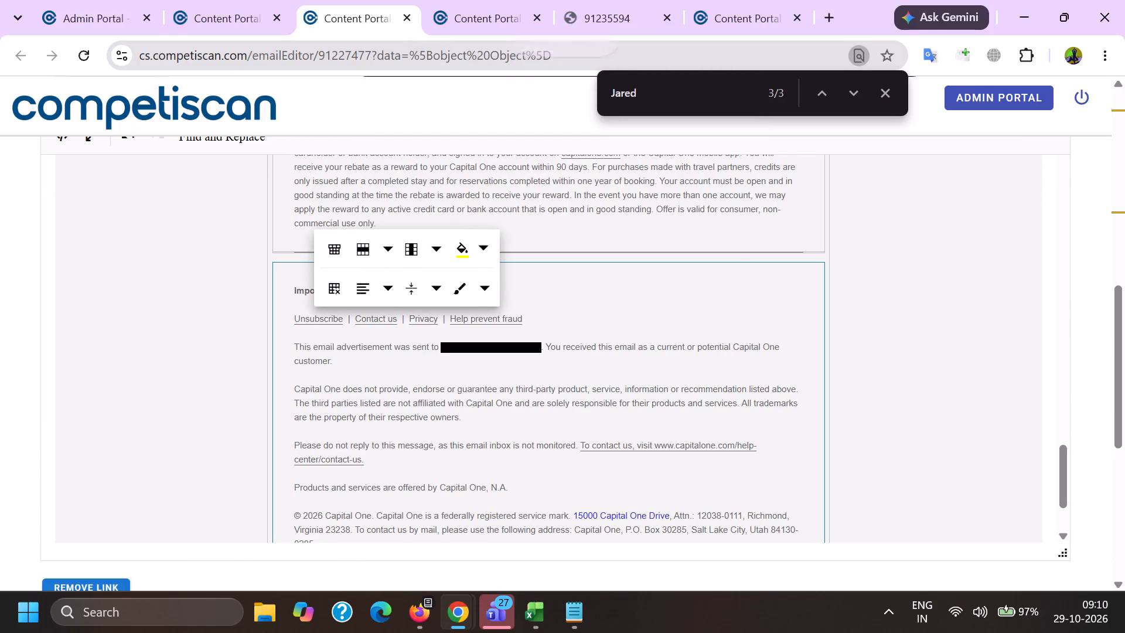
{"action": "key", "text": "ctrl+k"}
{"action": "key", "text": "ctrl+v"}
{"action": "left_click", "coordinate": [563, 359]}
Delete the recipient's email address from the footer sentence starting with This email advertisement was sent to.
{"action": "scroll", "coordinate": [0, 310], "scroll_direction": "down", "scroll_amount": 11}
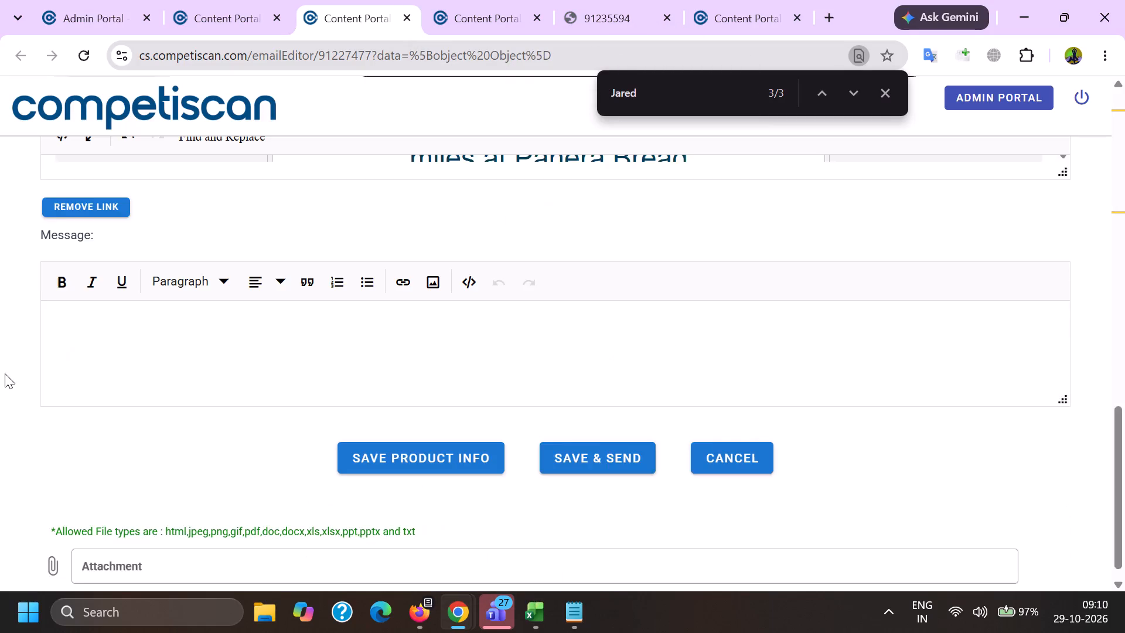
{"action": "scroll", "coordinate": [5, 373], "scroll_direction": "down", "scroll_amount": 3}
{"action": "scroll", "coordinate": [100, 335], "scroll_direction": "up", "scroll_amount": 5}
{"action": "scroll", "coordinate": [343, 319], "scroll_direction": "down", "scroll_amount": 20}
{"action": "scroll", "coordinate": [343, 319], "scroll_direction": "down", "scroll_amount": 7}
{"action": "scroll", "coordinate": [442, 419], "scroll_direction": "up", "scroll_amount": 1}
{"action": "scroll", "coordinate": [442, 419], "scroll_direction": "down", "scroll_amount": 12}
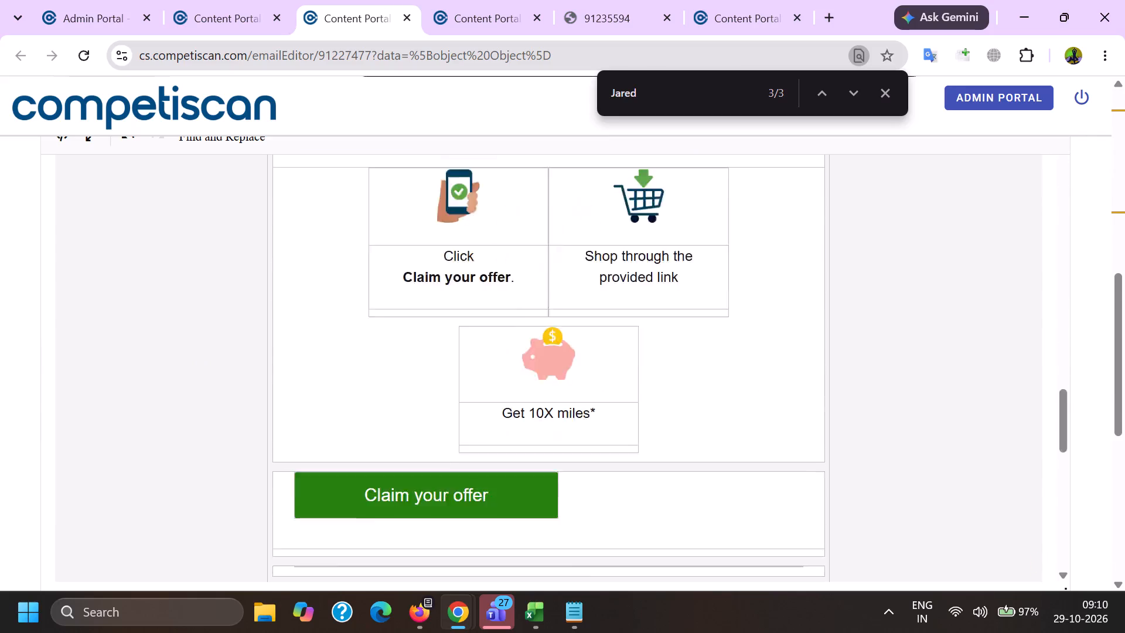
{"action": "scroll", "coordinate": [482, 481], "scroll_direction": "down", "scroll_amount": 8}
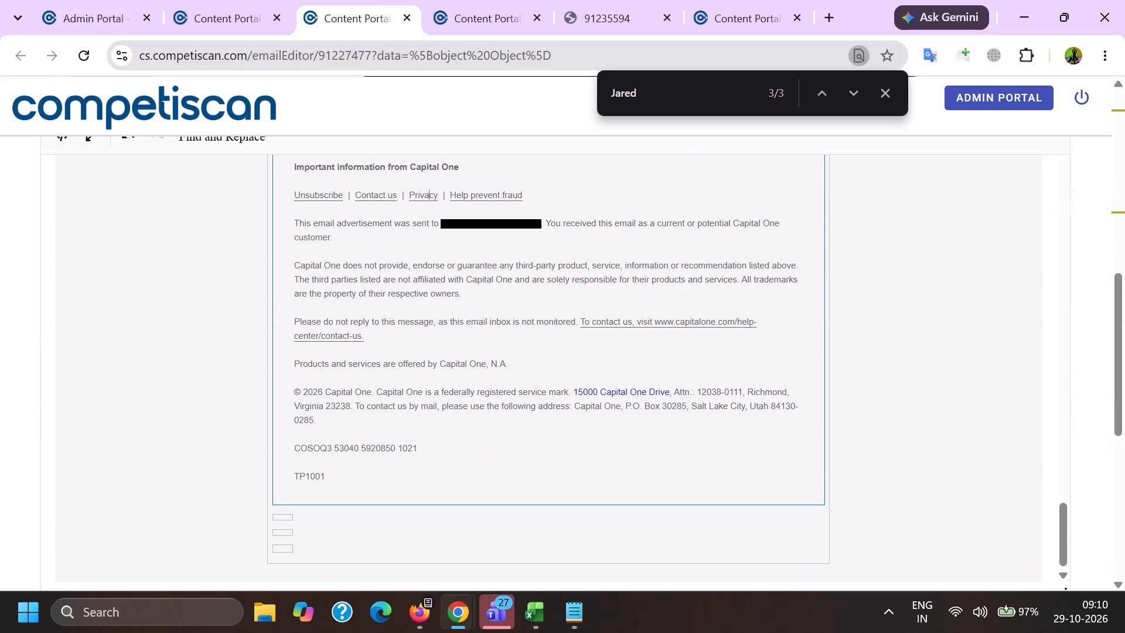
{"action": "left_click_drag", "start_coordinate": [440, 229], "coordinate": [541, 226]}
{"action": "key", "text": "BackSpace"}
Delete the two code lines that close the footer, the one beginning COSOQ3 and TP1001.
{"action": "scroll", "coordinate": [329, 315], "scroll_direction": "down", "scroll_amount": 2}
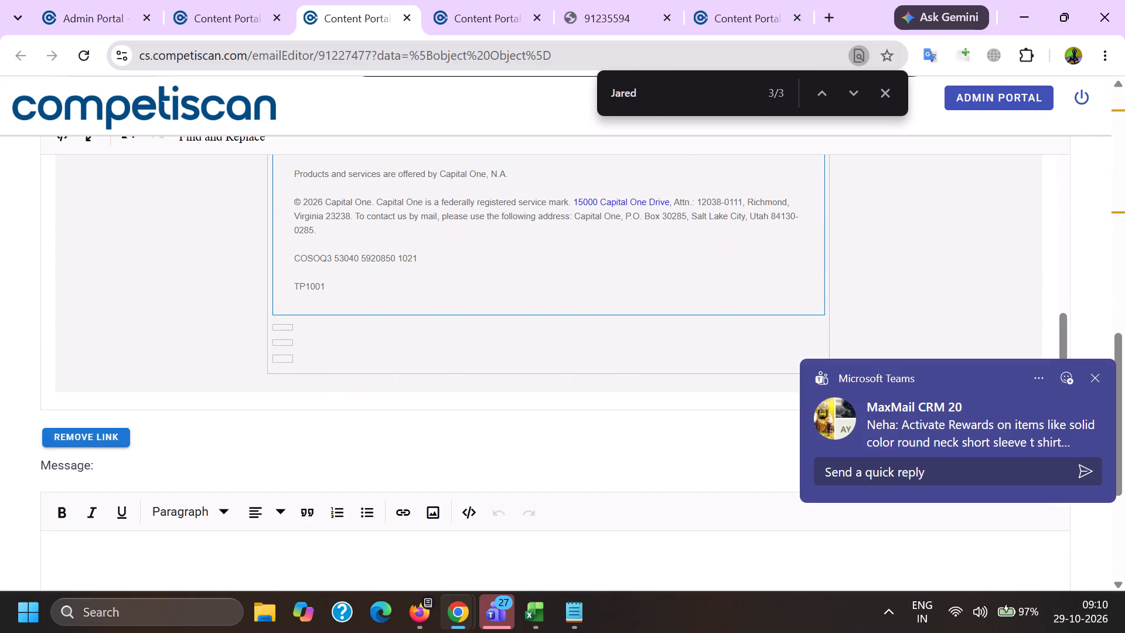
{"action": "left_click_drag", "start_coordinate": [286, 250], "coordinate": [345, 270]}
{"action": "key", "text": "BackSpace"}
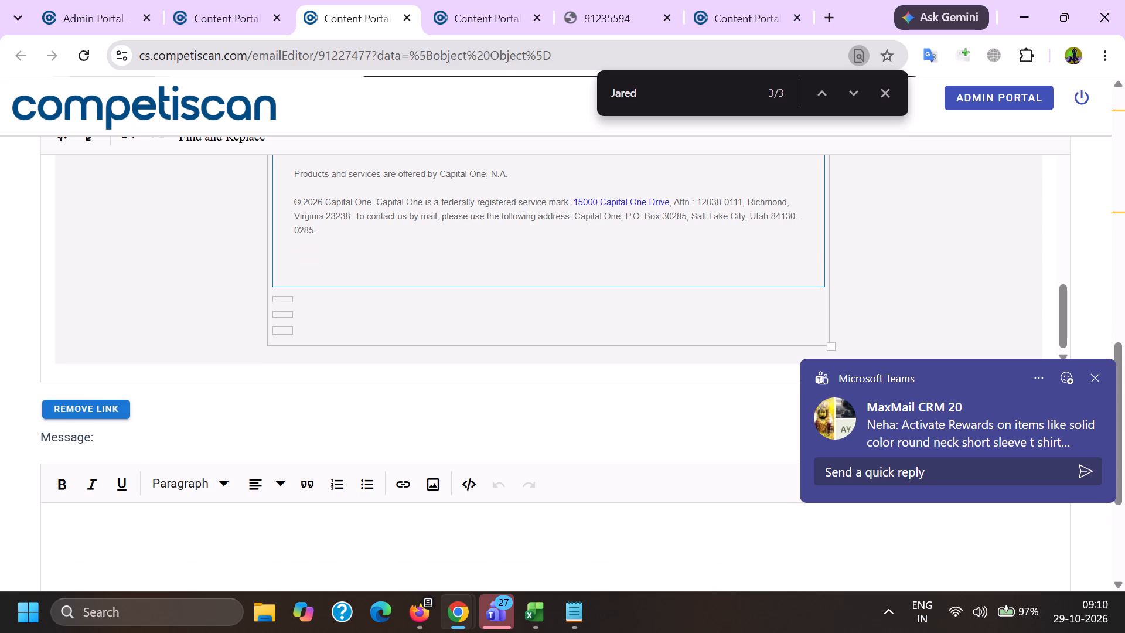
{"action": "key", "text": "BackSpace"}
Save the product info of the cleaned Panera Bread email.
{"action": "scroll", "coordinate": [421, 342], "scroll_direction": "down", "scroll_amount": 14}
{"action": "left_click", "coordinate": [428, 436]}
{"action": "left_click", "coordinate": [582, 355]}
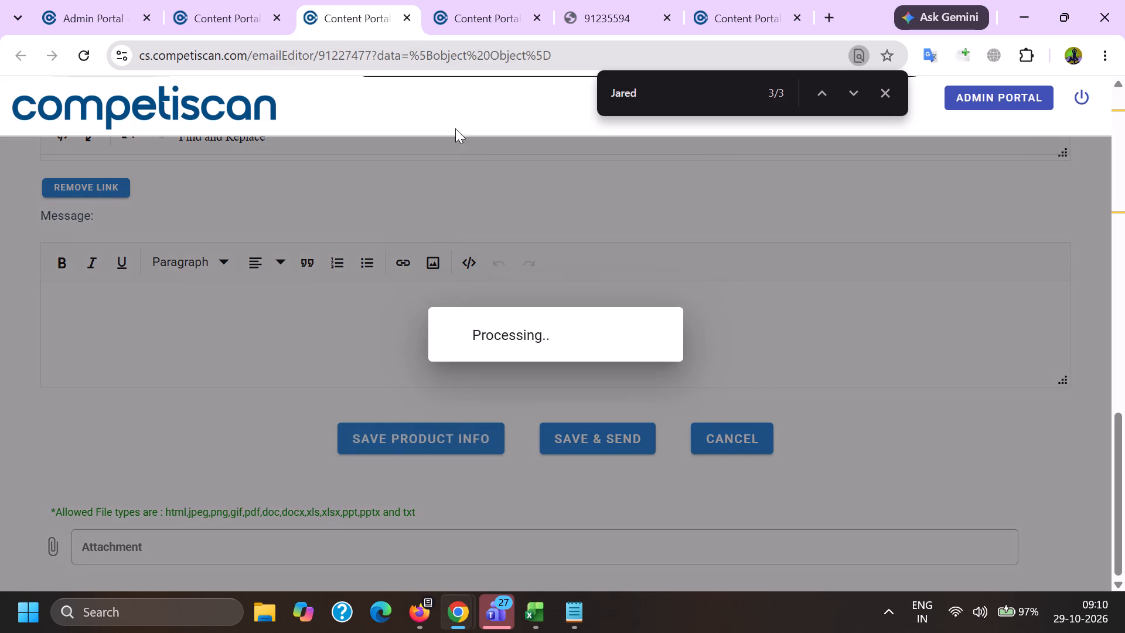
{"action": "double_click", "coordinate": [350, 63]}
{"action": "key", "text": "ctrl+c"}
{"action": "left_click_drag", "start_coordinate": [0, 318], "coordinate": [2, 309]}
{"action": "left_click", "coordinate": [64, 122]}
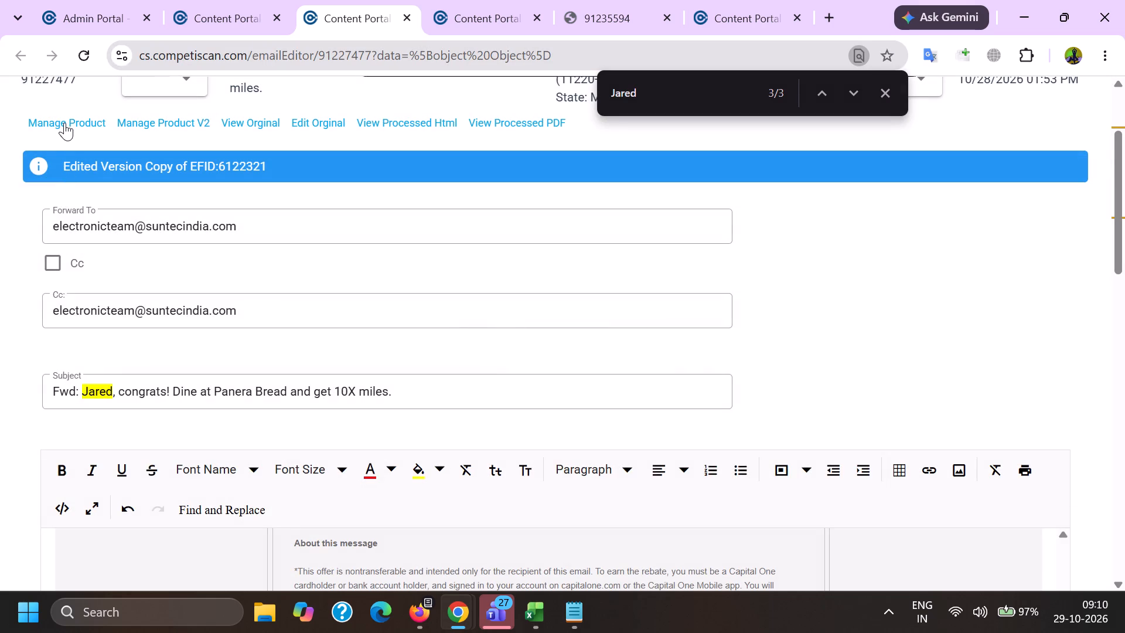
Switch to the 2025 excel workbook, select a cell in its log and return to the email editor.
{"action": "key", "text": "alt+Tab"}
{"action": "left_click", "coordinate": [532, 614]}
{"action": "left_click", "coordinate": [729, 539]}
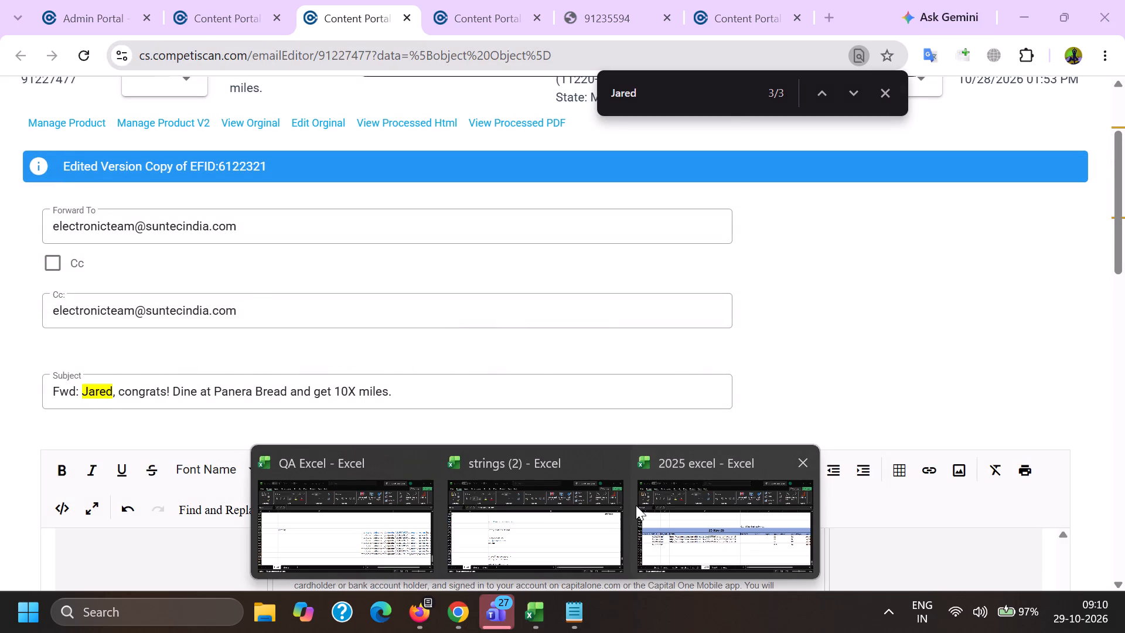
{"action": "left_click", "coordinate": [87, 421]}
{"action": "key", "text": "alt+Tab"}
Copy the phrase Shop through the provided link from the email's three-step section and append it to the body's Subject line.
{"action": "left_click", "coordinate": [0, 363]}
{"action": "scroll", "coordinate": [137, 210], "scroll_direction": "down", "scroll_amount": 7}
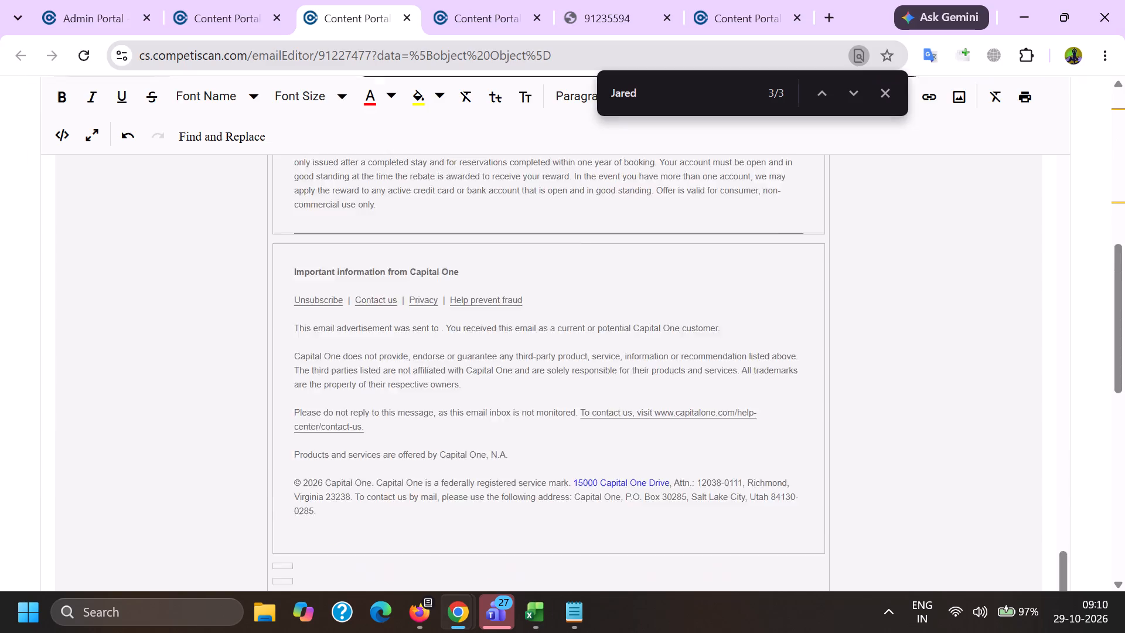
{"action": "scroll", "coordinate": [171, 292], "scroll_direction": "up", "scroll_amount": 9}
{"action": "scroll", "coordinate": [360, 290], "scroll_direction": "up", "scroll_amount": 3}
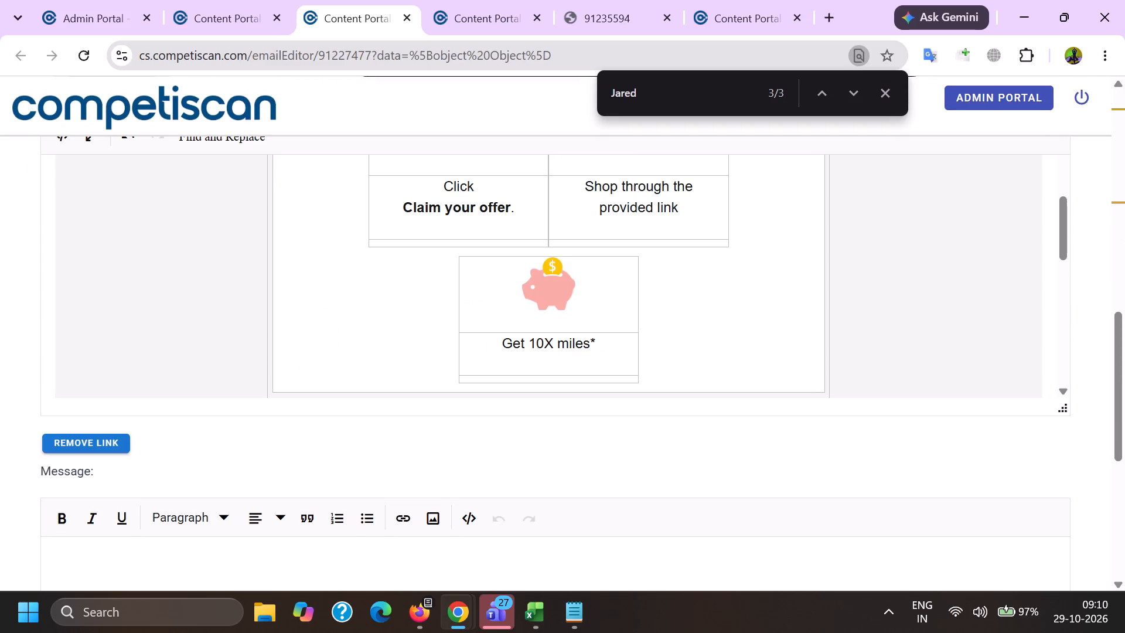
{"action": "scroll", "coordinate": [531, 325], "scroll_direction": "up", "scroll_amount": 2}
{"action": "triple_click", "coordinate": [615, 363]}
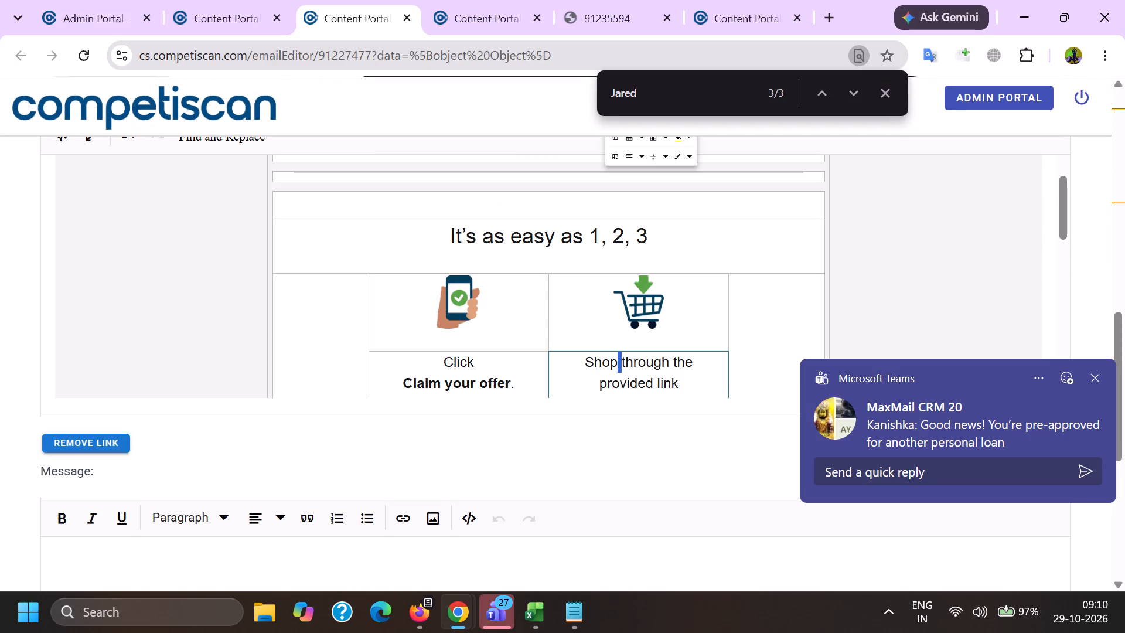
{"action": "triple_click", "coordinate": [615, 361]}
{"action": "key", "text": "ctrl+c"}
{"action": "left_click", "coordinate": [155, 300]}
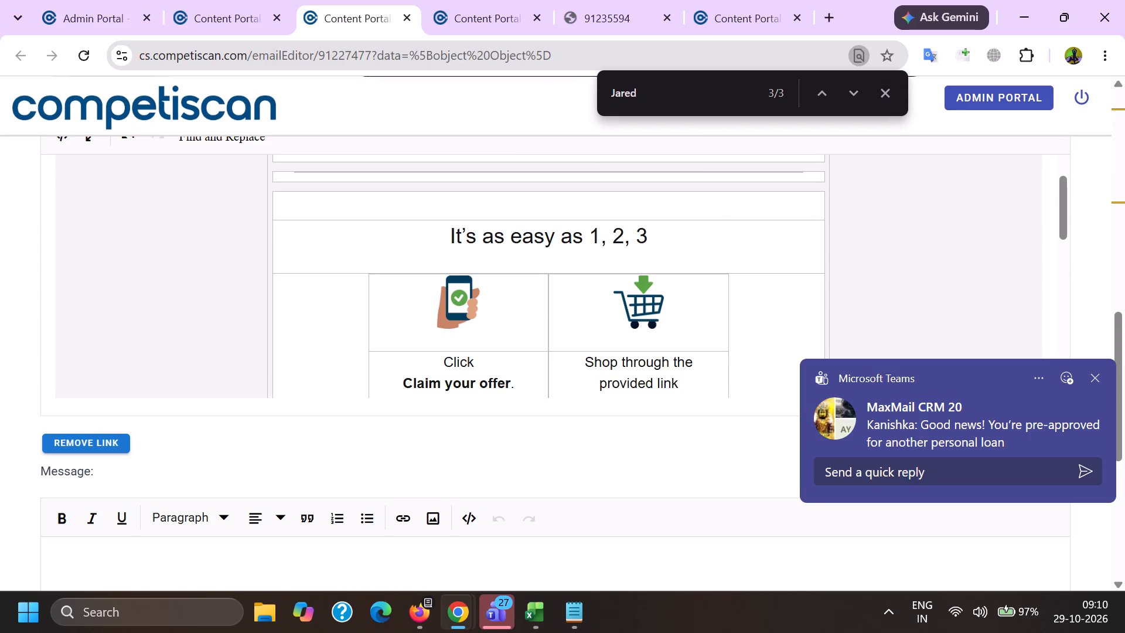
{"action": "key", "text": "Page_Up"}
{"action": "key", "text": "Page_Up"}
{"action": "key", "text": "Page_Up"}
{"action": "key", "text": "Page_Up"}
{"action": "key", "text": "Page_Up"}
{"action": "key", "text": "Page_Up"}
{"action": "key", "text": "Page_Up"}
{"action": "key", "text": "Page_Up"}
{"action": "key", "text": "Page_Up"}
{"action": "key", "text": "Page_Up"}
{"action": "key", "text": "Page_Up"}
{"action": "key", "text": "Page_Up"}
{"action": "key", "text": "Page_Up"}
{"action": "key", "text": "Page_Up"}
{"action": "key", "text": "Page_Up"}
{"action": "key", "text": "Page_Up"}
{"action": "key", "text": "Page_Up"}
{"action": "key", "text": "Page_Up"}
{"action": "key", "text": "Page_Up"}
{"action": "key", "text": "Page_Up"}
{"action": "scroll", "coordinate": [156, 298], "scroll_direction": "down", "scroll_amount": 3}
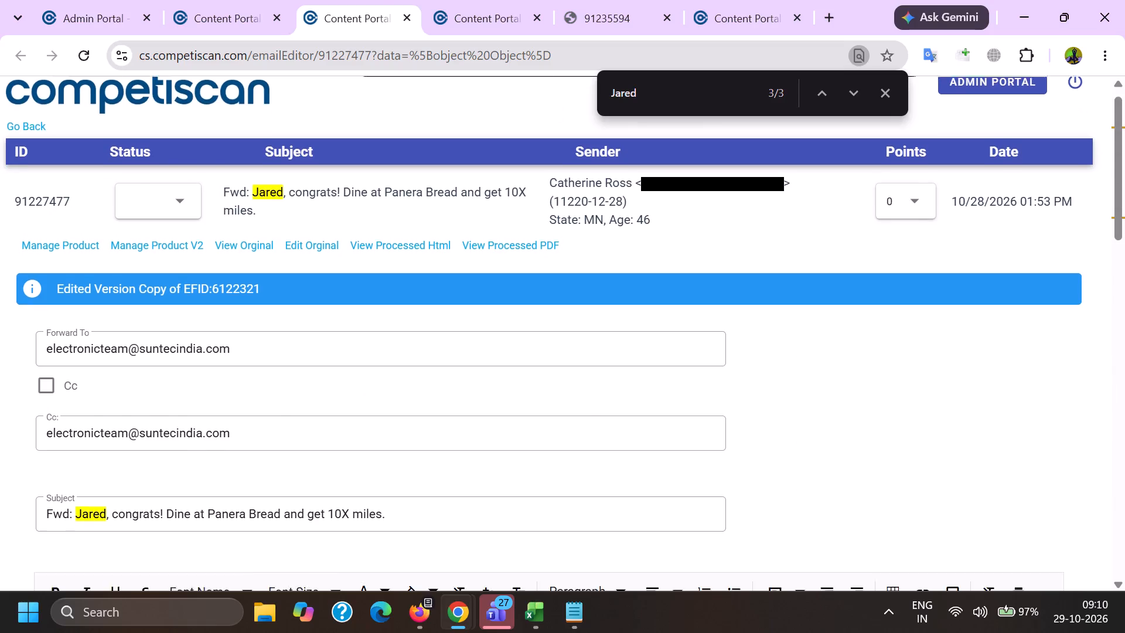
{"action": "left_click", "coordinate": [391, 416]}
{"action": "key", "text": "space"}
{"action": "key", "text": "ctrl+v"}
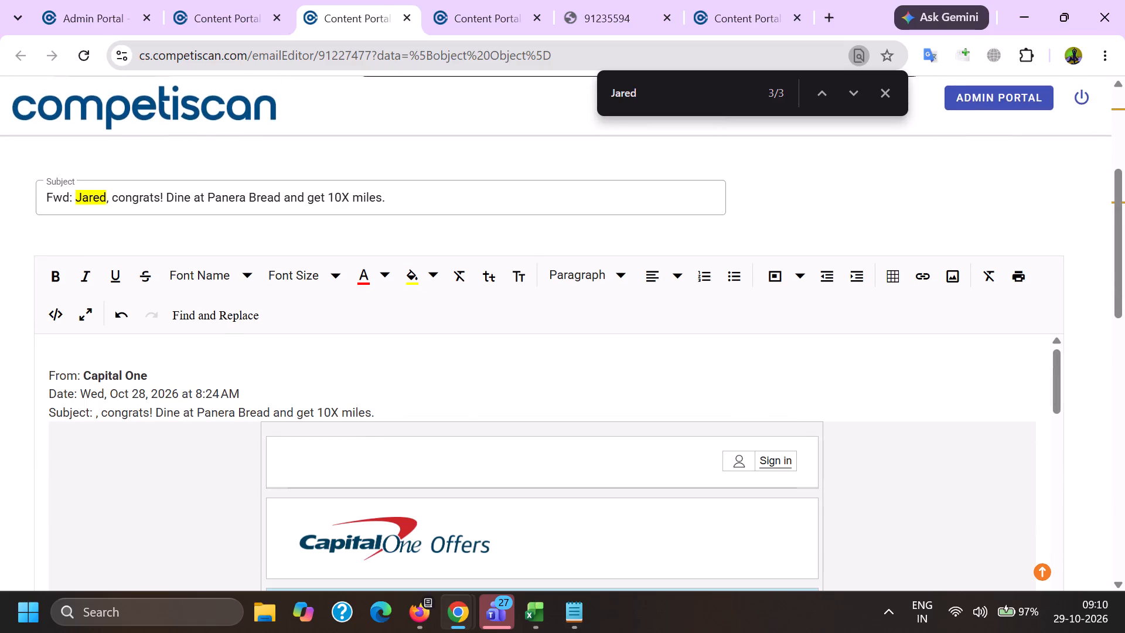
Copy the combined Subject text from congrats! through Shop through the provided link, undo the appended phrase and switch windows.
{"action": "left_click_drag", "start_coordinate": [98, 406], "coordinate": [397, 418]}
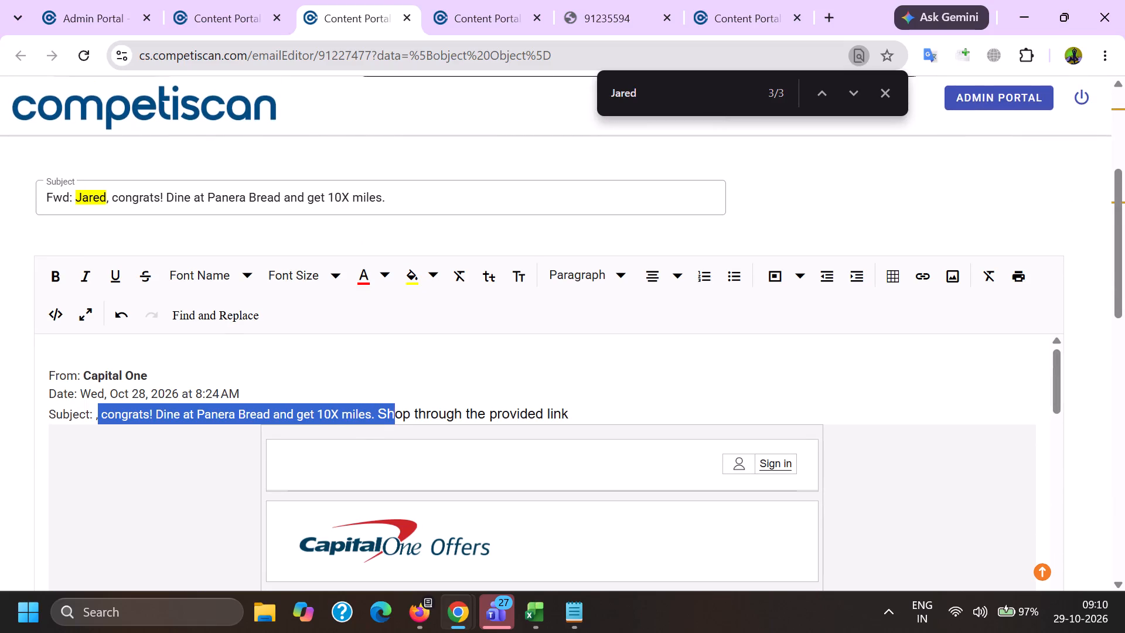
{"action": "left_click_drag", "start_coordinate": [397, 418], "coordinate": [399, 418]}
{"action": "left_click", "coordinate": [101, 413]}
{"action": "left_click_drag", "start_coordinate": [94, 413], "coordinate": [343, 420]}
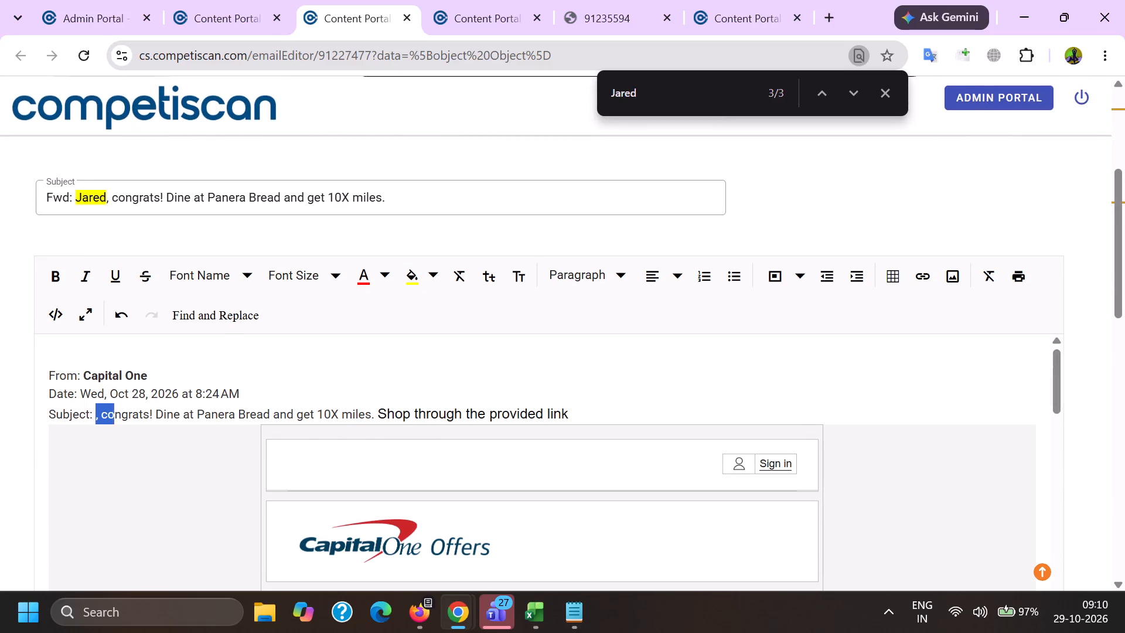
{"action": "left_click_drag", "start_coordinate": [343, 420], "coordinate": [587, 414]}
{"action": "key", "text": "ctrl+c"}
{"action": "key", "text": "ctrl+z"}
{"action": "key", "text": "alt+Tab"}
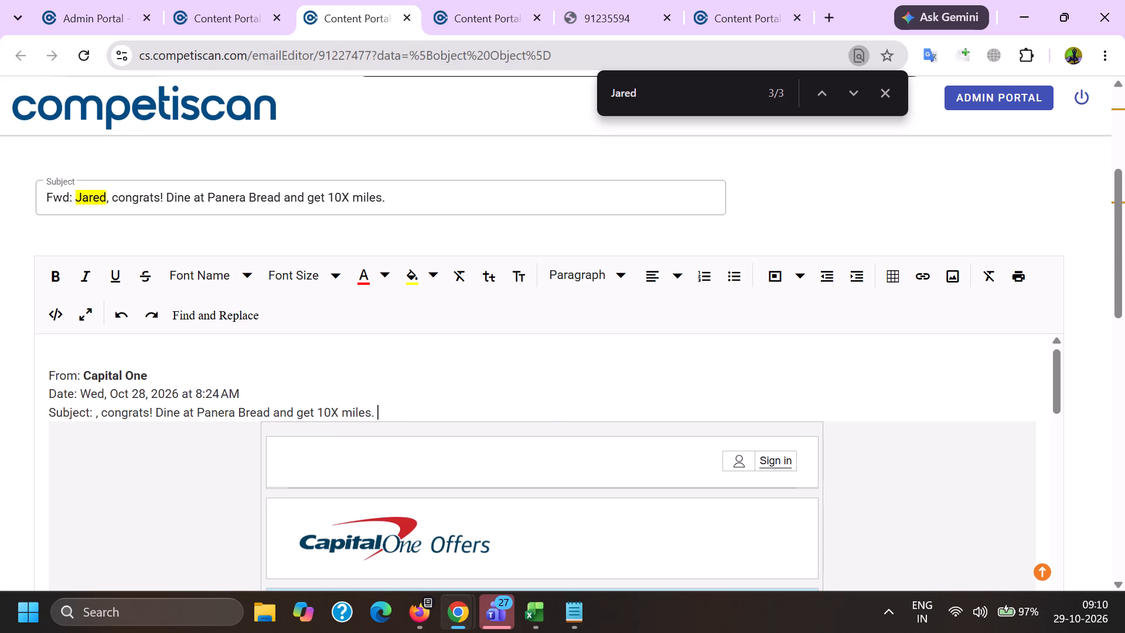
Switch to the product form for email 91227477 and choose the product image option for the company Capital One.
{"action": "key", "text": "alt+Tab"}
{"action": "key", "text": "alt+Tab"}
{"action": "scroll", "coordinate": [305, 247], "scroll_direction": "down", "scroll_amount": 5}
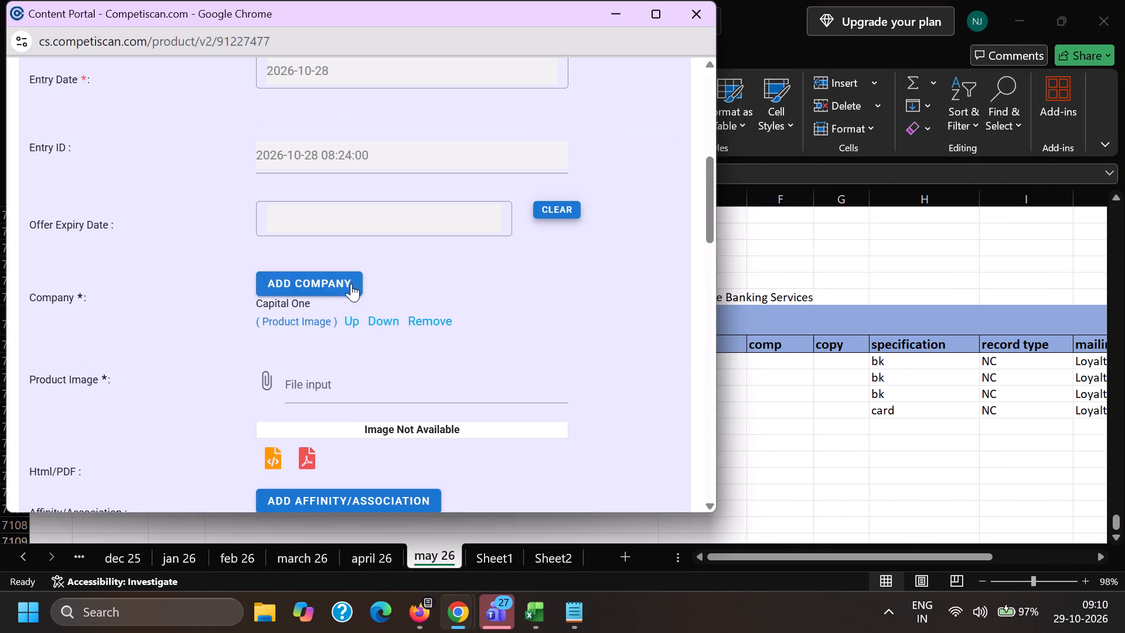
{"action": "left_click", "coordinate": [305, 321]}
Add the sector Banking with the category Banking Services to the product.
{"action": "scroll", "coordinate": [299, 250], "scroll_direction": "down", "scroll_amount": 6}
{"action": "left_click", "coordinate": [315, 198]}
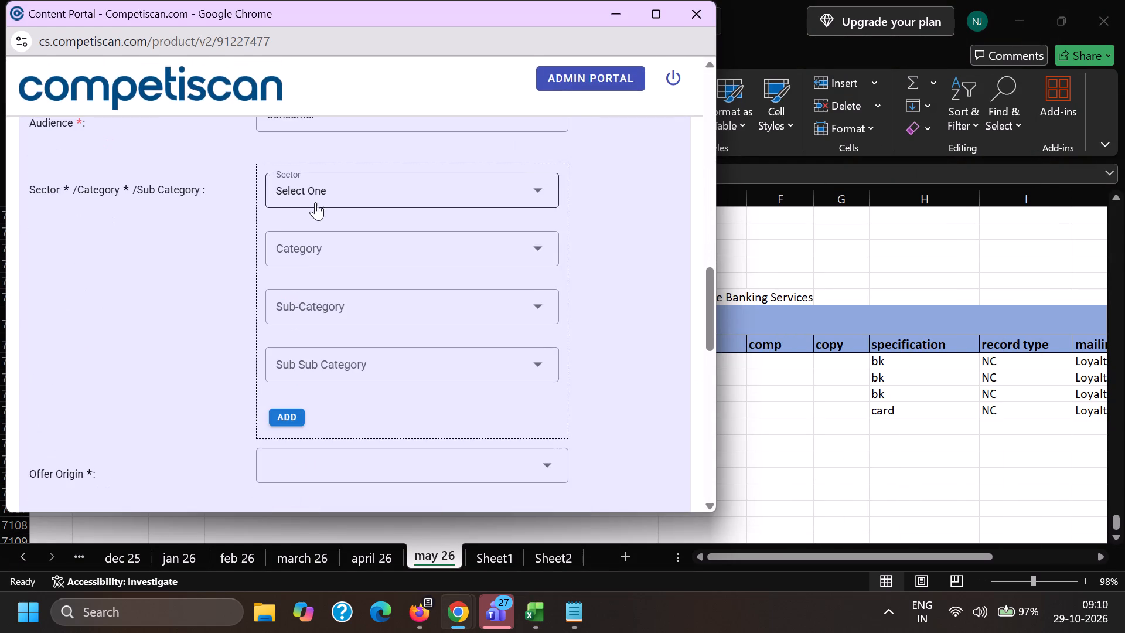
{"action": "left_click", "coordinate": [312, 268]}
{"action": "left_click_drag", "start_coordinate": [168, 281], "coordinate": [199, 283]}
{"action": "left_click", "coordinate": [306, 240]}
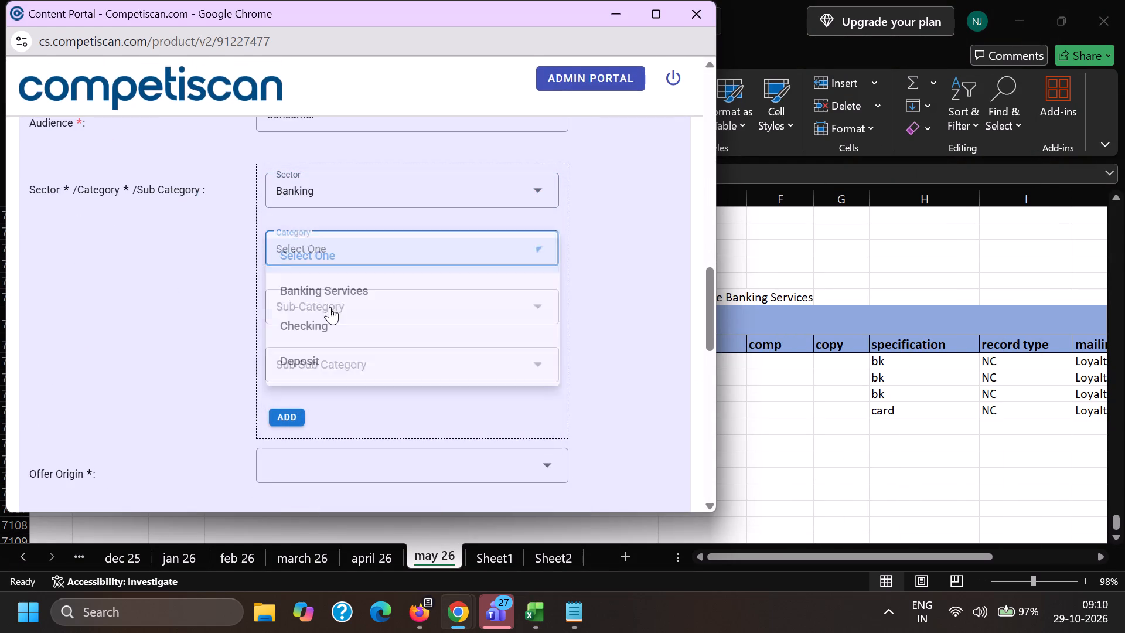
{"action": "left_click", "coordinate": [337, 292]}
{"action": "left_click", "coordinate": [194, 309]}
{"action": "left_click", "coordinate": [293, 423]}
Set the product's offer origin to Provider/Bank.
{"action": "scroll", "coordinate": [287, 280], "scroll_direction": "down", "scroll_amount": 2}
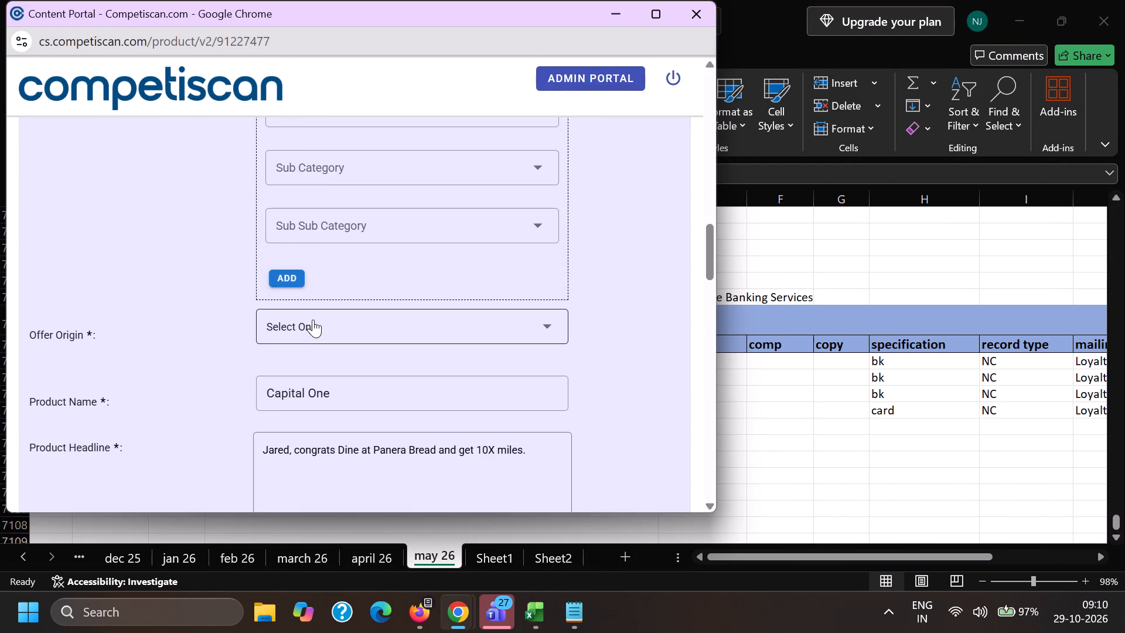
{"action": "left_click", "coordinate": [313, 320]}
{"action": "left_click", "coordinate": [282, 391]}
Replace the product headline with "[Name], congrats! Dine at Panera Bread and get 10X miles. Shop through the provided link".
{"action": "left_click_drag", "start_coordinate": [535, 452], "coordinate": [121, 401]}
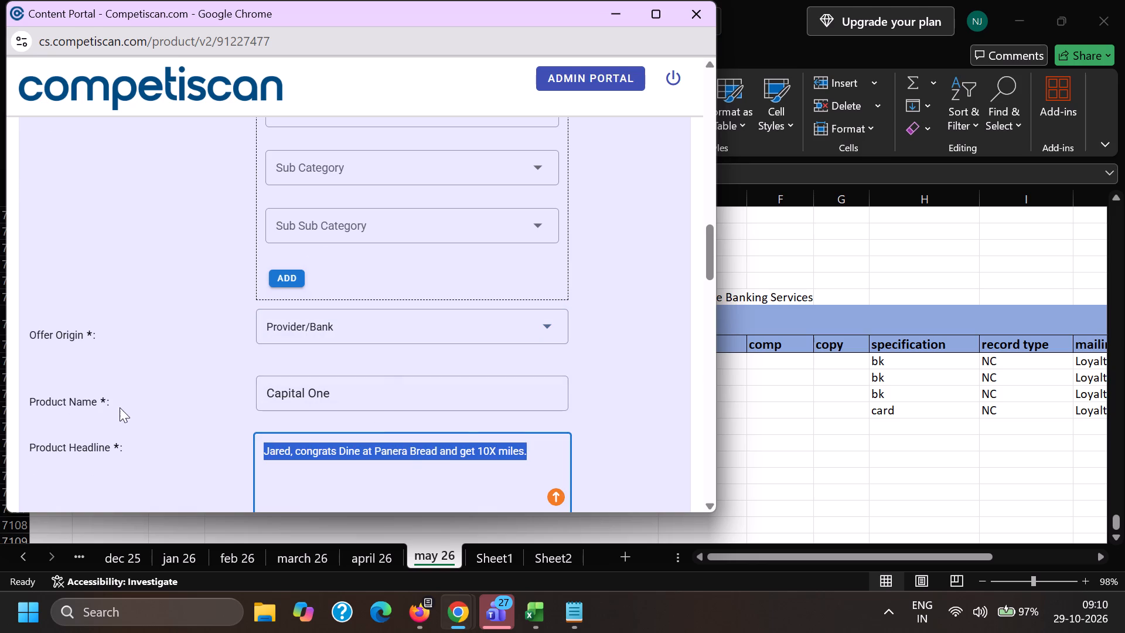
{"action": "key", "text": "ctrl+v"}
{"action": "left_click", "coordinate": [257, 446]}
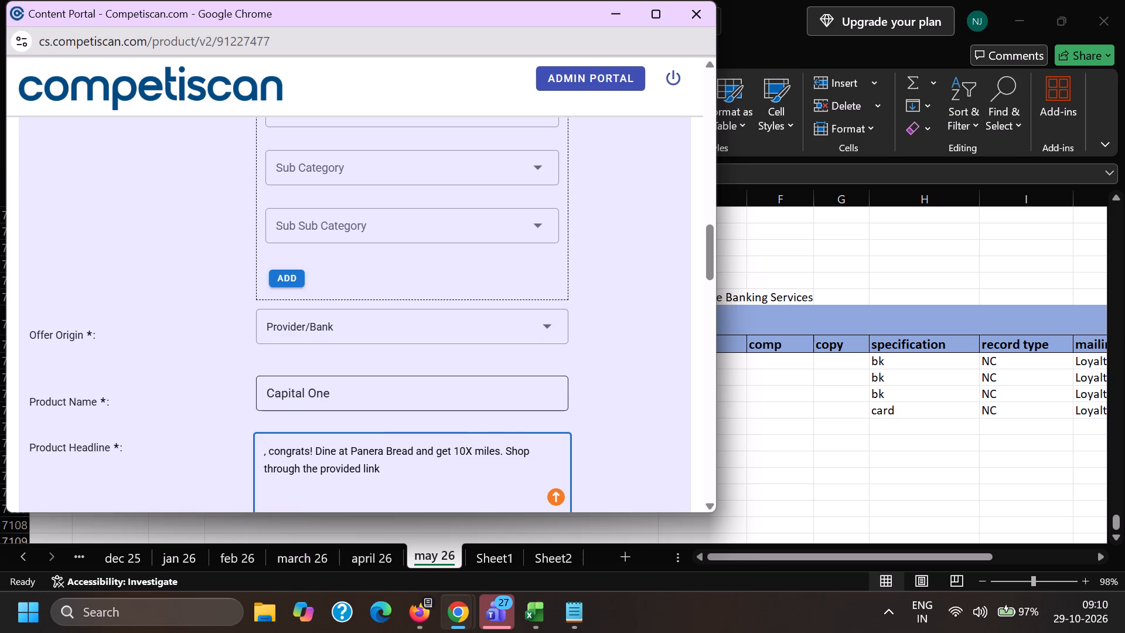
{"action": "key", "text": "BackSpace"}
{"action": "key", "text": "m"}
{"action": "key", "text": "e"}
{"action": "key", "text": "bracketright"}
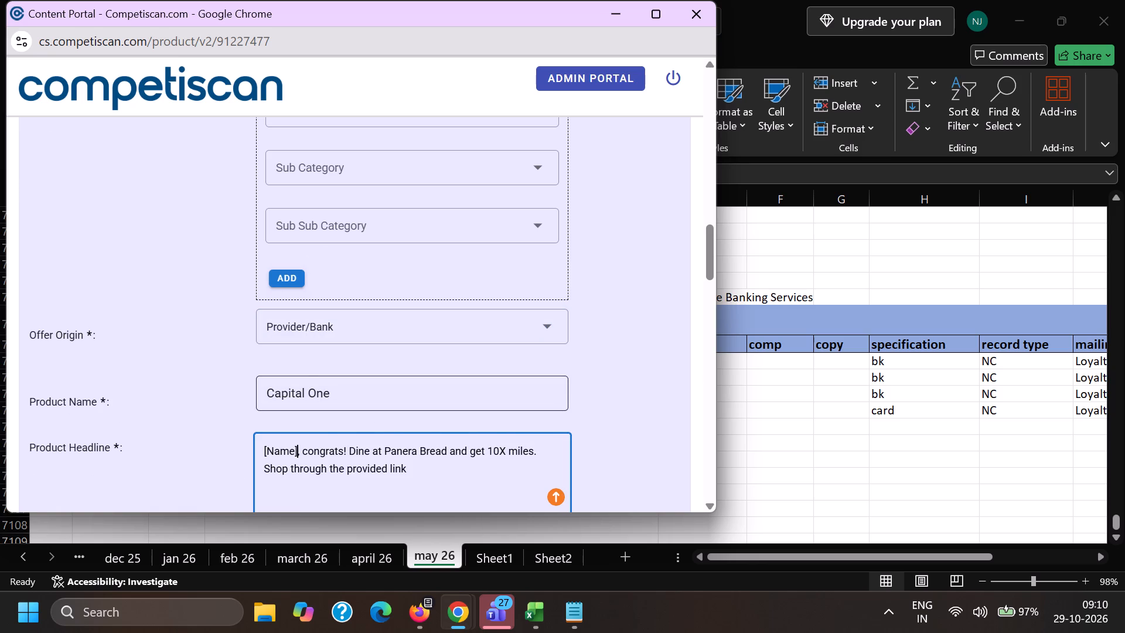
Copy "Capital One Banking Services" from the Excel sheet and replace the product name in the 91227477 form with it.
{"action": "left_click", "coordinate": [527, 603]}
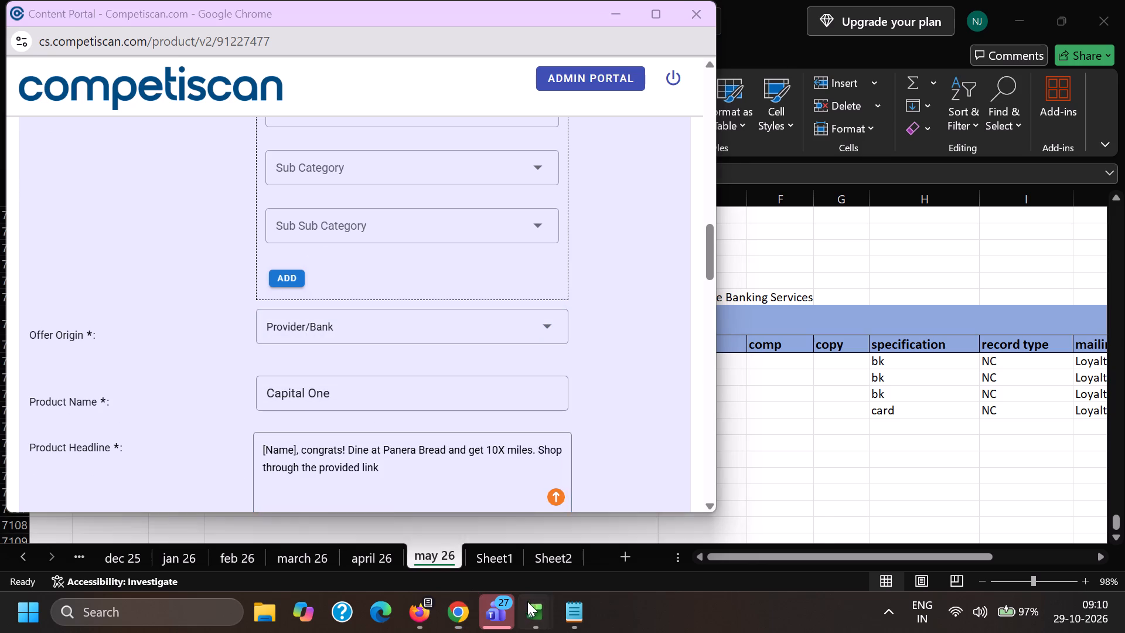
{"action": "left_click", "coordinate": [691, 532]}
{"action": "left_click", "coordinate": [706, 298]}
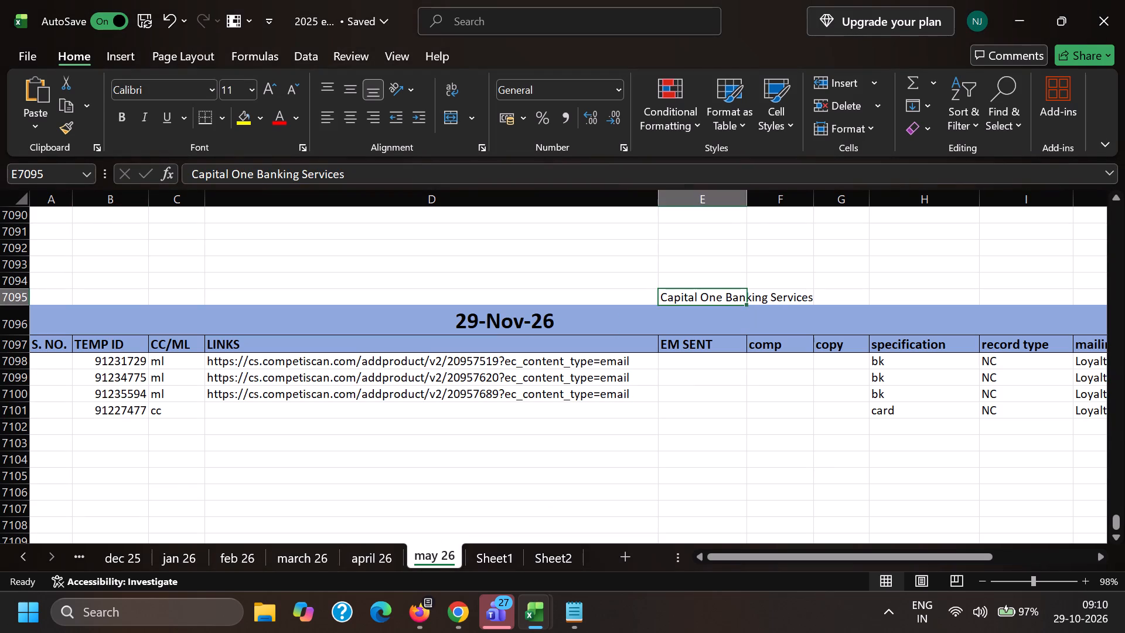
{"action": "key", "text": "ctrl+c"}
{"action": "key", "text": "ctrl+c"}
{"action": "key", "text": "alt+Tab"}
{"action": "left_click_drag", "start_coordinate": [374, 384], "coordinate": [225, 370]}
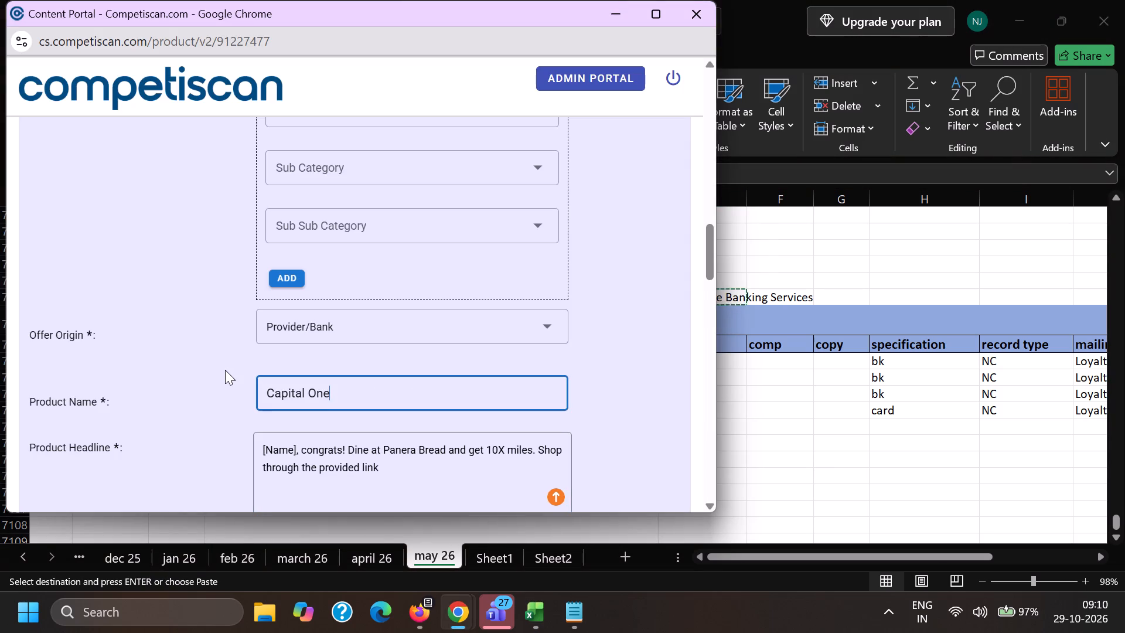
{"action": "left_click_drag", "start_coordinate": [225, 370], "coordinate": [224, 370]}
{"action": "key", "text": "ctrl+v"}
Set the product's ancillary products to Savings/Discount Member Programs.
{"action": "scroll", "coordinate": [287, 310], "scroll_direction": "down", "scroll_amount": 5}
{"action": "left_click", "coordinate": [311, 334]}
{"action": "scroll", "coordinate": [336, 201], "scroll_direction": "down", "scroll_amount": 7}
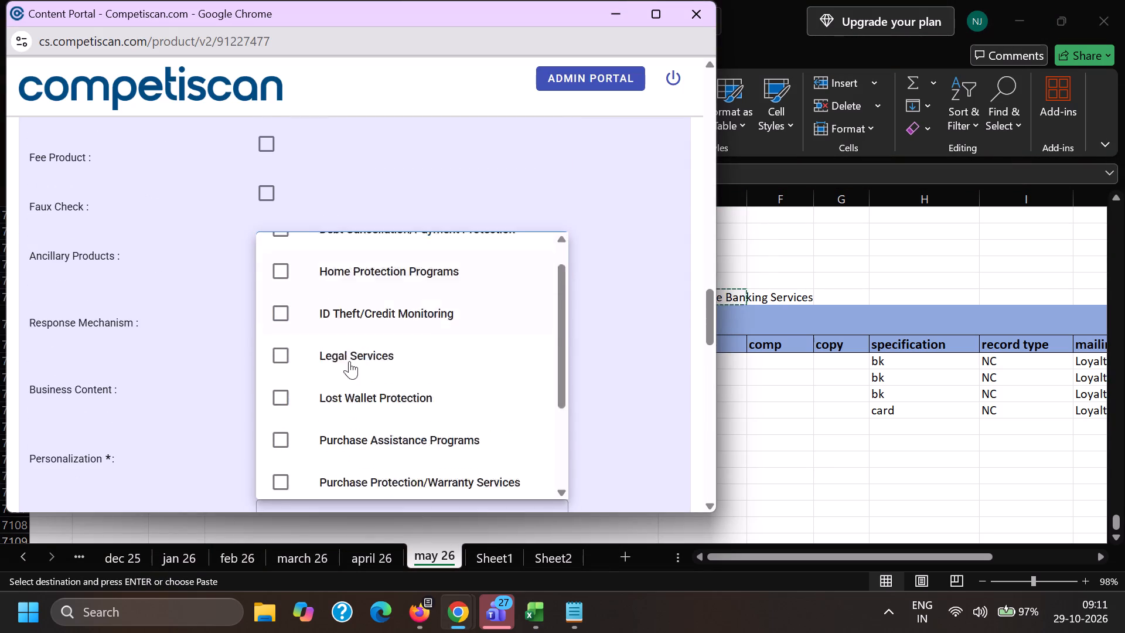
{"action": "left_click", "coordinate": [358, 382]}
{"action": "left_click_drag", "start_coordinate": [172, 369], "coordinate": [184, 372]}
Set the product's response mechanism to URL/Website.
{"action": "left_click", "coordinate": [326, 333]}
{"action": "scroll", "coordinate": [322, 220], "scroll_direction": "down", "scroll_amount": 8}
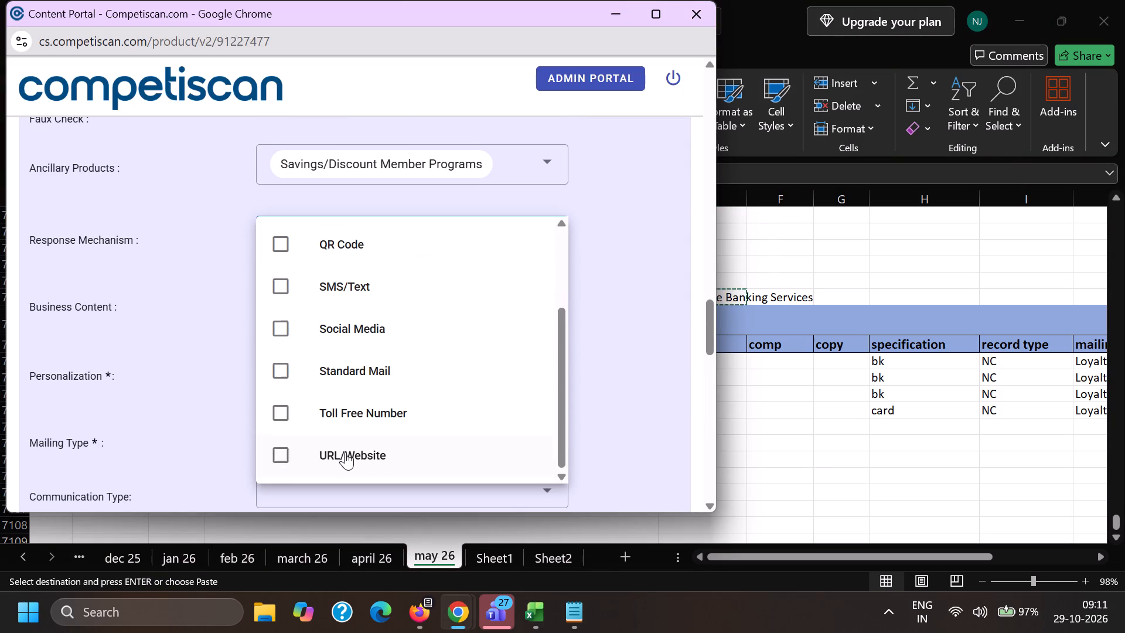
{"action": "left_click", "coordinate": [345, 452]}
{"action": "left_click", "coordinate": [210, 427]}
Mark the product as Personalized and set its mailing type to Loyalty/Retention.
{"action": "left_click", "coordinate": [296, 386]}
{"action": "left_click", "coordinate": [304, 468]}
{"action": "left_click", "coordinate": [298, 436]}
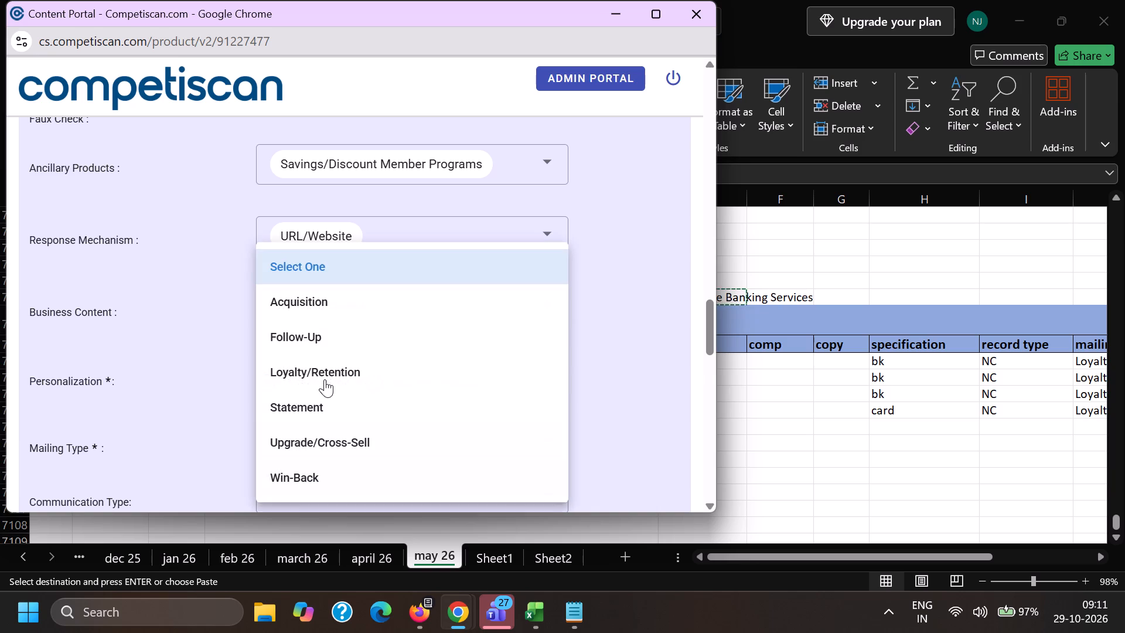
{"action": "left_click_drag", "start_coordinate": [325, 376], "coordinate": [324, 385]}
{"action": "left_click_drag", "start_coordinate": [194, 437], "coordinate": [214, 455]}
Set the product's communication type to Online Web Tools/Software.
{"action": "left_click", "coordinate": [337, 494]}
{"action": "scroll", "coordinate": [350, 279], "scroll_direction": "down", "scroll_amount": 14}
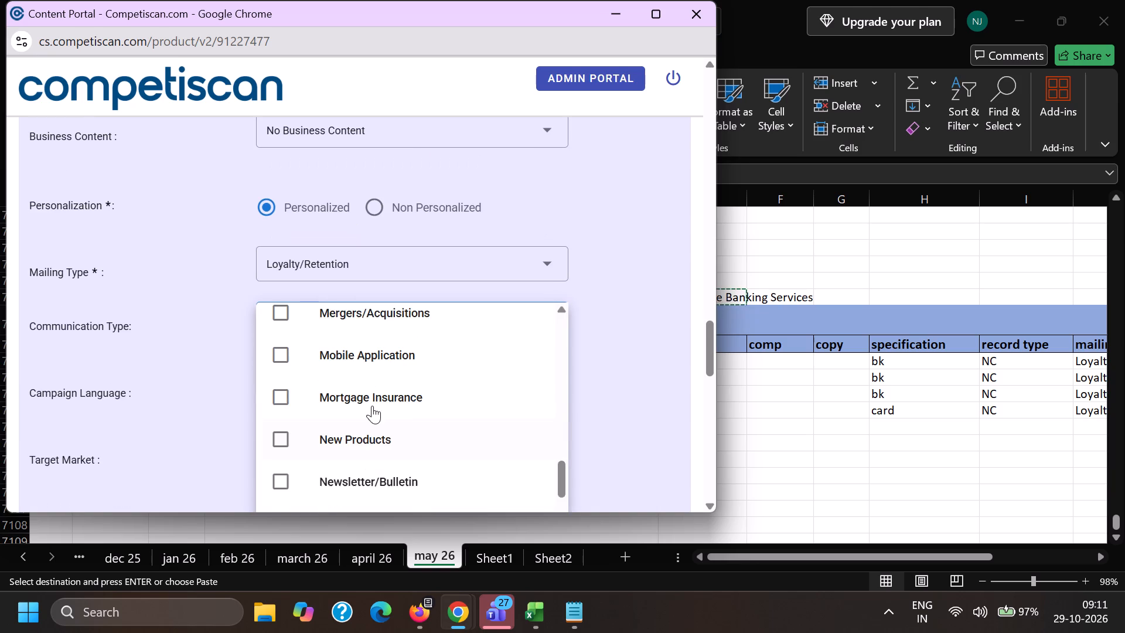
{"action": "scroll", "coordinate": [355, 253], "scroll_direction": "down", "scroll_amount": 1}
{"action": "scroll", "coordinate": [362, 382], "scroll_direction": "down", "scroll_amount": 1}
{"action": "left_click", "coordinate": [362, 378]}
{"action": "double_click", "coordinate": [168, 387]}
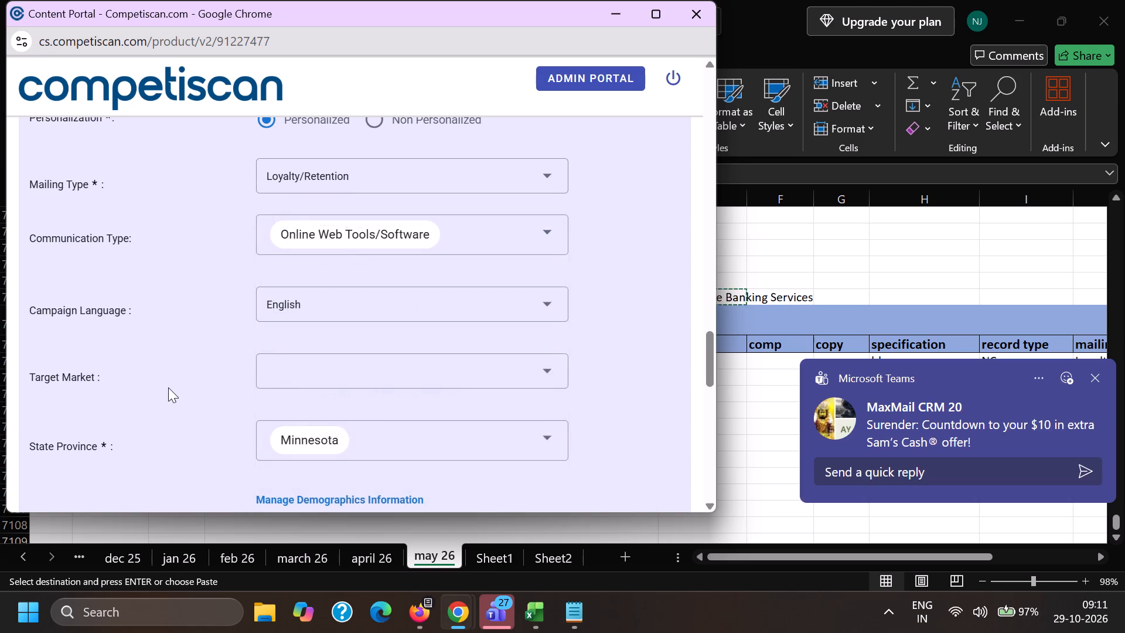
{"action": "key", "text": "End"}
{"action": "scroll", "coordinate": [183, 400], "scroll_direction": "down", "scroll_amount": 10}
{"action": "left_click", "coordinate": [283, 504]}
Switch to Firefox, reload the Focus email lists on the Capital One and first portal pages, and bring up the credit report email list.
{"action": "left_click", "coordinate": [422, 594]}
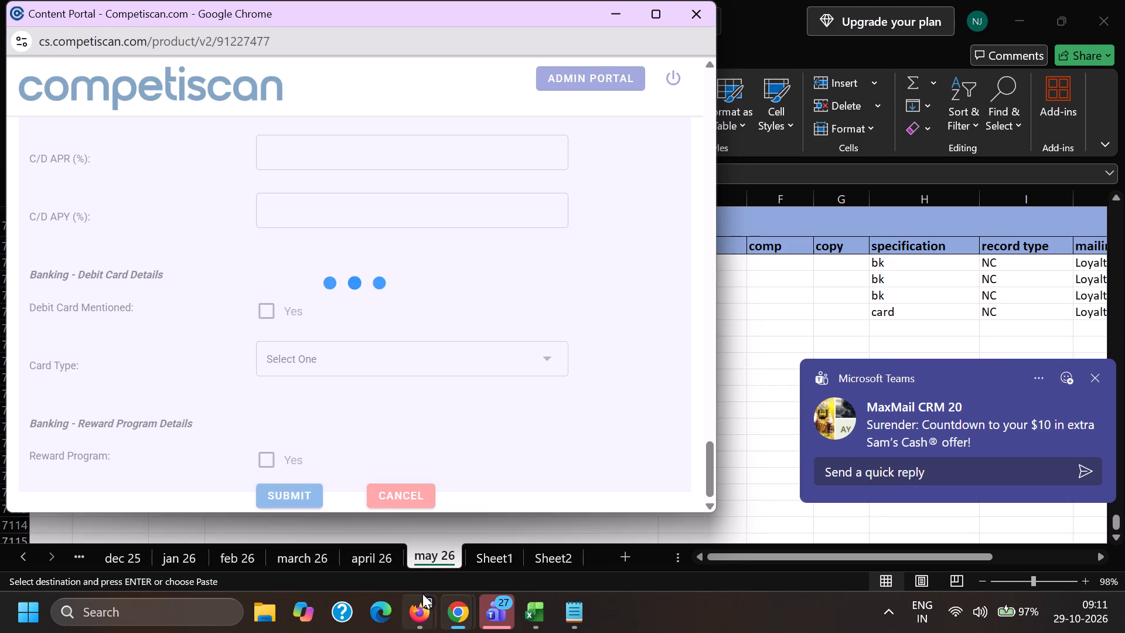
{"action": "left_click", "coordinate": [156, 513]}
{"action": "scroll", "coordinate": [195, 477], "scroll_direction": "down", "scroll_amount": 1}
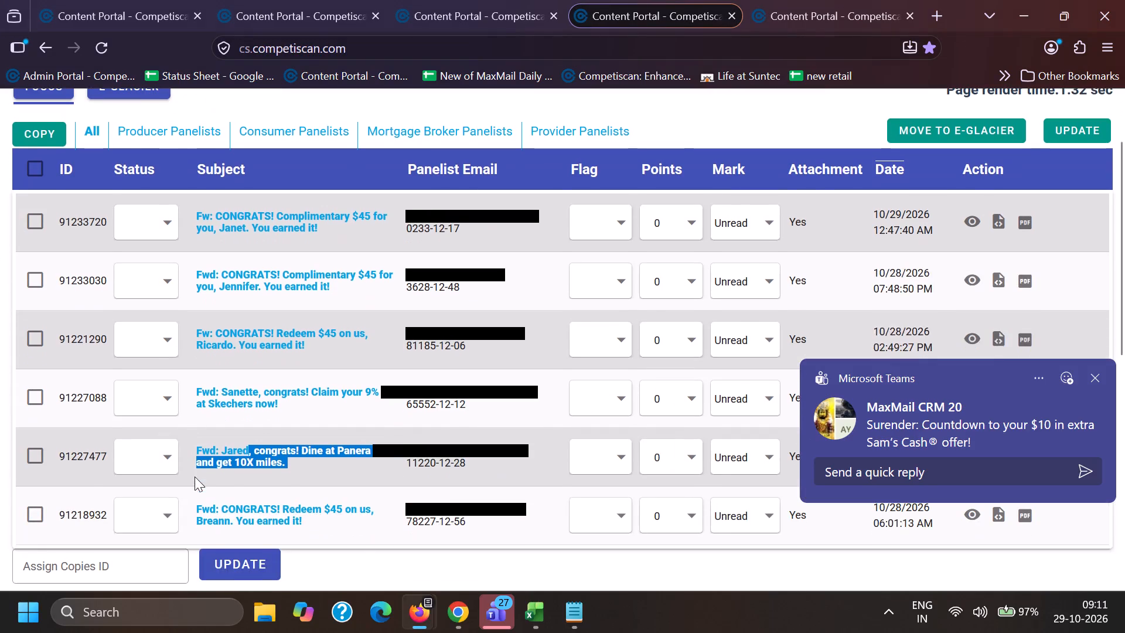
{"action": "scroll", "coordinate": [284, 445], "scroll_direction": "up", "scroll_amount": 8}
{"action": "left_click", "coordinate": [53, 181]}
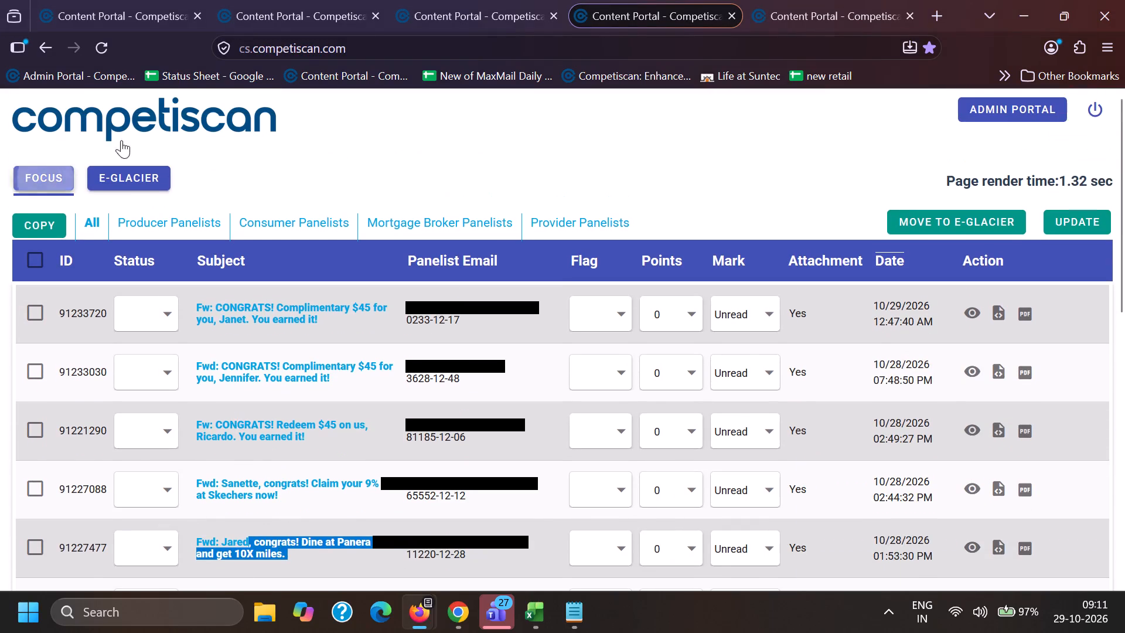
{"action": "left_click", "coordinate": [139, 0]}
{"action": "left_click", "coordinate": [56, 98]}
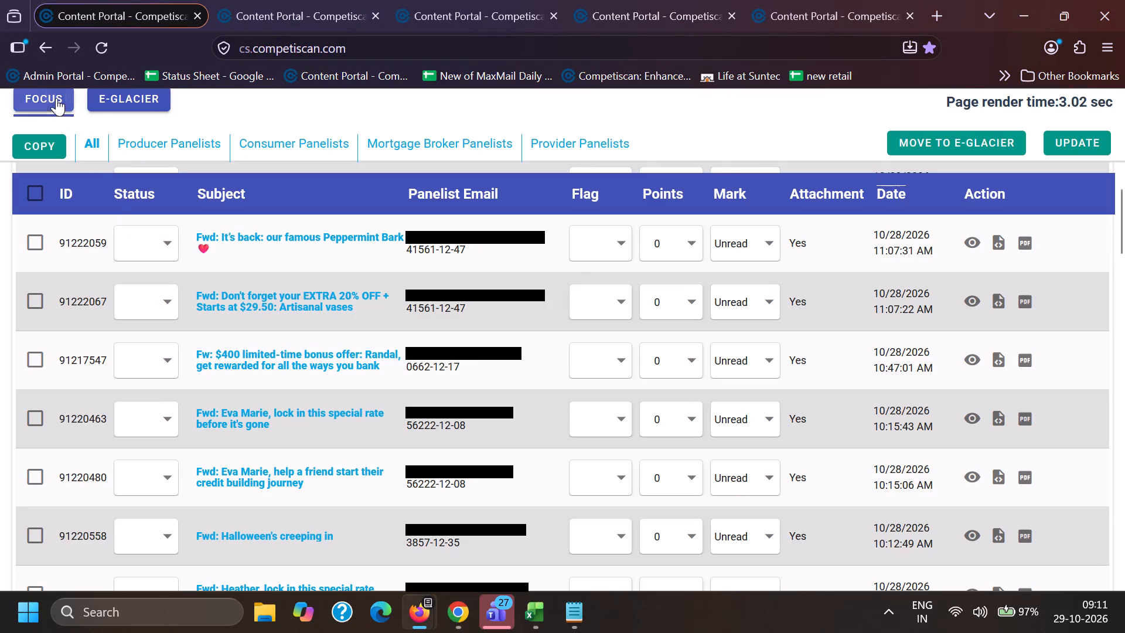
{"action": "left_click", "coordinate": [681, 0]}
{"action": "left_click", "coordinate": [816, 0]}
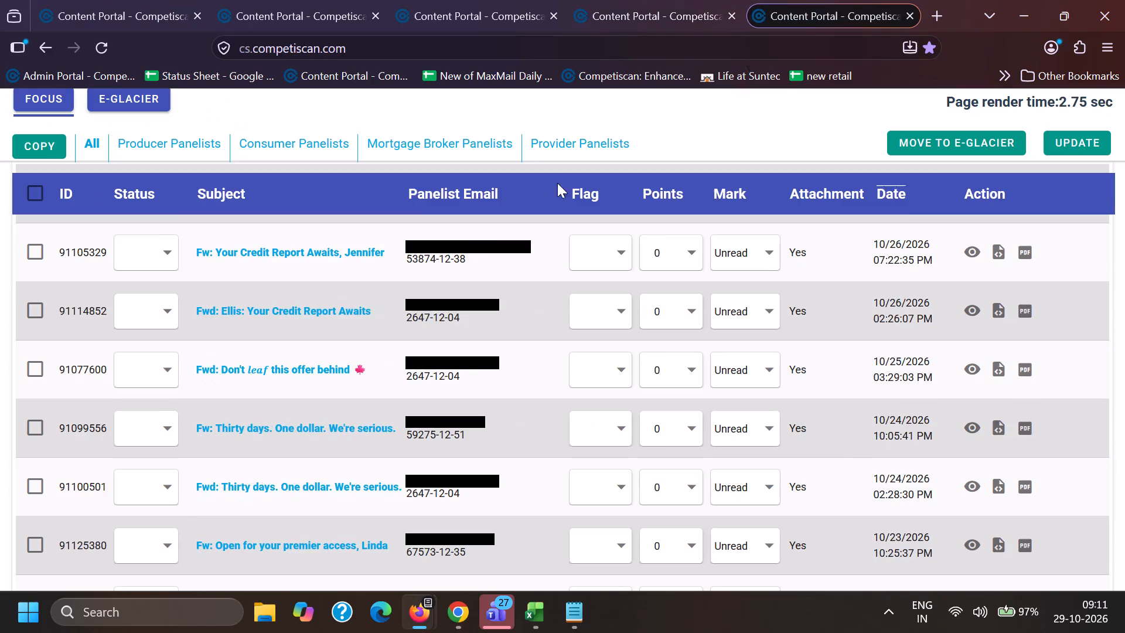